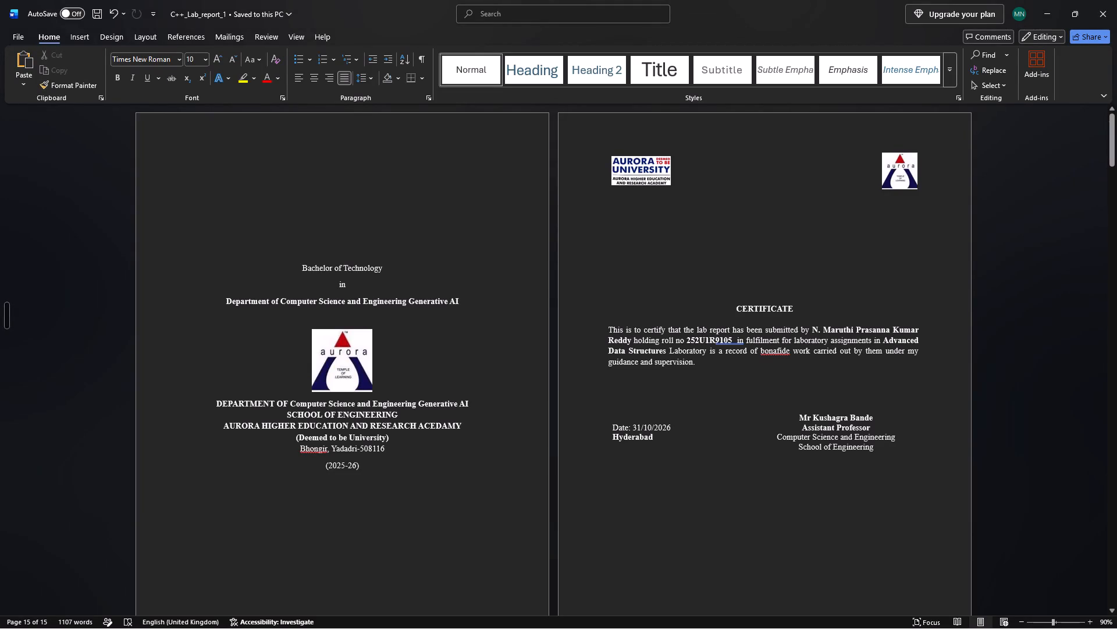
Close the C++_Lab_report_1 Word document.
click(1115, 5)
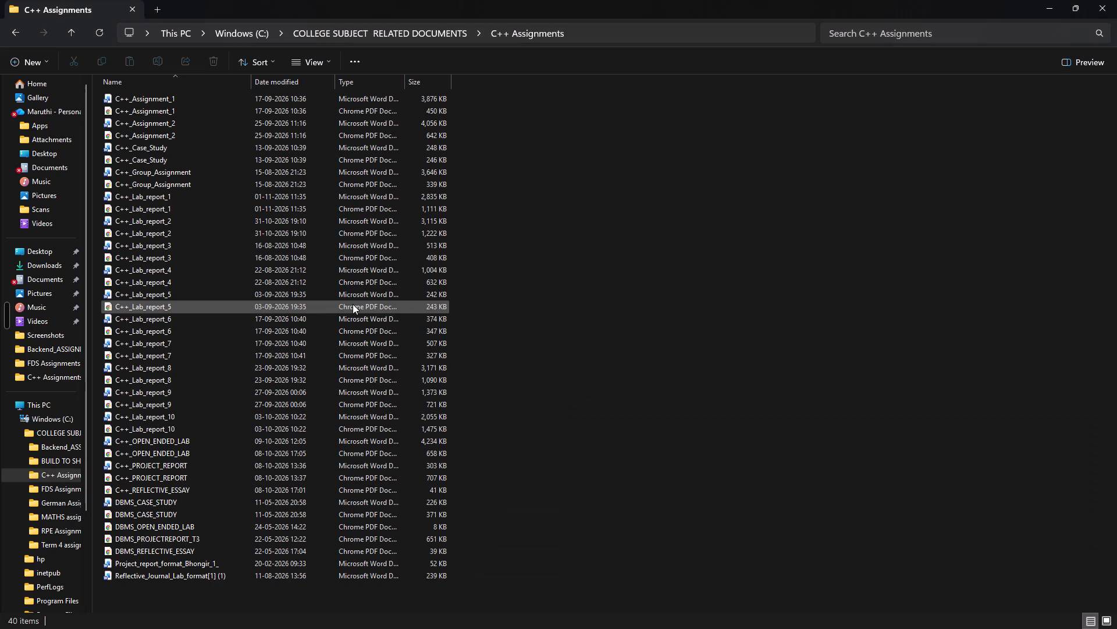
Open the C++_Lab_report_1 PDF, examine how each problem's screenshots and code are laid out through the last page, and close it.
double_click(220, 209)
scroll(459, 388, down, 2)
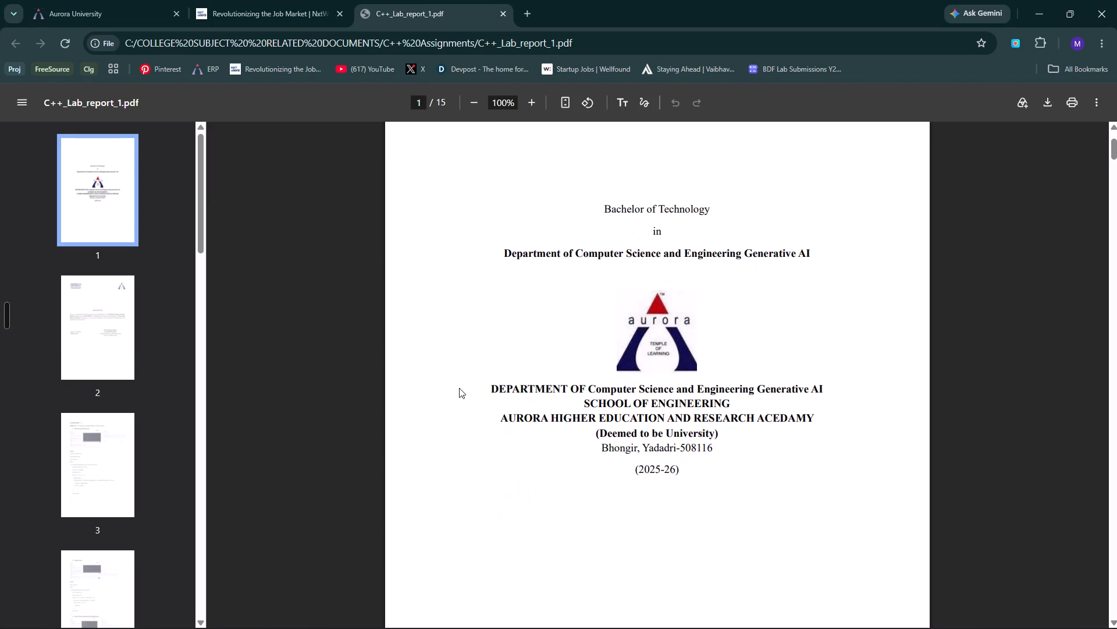
scroll(459, 388, down, 4)
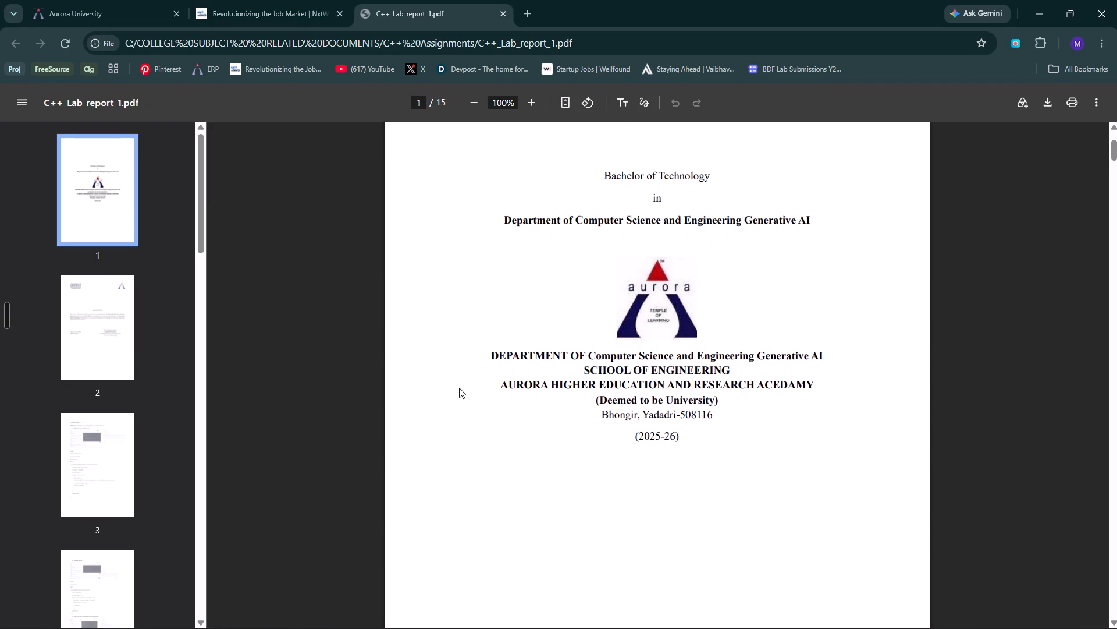
scroll(459, 388, down, 3)
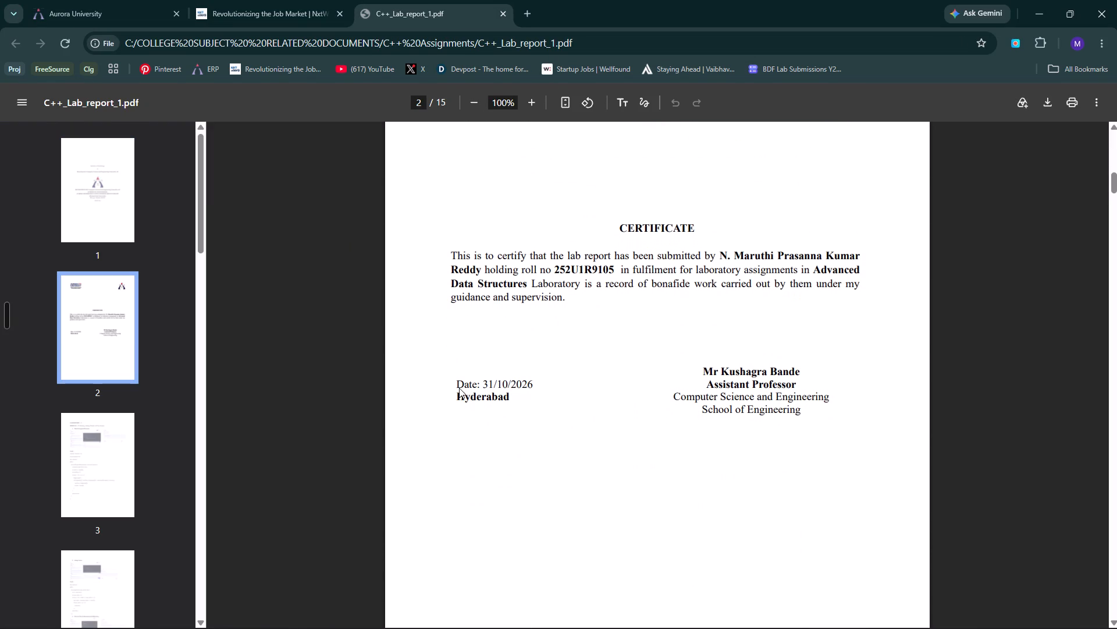
scroll(459, 388, down, 5)
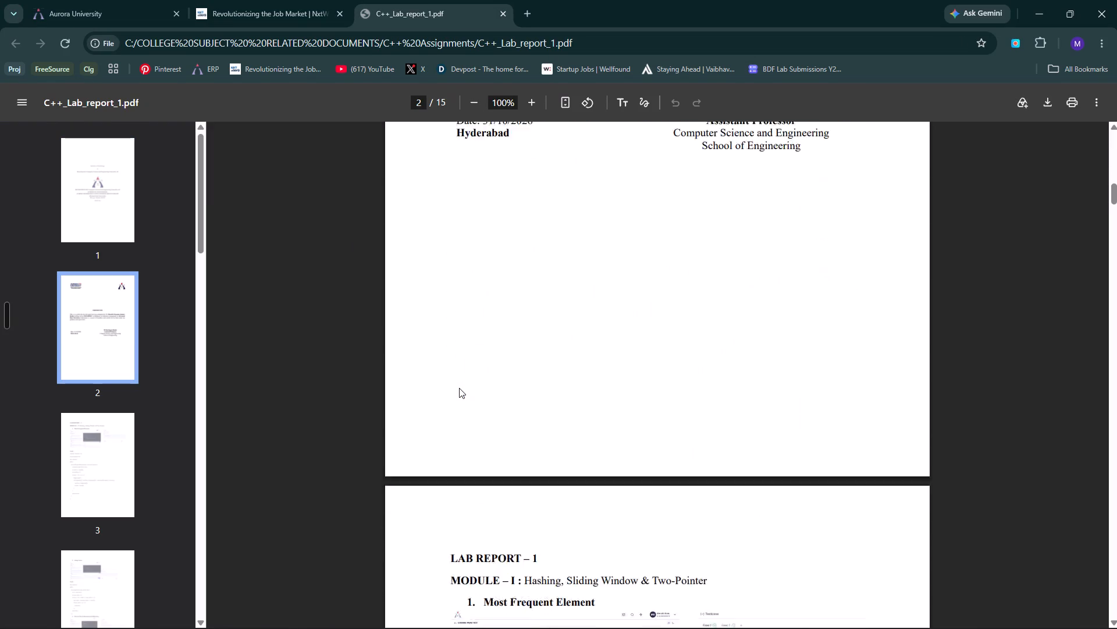
scroll(459, 388, down, 3)
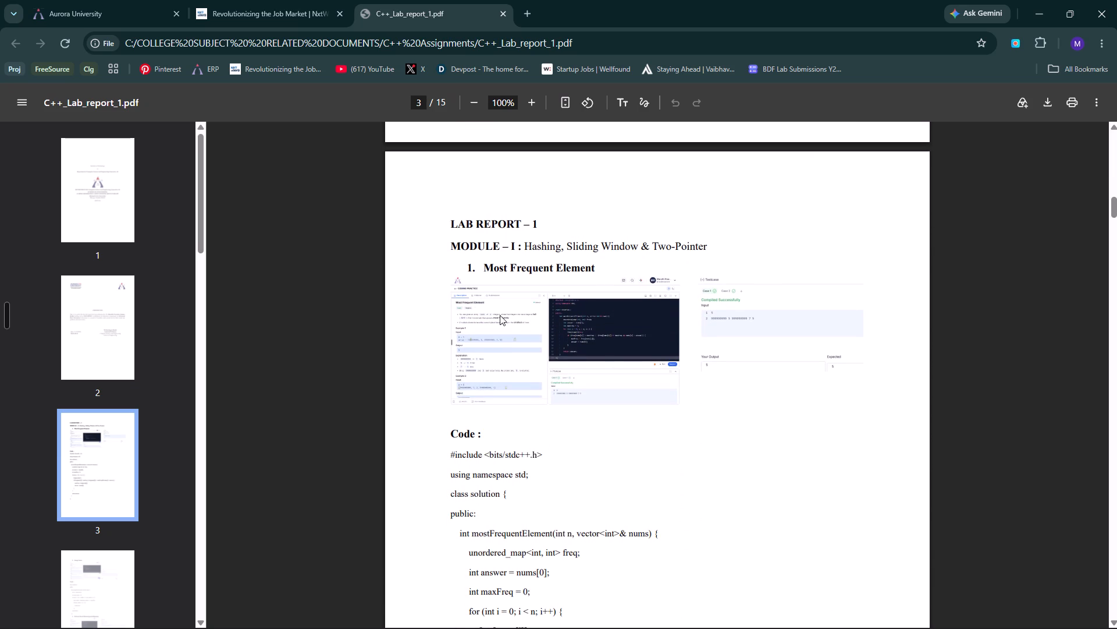
scroll(483, 349, down, 2)
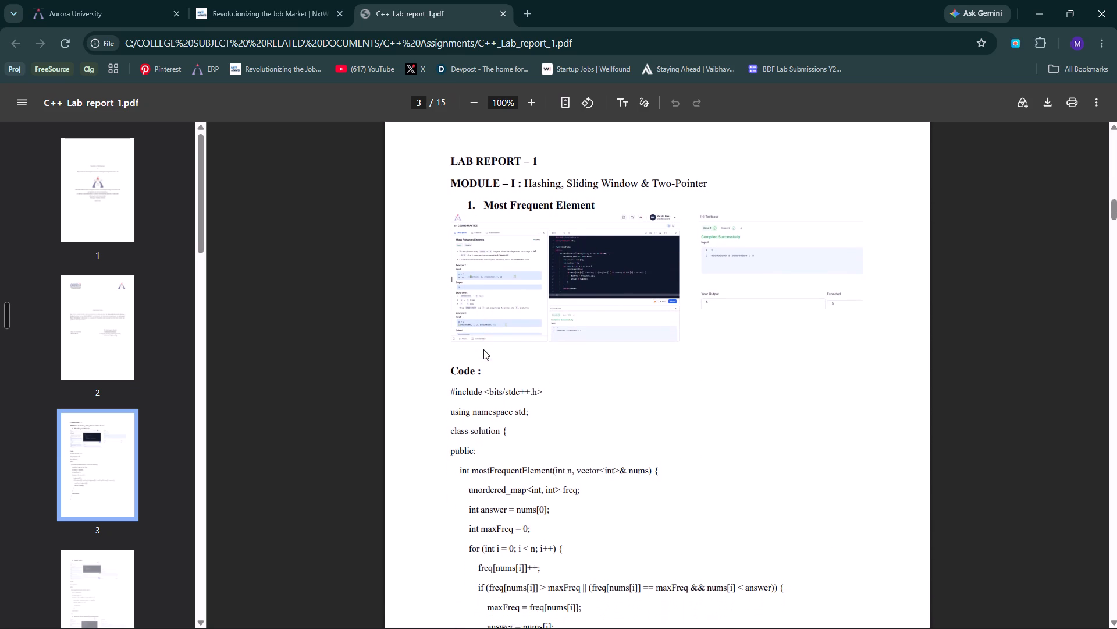
scroll(483, 349, down, 5)
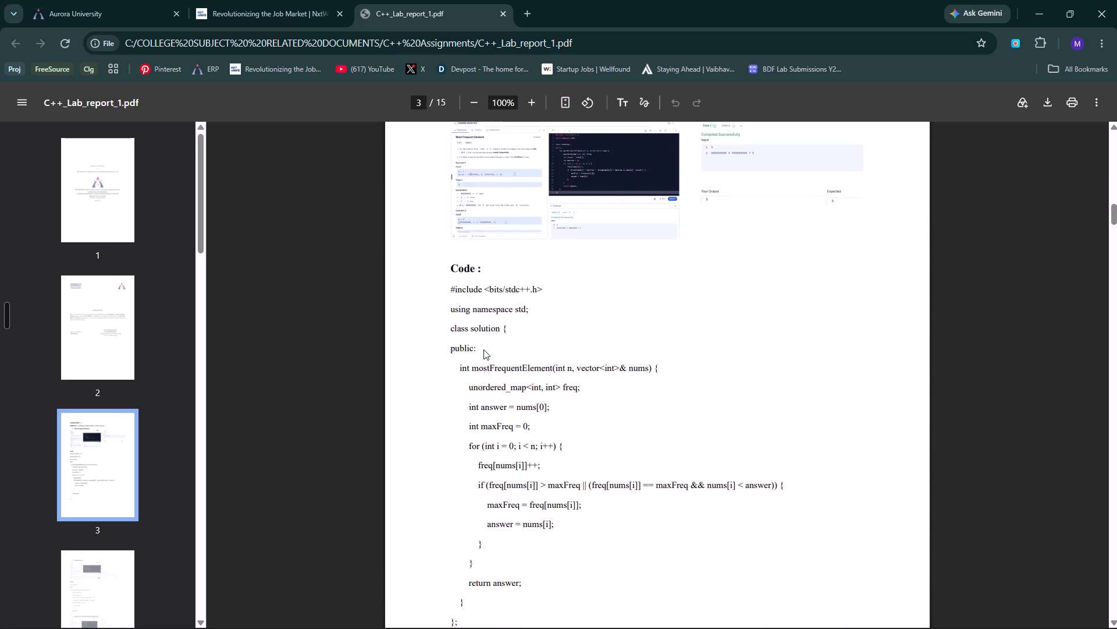
scroll(483, 349, down, 6)
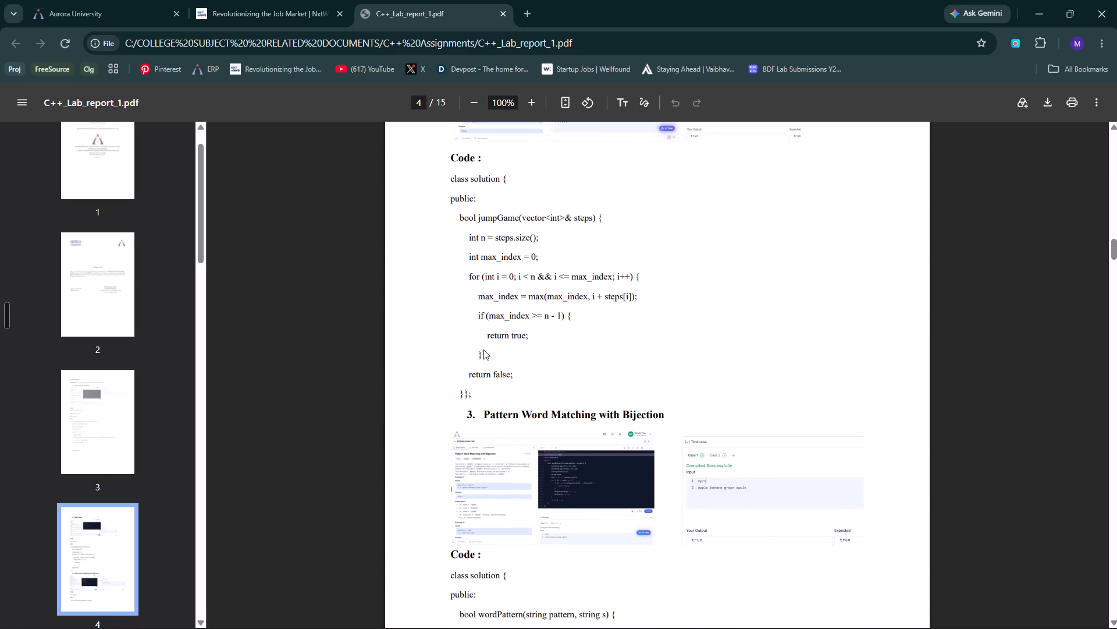
scroll(483, 349, down, 5)
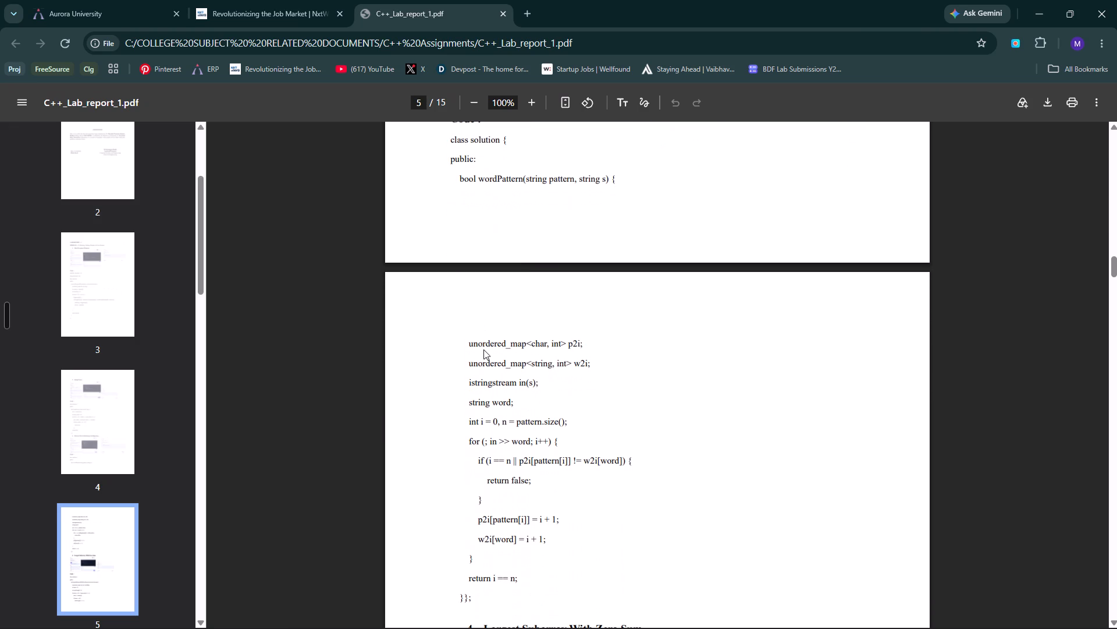
scroll(483, 349, down, 4)
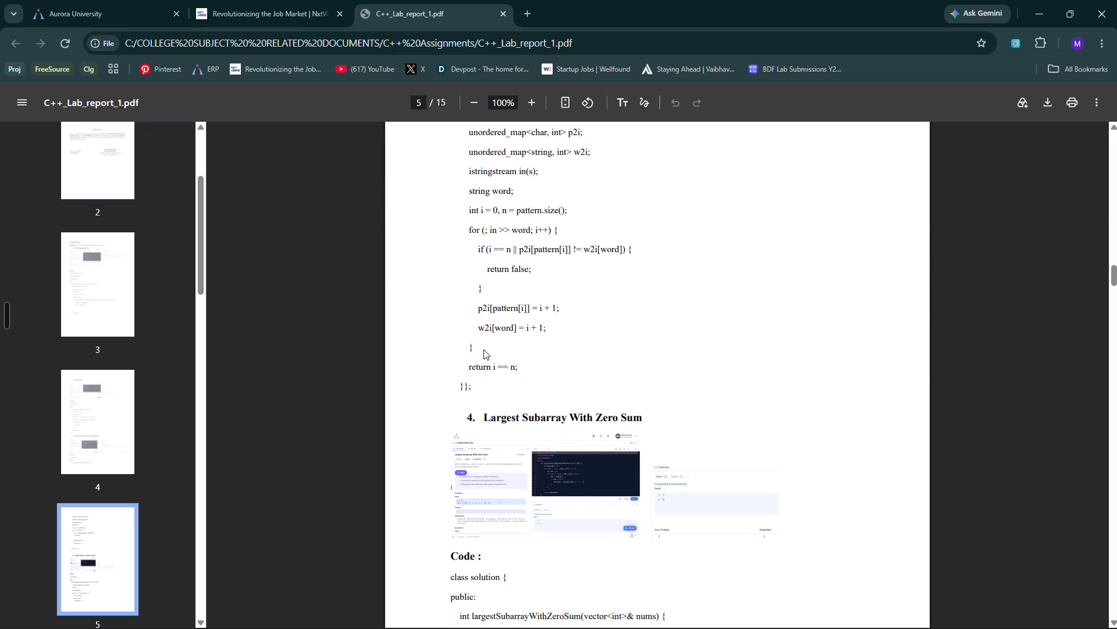
scroll(483, 349, down, 7)
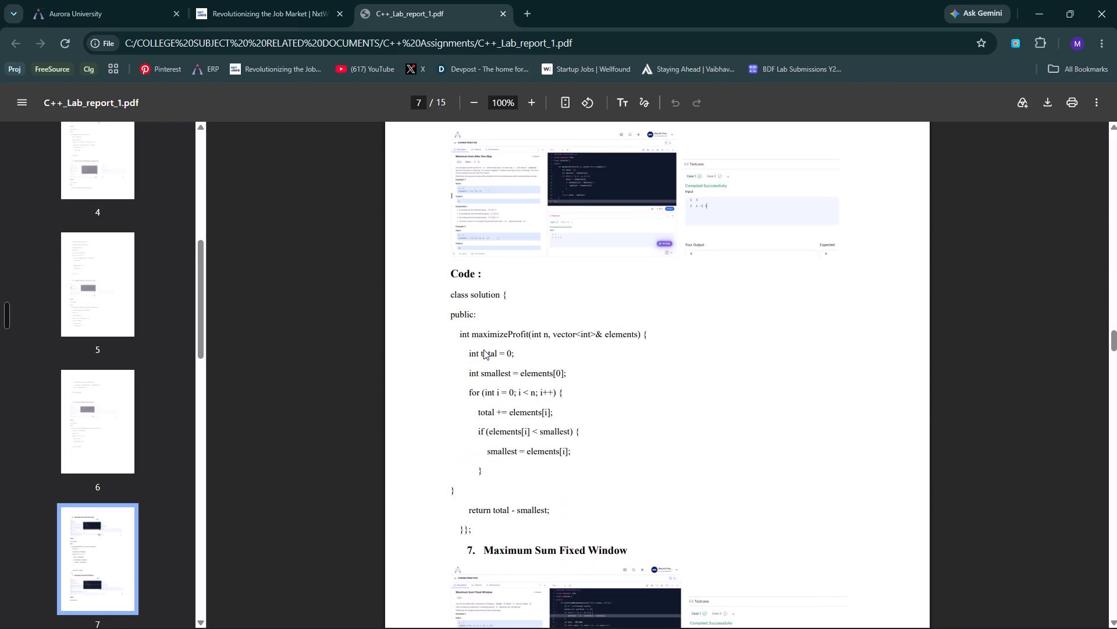
scroll(483, 349, down, 6)
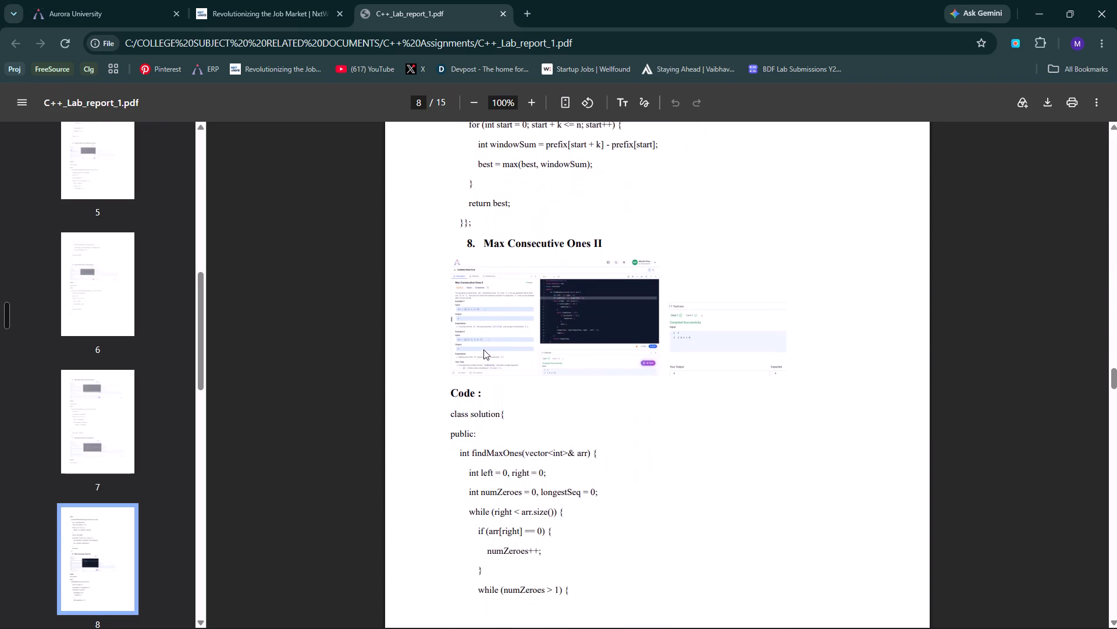
scroll(483, 349, down, 6)
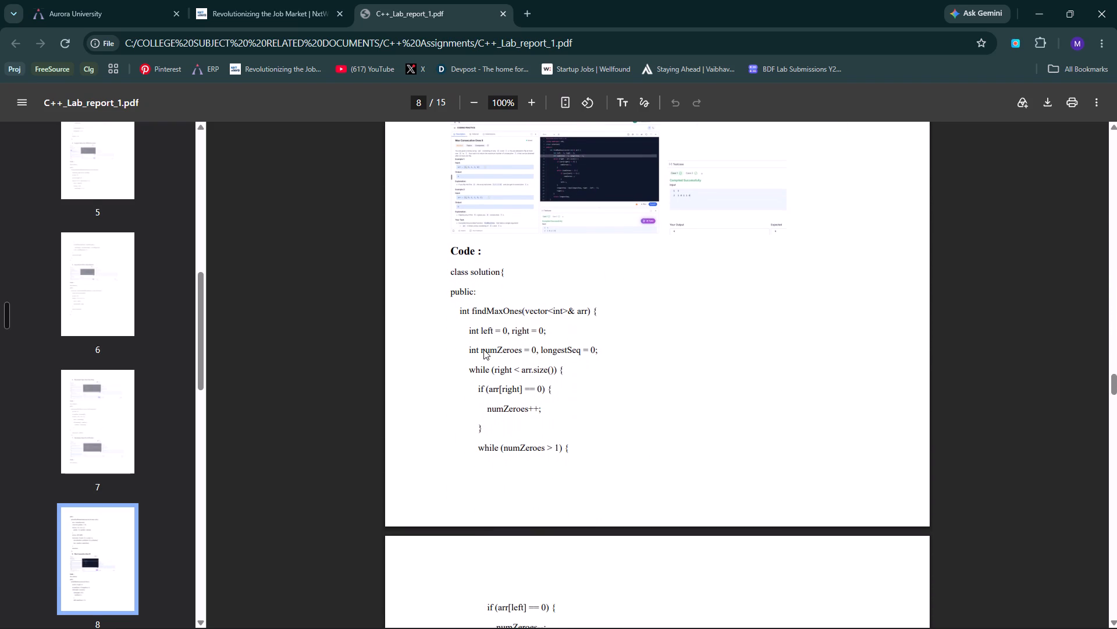
scroll(483, 349, down, 2)
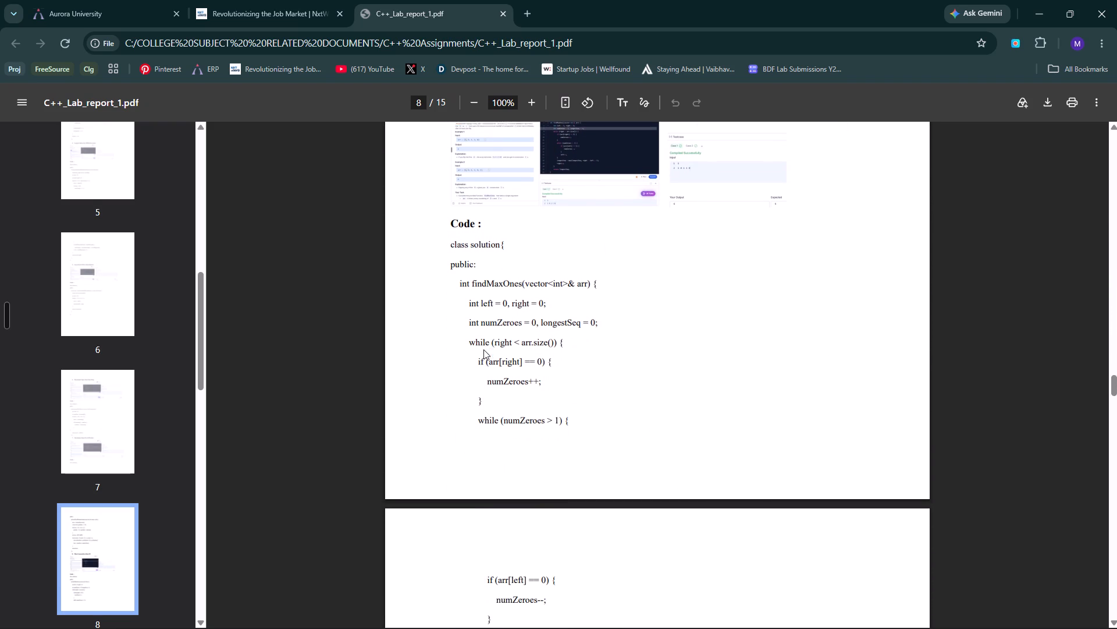
scroll(483, 349, down, 2)
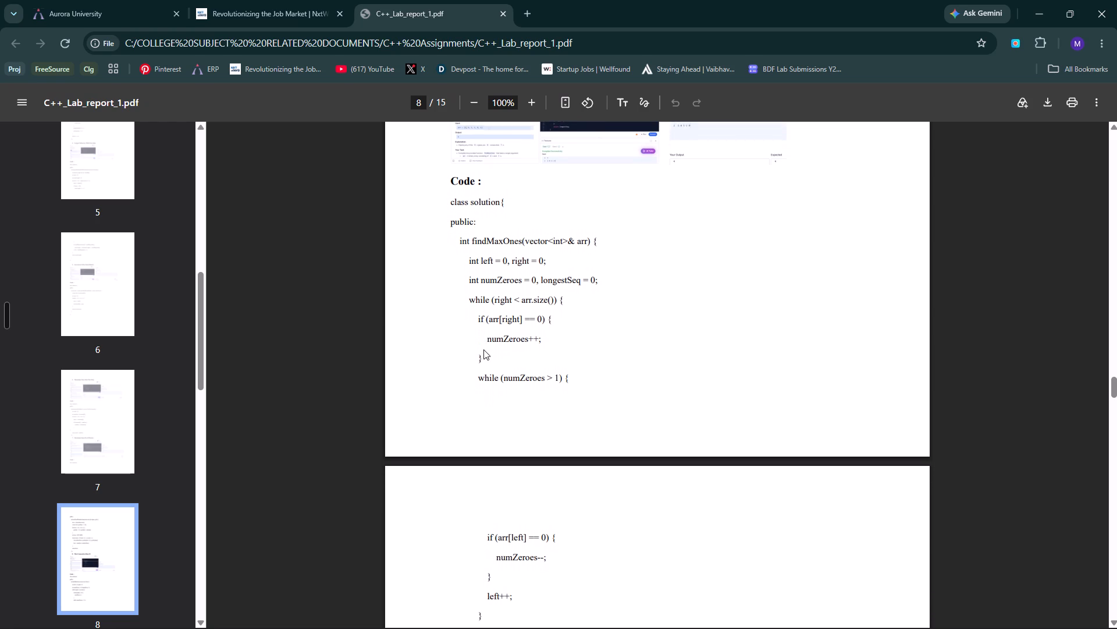
scroll(483, 349, down, 2)
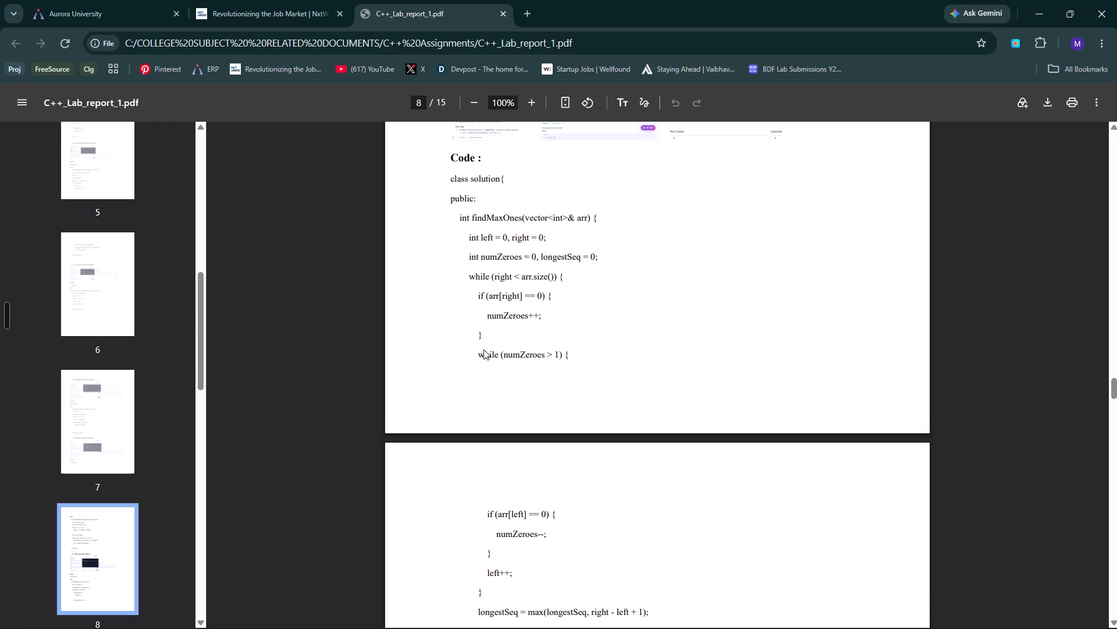
scroll(483, 349, down, 2)
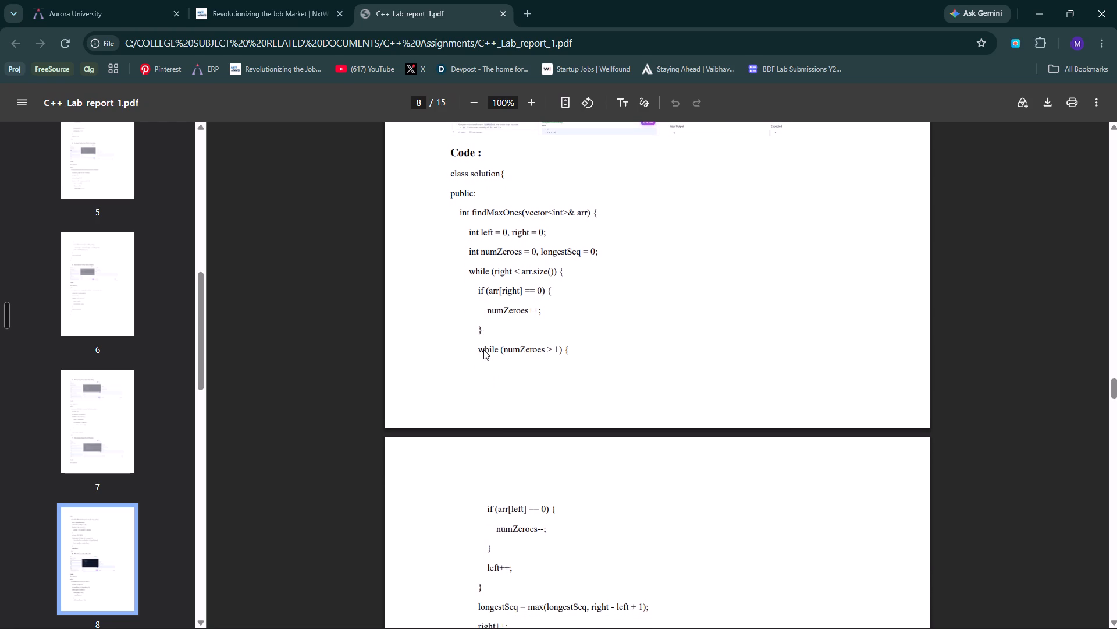
scroll(483, 349, down, 4)
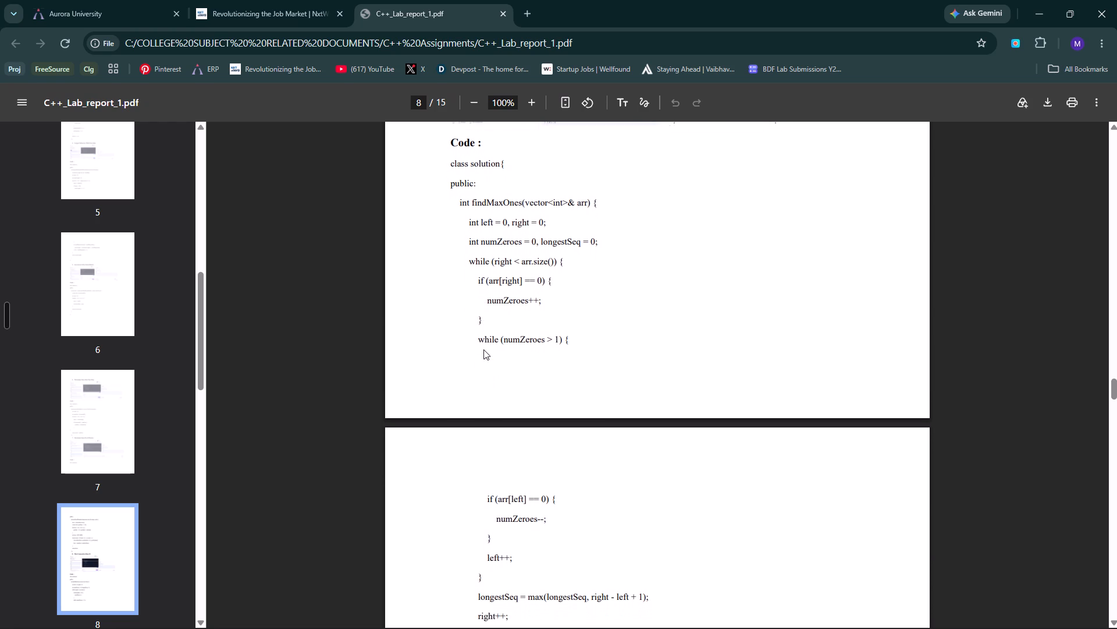
scroll(483, 349, down, 4)
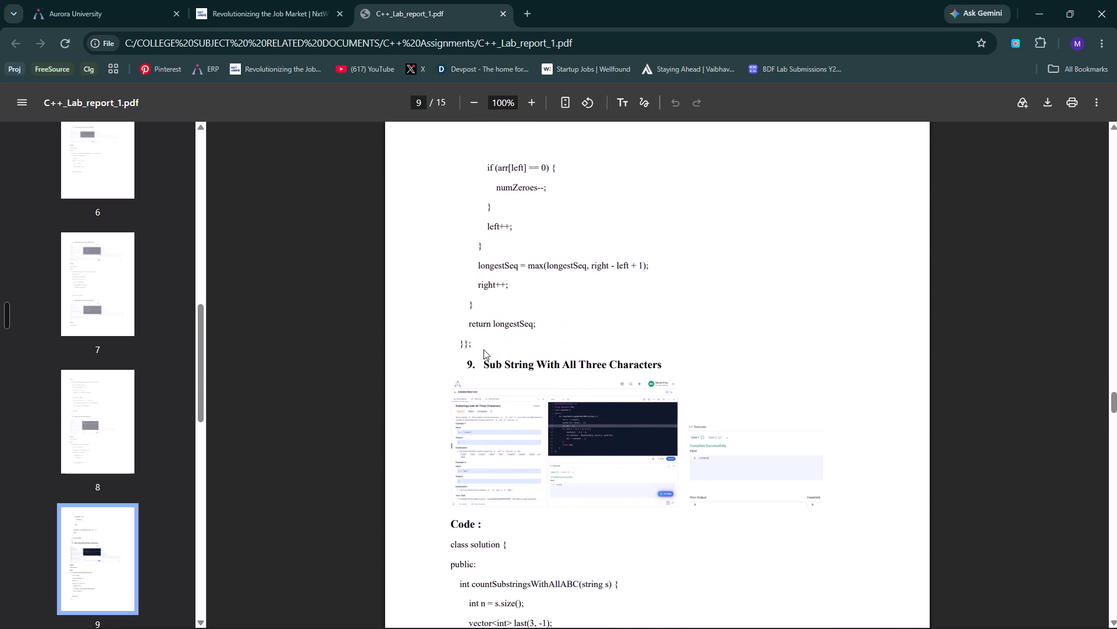
scroll(483, 349, down, 4)
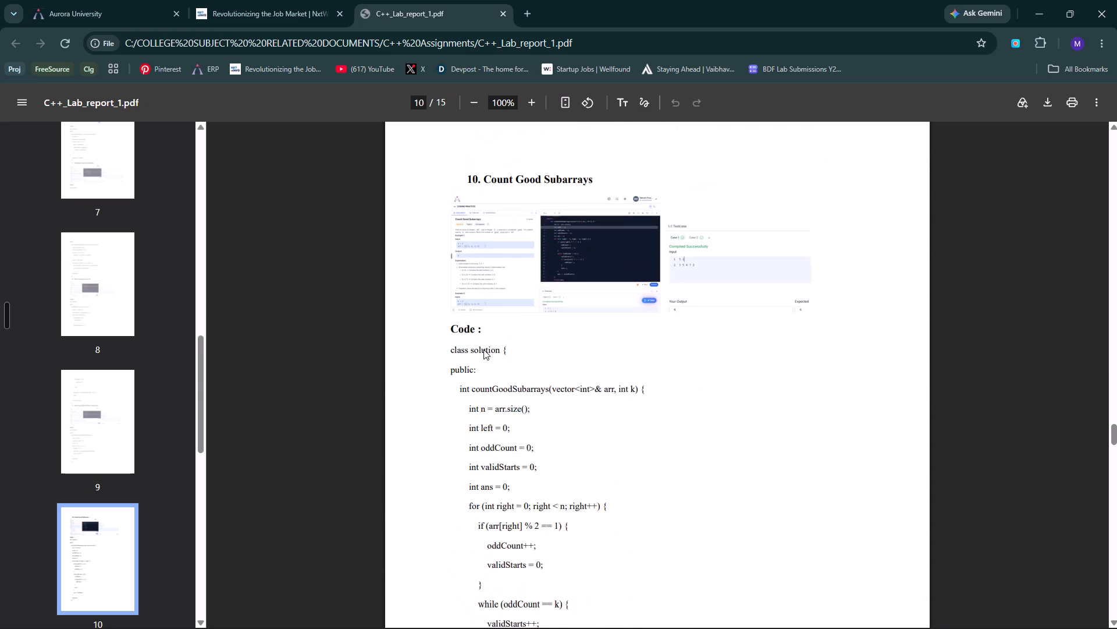
scroll(483, 349, down, 3)
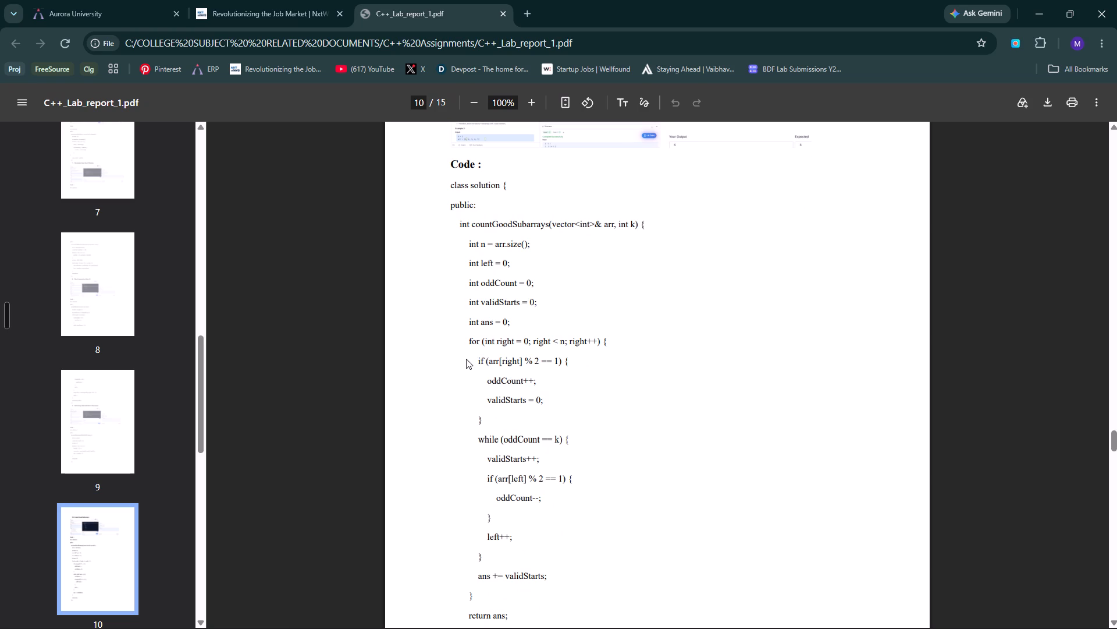
scroll(466, 359, down, 20)
scroll(466, 359, down, 3)
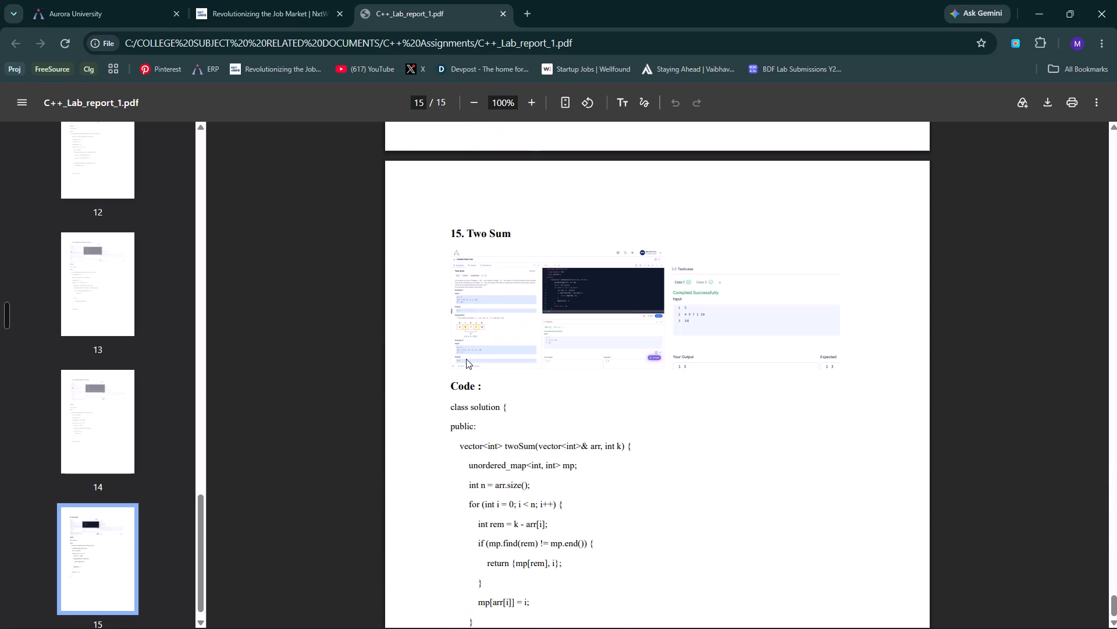
scroll(466, 359, down, 6)
click(503, 13)
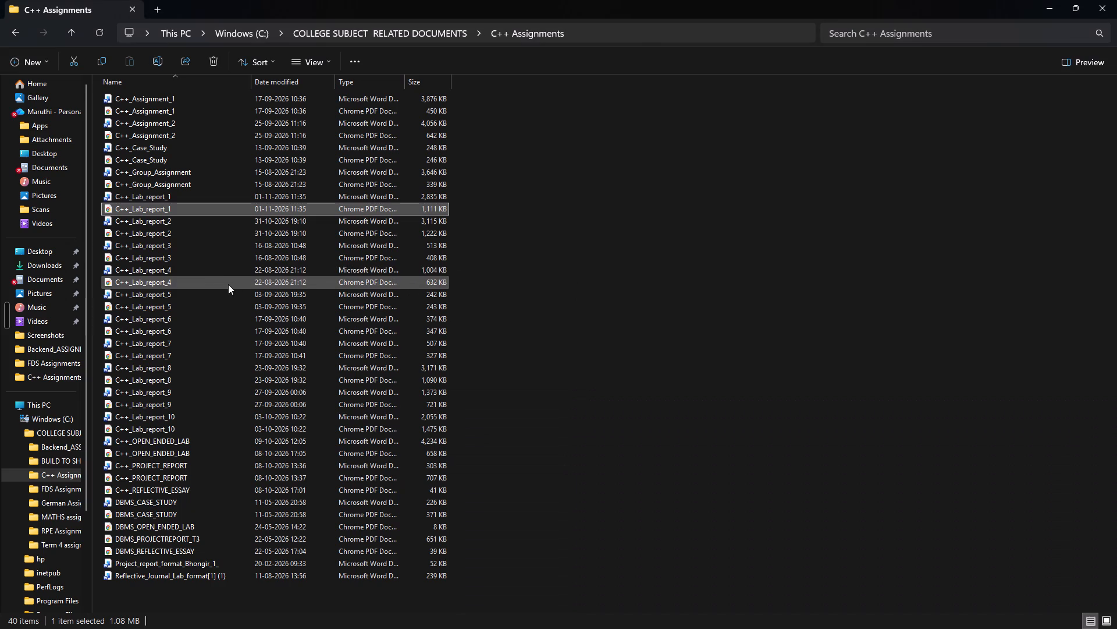
Open the C++_Lab_report_2 Word document from the C++ Assignments folder.
double_click(234, 221)
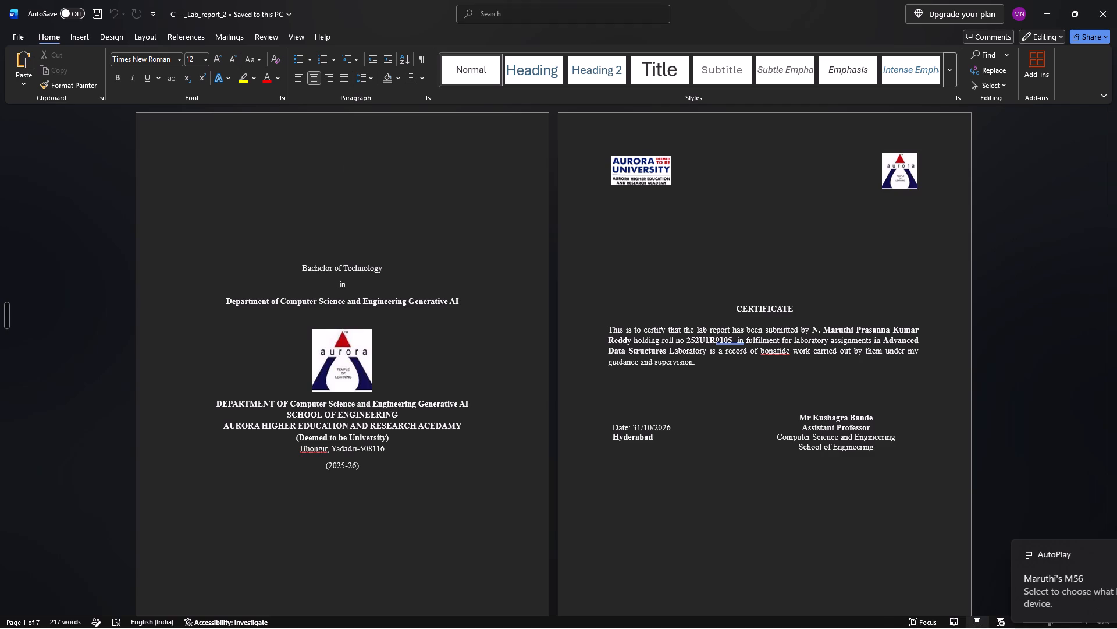
Look through the Linked Lists problems and their screenshots in Lab Report 2, from the cover to problem 15.
scroll(234, 221, down, 1)
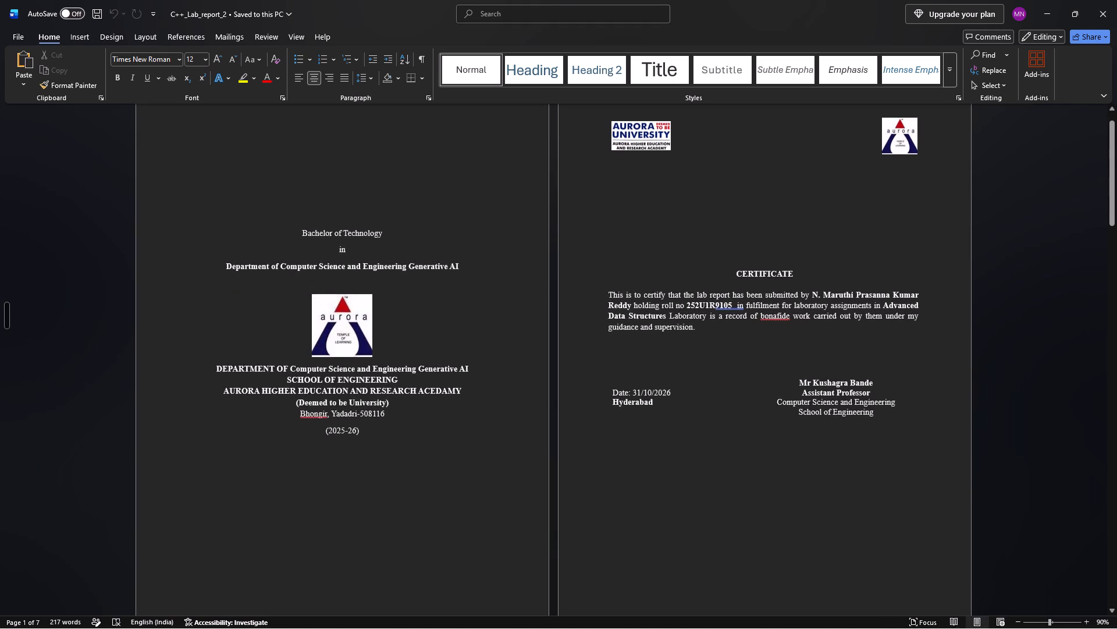
scroll(234, 221, down, 1)
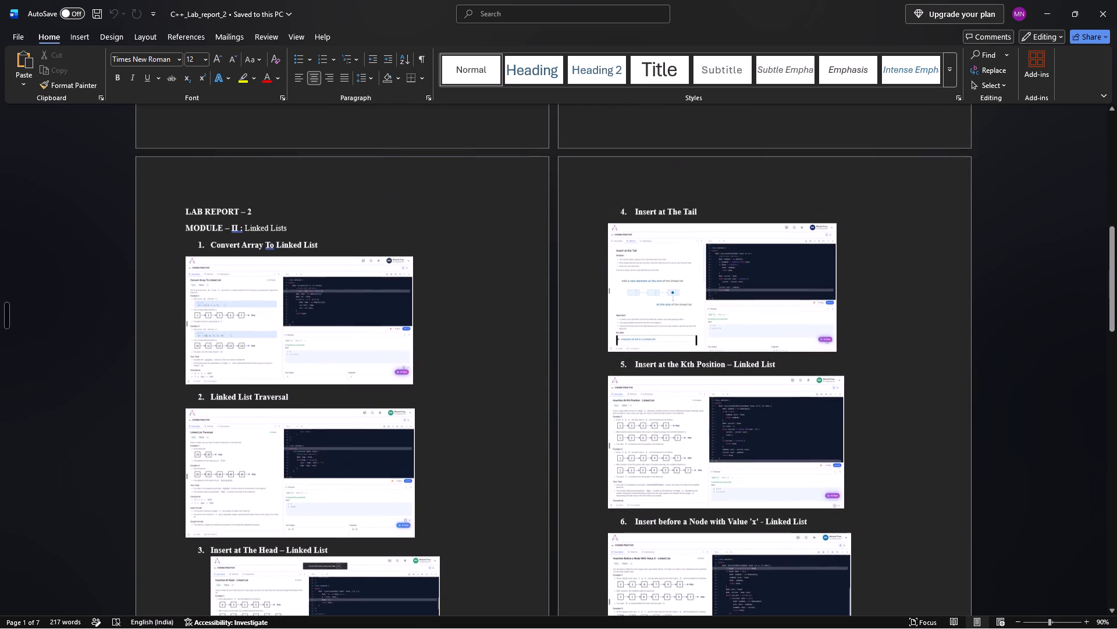
scroll(234, 221, down, 1)
scroll(234, 221, right, 1)
scroll(334, 323, down, 4)
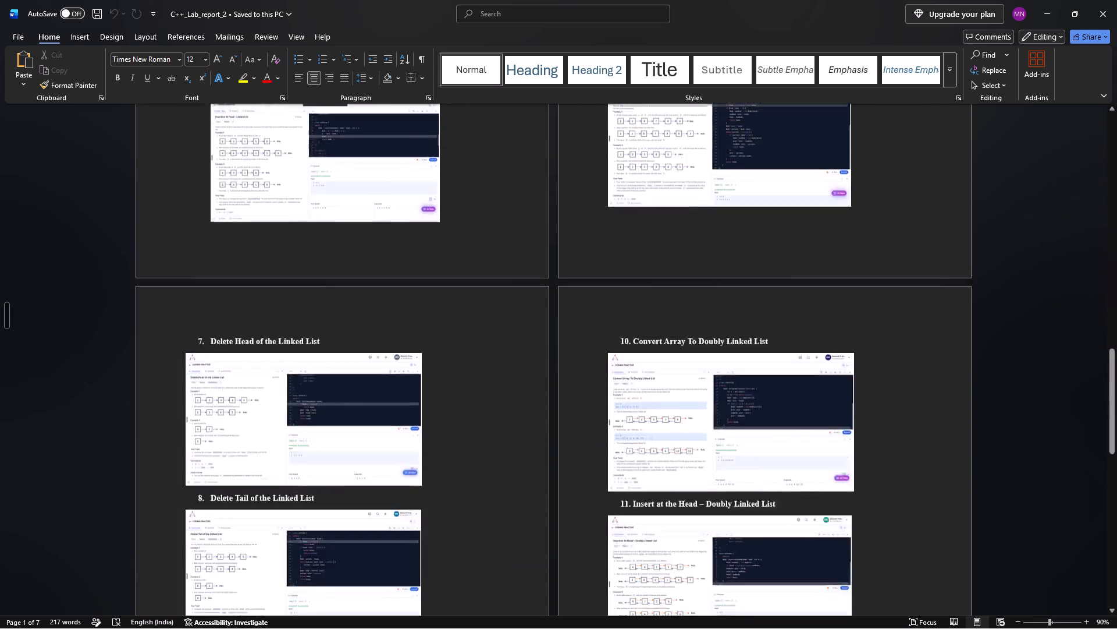
scroll(334, 323, down, 9)
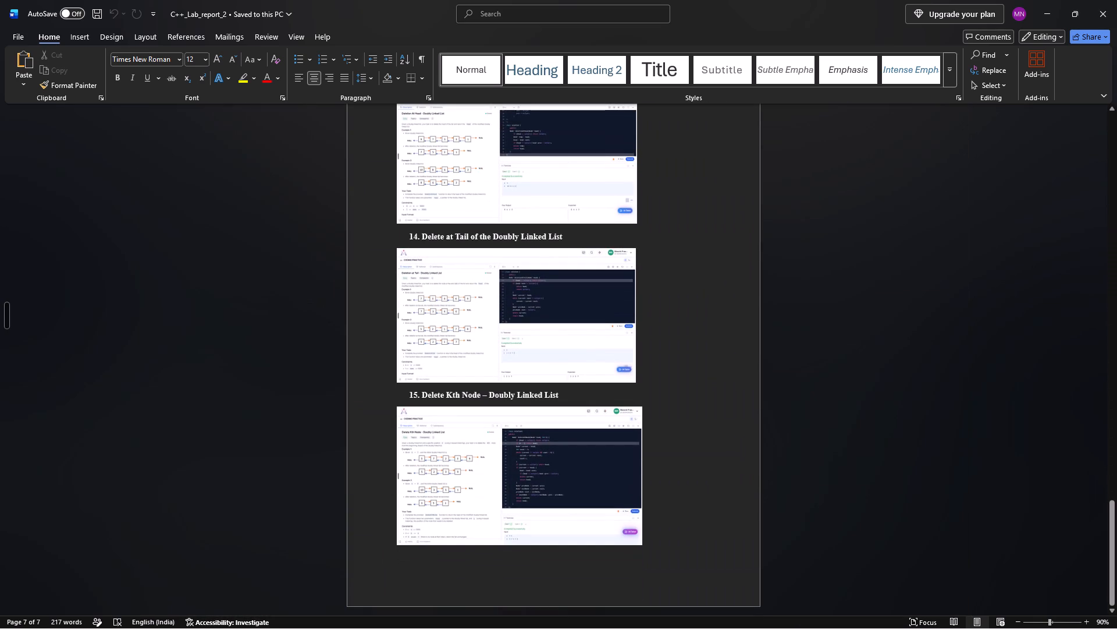
scroll(334, 323, up, 5)
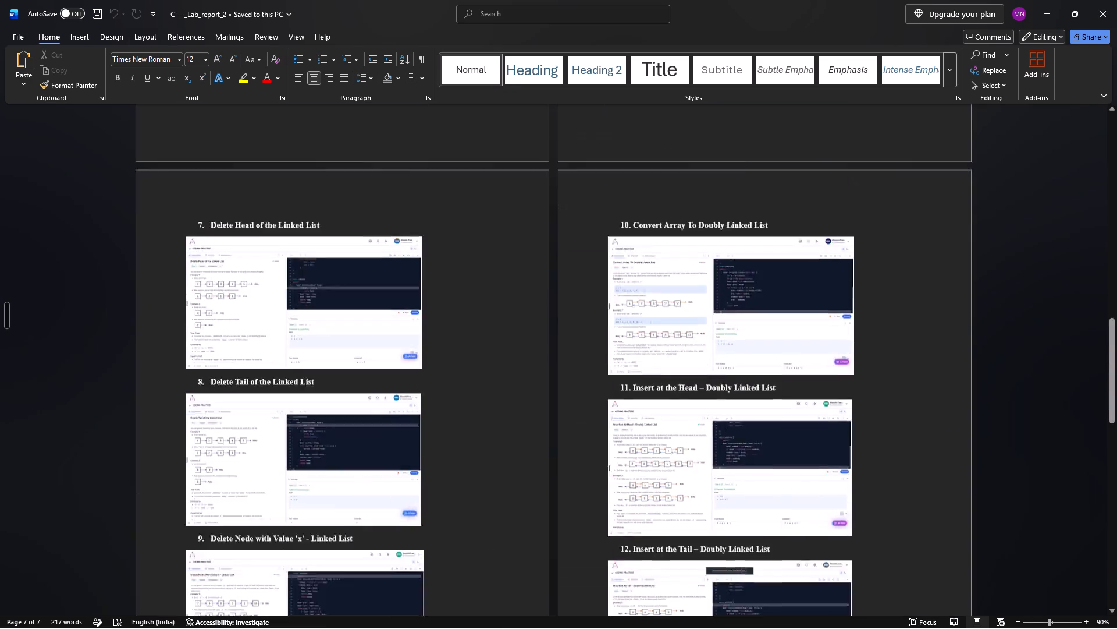
scroll(334, 323, up, 3)
scroll(334, 323, down, 1)
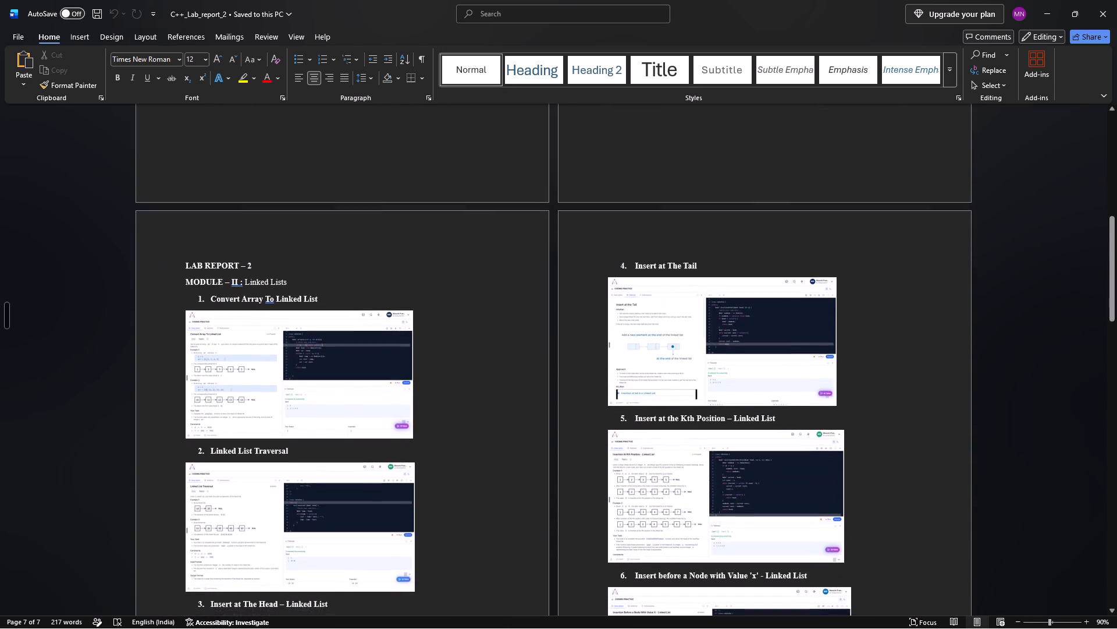
scroll(334, 323, down, 1)
Shrink the screenshot under problem 1, Convert Array To Linked List, proportionally to a slightly narrower size.
click(422, 437)
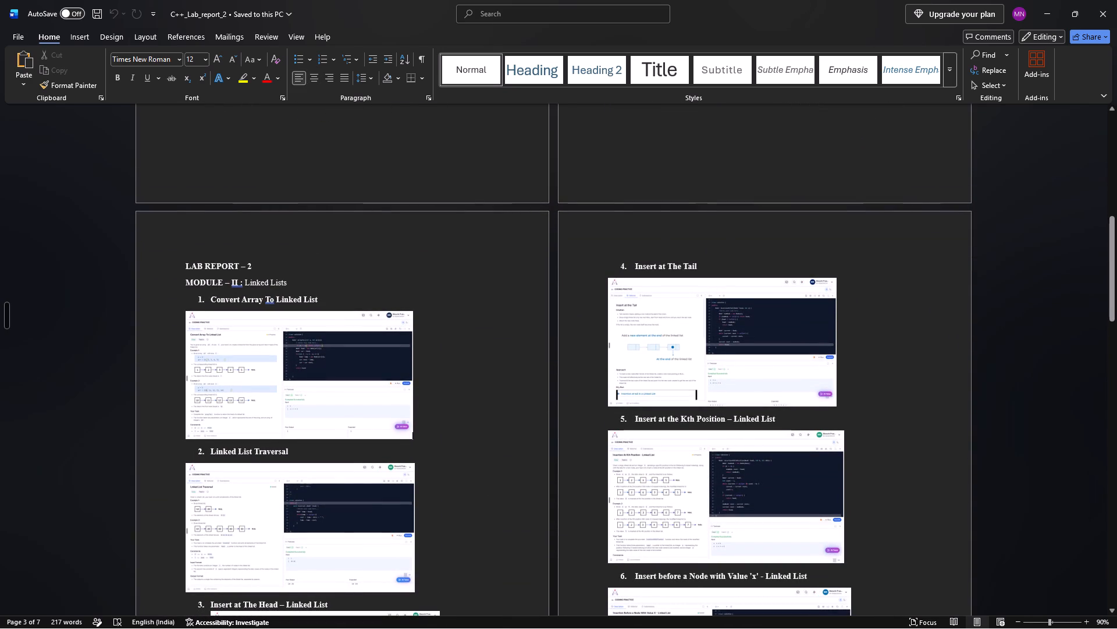
click(362, 411)
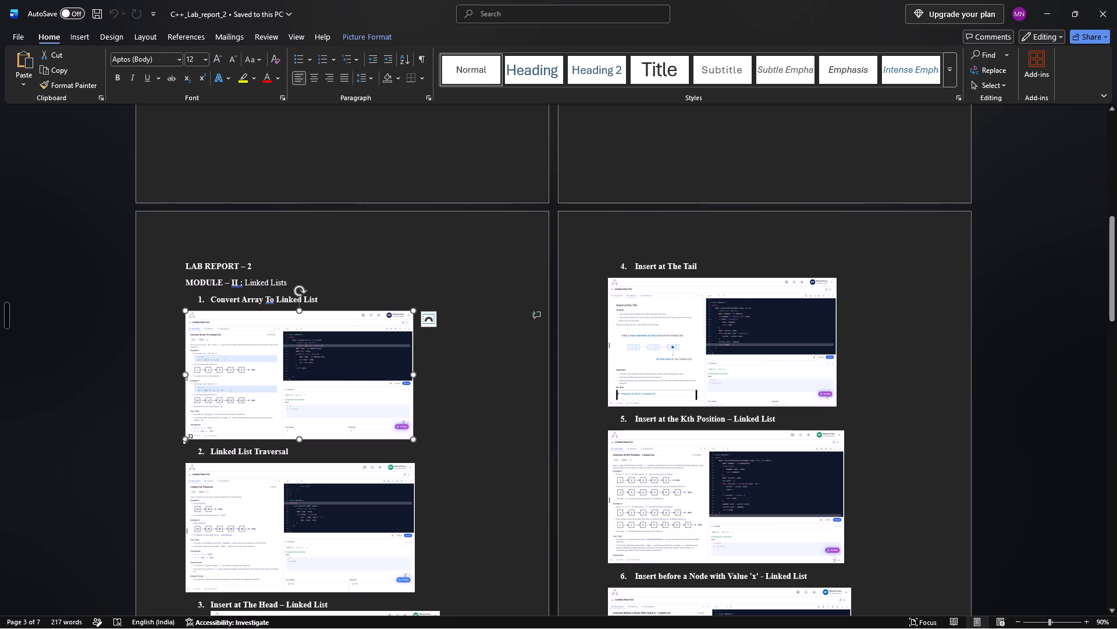
drag(187, 439, 243, 419)
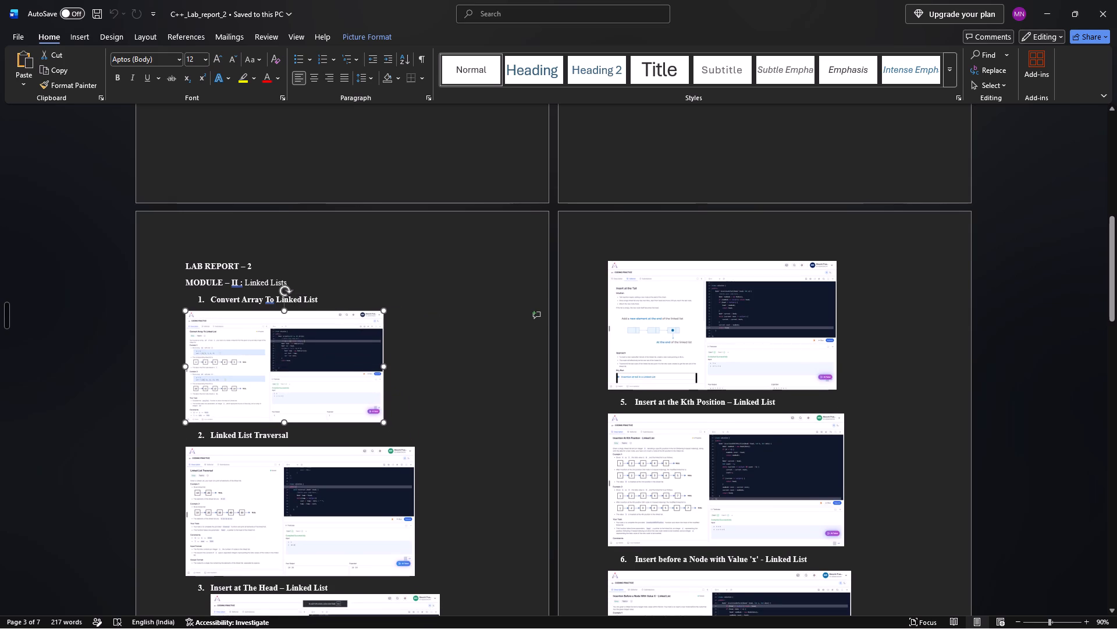
Shrink the screenshot under problem 1, Convert Array To Linked List, further in proportion and add a space after it.
drag(243, 419, 271, 410)
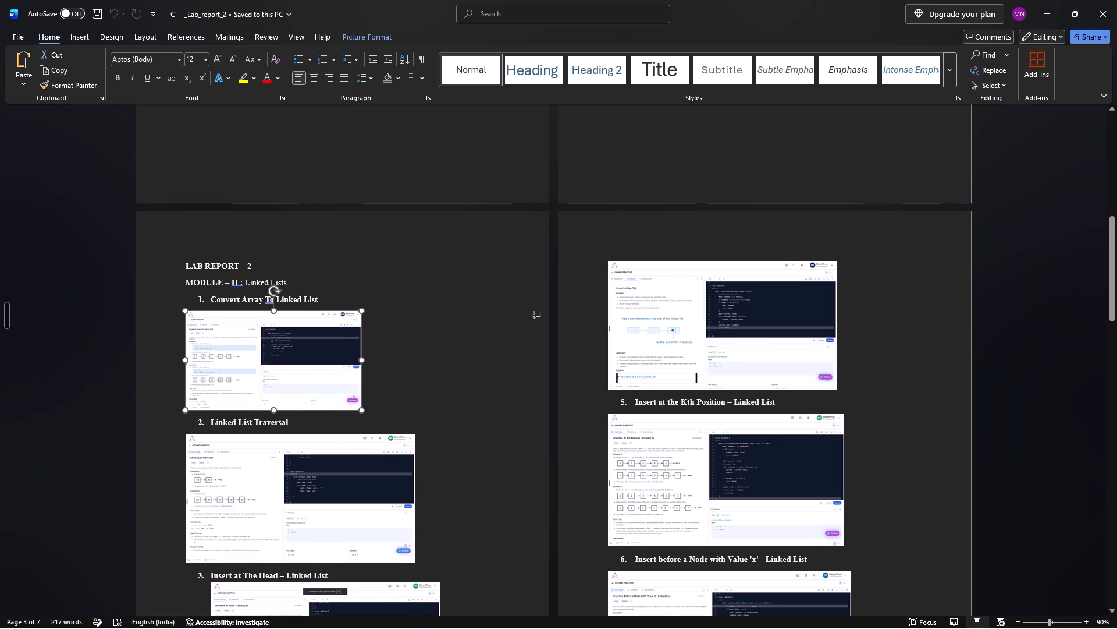
drag(271, 410, 335, 411)
click(389, 414)
key(space)
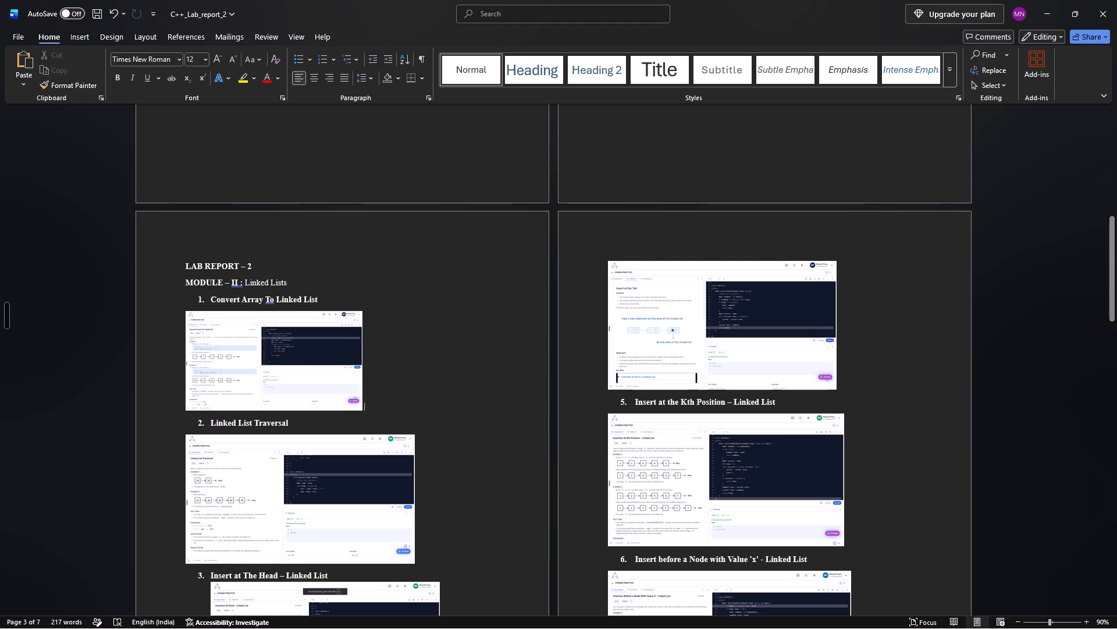
Examine the reduced problem 1 screenshot up close to judge how readable its code and test case are.
ctrl+scroll(389, 414, up, 7)
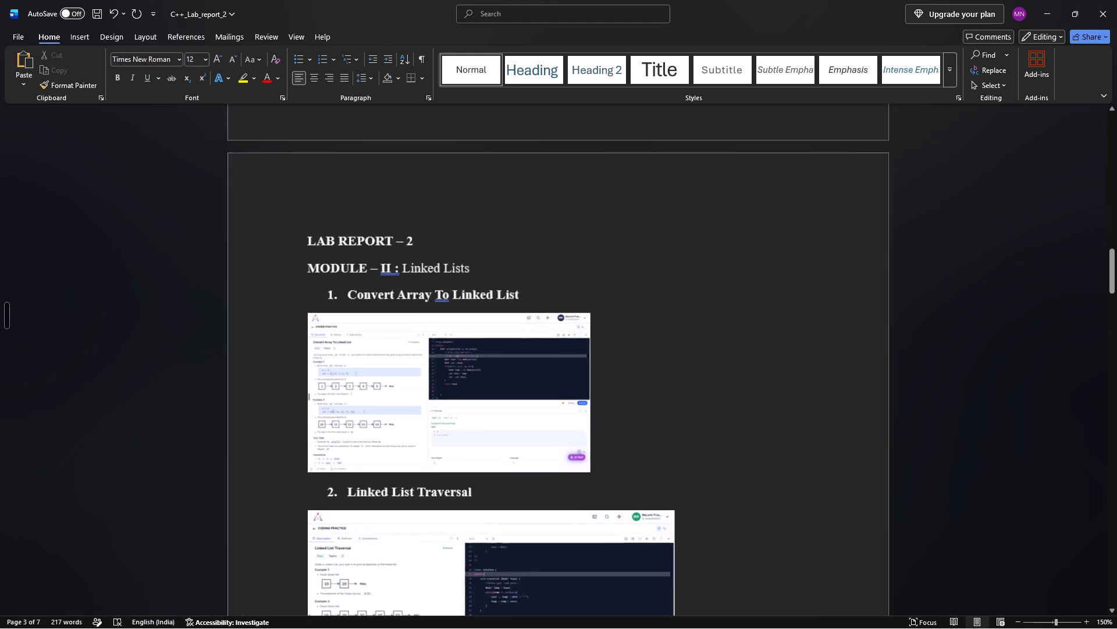
ctrl+scroll(389, 414, up, 14)
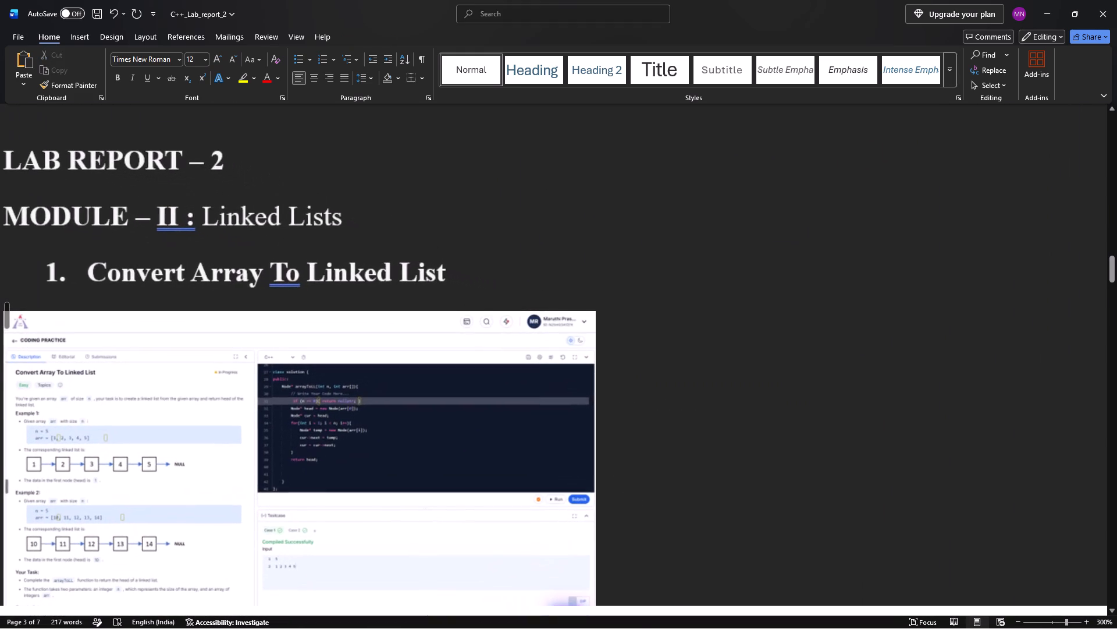
ctrl+scroll(389, 414, up, 5)
ctrl+scroll(389, 414, down, 8)
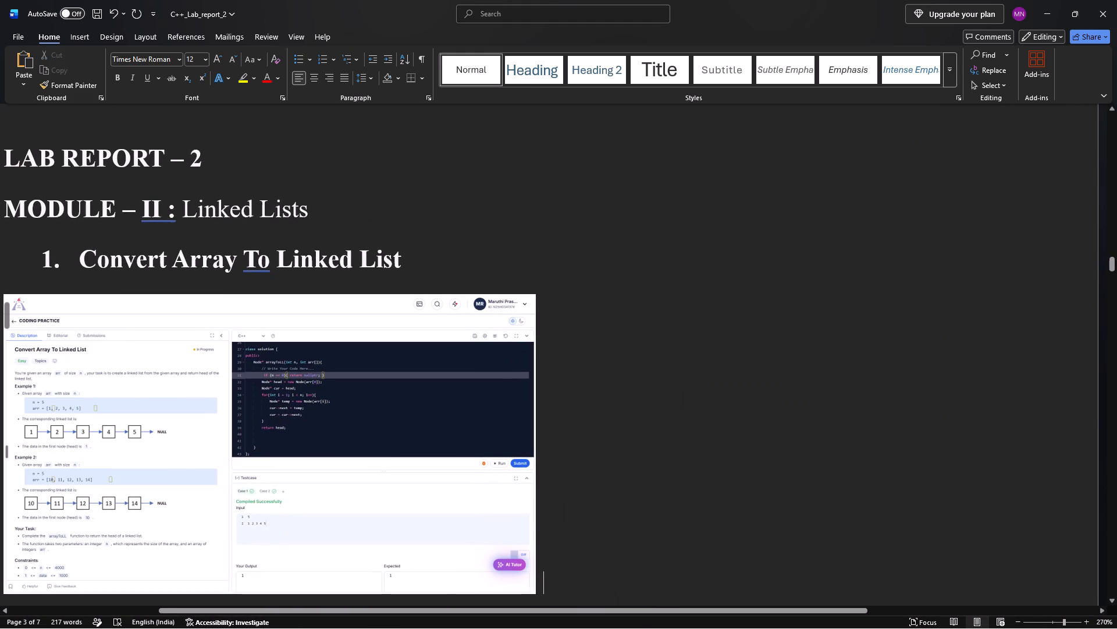
scroll(389, 414, down, 6)
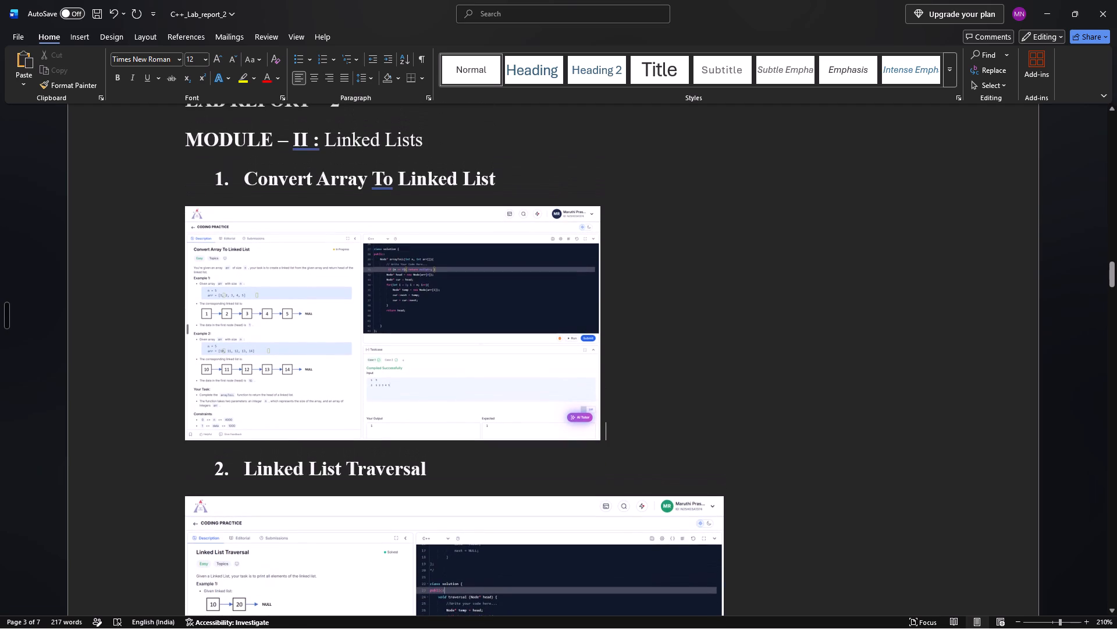
ctrl+scroll(639, 373, down, 11)
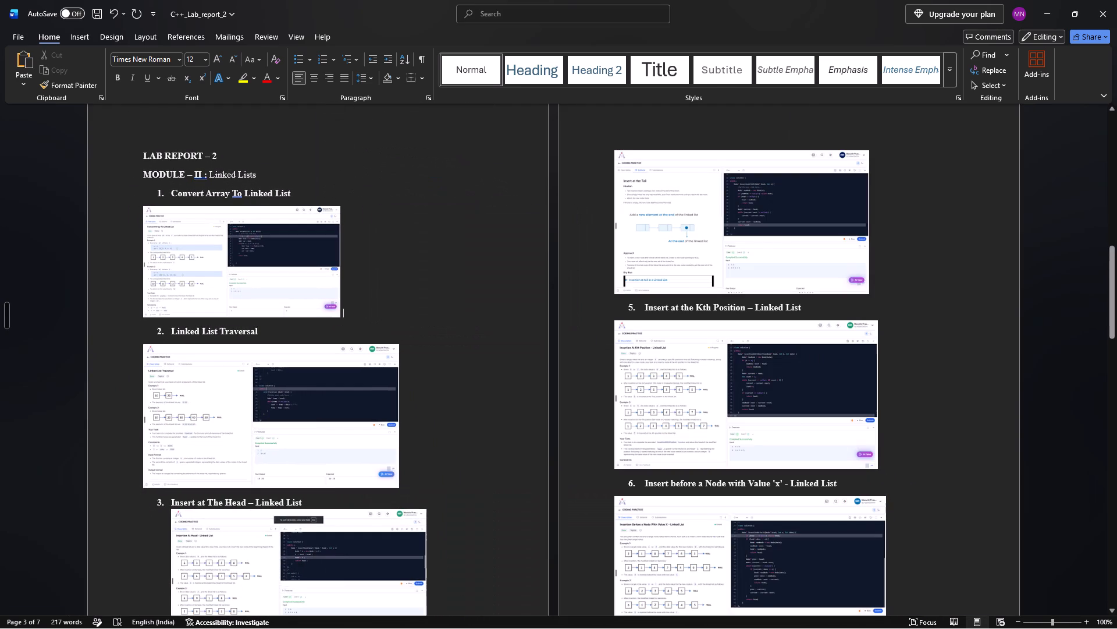
Switch to the browser and open the Convert Array To Linked List problem from the Module II: Linked Lists coding practice.
key(alt+Tab)
key(alt+Tab)
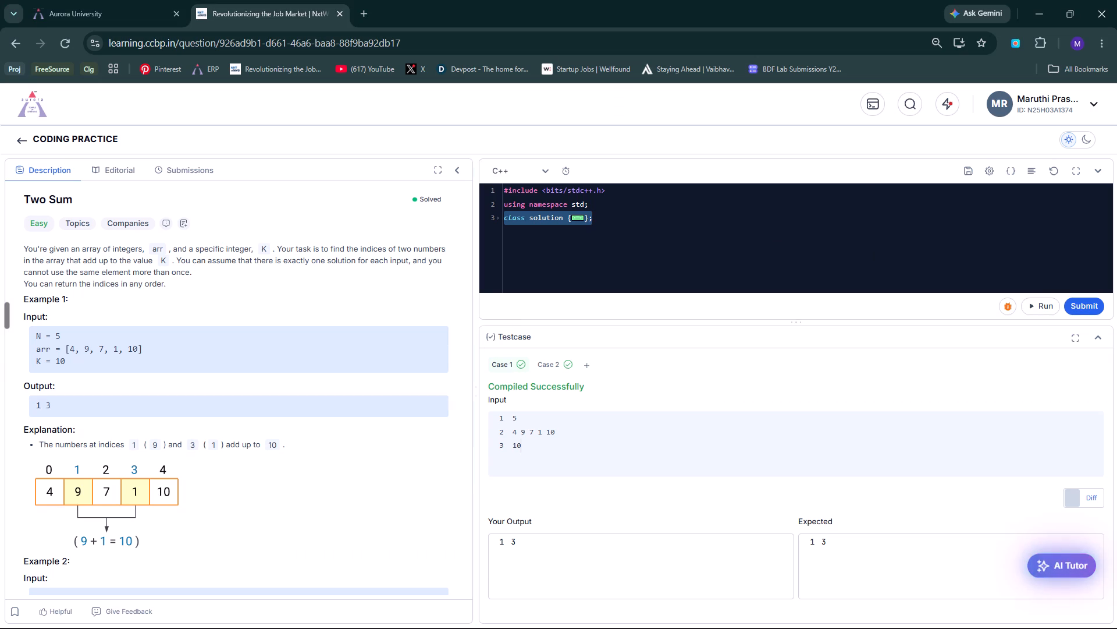
scroll(361, 352, right, 7)
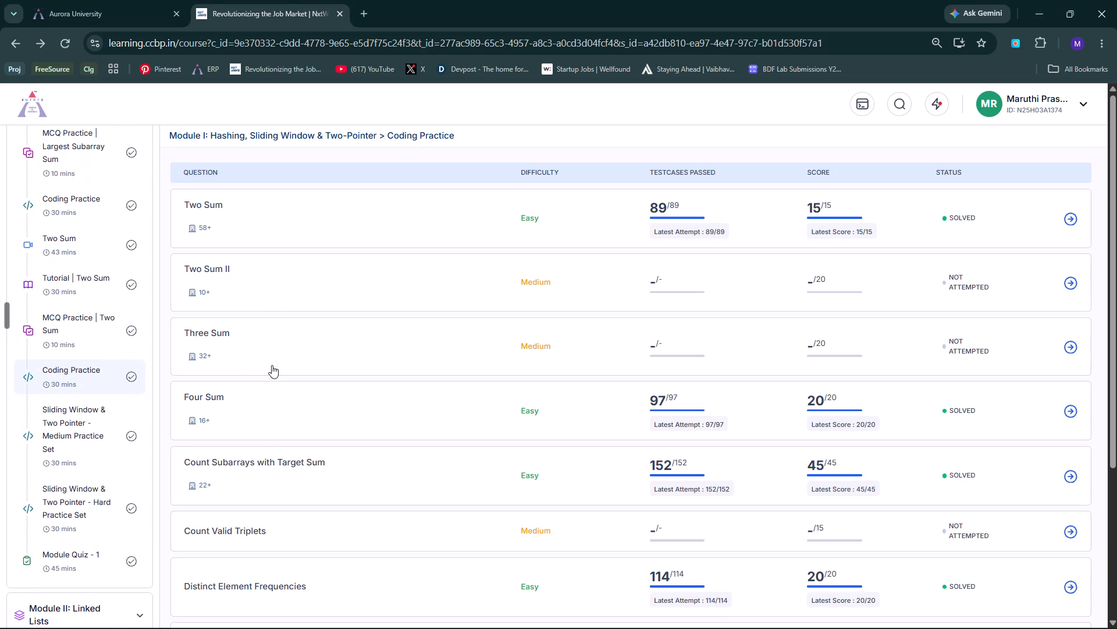
scroll(77, 565, down, 1)
click(77, 565)
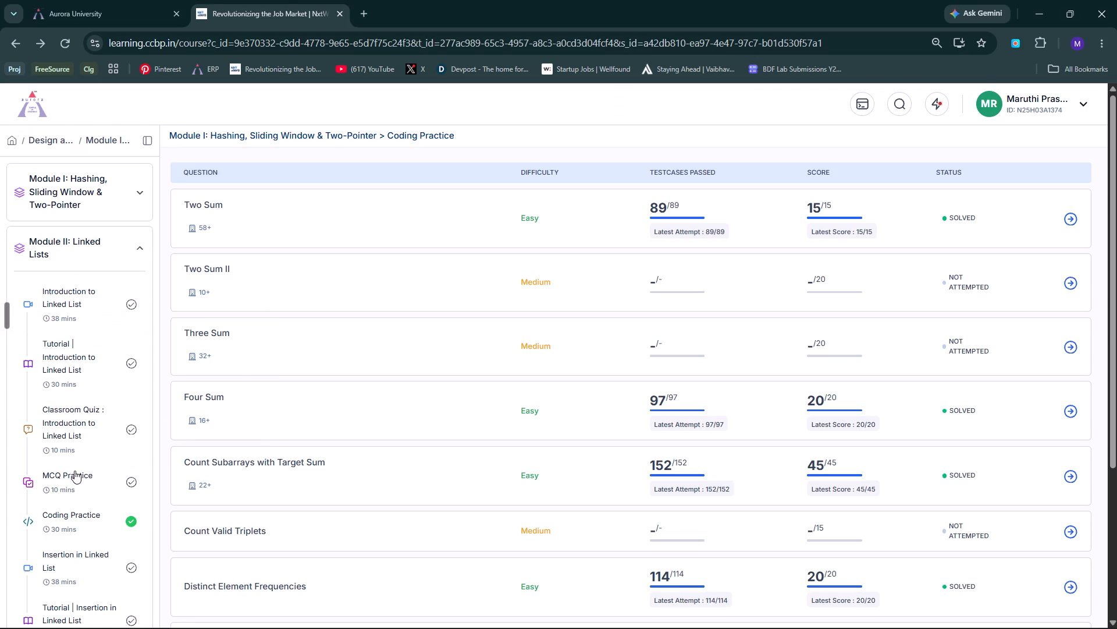
click(77, 510)
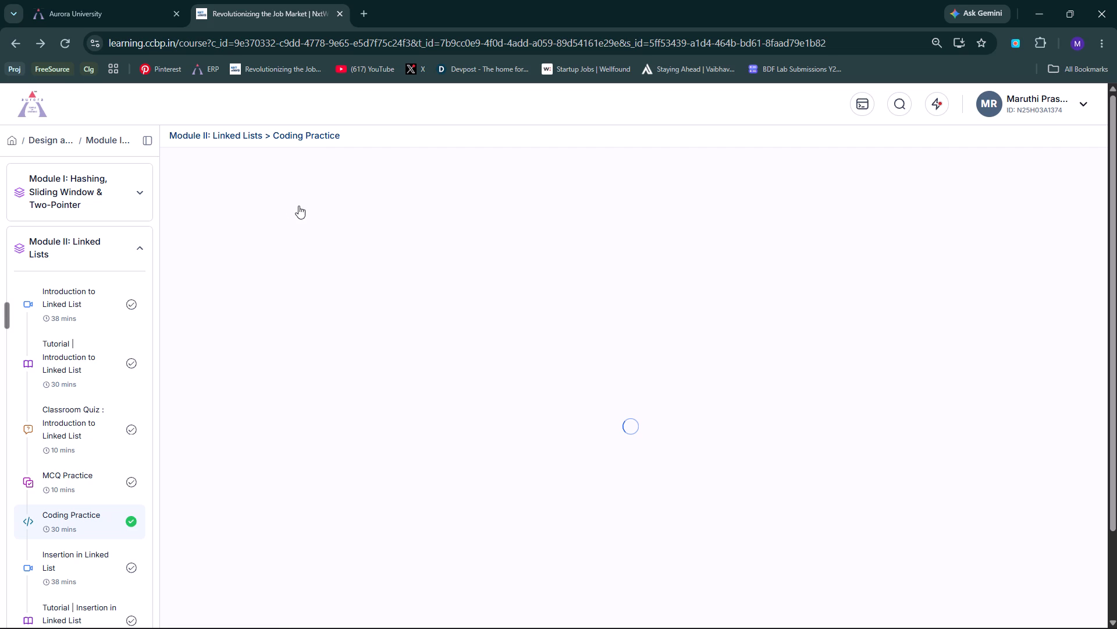
click(292, 216)
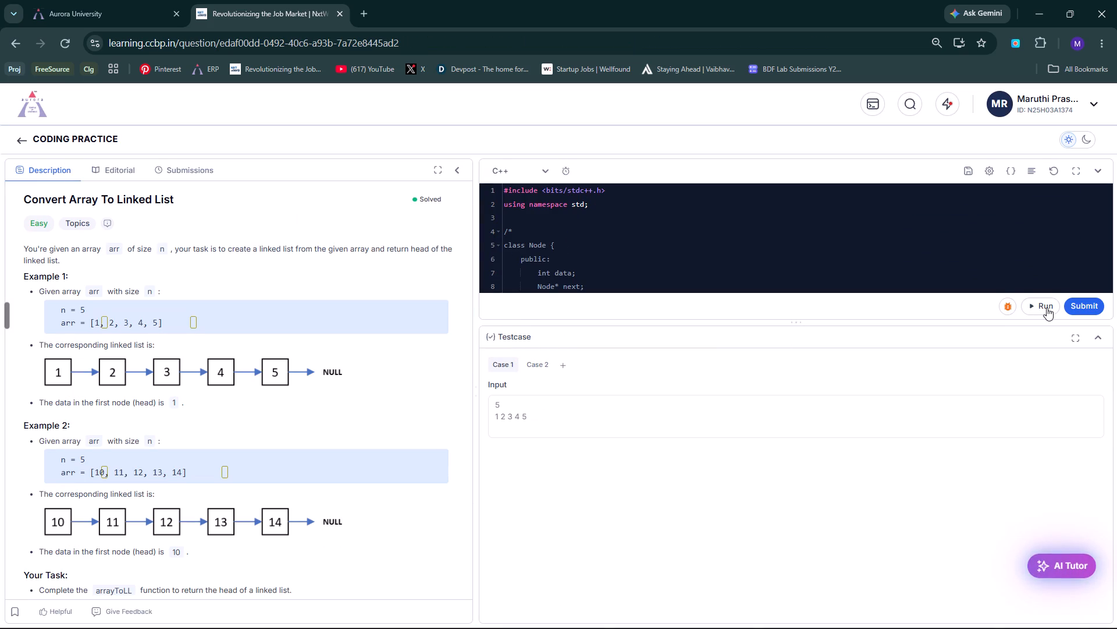
Run the Convert Array To Linked List code and snip the Testcase area from its heading through the output and expected values.
click(1045, 309)
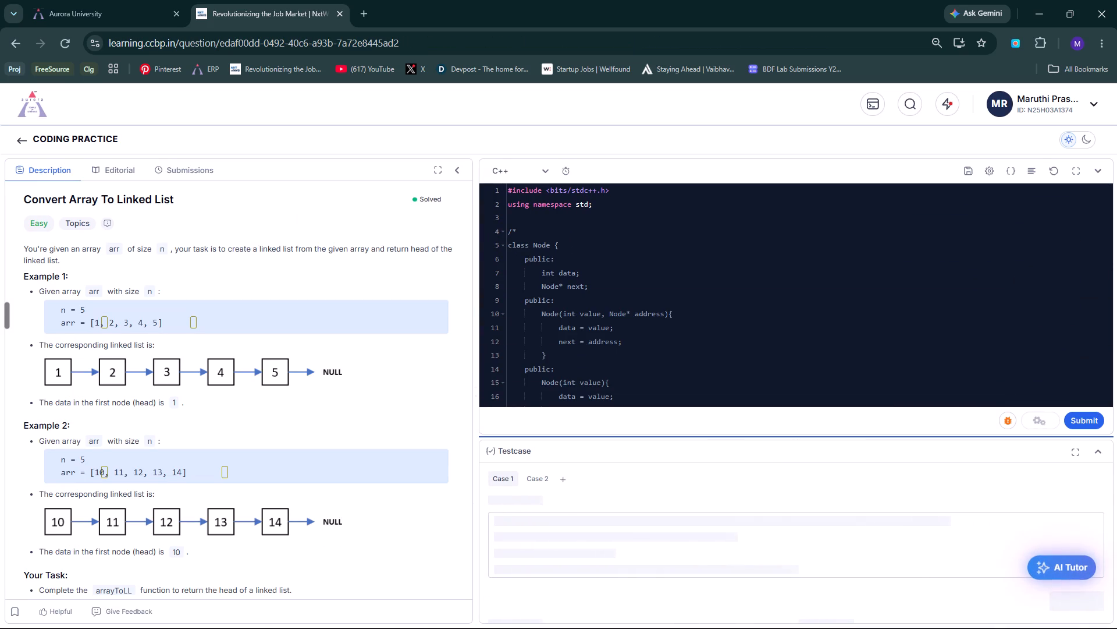
drag(762, 435, 833, 284)
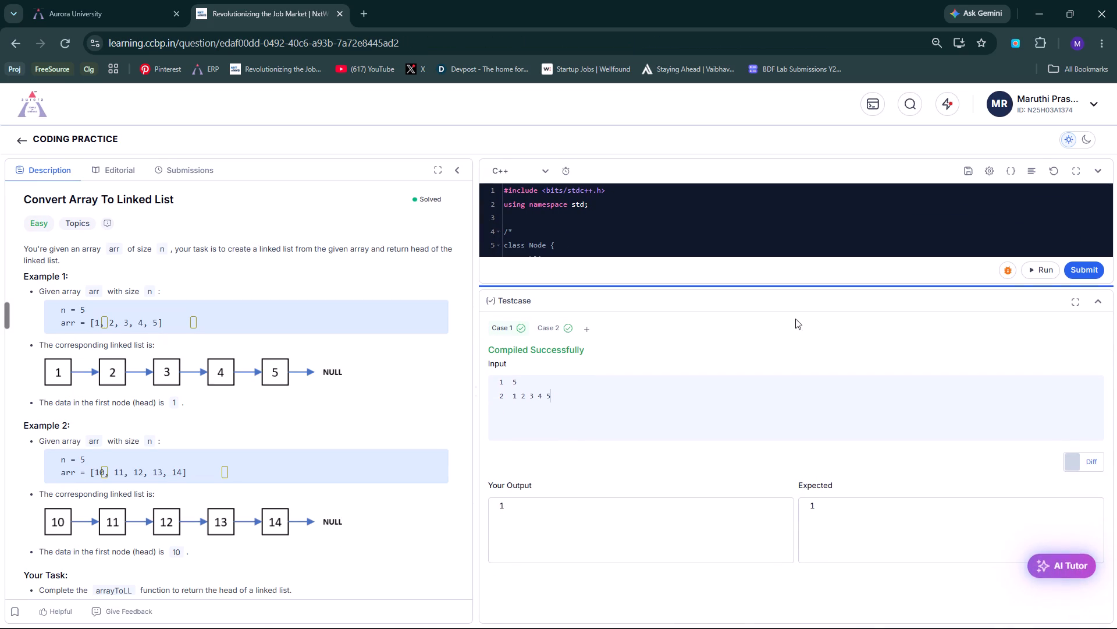
key(Print)
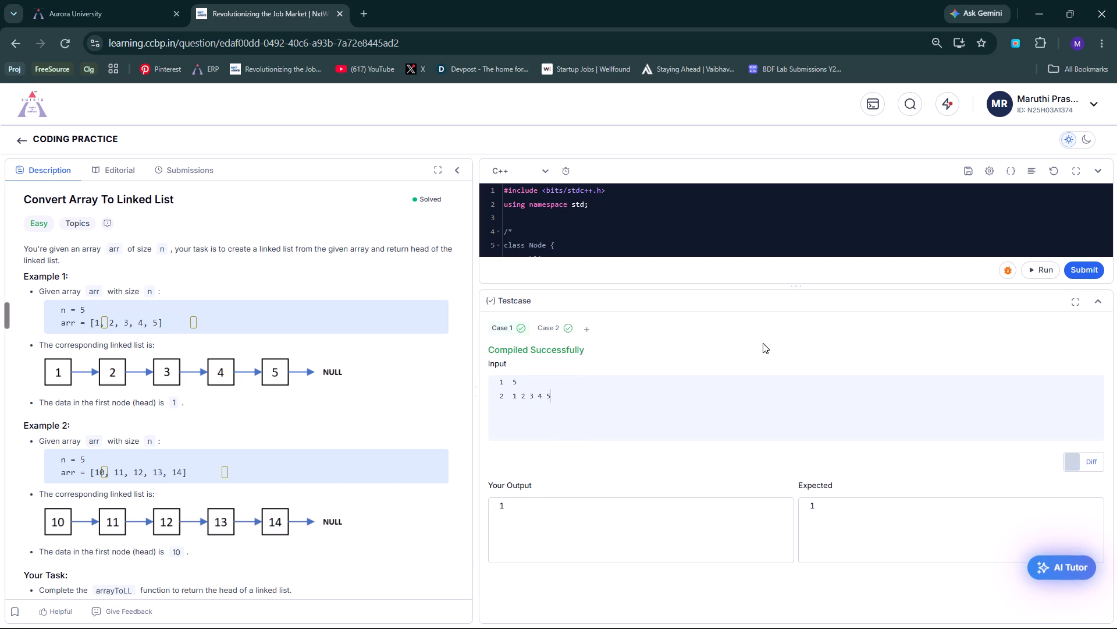
drag(483, 291, 643, 500)
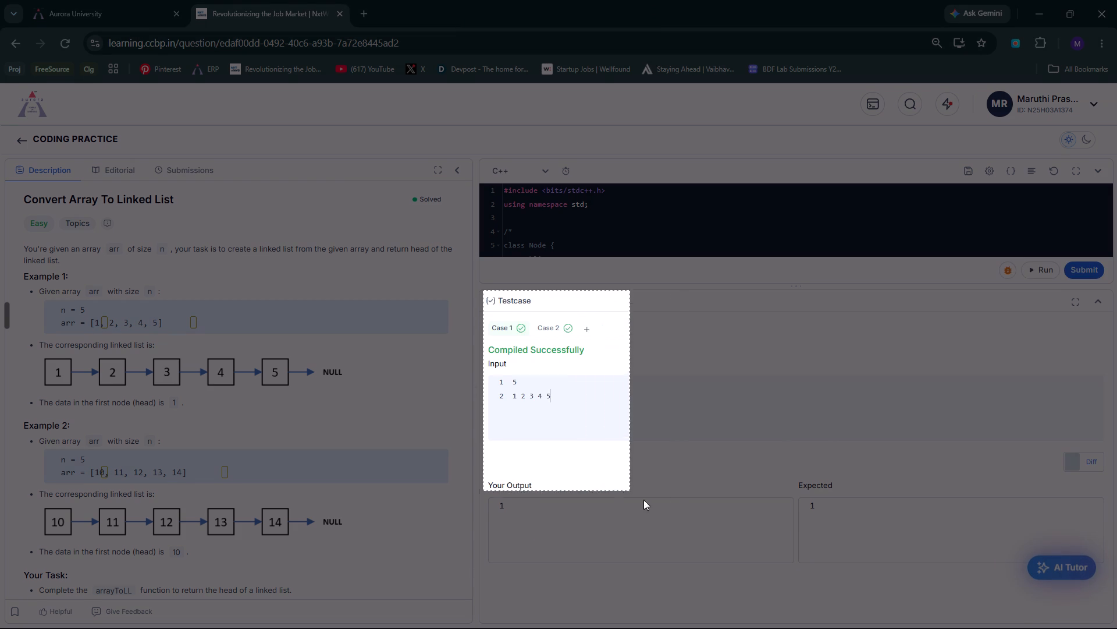
drag(643, 500, 845, 523)
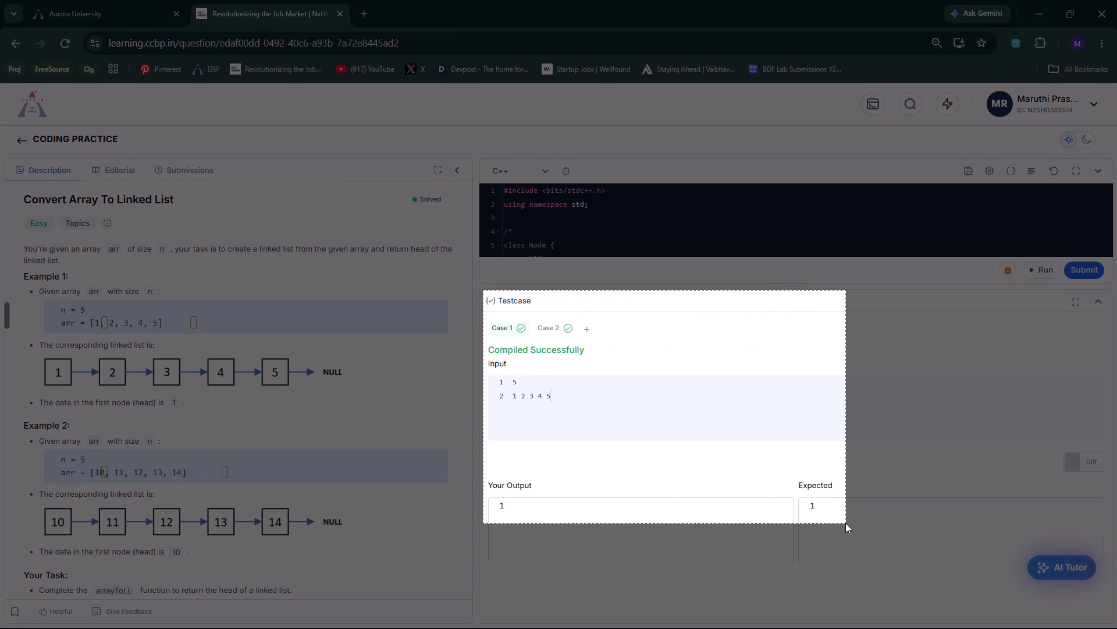
drag(845, 523, 843, 516)
Paste the test case snip into Lab Report 2 and shrink it to fit beside problem 1's screenshot.
key(alt+Tab)
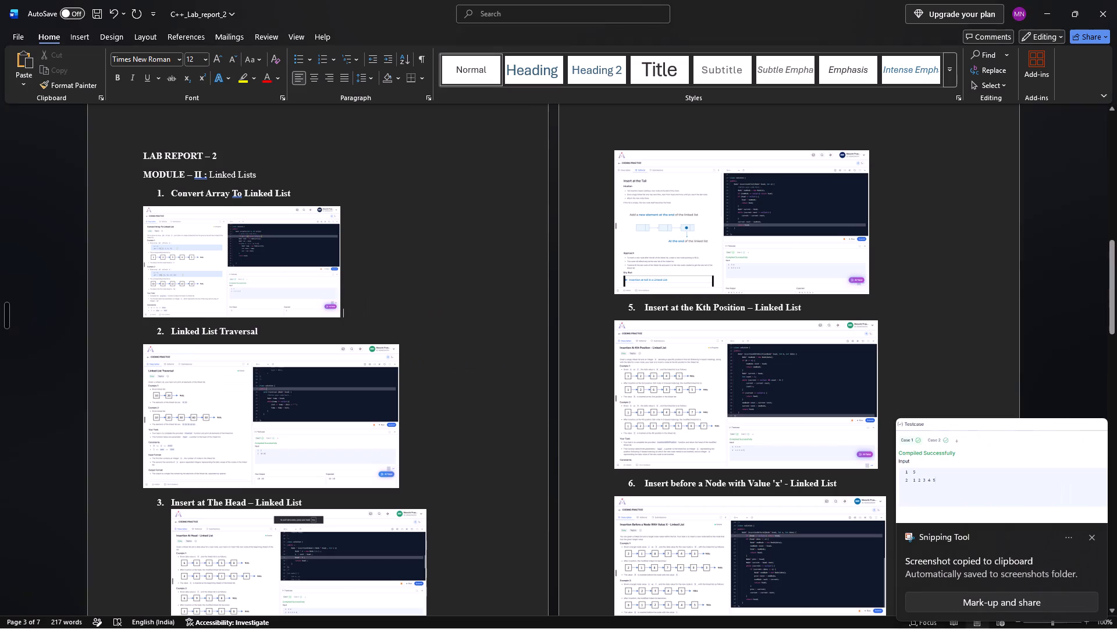
key(ctrl+v)
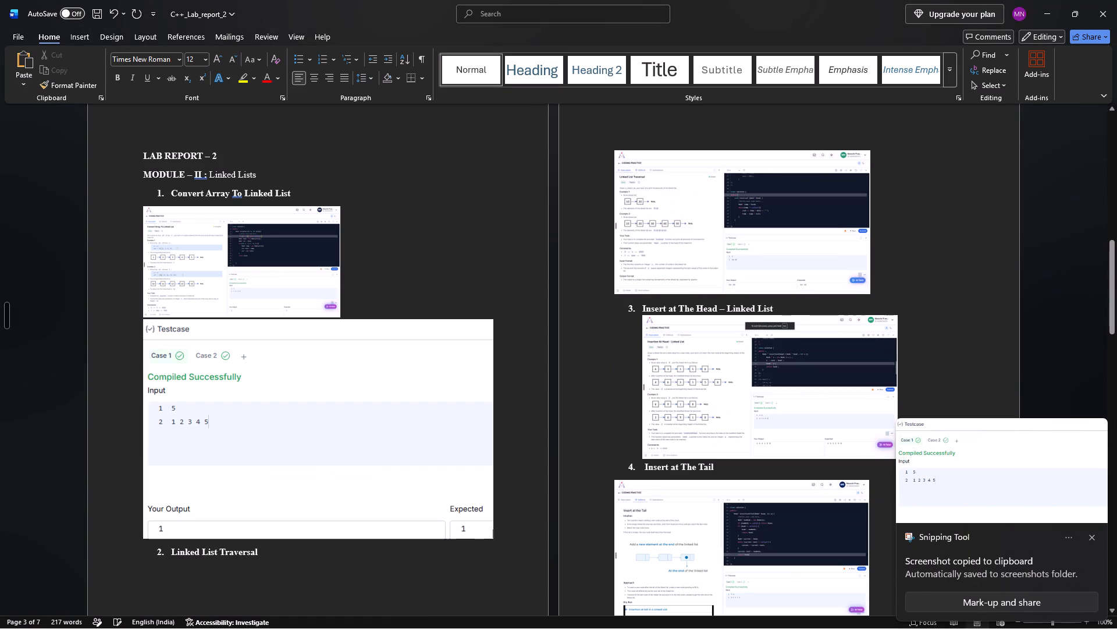
click(428, 435)
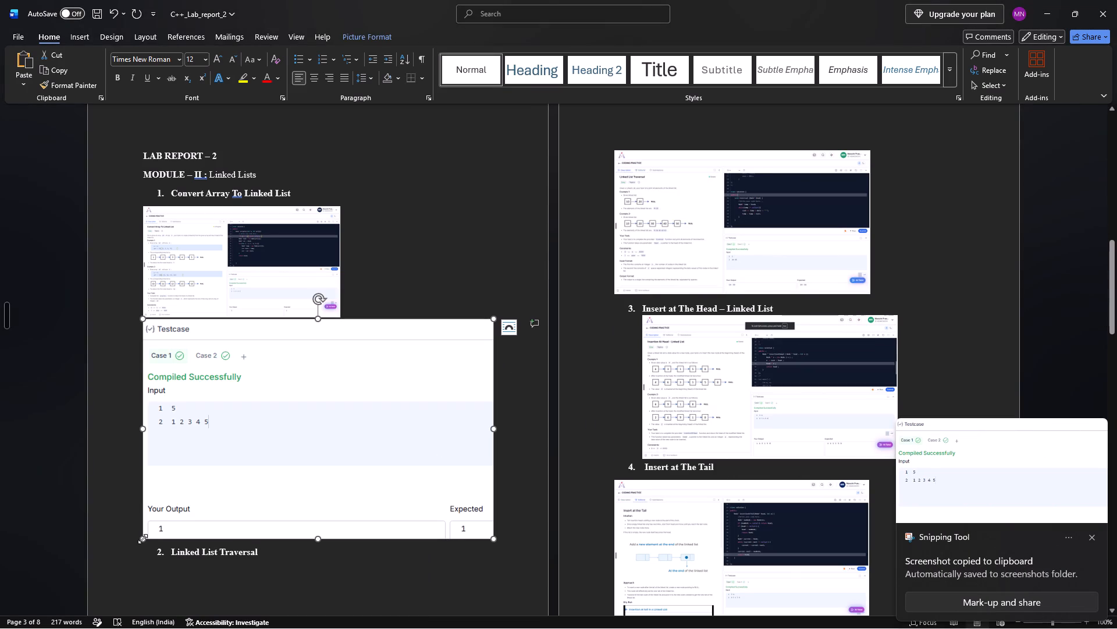
drag(143, 539, 354, 386)
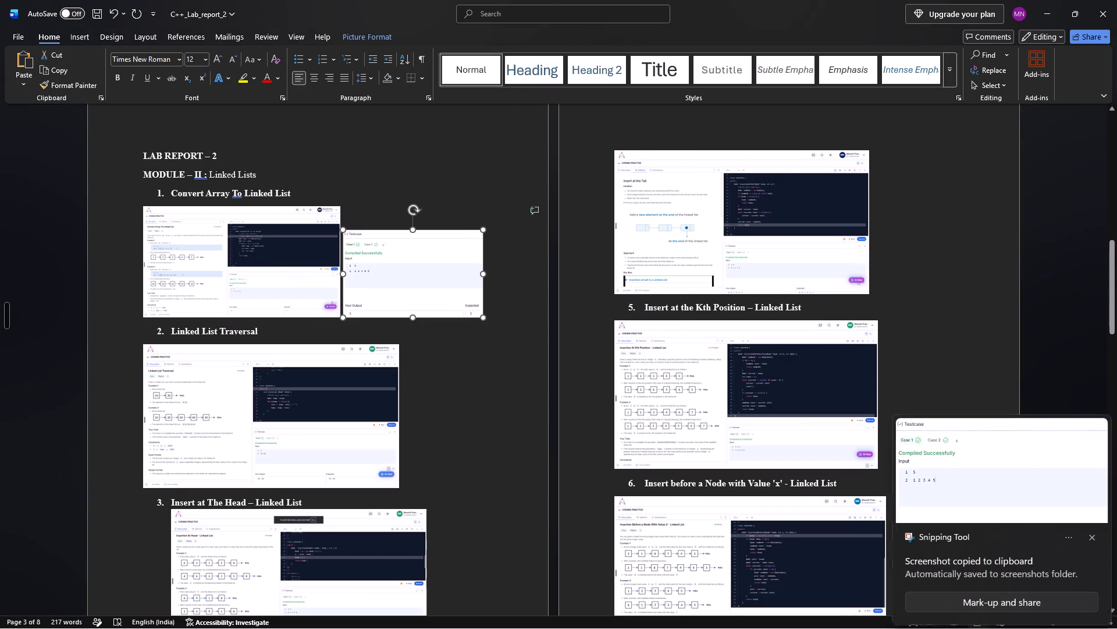
drag(354, 386, 358, 387)
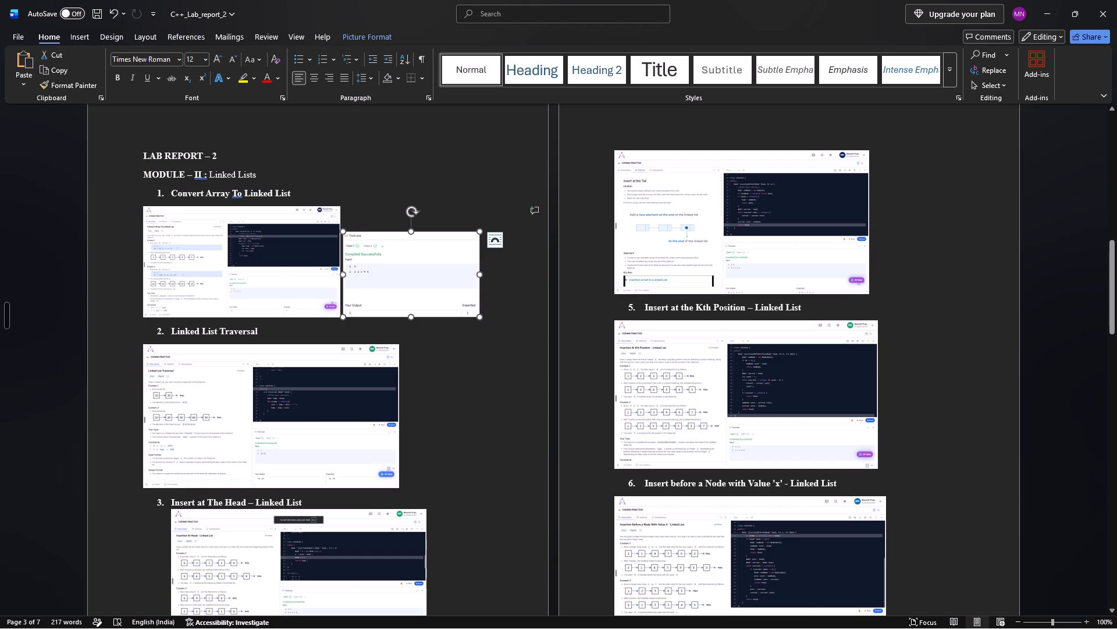
Add the line "Code :" below problem 1's two screenshots, followed by an empty line for the code.
click(501, 316)
key(Return)
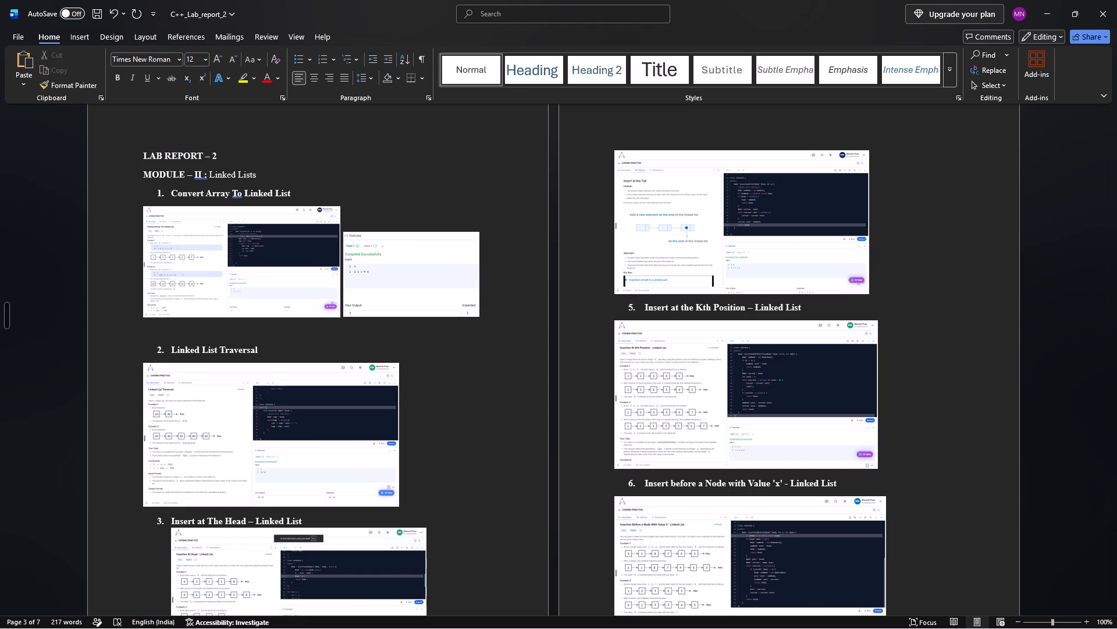
text(Code L)
key(BackSpace)
key(shift+colon)
key(Return)
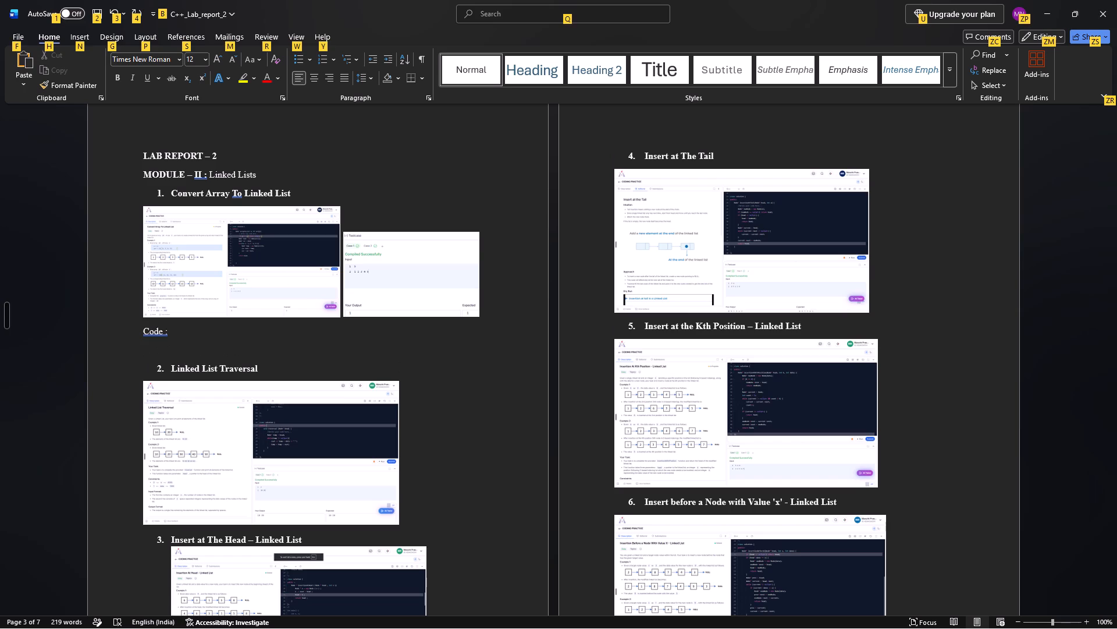
Switch back to the browser and examine the full solution class in an enlarged code editor.
key(alt+Tab)
scroll(538, 215, down, 2)
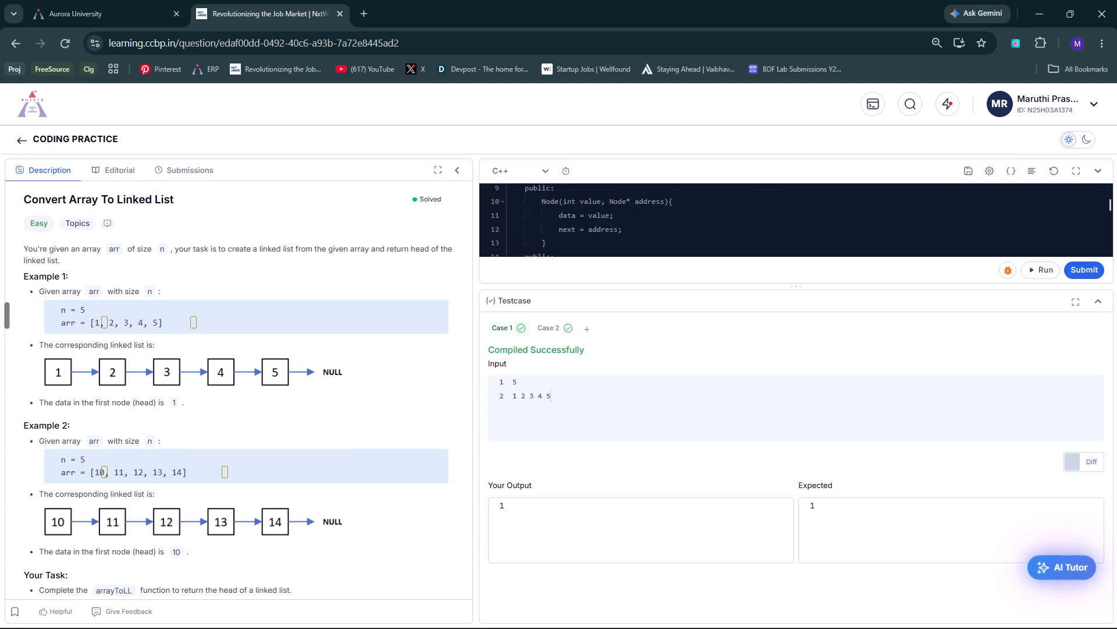
scroll(538, 215, down, 7)
scroll(538, 215, up, 3)
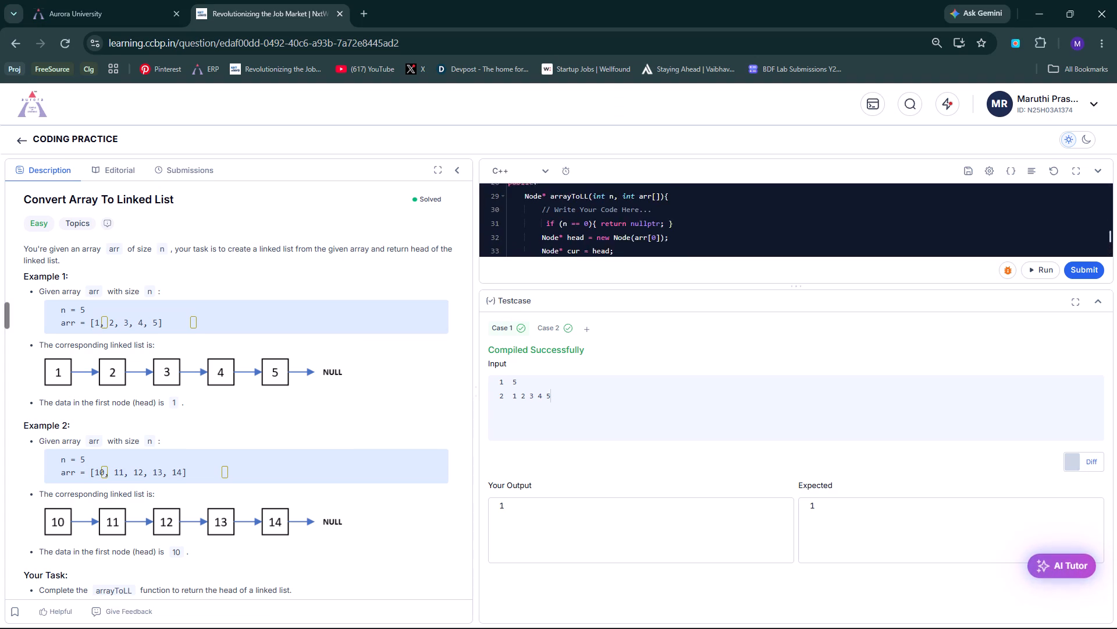
scroll(538, 215, up, 2)
click(503, 204)
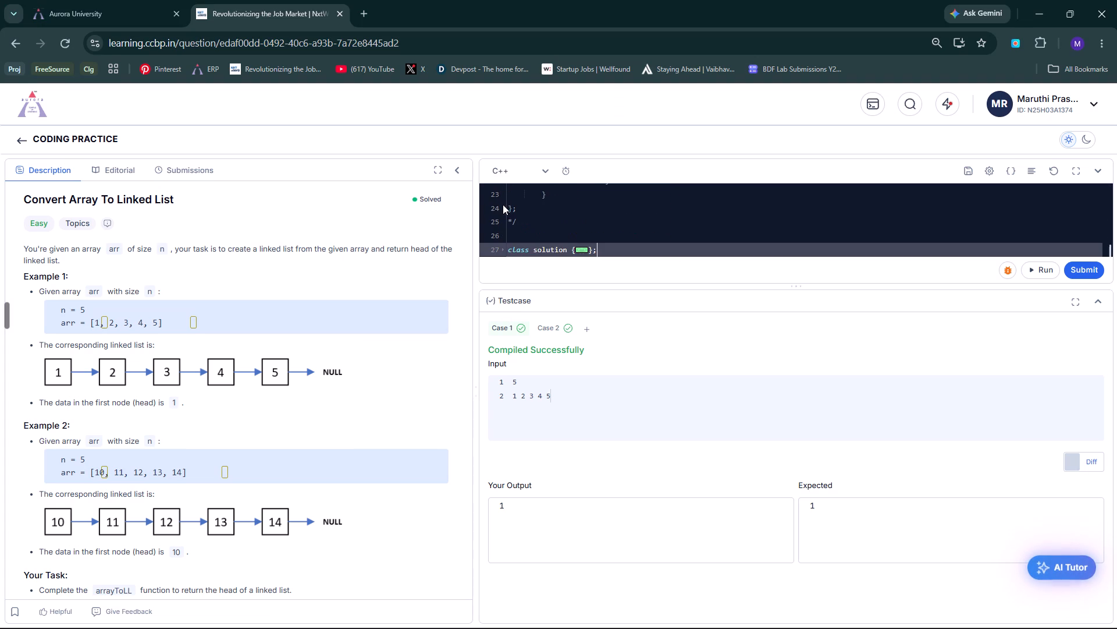
drag(507, 248, 599, 245)
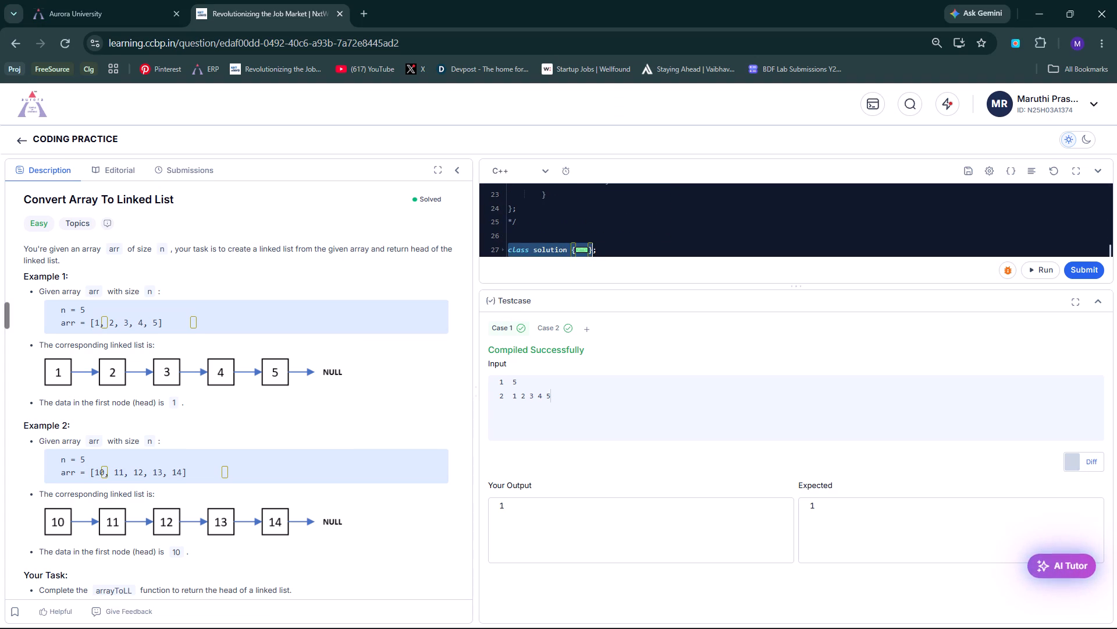
drag(599, 245, 604, 245)
drag(677, 288, 678, 418)
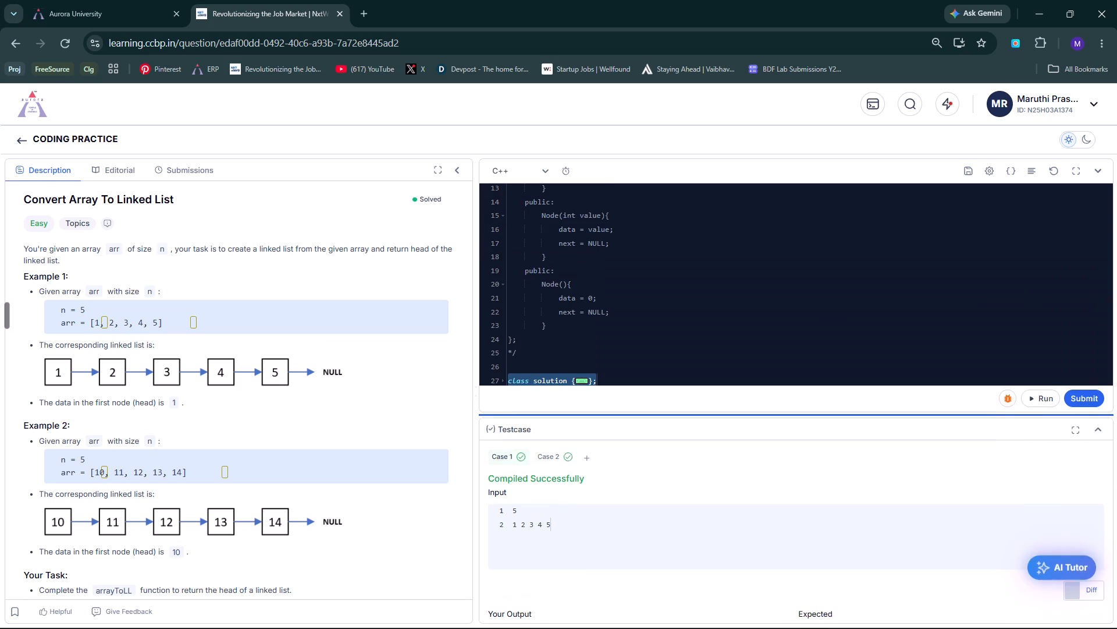
scroll(632, 362, down, 1)
click(504, 379)
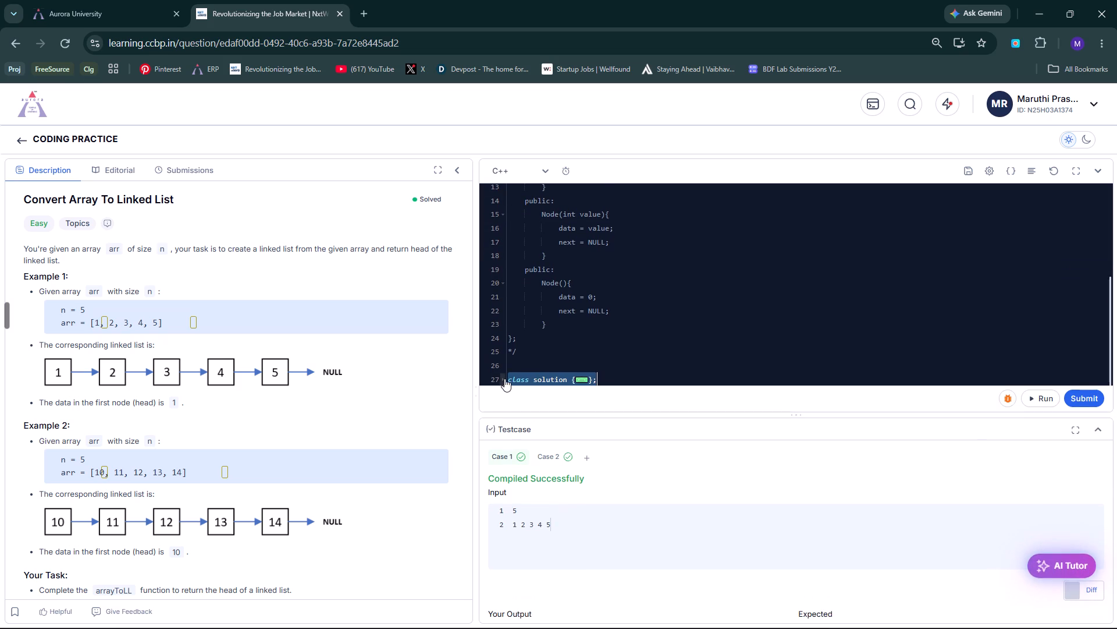
scroll(573, 344, down, 5)
Delete the two blank lines after "return head;" in the arrayToLL function.
click(537, 376)
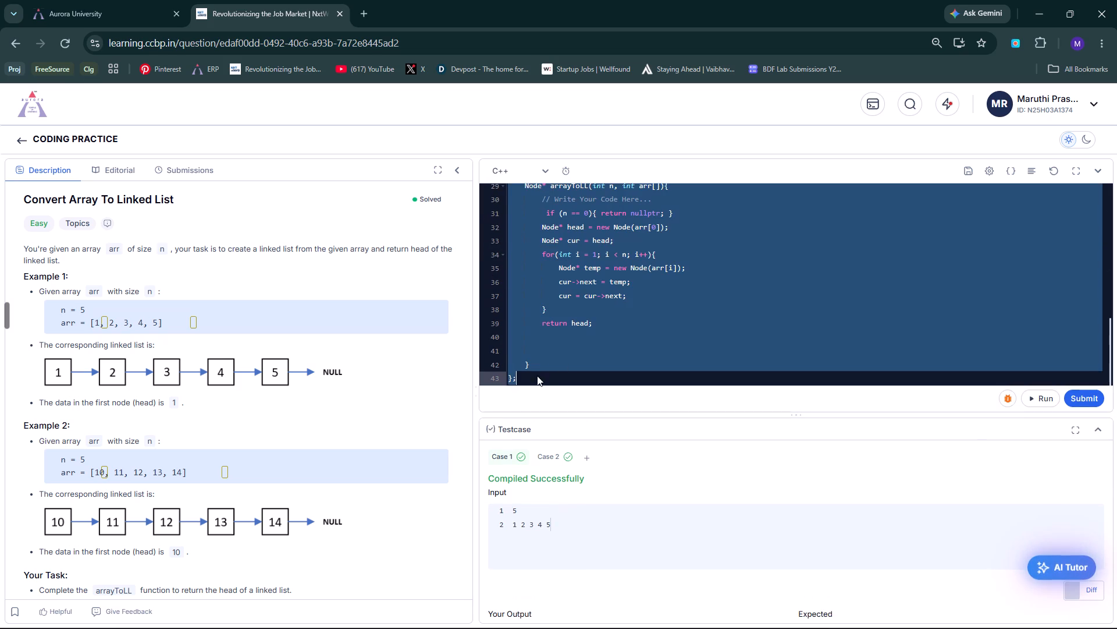
key(Up)
key(Up)
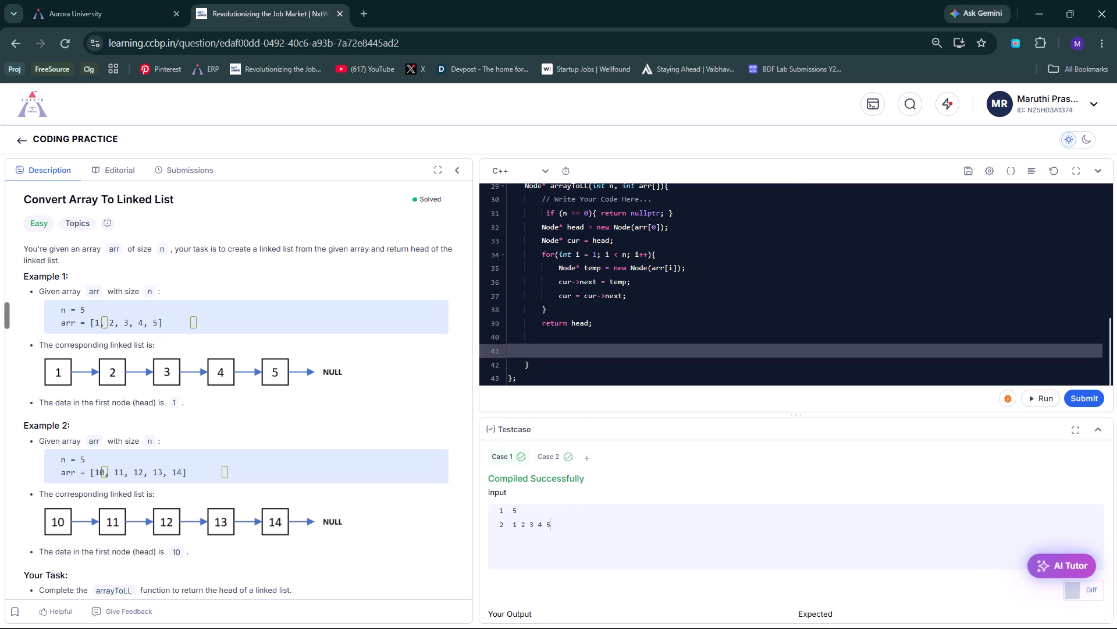
key(BackSpace)
key(BackSpace)
key(BackSpace)
key(BackSpace)
key(BackSpace)
key(BackSpace)
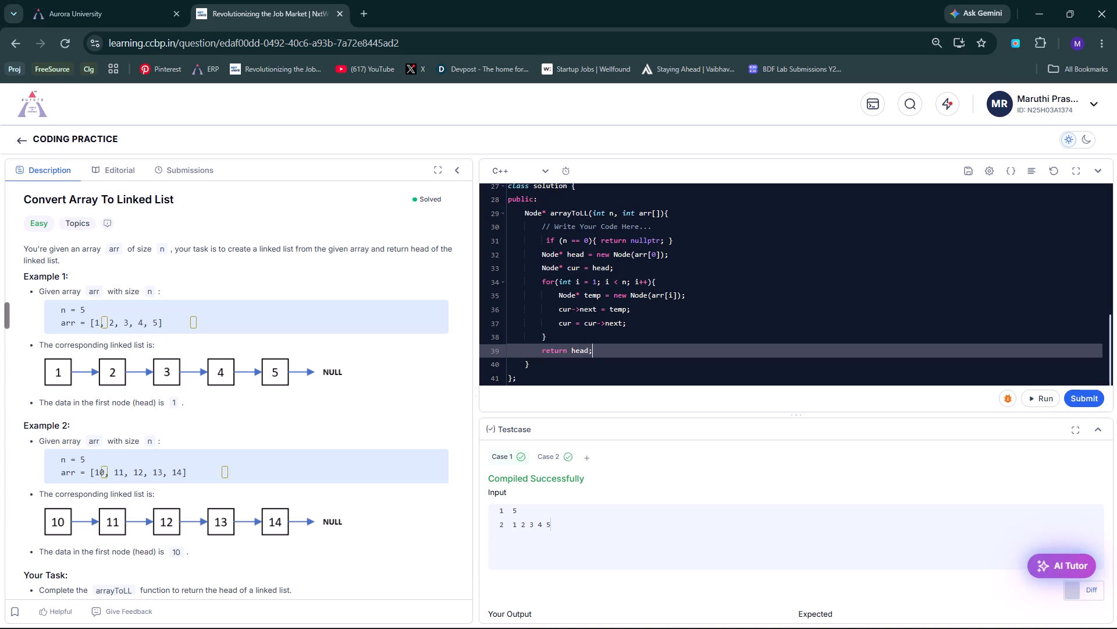
Copy the whole solution class for Convert Array To Linked List and paste it below problem 1's "Code :" line in Word.
click(503, 186)
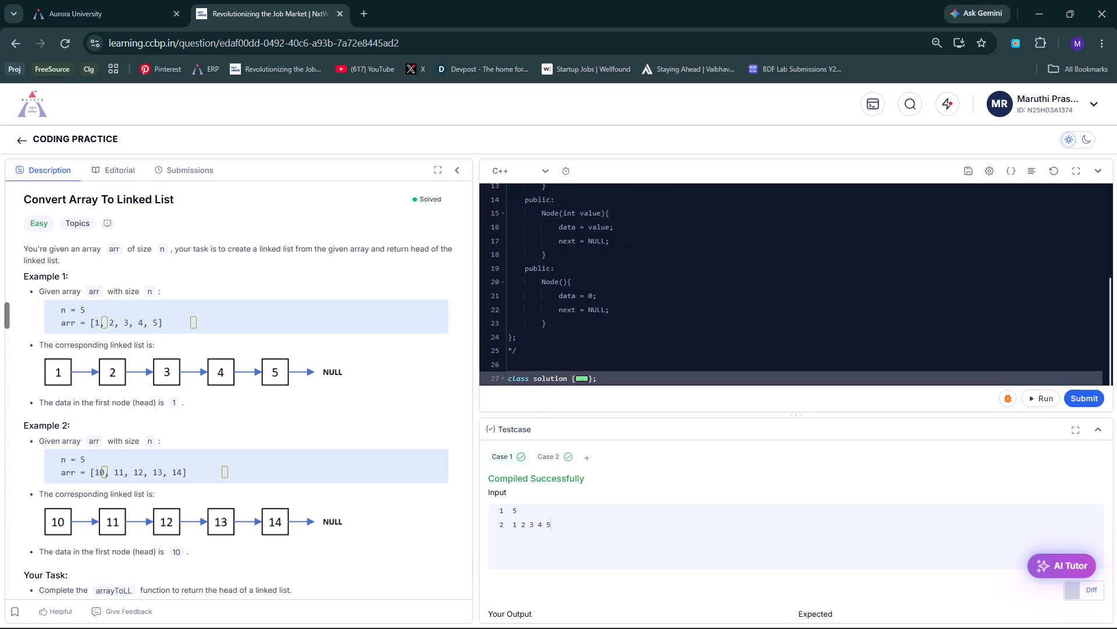
drag(507, 374, 617, 374)
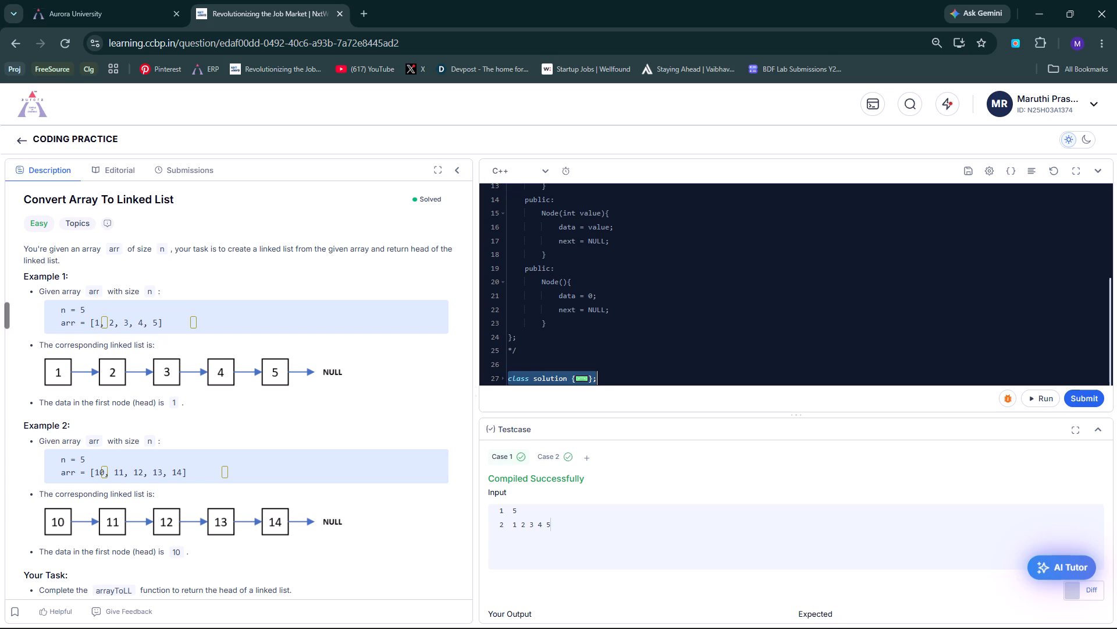
key(ctrl+c)
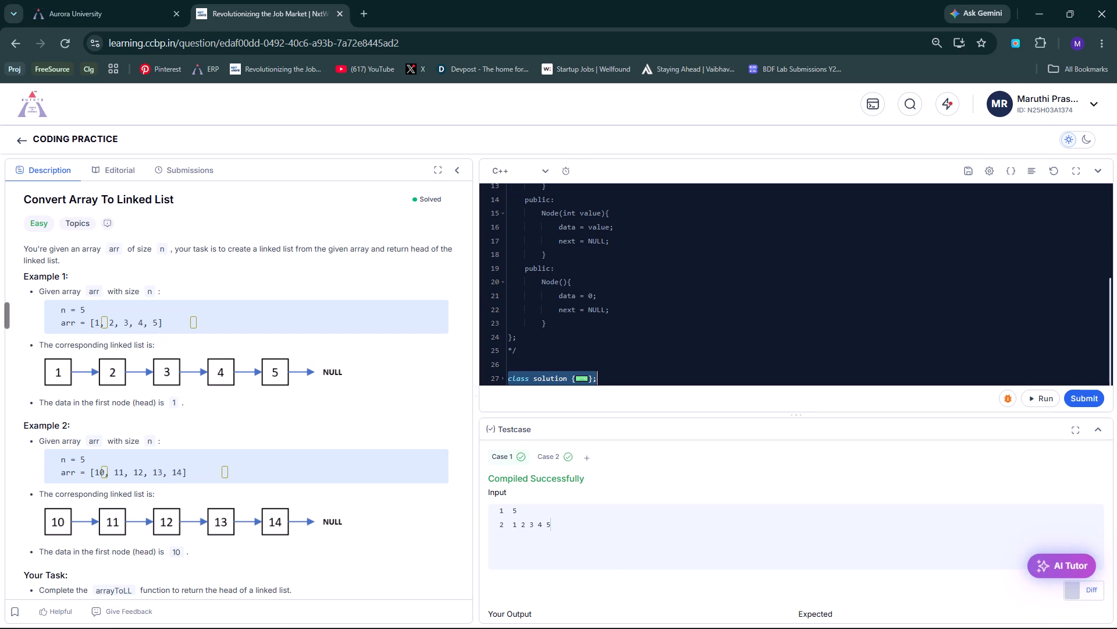
key(alt+Tab)
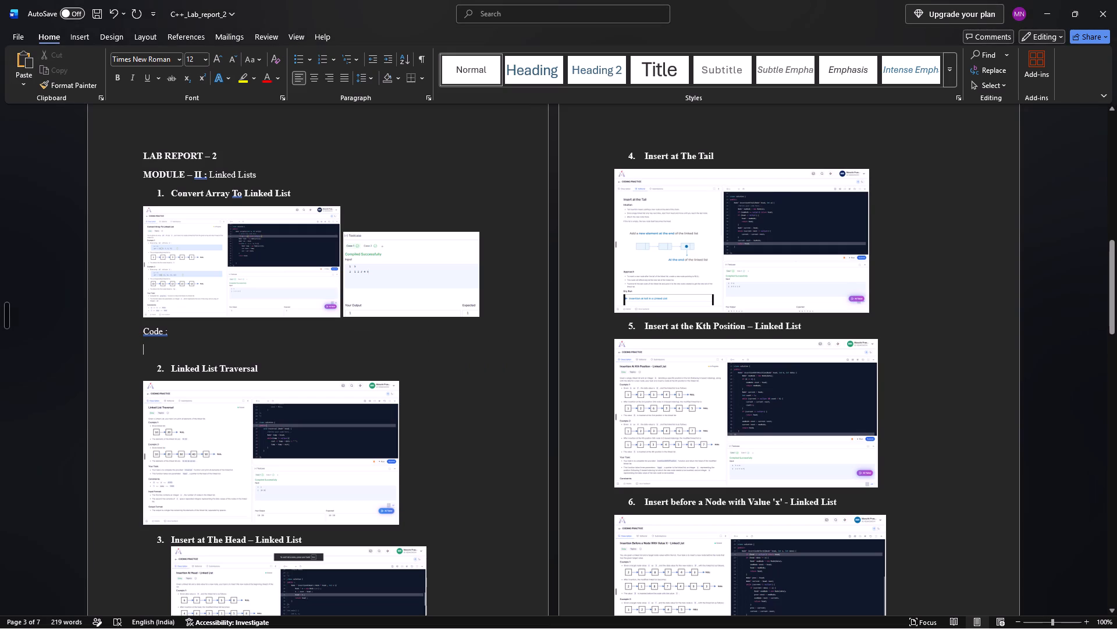
key(ctrl+v)
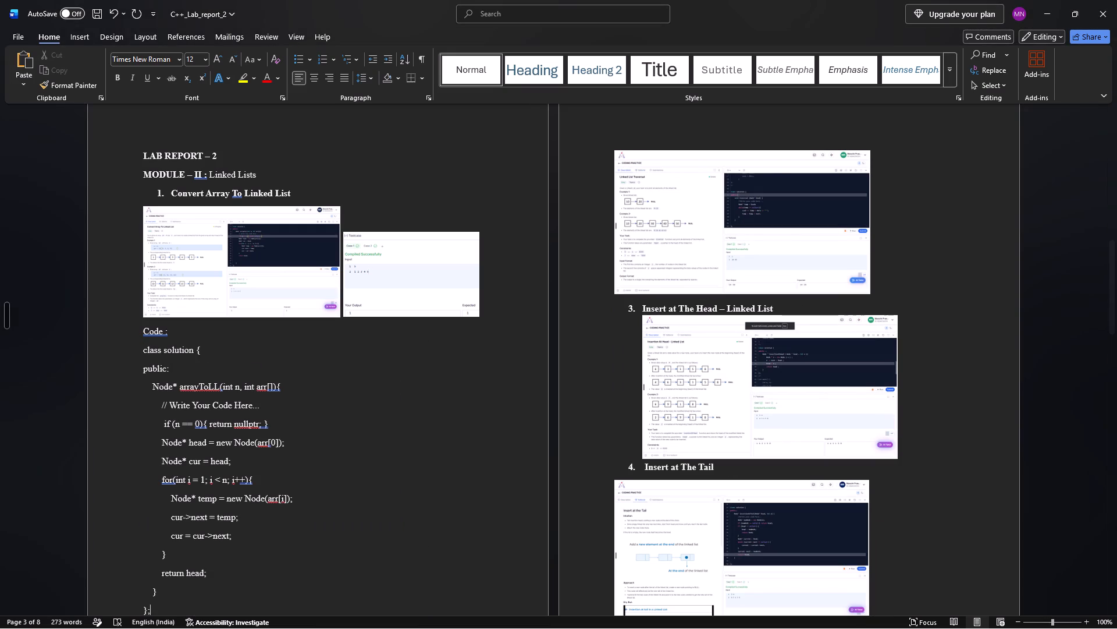
Shrink problem 2's Linked List Traversal screenshot to leave room beside it and add two spaces after it.
scroll(362, 348, down, 1)
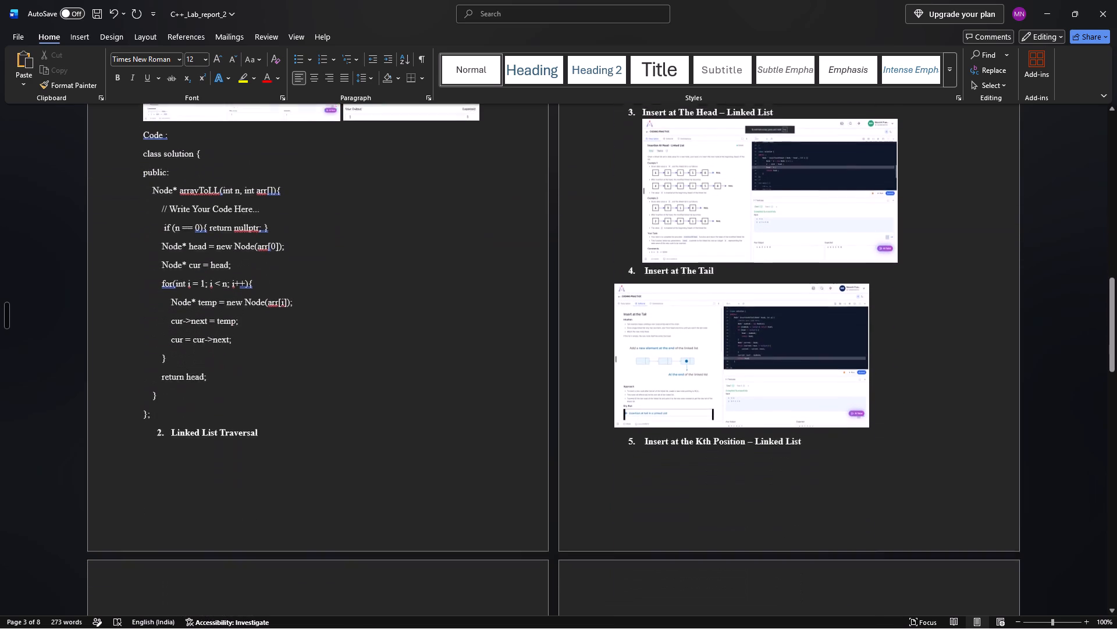
scroll(362, 348, down, 1)
scroll(382, 361, up, 2)
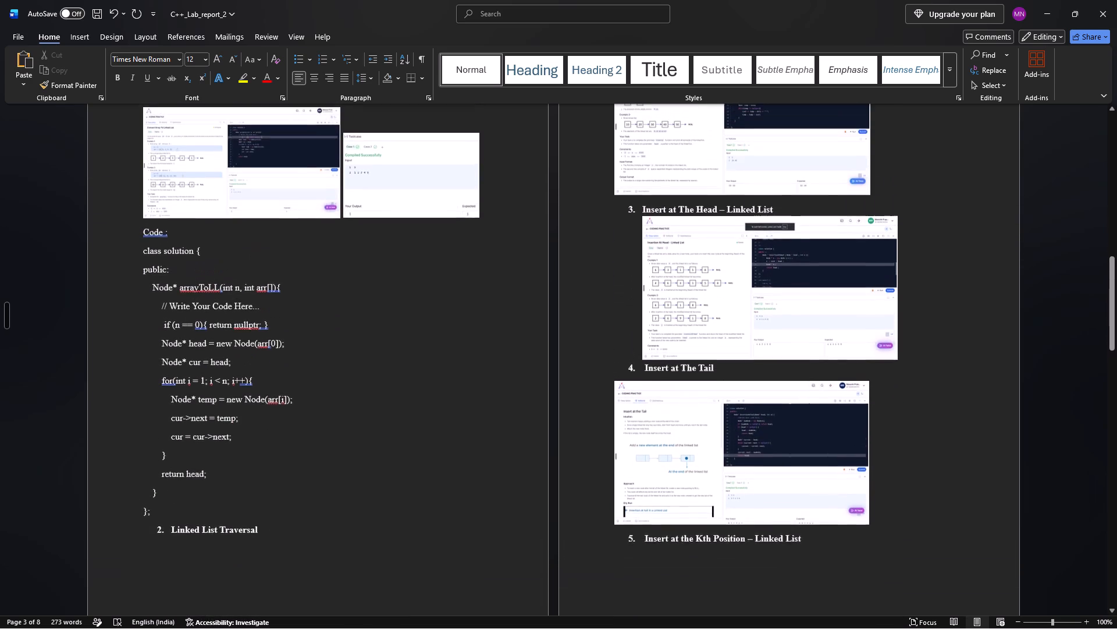
scroll(382, 361, up, 2)
click(681, 232)
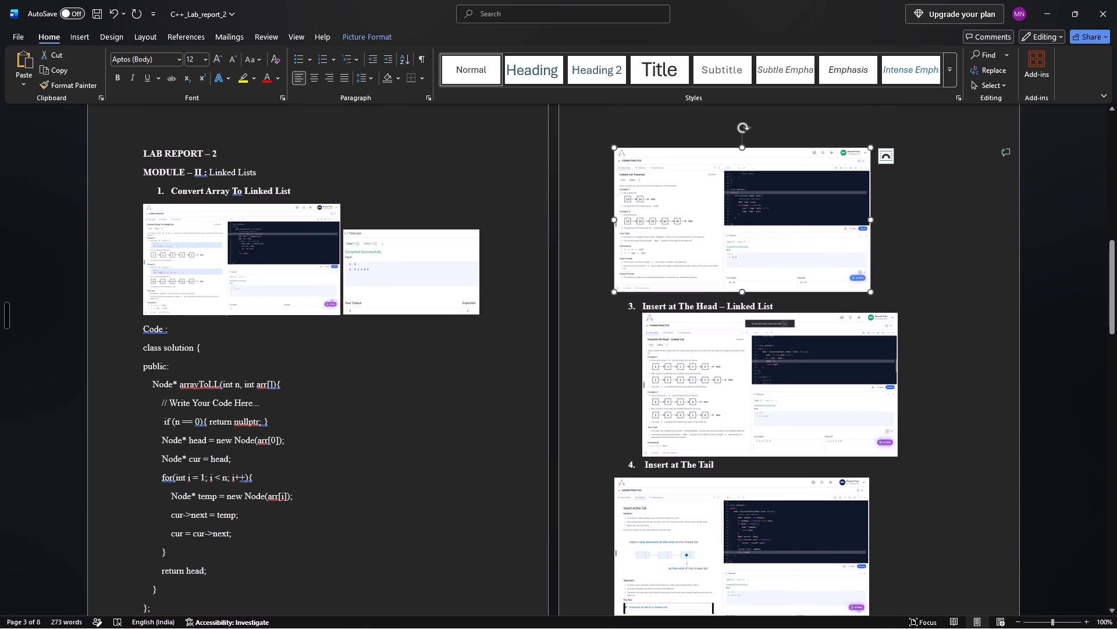
drag(613, 293, 697, 238)
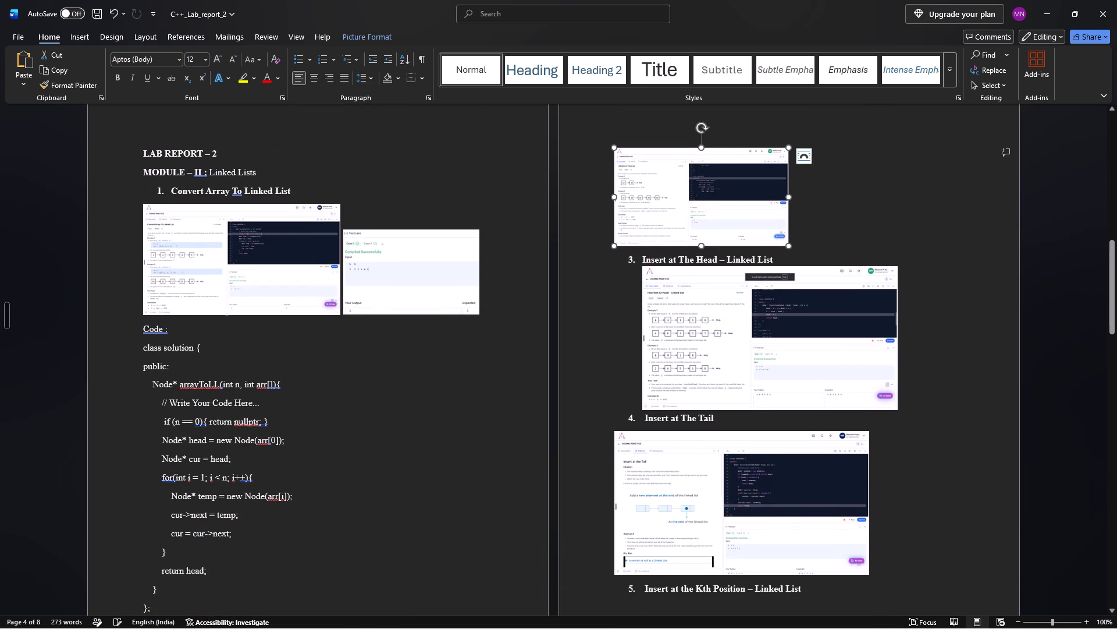
click(805, 236)
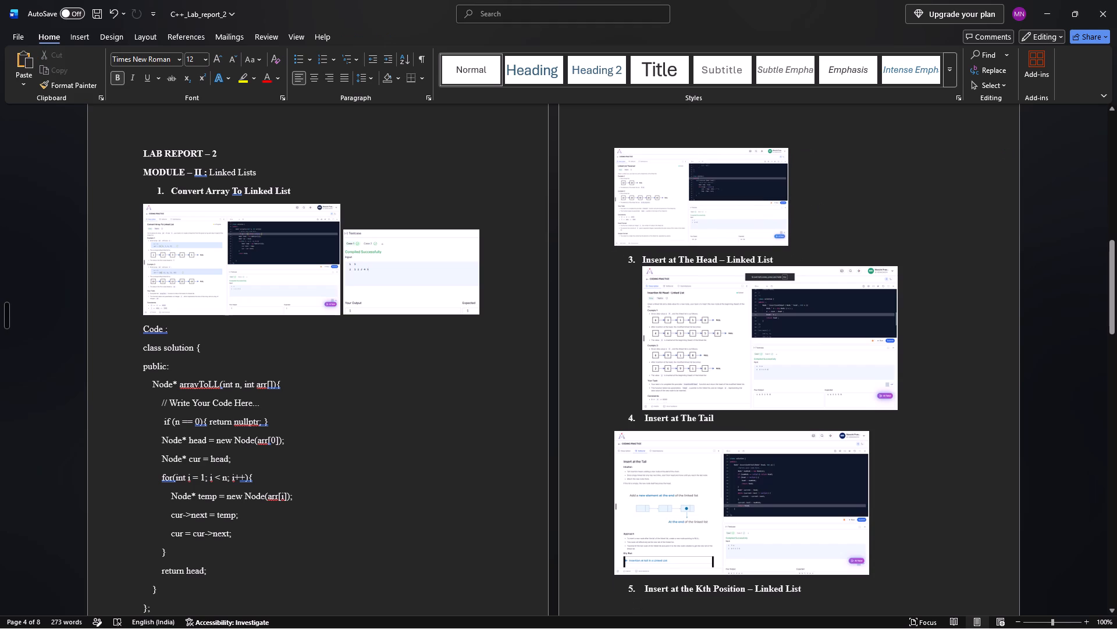
key(space)
key(space)
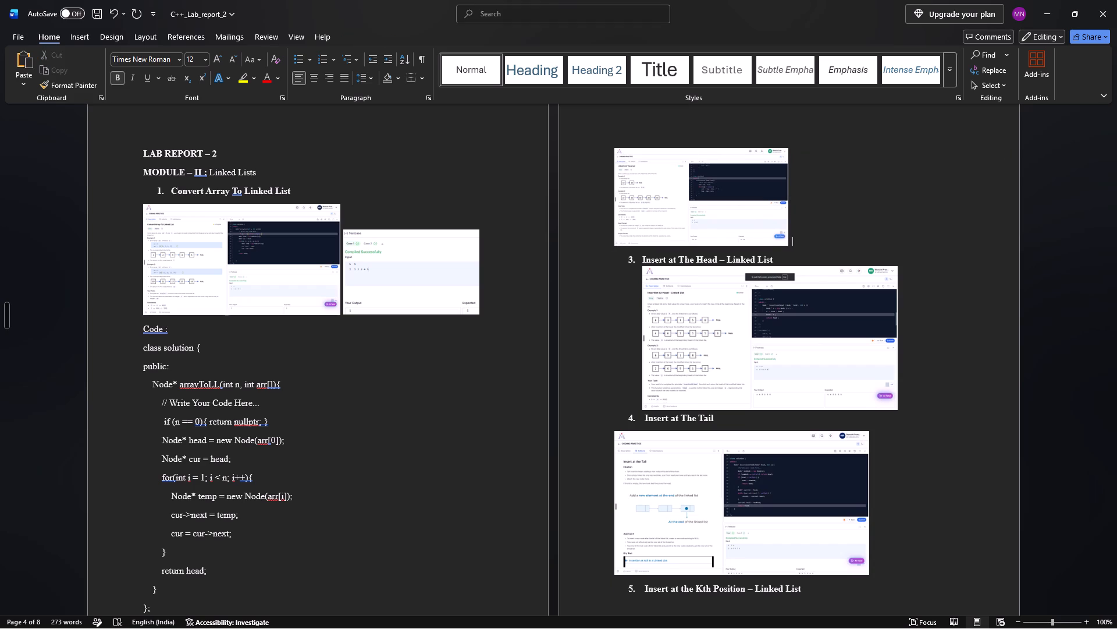
scroll(805, 236, down, 1)
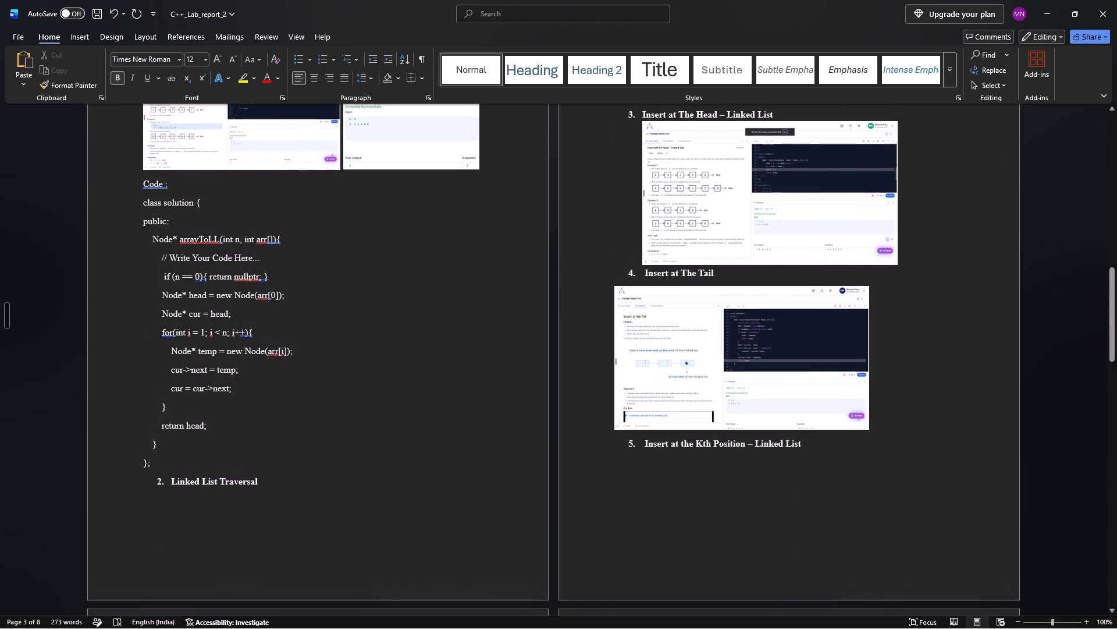
Switch back to the browser, open the Linked List Traversal problem and run its code against the test cases.
key(alt+Tab)
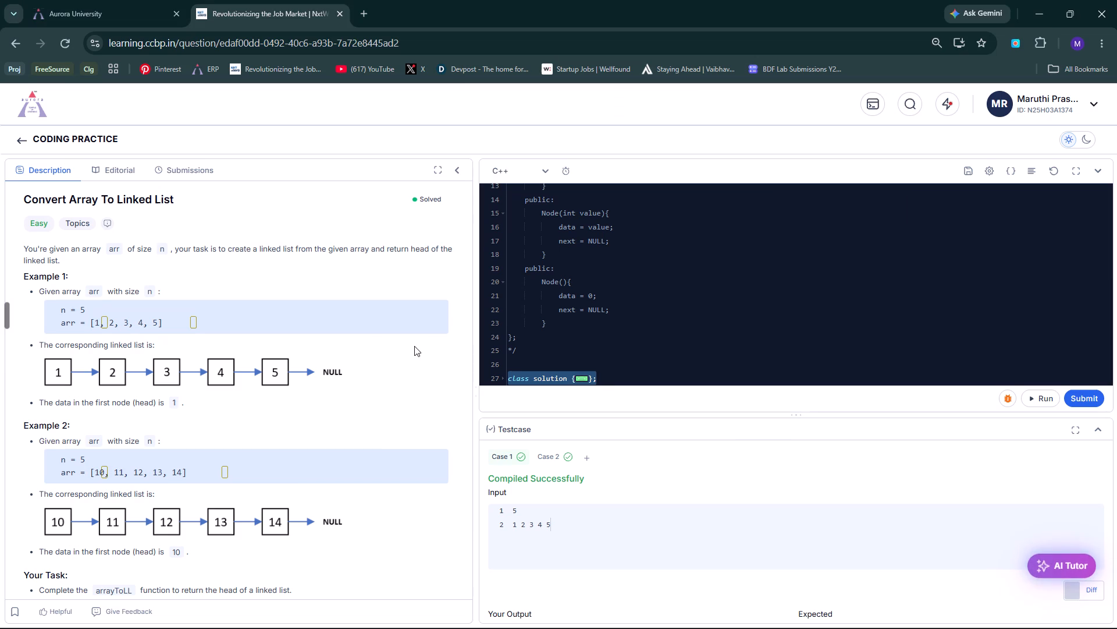
scroll(414, 346, right, 7)
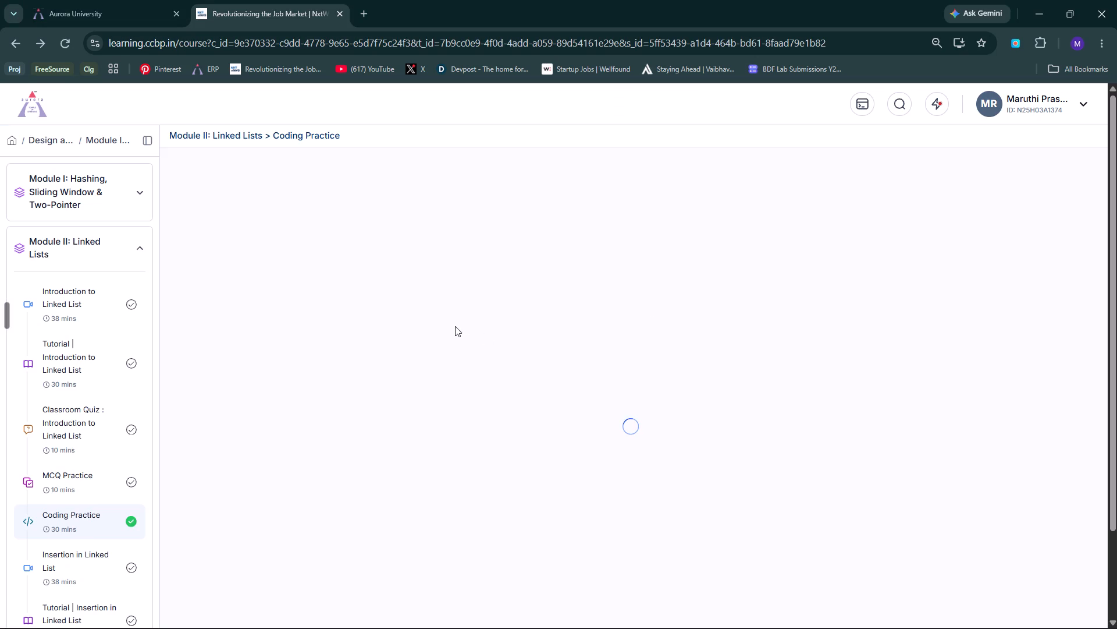
click(490, 281)
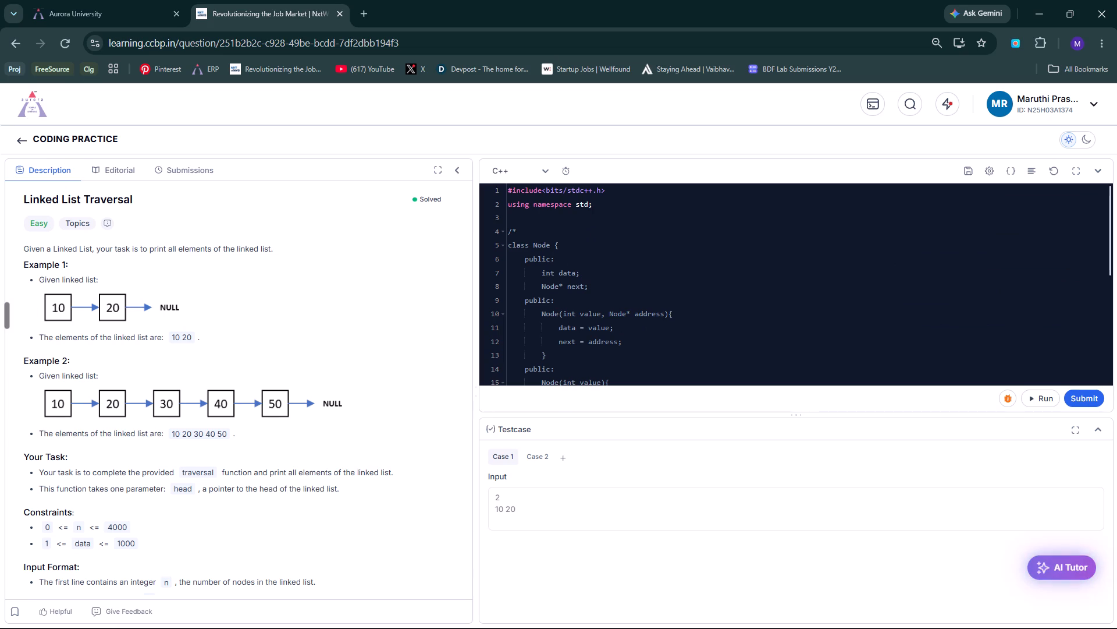
click(1037, 389)
click(1038, 403)
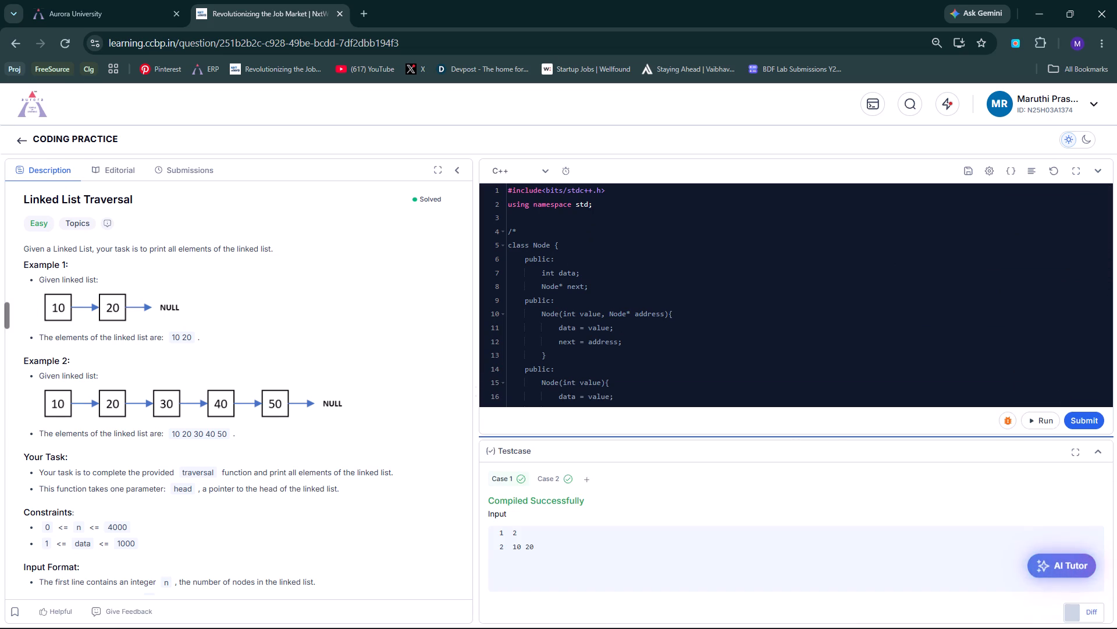
Enlarge the Testcase area and snip Case 1 from its heading through the actual and expected outputs.
drag(830, 437, 845, 316)
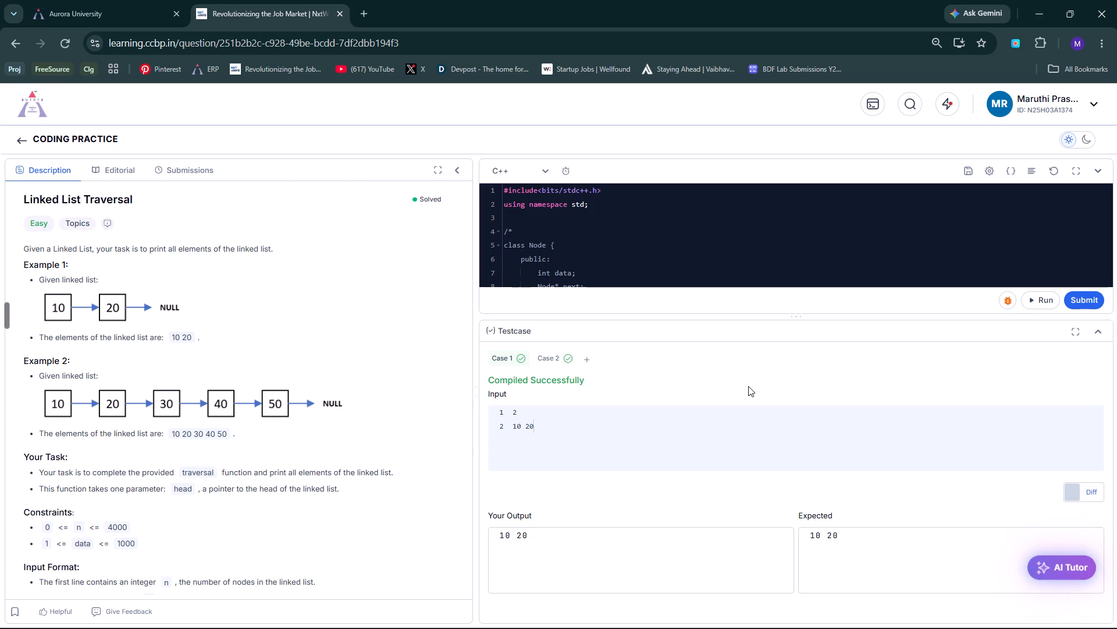
key(Print)
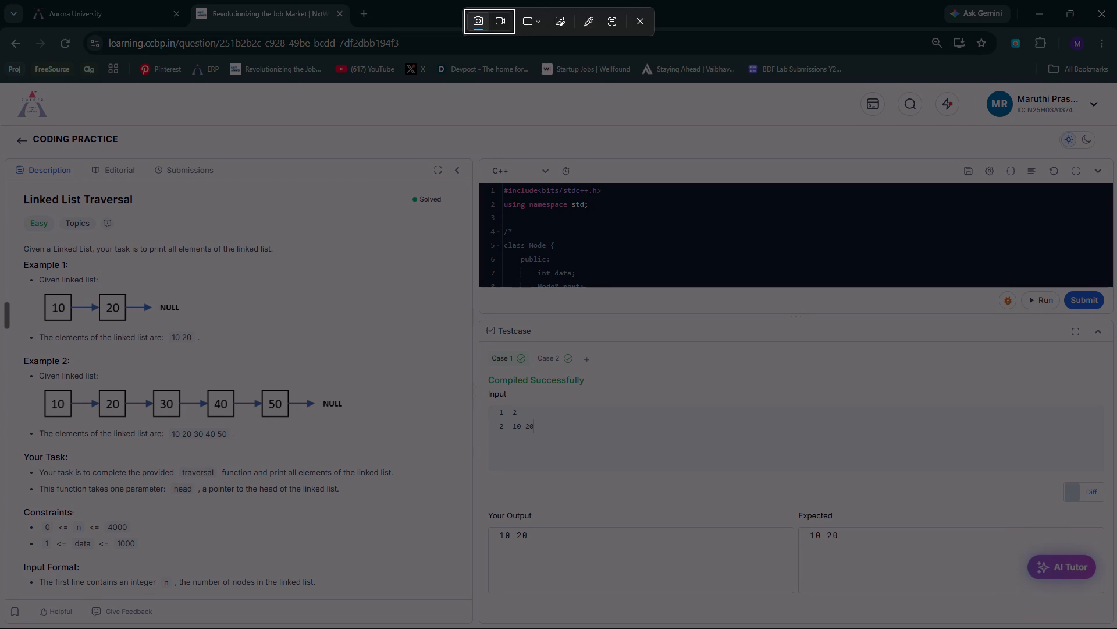
drag(479, 322, 843, 549)
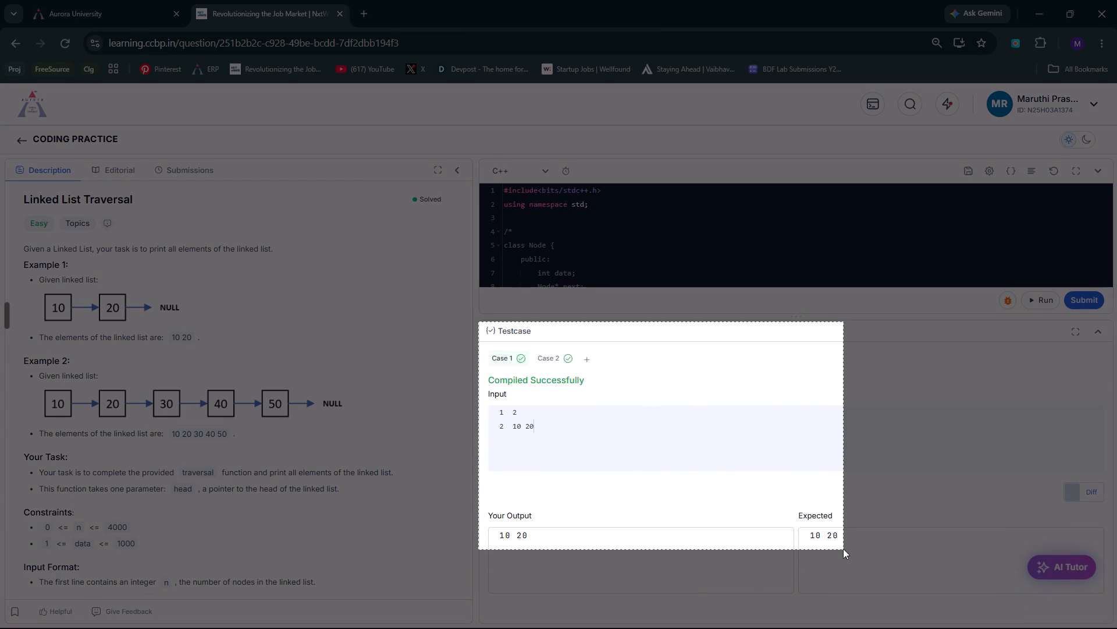
drag(843, 549, 843, 547)
Paste the test case snip into the Word report and shrink it to fit beside problem 2's screenshot.
key(alt+Tab)
scroll(832, 398, up, 1)
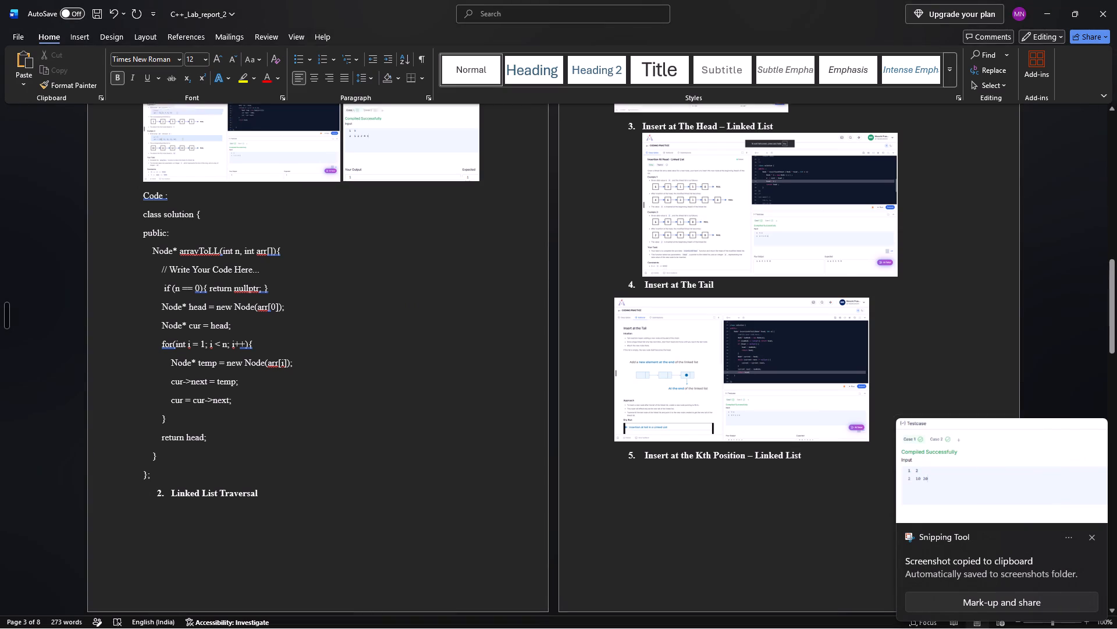
scroll(832, 398, up, 1)
key(ctrl+v)
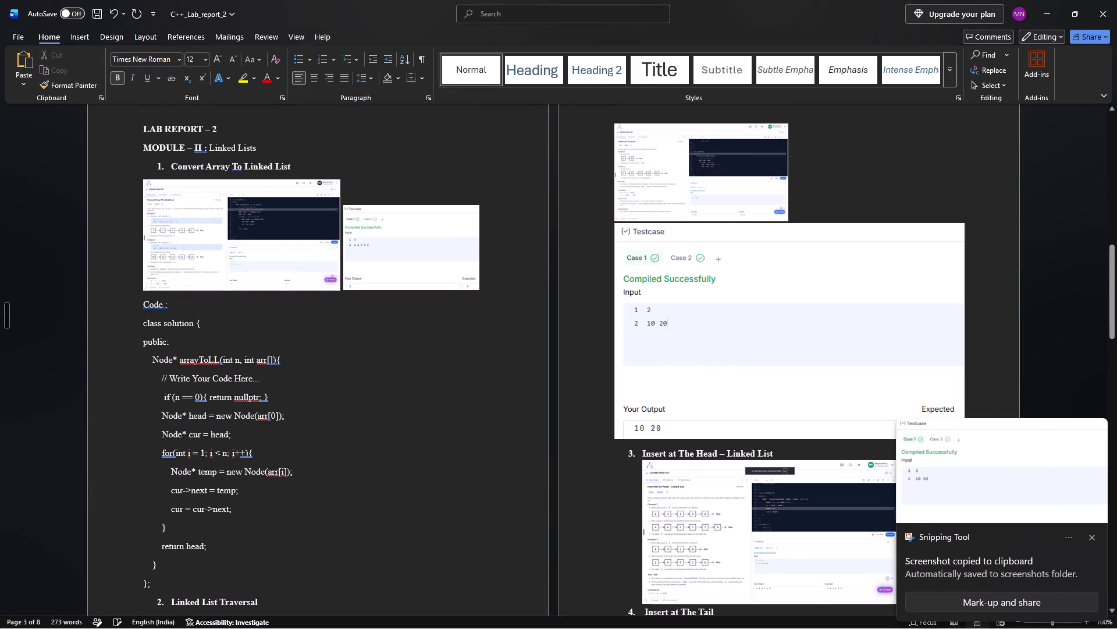
click(757, 363)
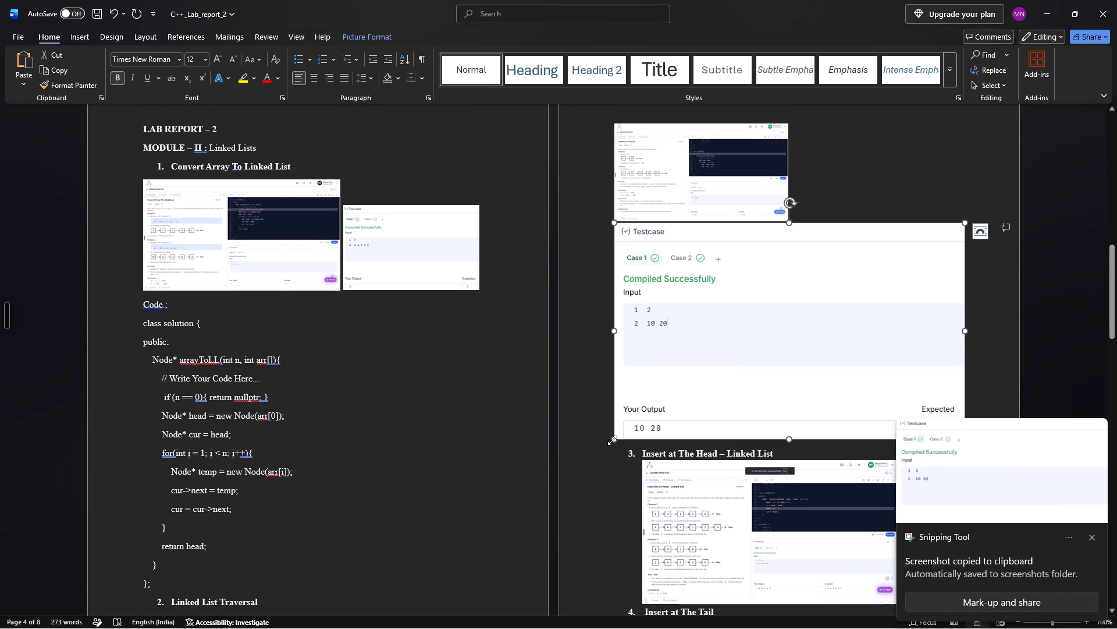
drag(612, 440, 819, 306)
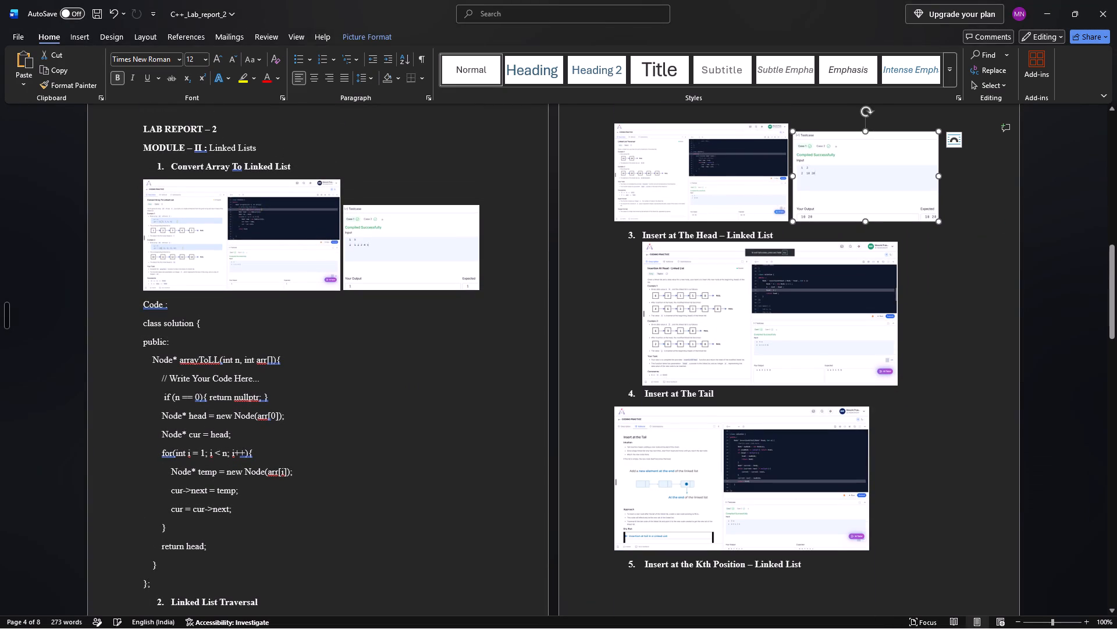
Add the line "Code :" below problem 2's two screenshots, followed by an empty line for the code.
click(952, 217)
key(Return)
text(Code :)
key(space)
key(Return)
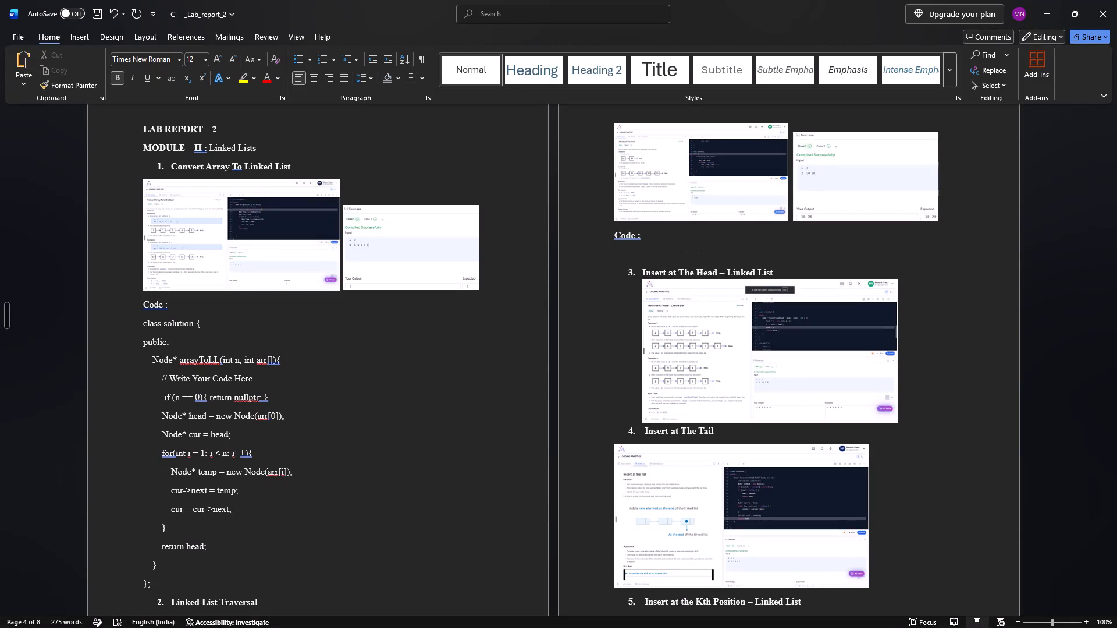
Switch back to the browser and delete the blank line after the traversal function's closing brace.
key(alt+Tab)
scroll(733, 224, down, 1)
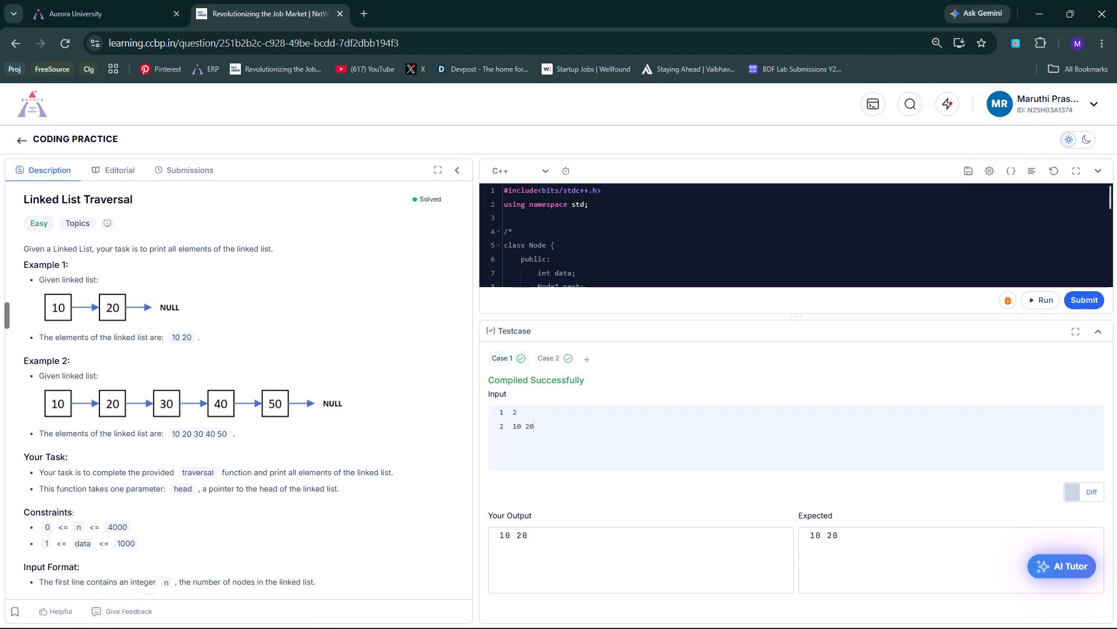
scroll(733, 224, down, 9)
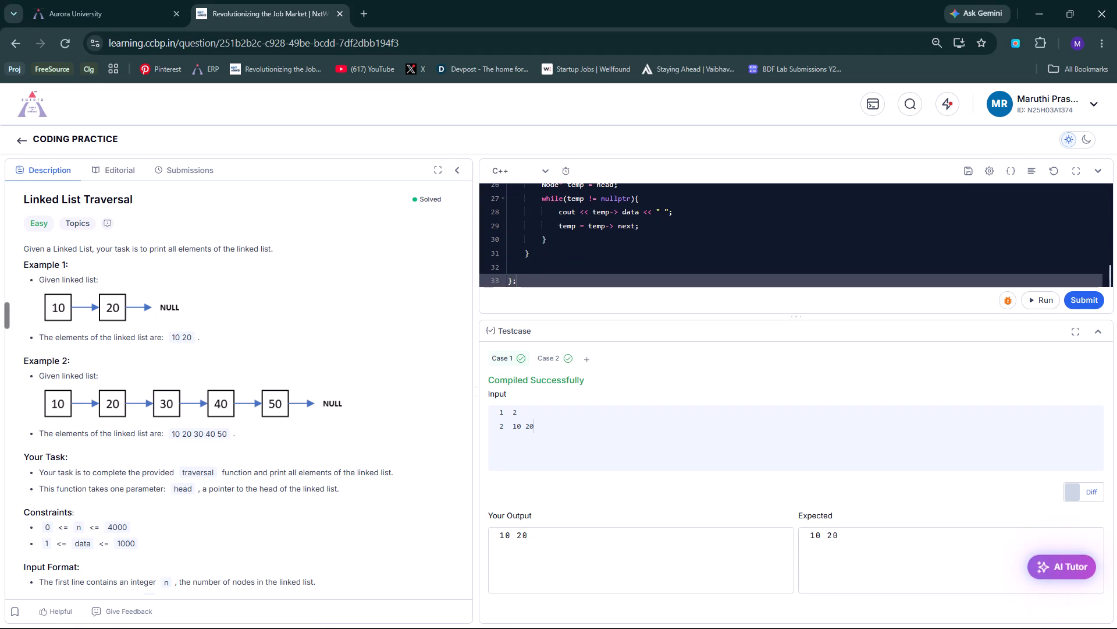
click(574, 263)
key(BackSpace)
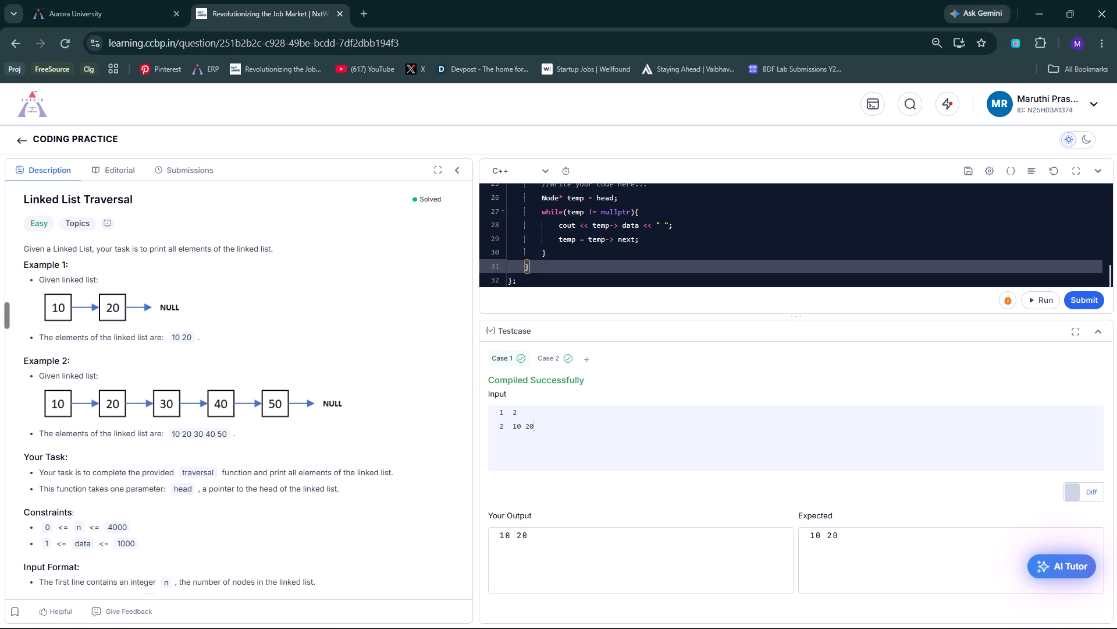
Copy the whole solution class for Linked List Traversal and paste it below problem 2's "Code :" line in Word.
scroll(574, 263, up, 5)
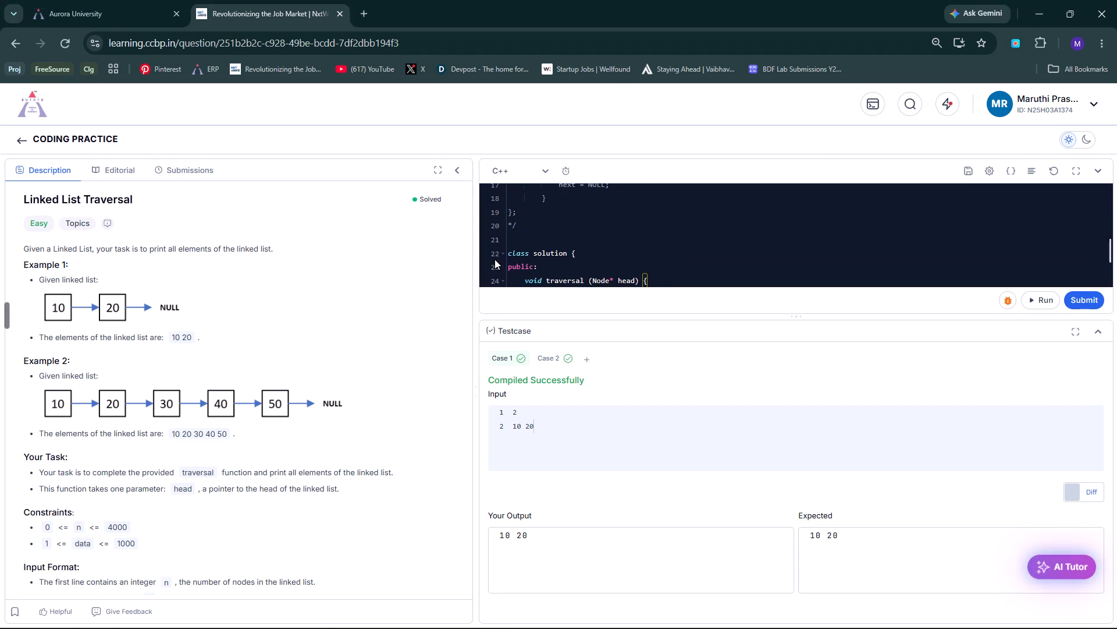
click(503, 254)
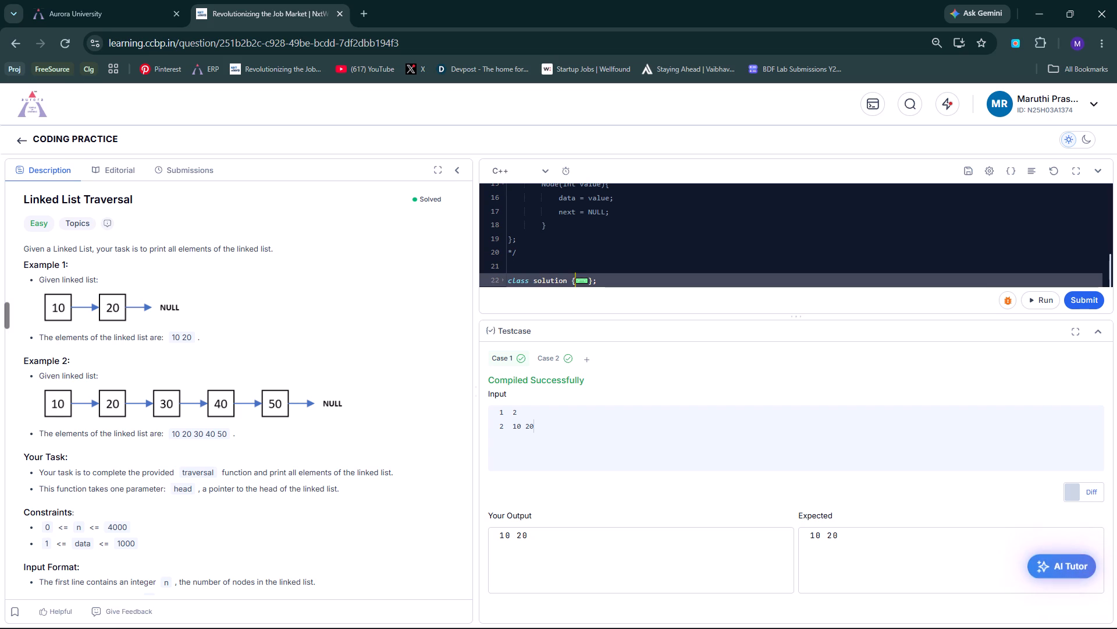
drag(507, 276, 619, 275)
key(ctrl+c)
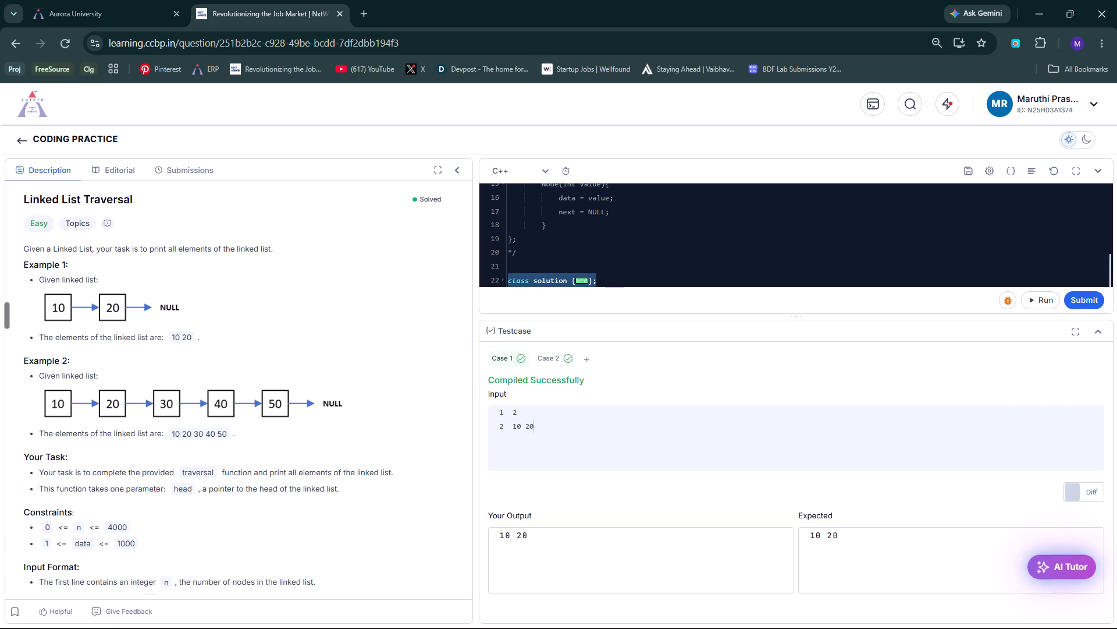
key(alt+Tab)
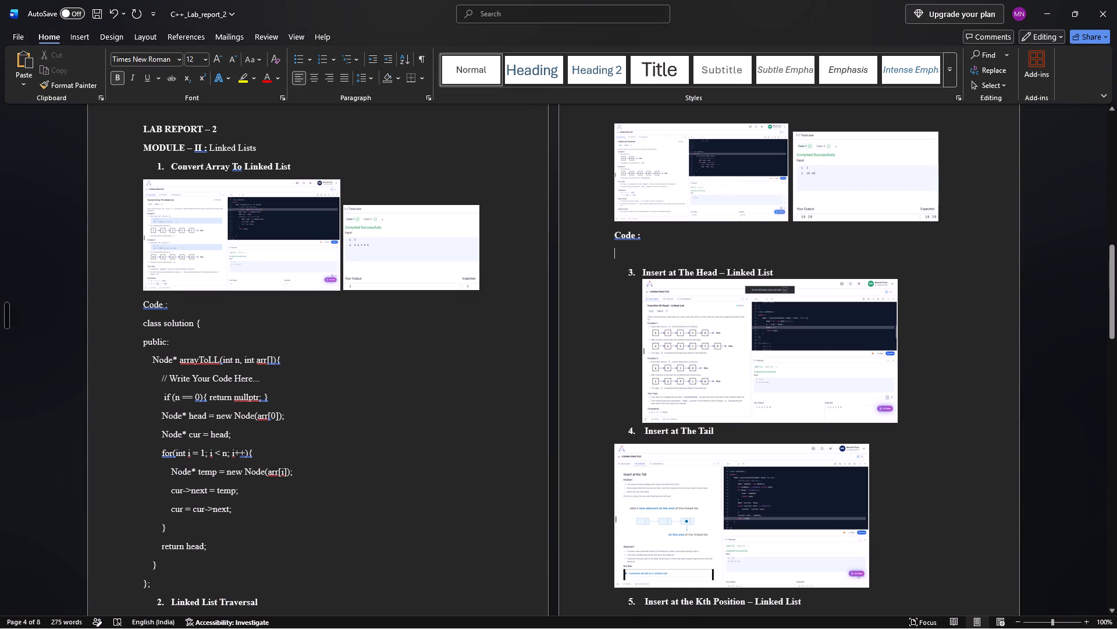
key(ctrl+v)
Shrink problem 3's "Insert at The Head" screenshot to leave room beside it, and add two spaces after it.
scroll(698, 410, down, 1)
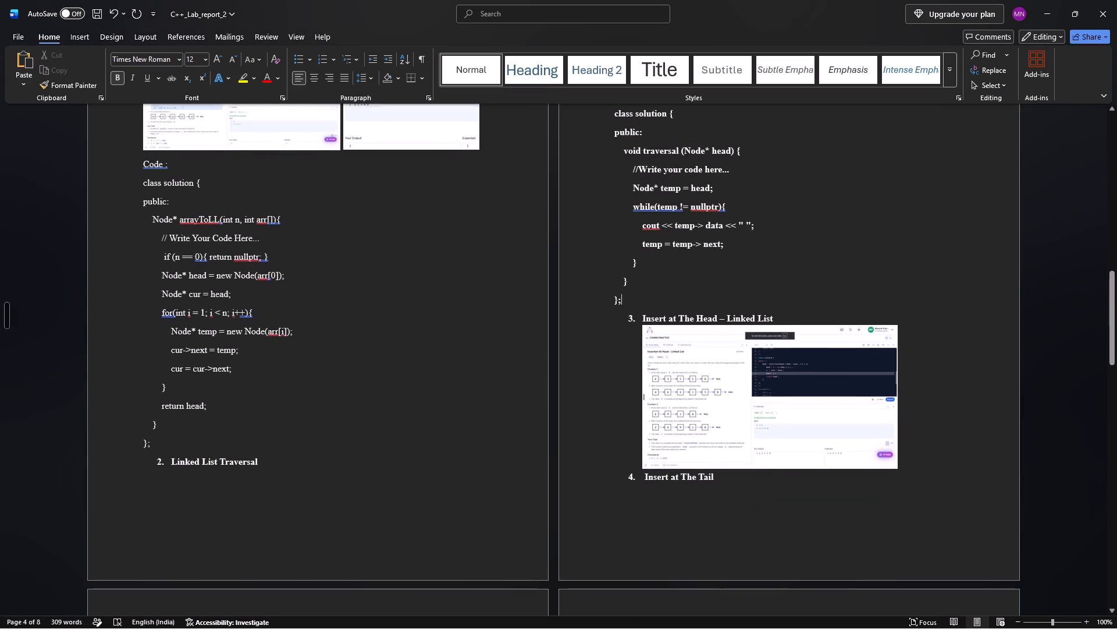
click(709, 416)
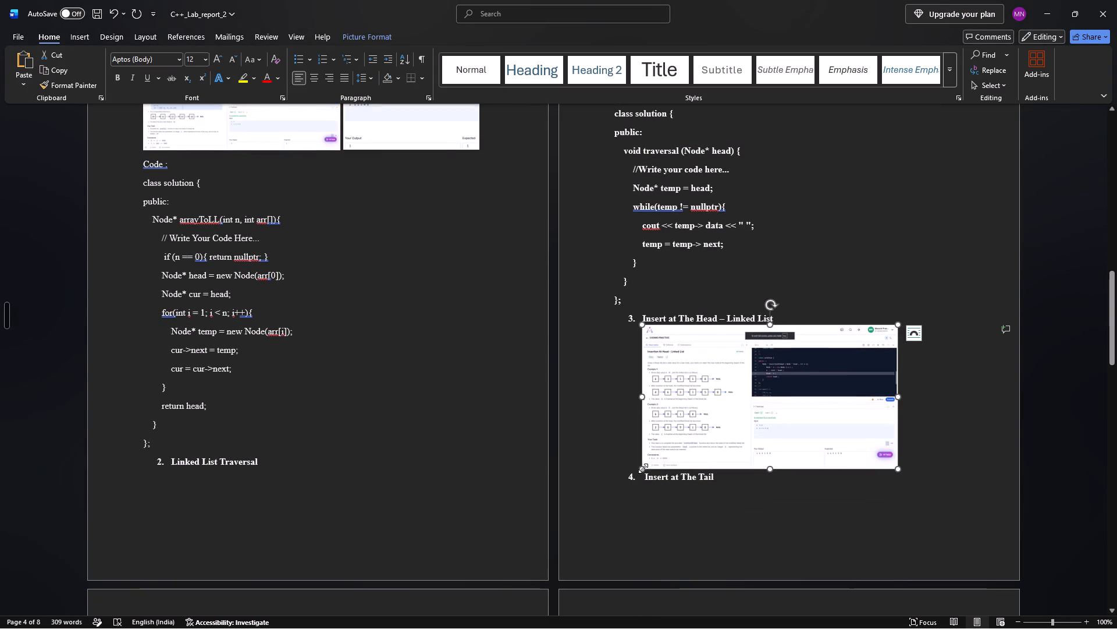
drag(642, 469, 684, 446)
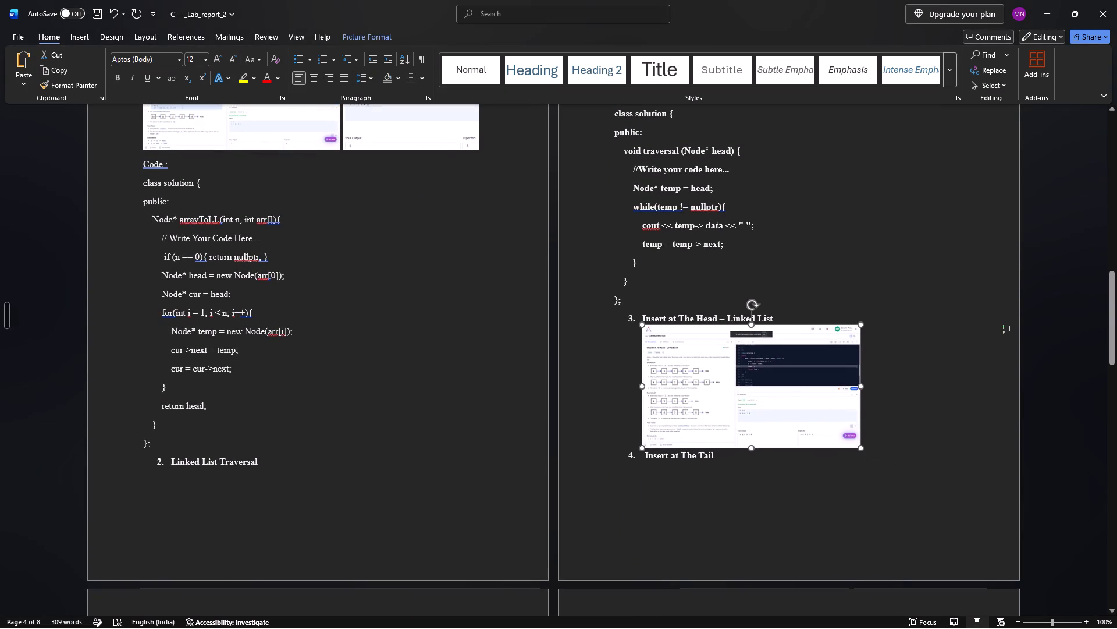
drag(684, 446, 735, 425)
click(848, 412)
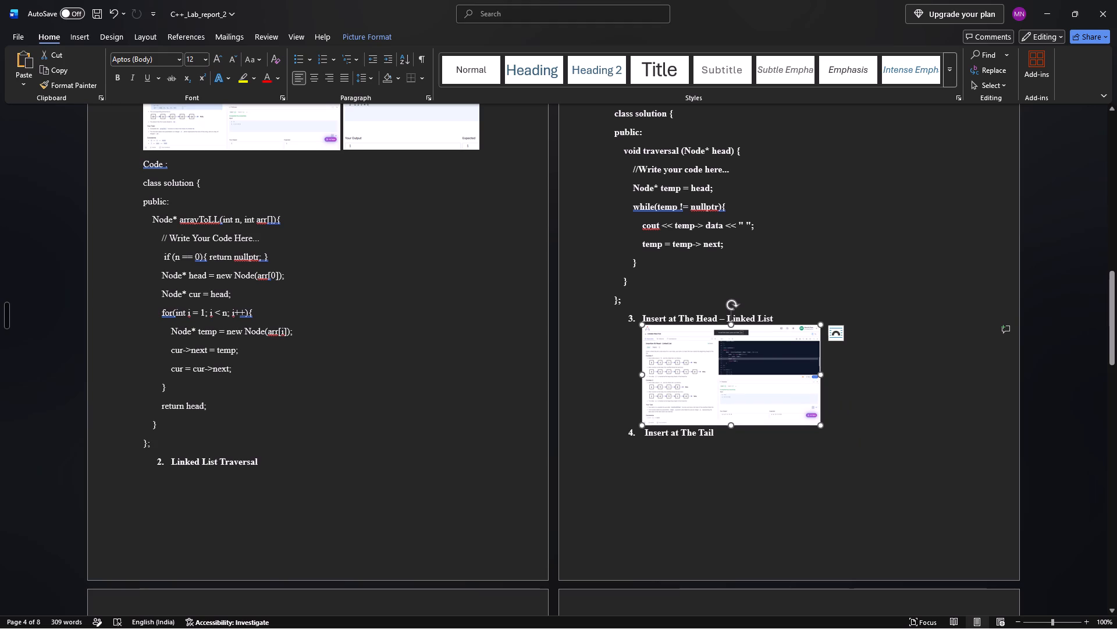
key(space)
key(space)
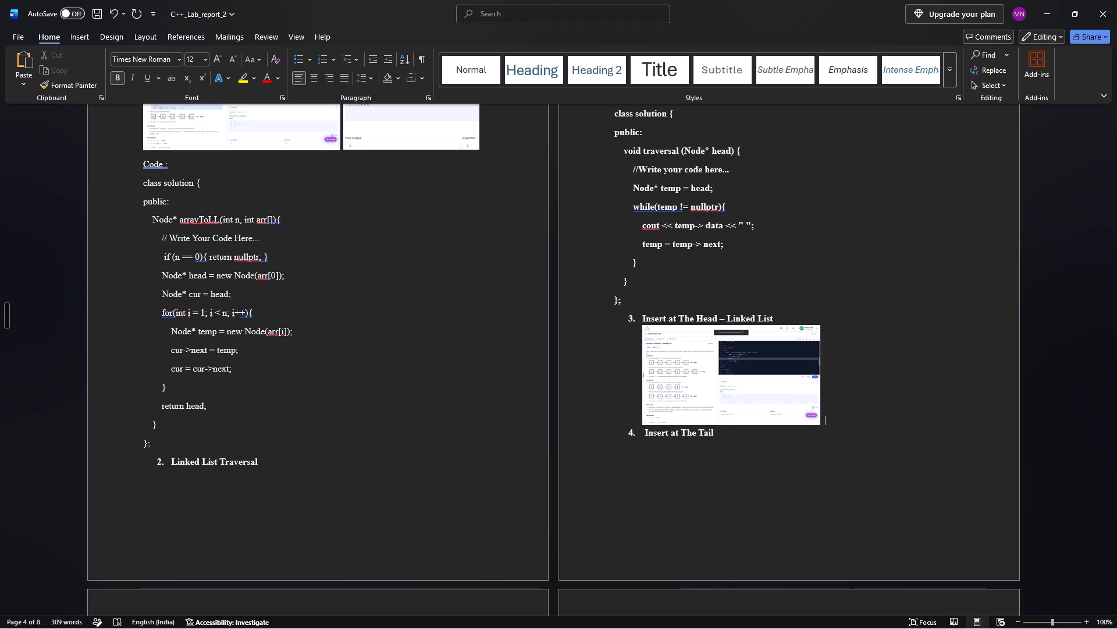
Switch to the browser and open Insertion At Head - Linked List from the coding practice following the Insertion in Linked List lessons.
key(alt+Tab)
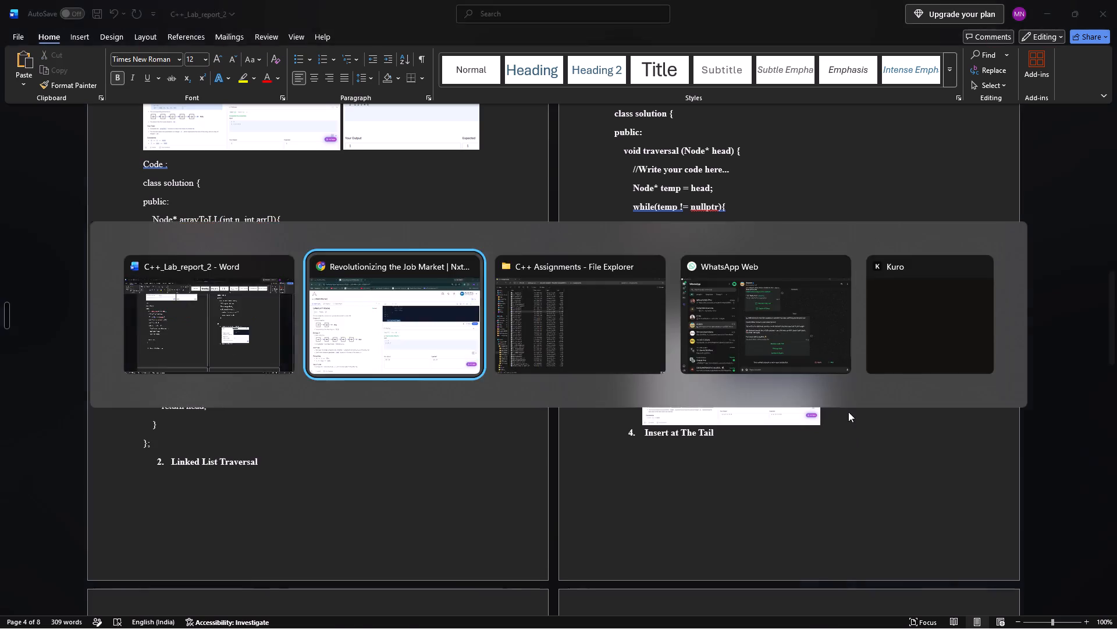
scroll(681, 379, right, 9)
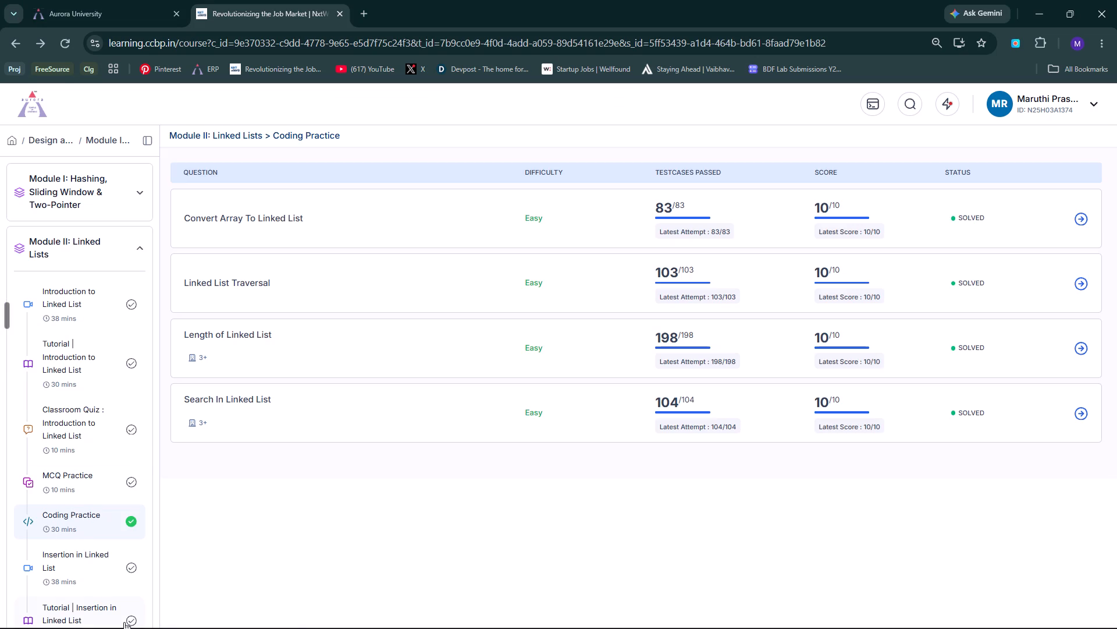
scroll(104, 566, down, 3)
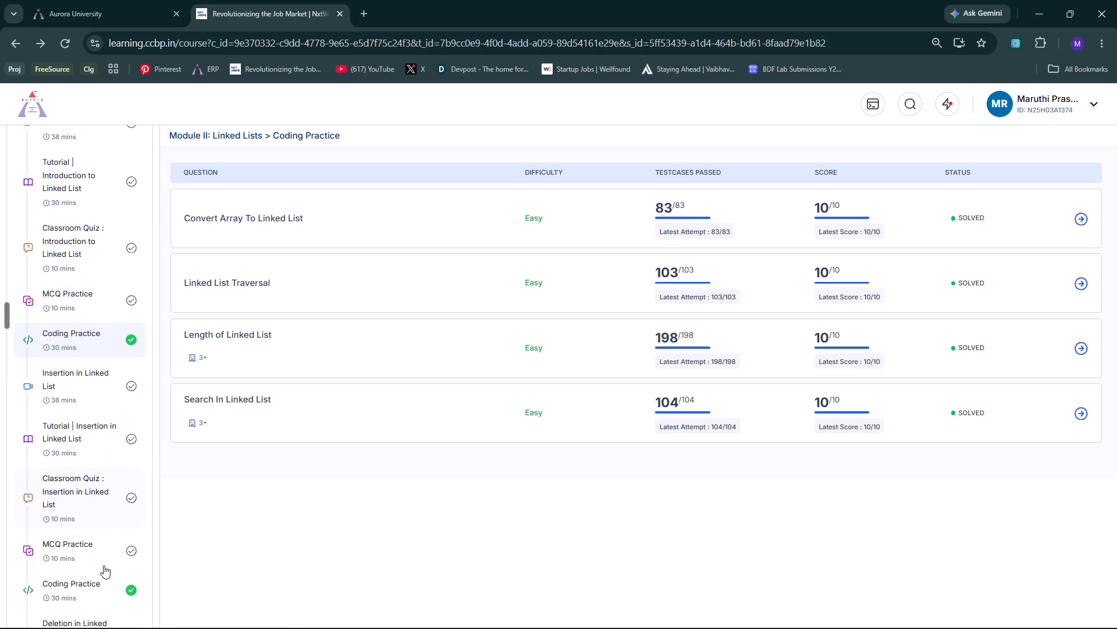
scroll(104, 566, down, 1)
click(83, 589)
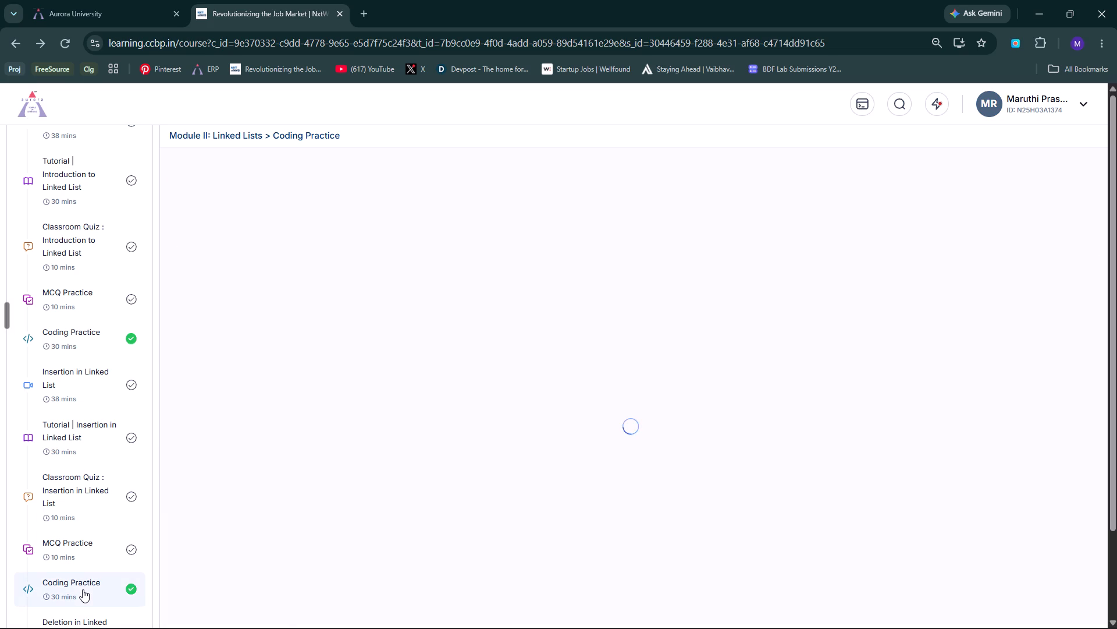
click(349, 230)
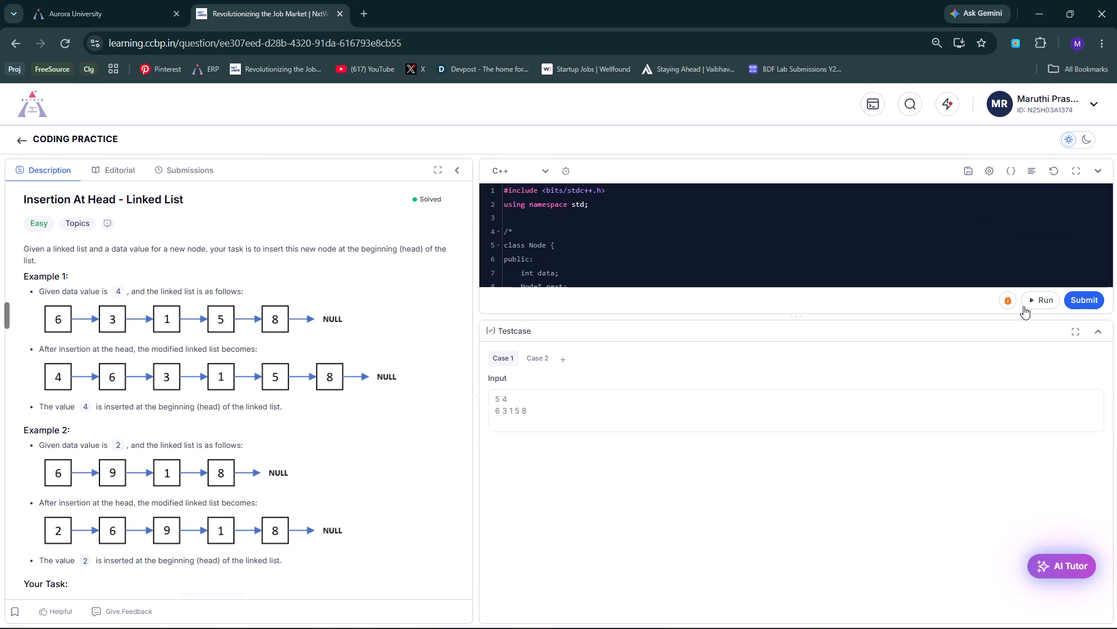
Run the Insertion At Head code and snip the Testcase area from its heading down to the Your Output and Expected values.
click(1026, 302)
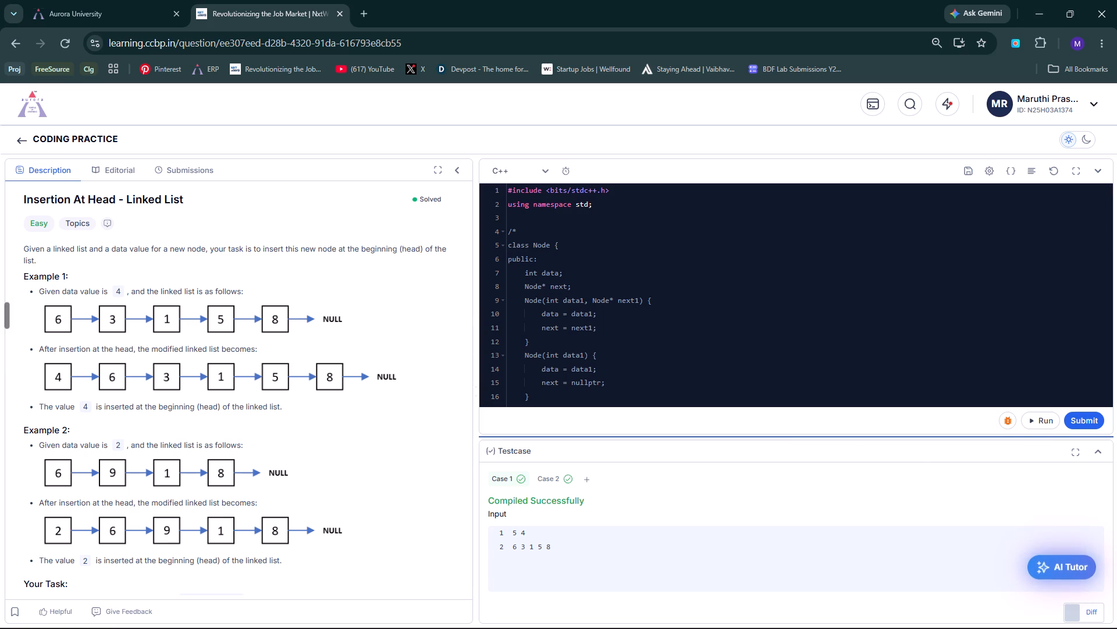
drag(851, 437, 886, 259)
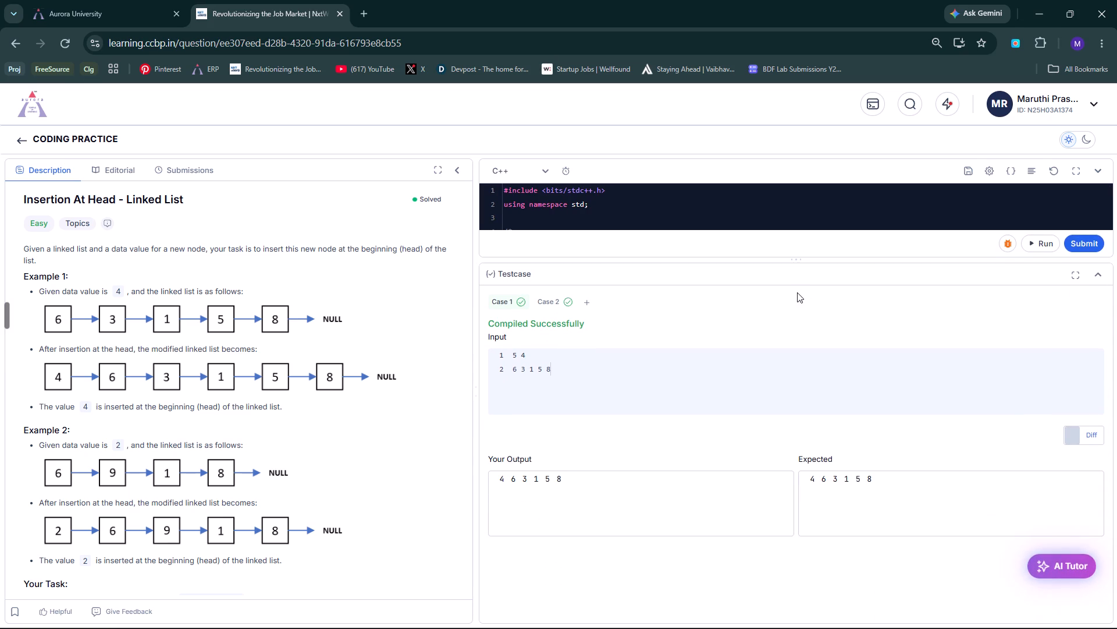
key(Print)
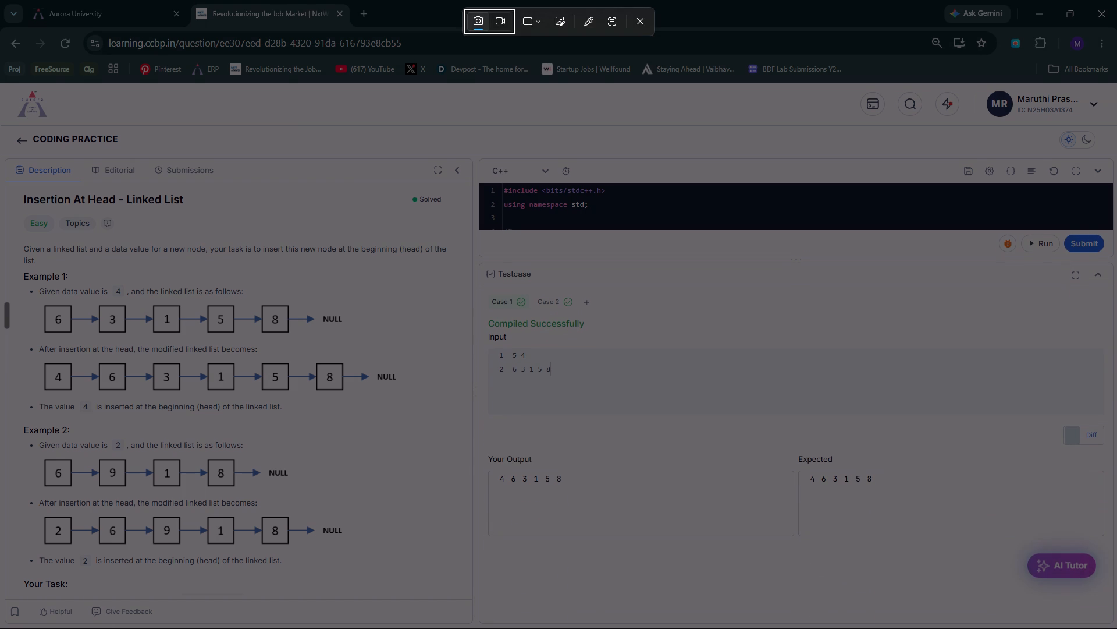
drag(480, 264, 863, 487)
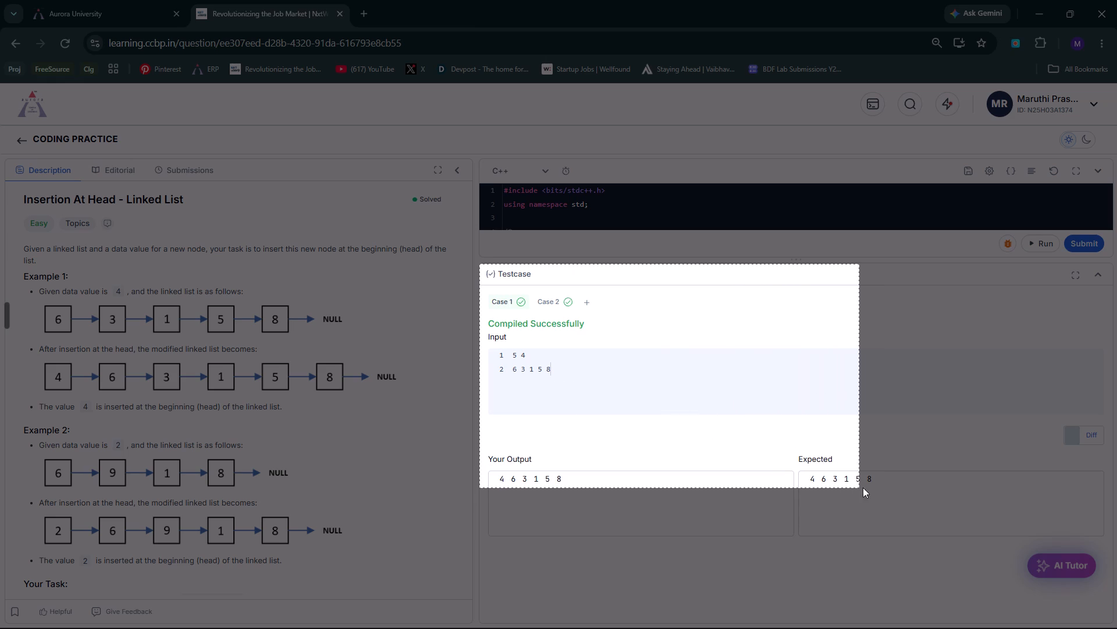
drag(863, 487, 877, 488)
Paste the test case snip into the Word report and shrink it to fit beside problem 3's screenshot.
key(alt+Tab)
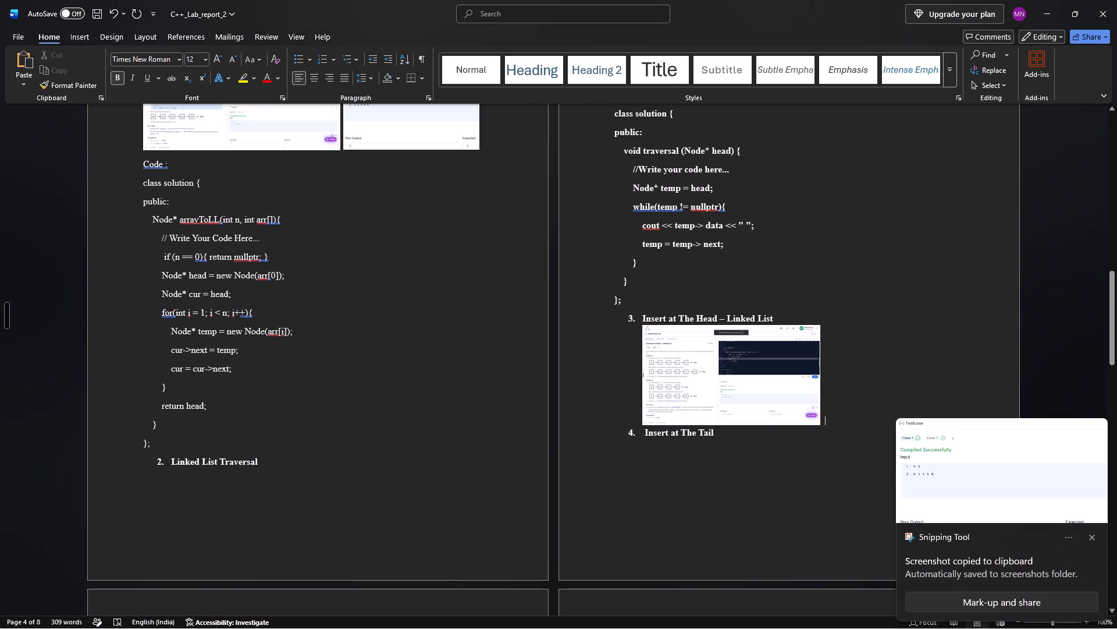
key(ctrl+v)
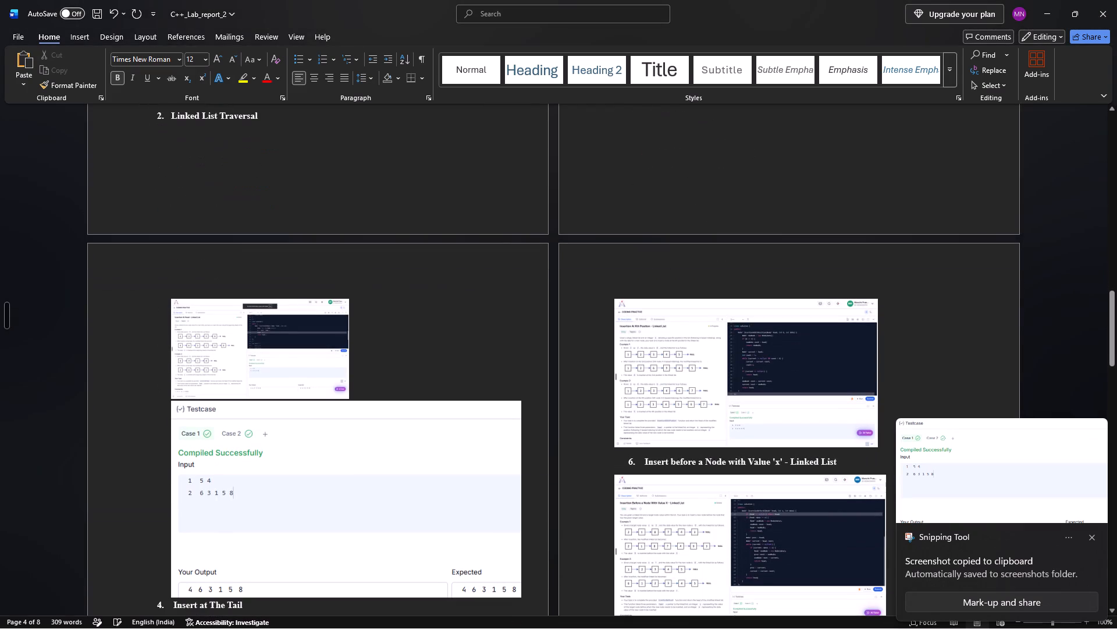
click(379, 479)
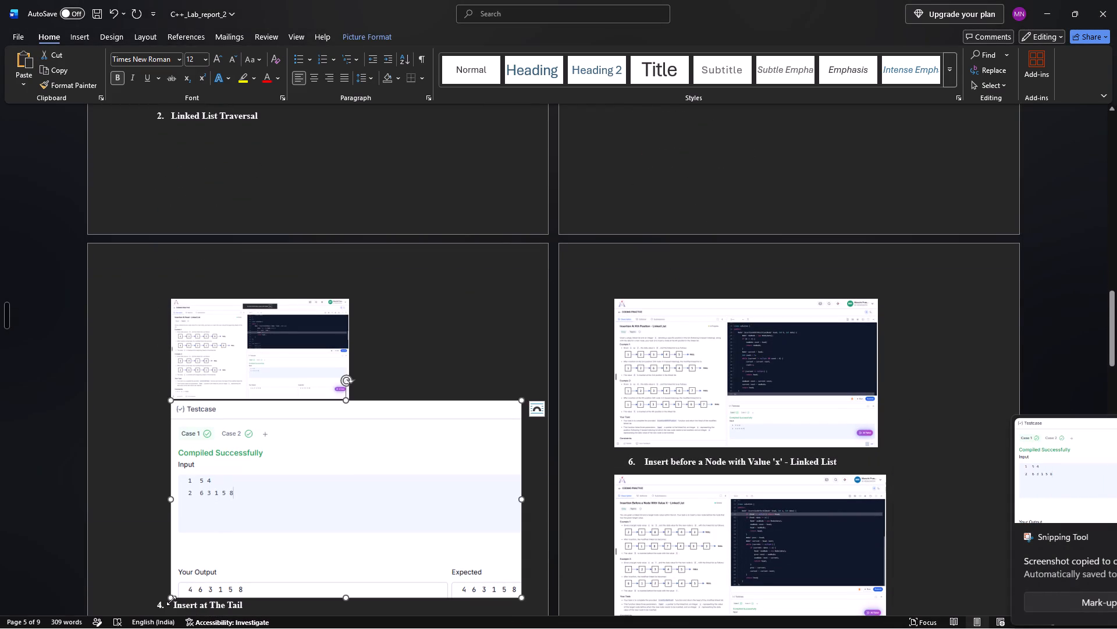
drag(169, 598, 375, 480)
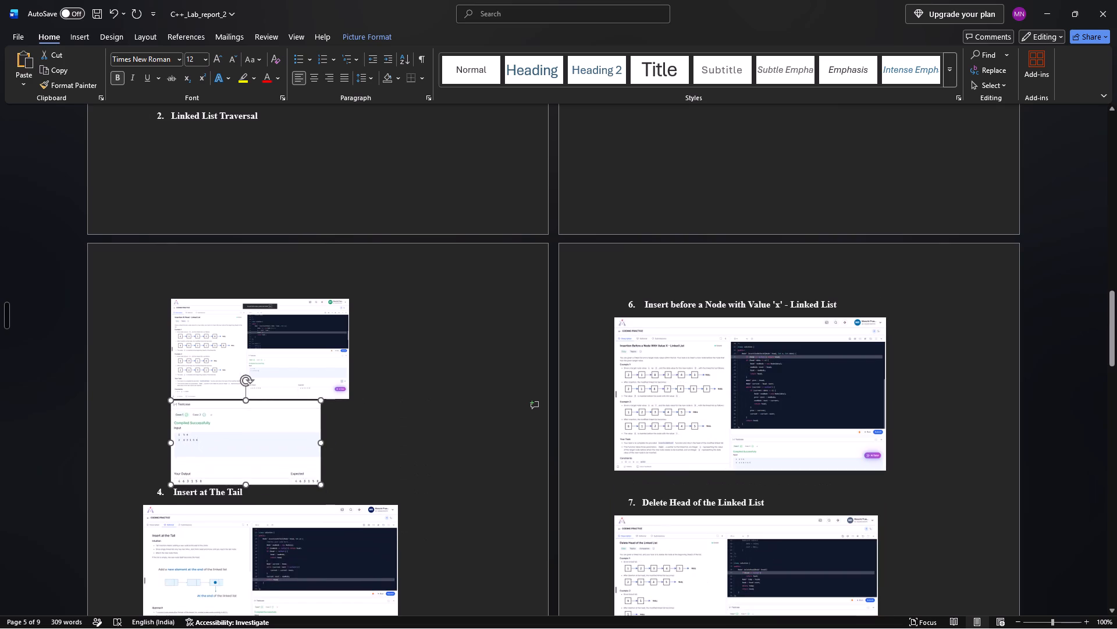
drag(375, 480, 390, 469)
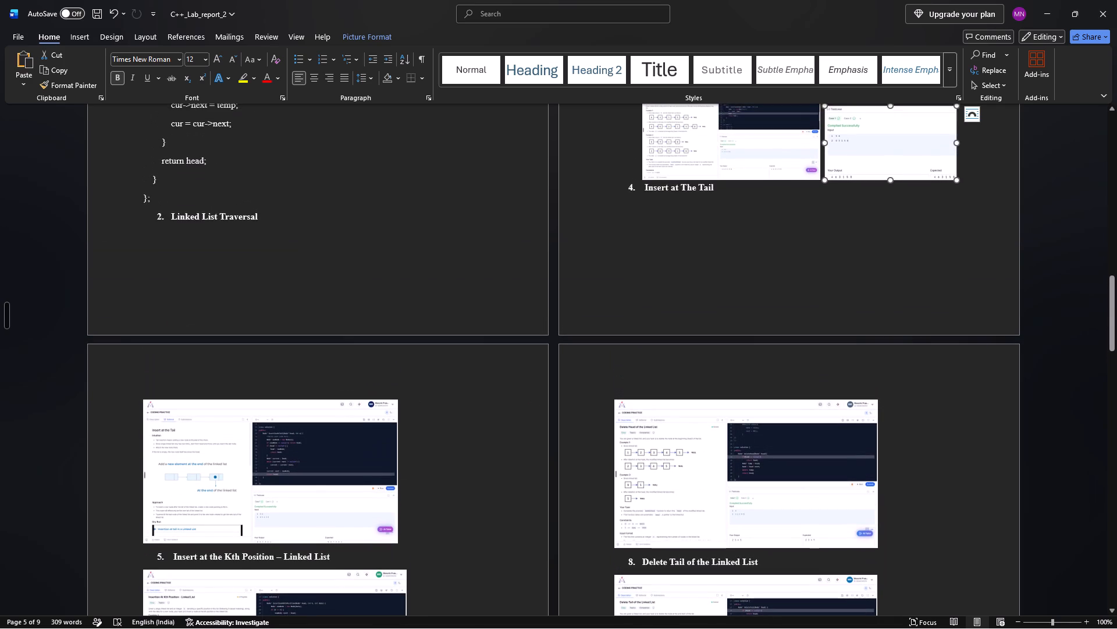
Add the line "Code :" below problem 3's two screenshots, followed by an empty line for the code.
scroll(740, 339, up, 1)
click(975, 270)
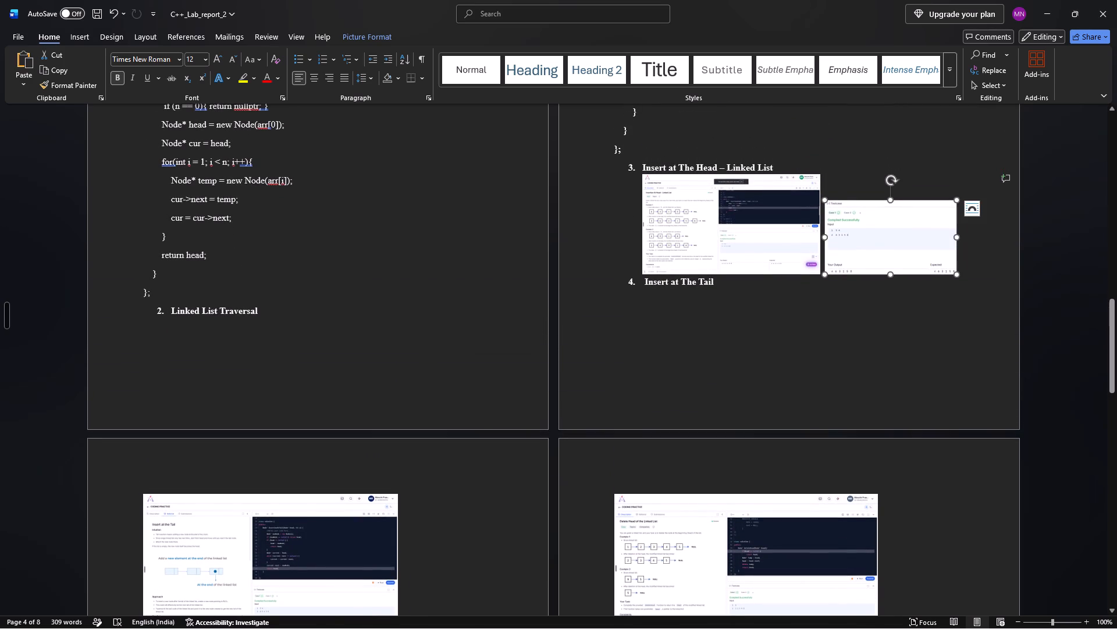
key(Return)
key(Return)
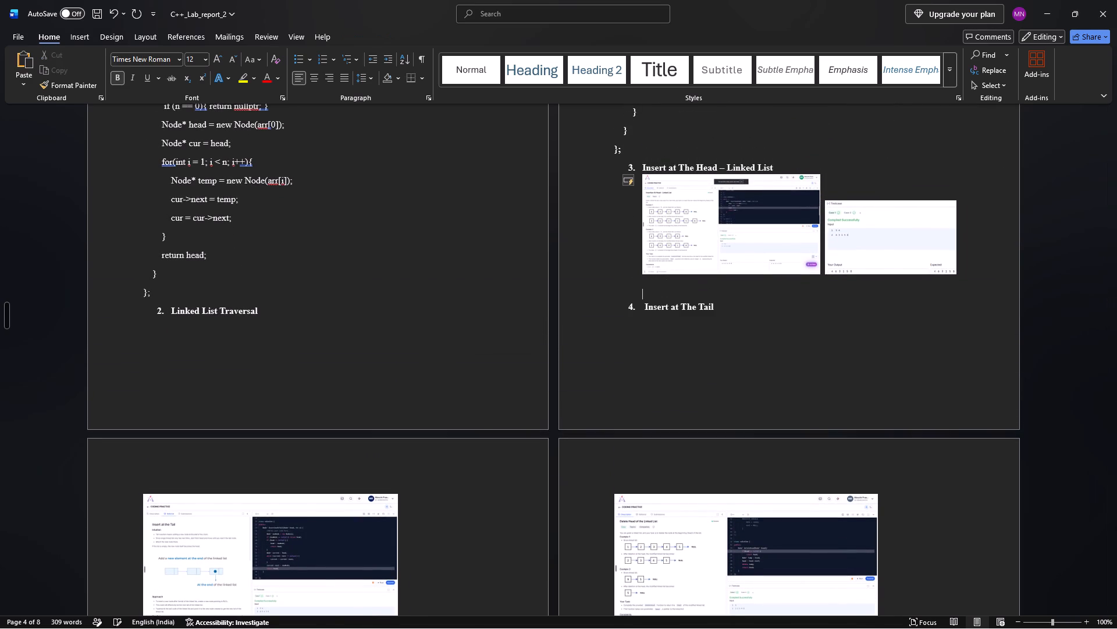
text(Code)
key(space)
text(:)
key(space)
key(Return)
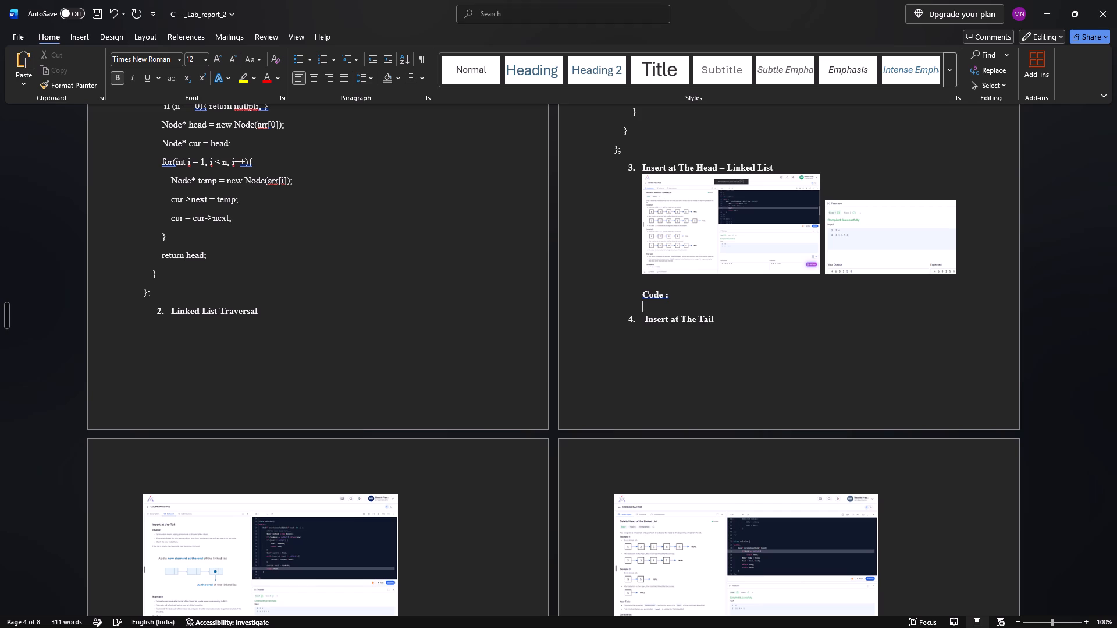
key(Return)
key(BackSpace)
Copy the whole solution class for Insertion At Head from the browser and paste it below problem 3's "Code :" line in Word.
key(alt+Tab)
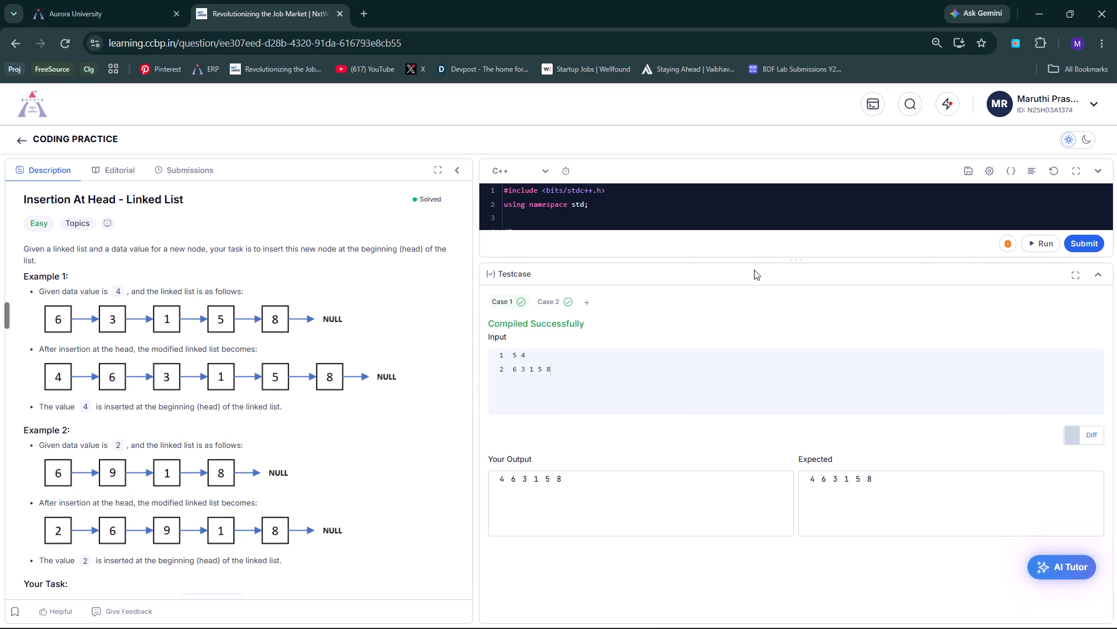
drag(763, 261, 778, 492)
scroll(684, 398, down, 11)
scroll(684, 398, up, 1)
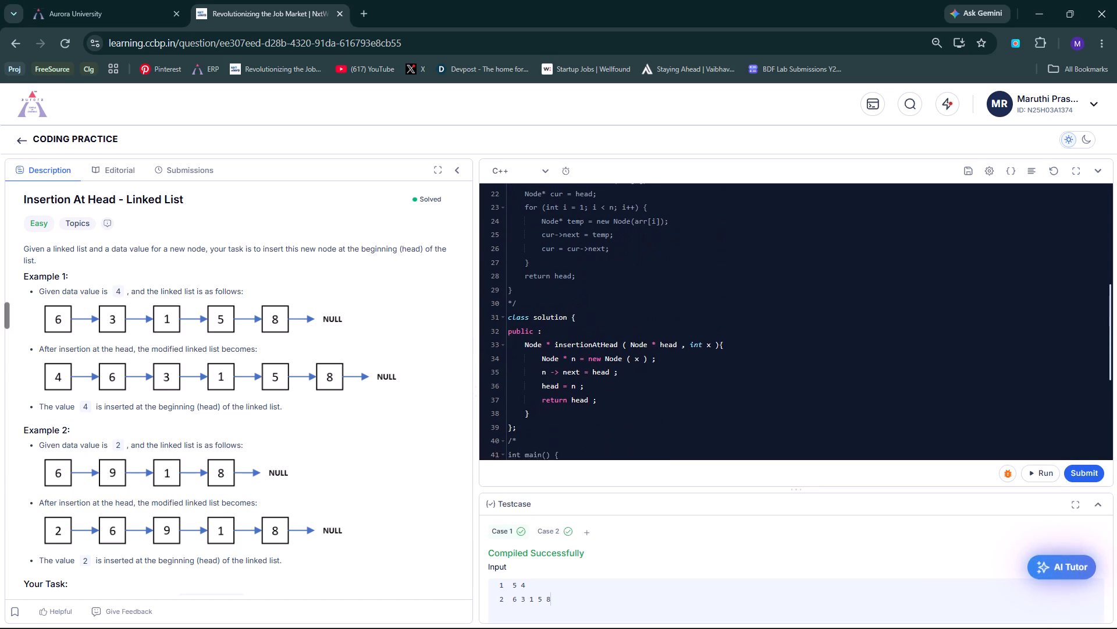
scroll(684, 398, up, 1)
double_click(500, 321)
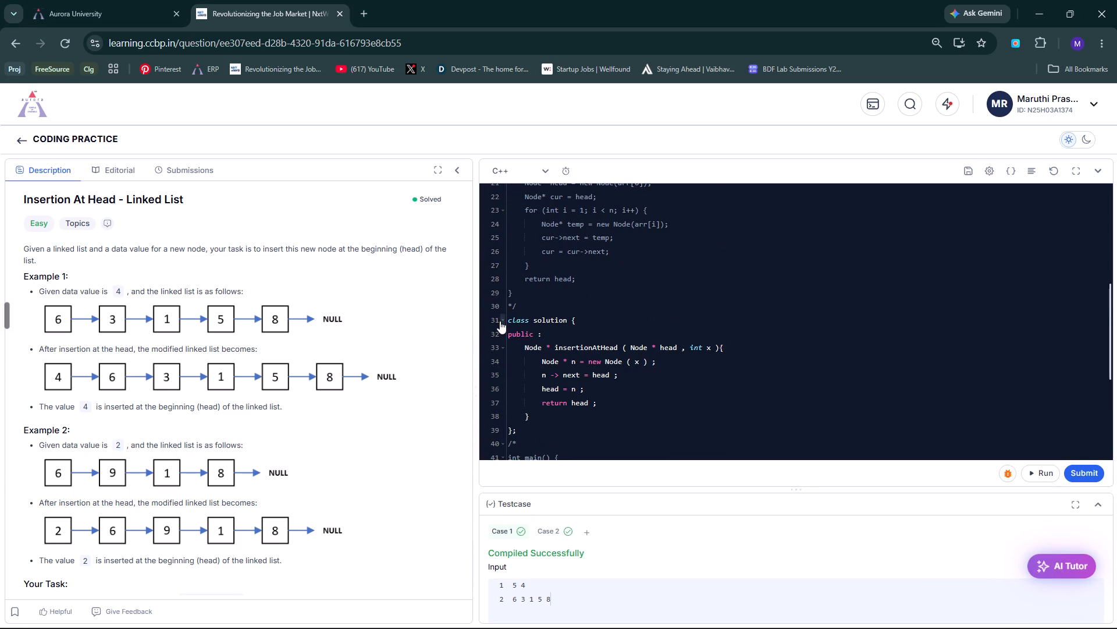
click(503, 320)
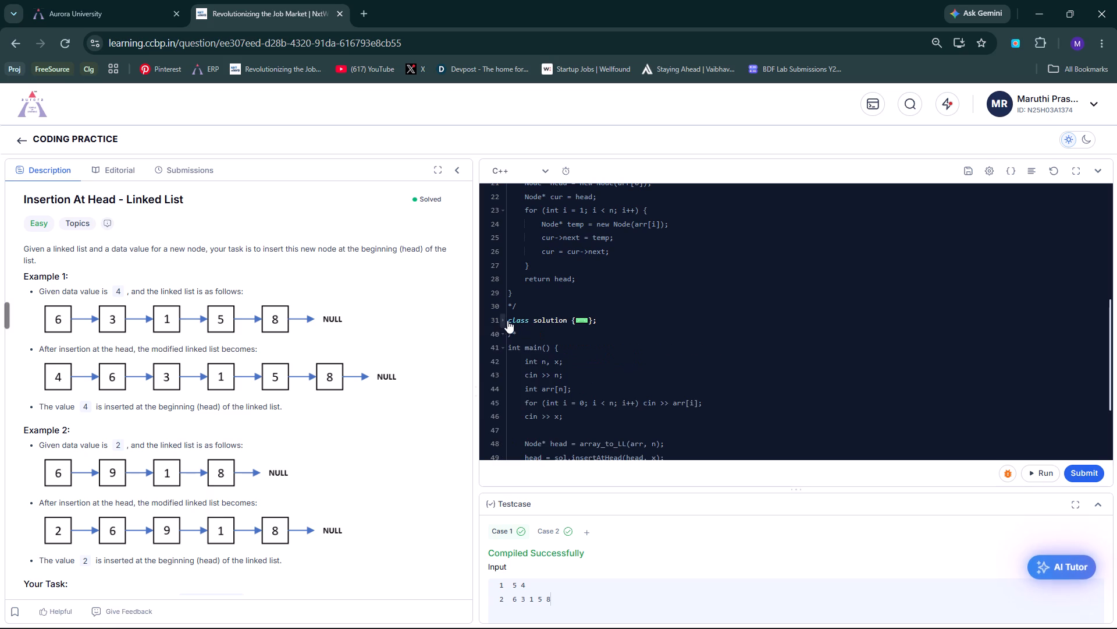
drag(508, 322, 610, 323)
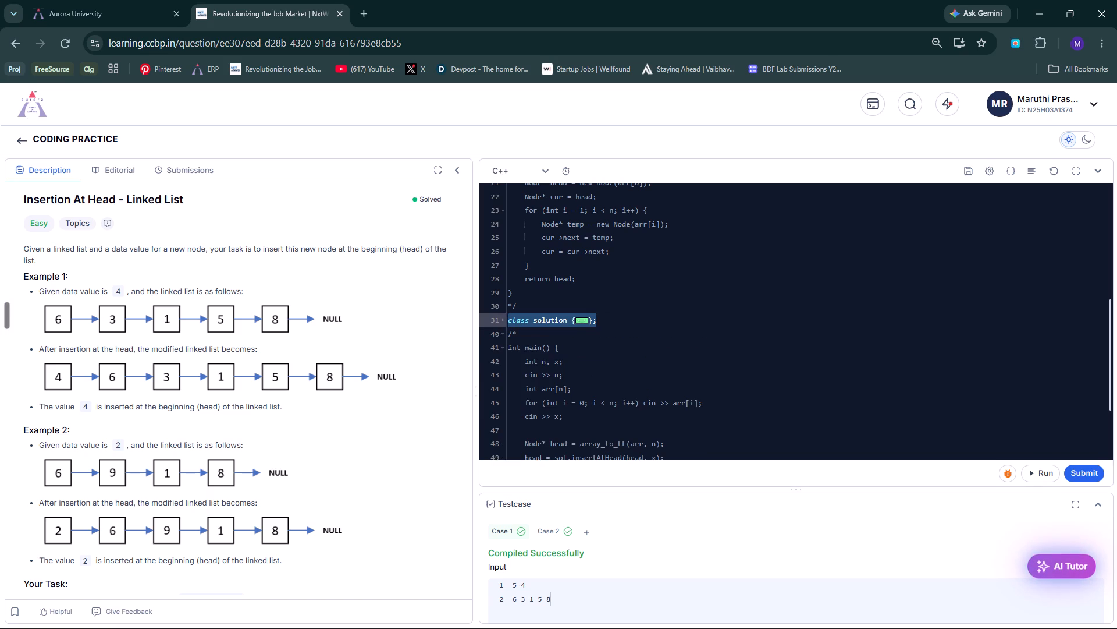
key(ctrl+c)
key(alt+Tab)
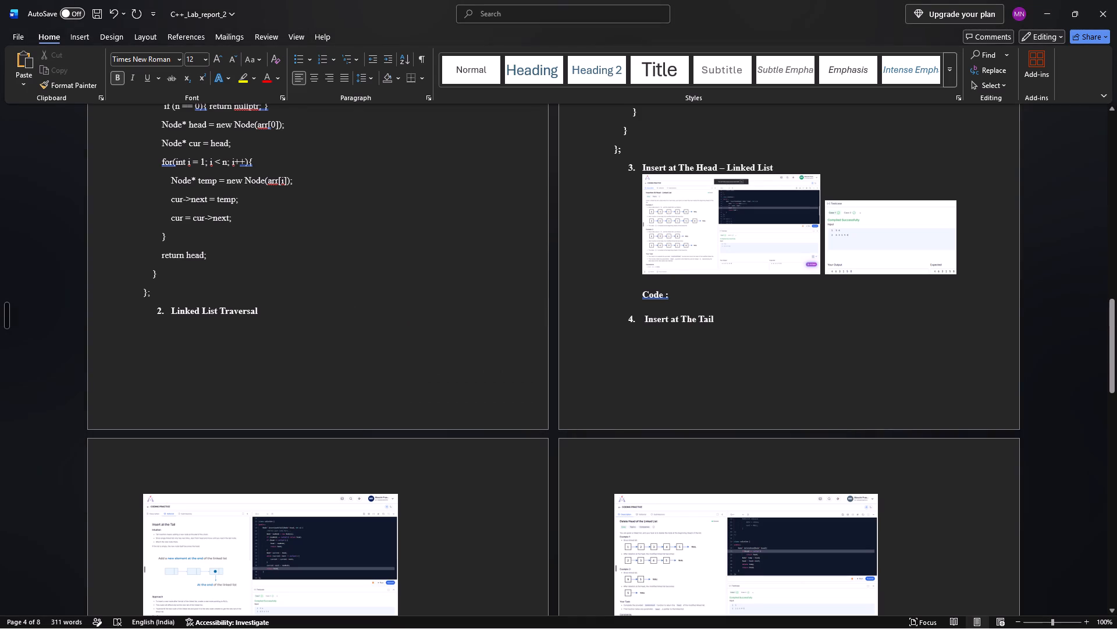
key(ctrl+v)
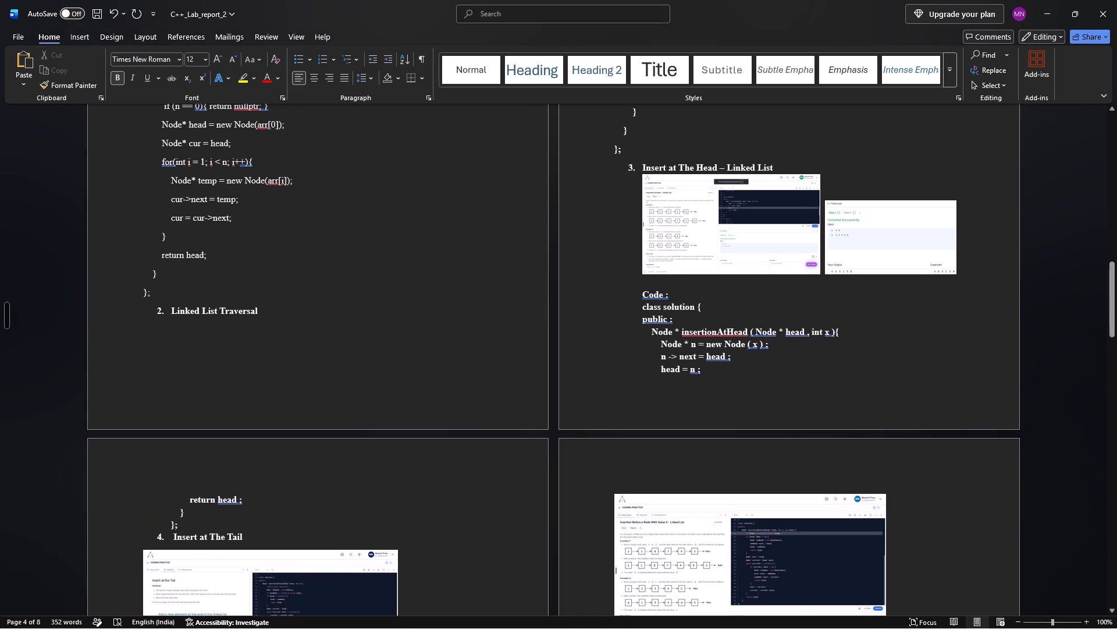
Join the three closing braces of problem 2's traversal code onto one line without spaces, ending with the semicolon.
scroll(720, 317, up, 1)
click(653, 201)
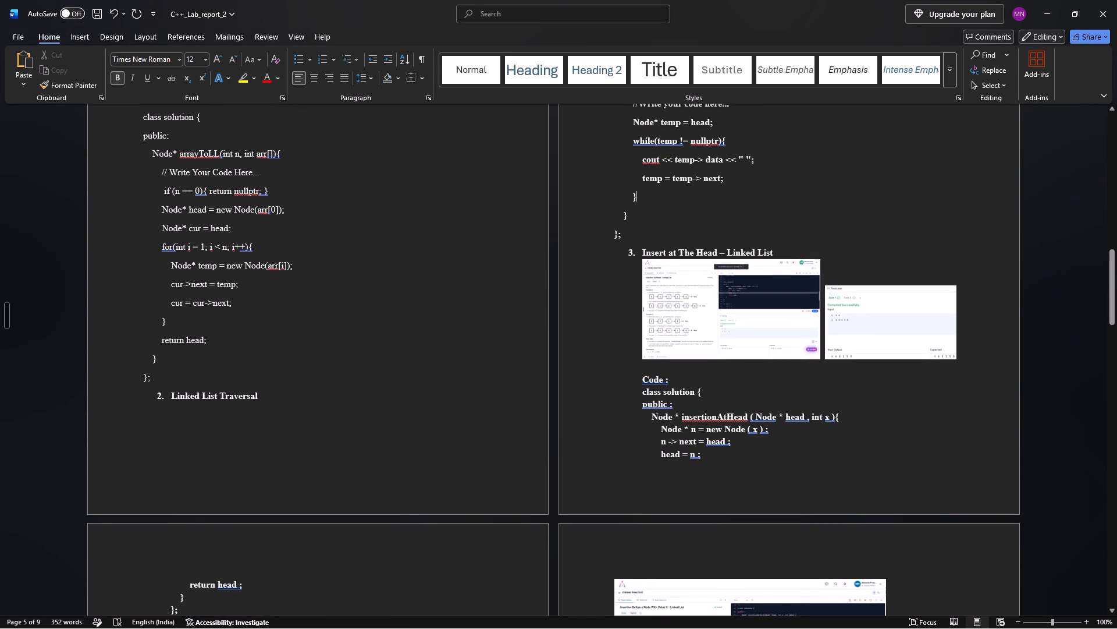
key(Delete)
key(Delete)
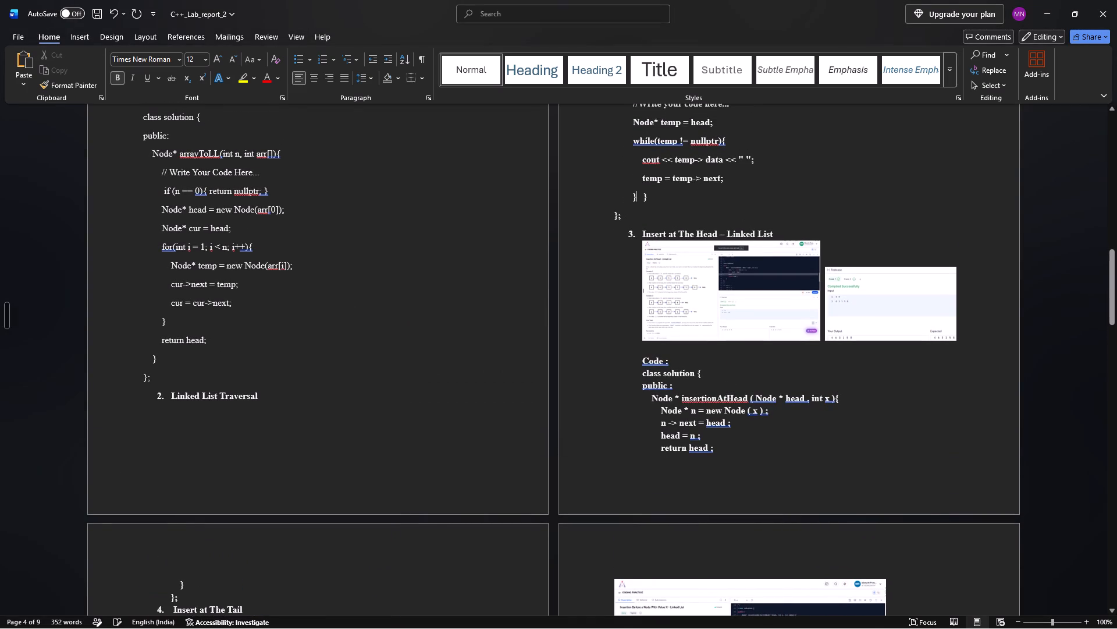
key(Delete)
key(Delete)
key(Delete)
key(Right)
key(Delete)
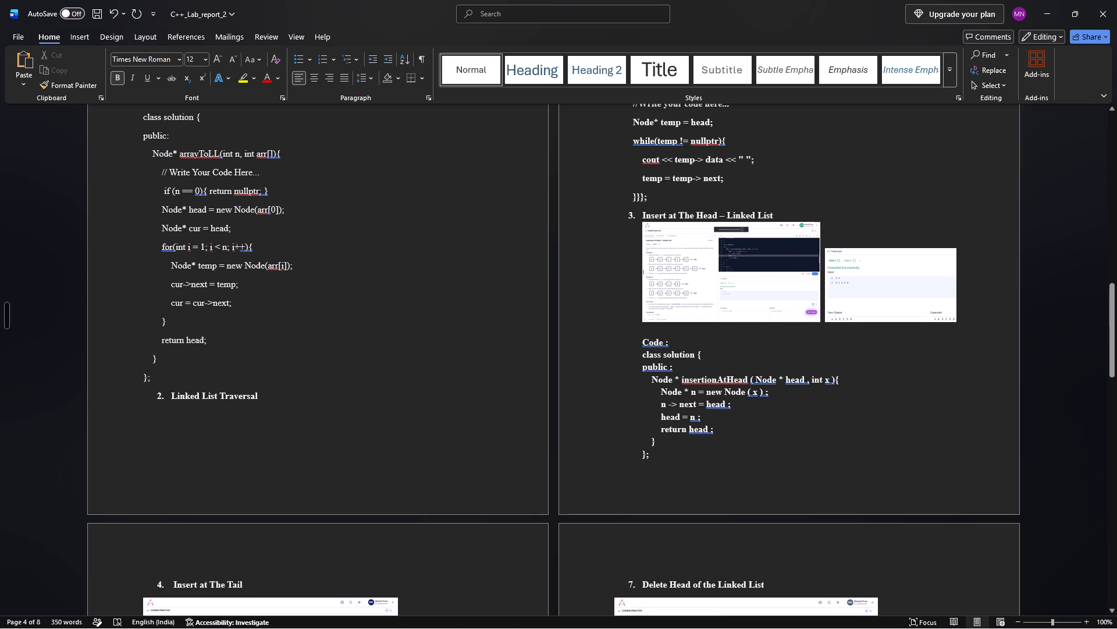
Remove the bold formatting from problem 3's solution class code below its "Code :" line.
drag(642, 358, 661, 472)
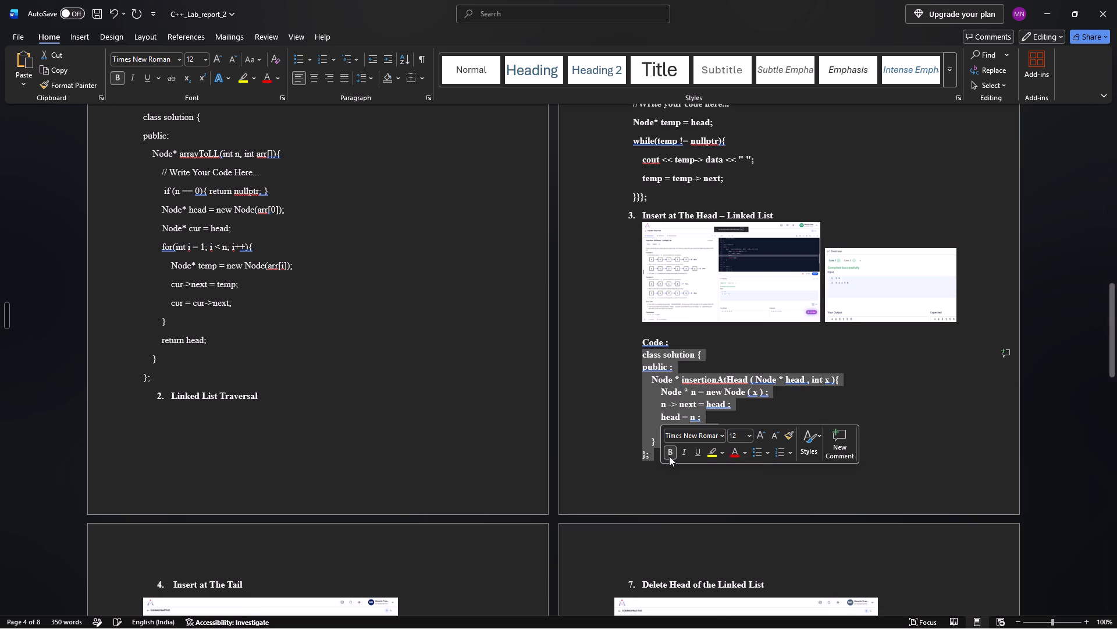
click(668, 455)
Shrink problem 4's Insert at The Tail screenshot to about two-thirds of its width and add two spaces after it.
scroll(706, 404, down, 1)
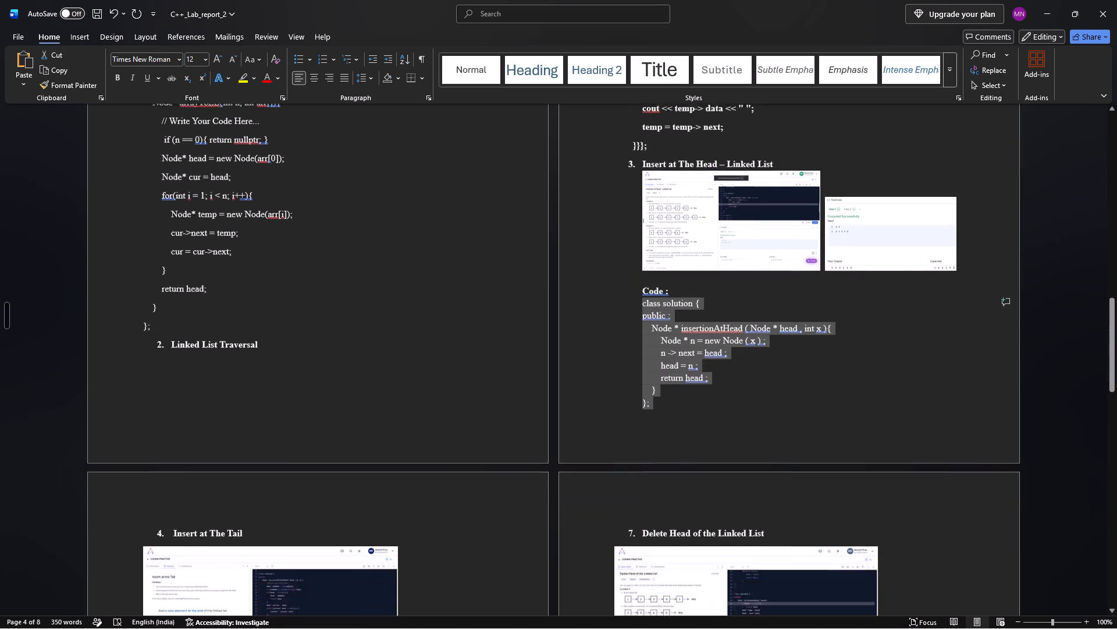
scroll(706, 404, down, 1)
click(406, 546)
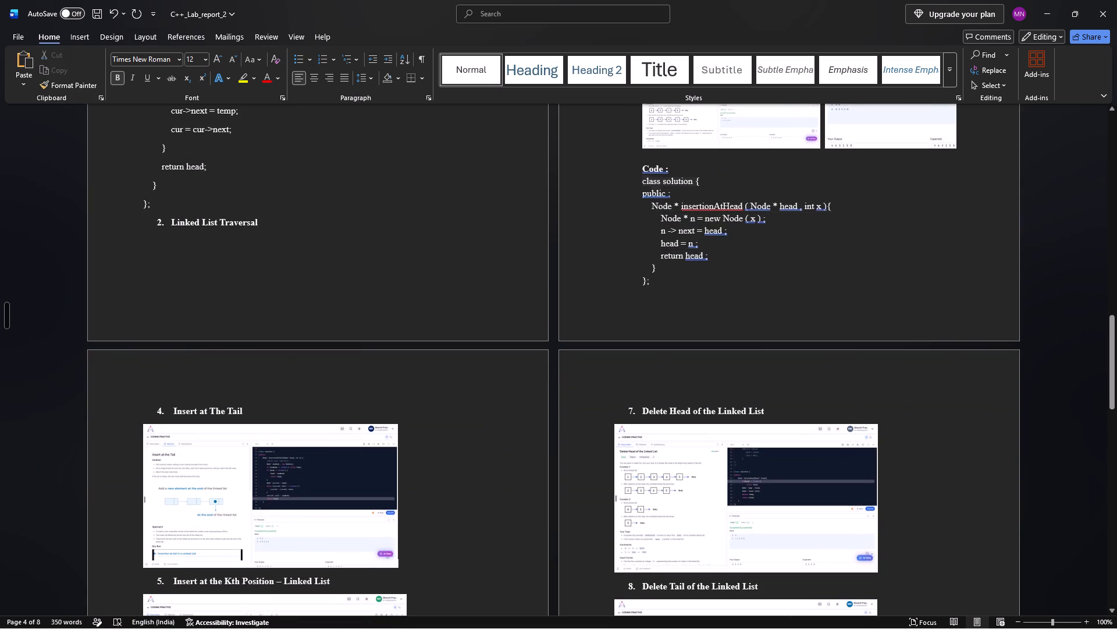
click(171, 552)
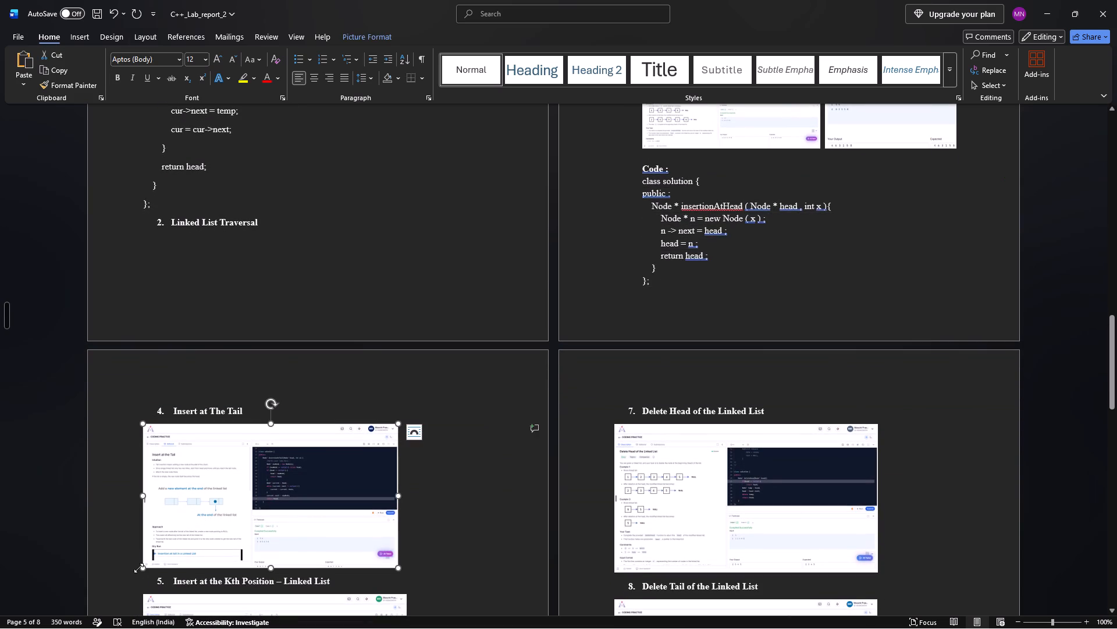
drag(138, 568, 227, 513)
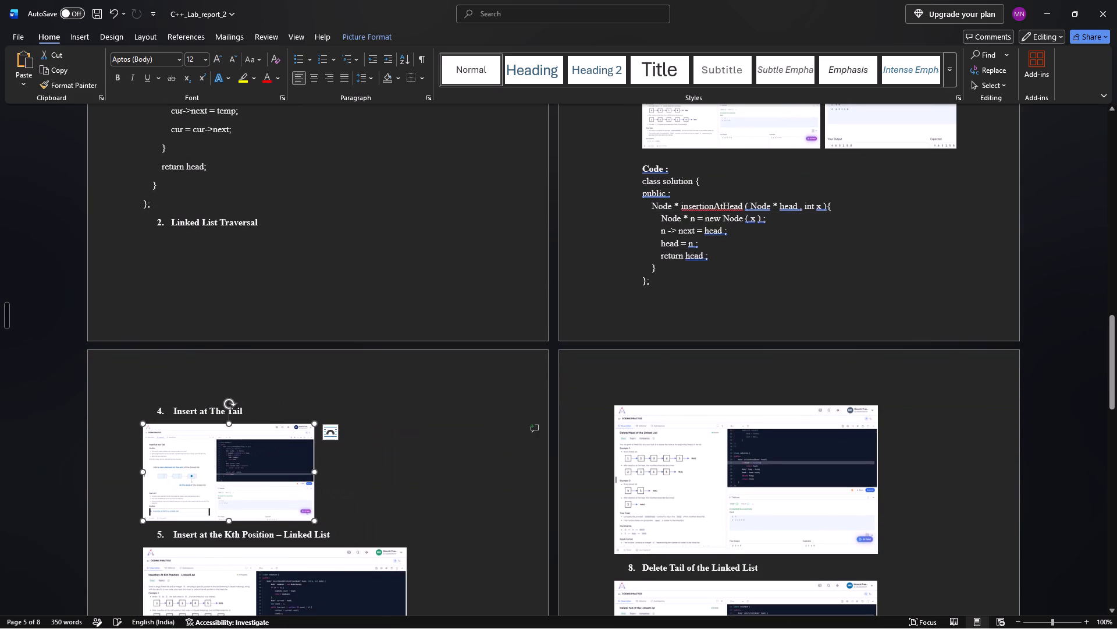
click(354, 504)
key(space)
key(space)
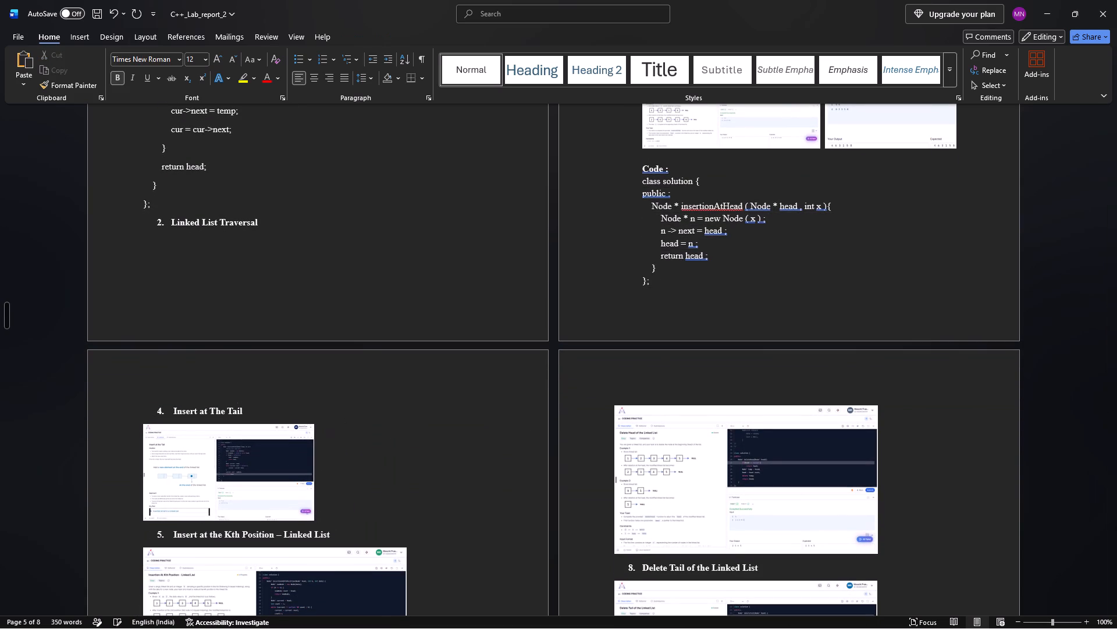
Switch to the browser, open the Insertion At Tail - Linked List question and run its saved code.
key(alt+Tab)
scroll(233, 490, right, 2)
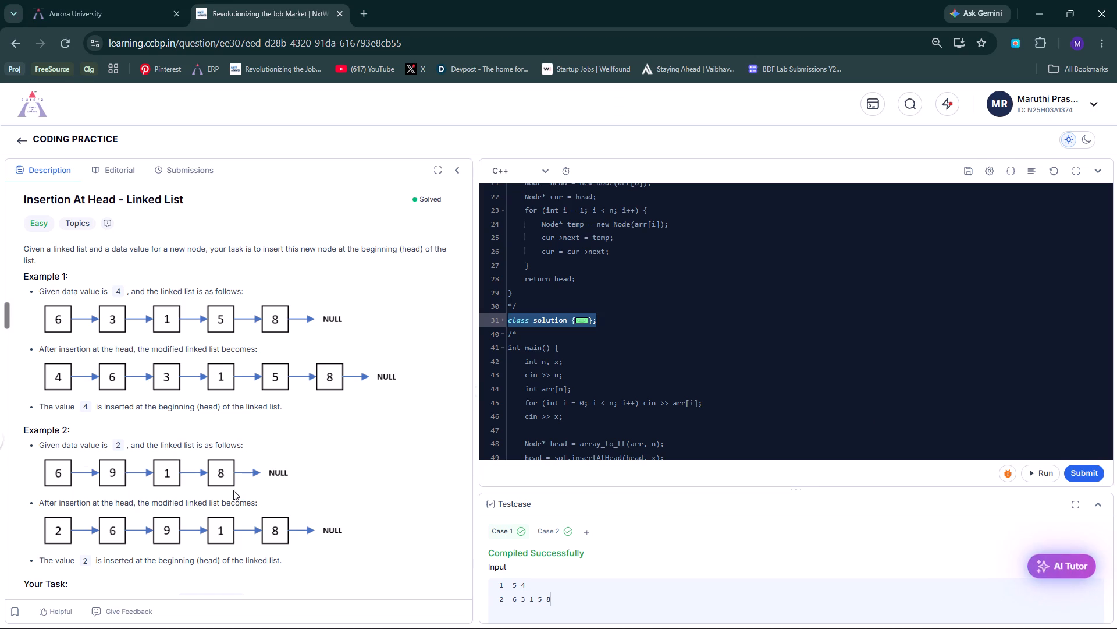
scroll(233, 490, right, 3)
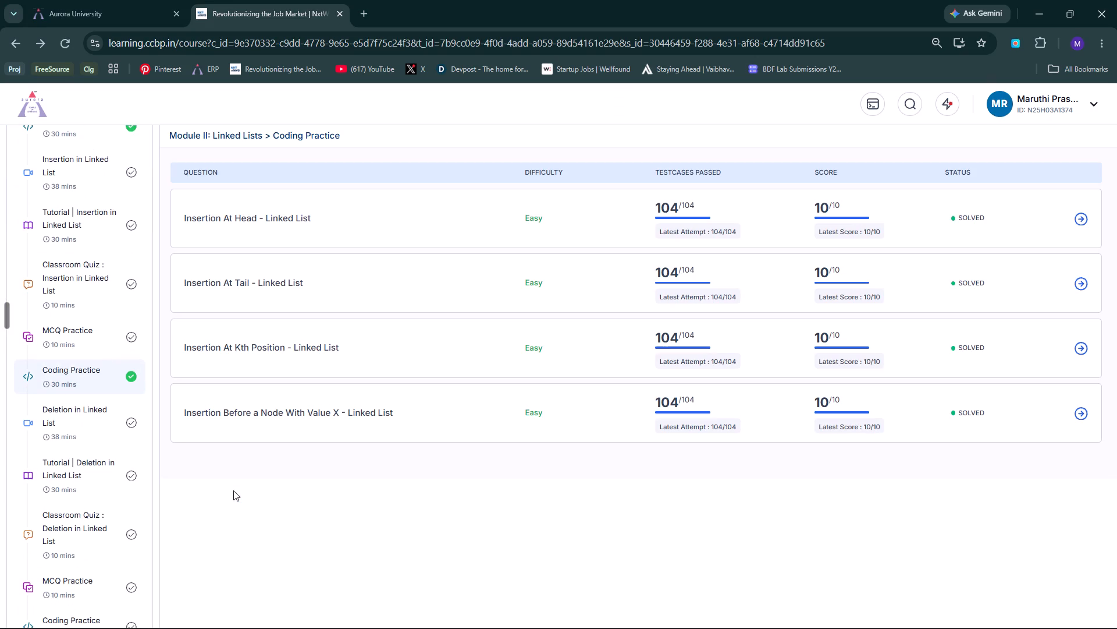
click(366, 284)
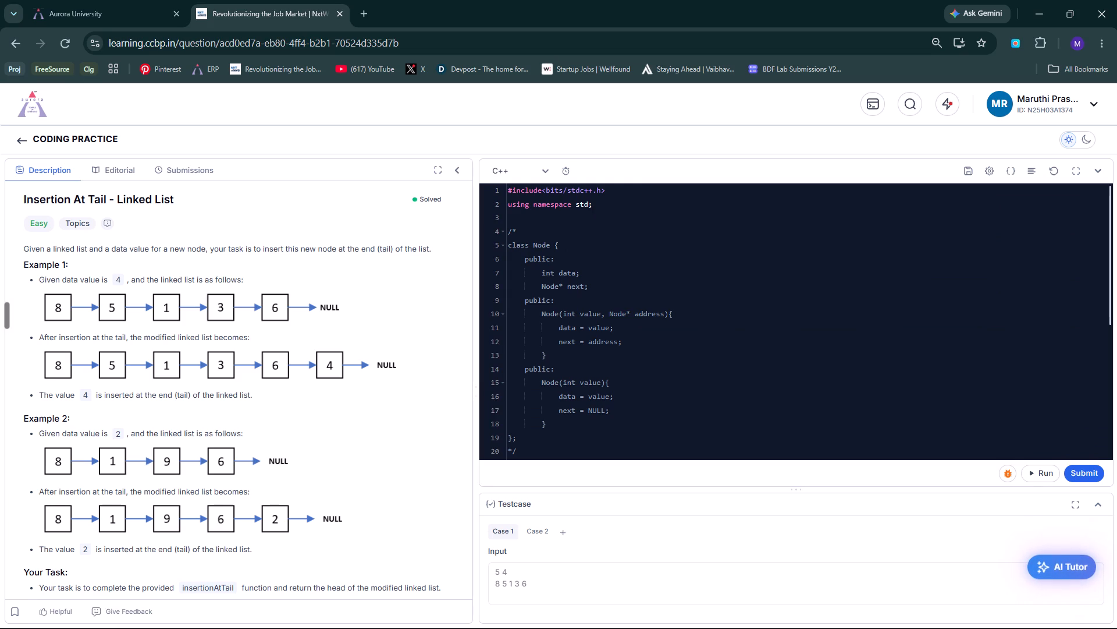
click(1039, 480)
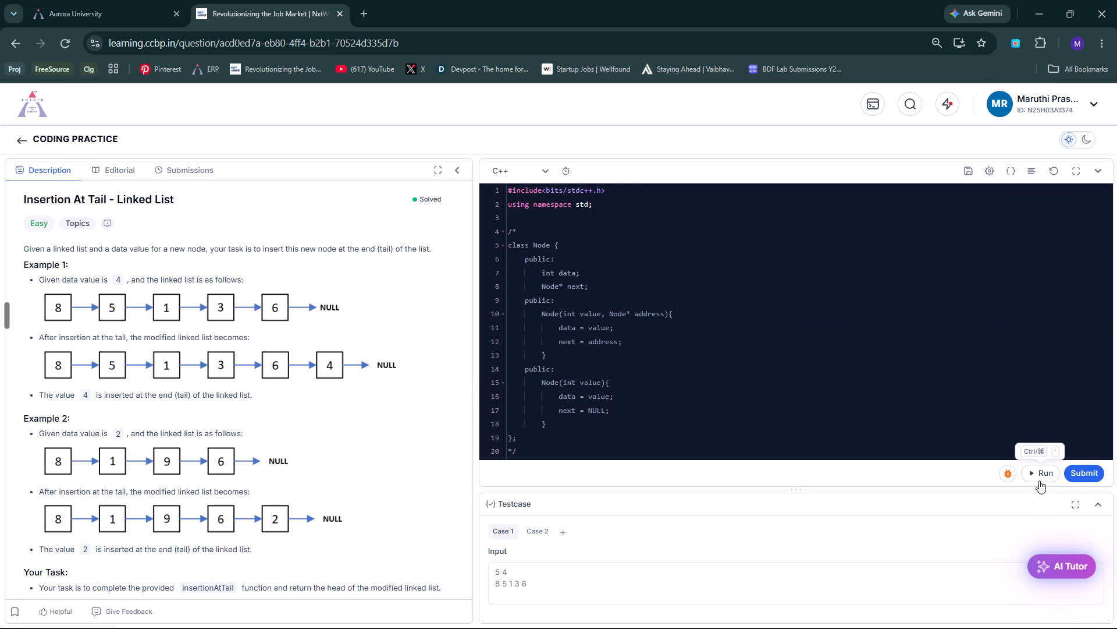
Delete the empty line before the final closing brace of the Insertion At Tail solution class.
scroll(812, 378, down, 4)
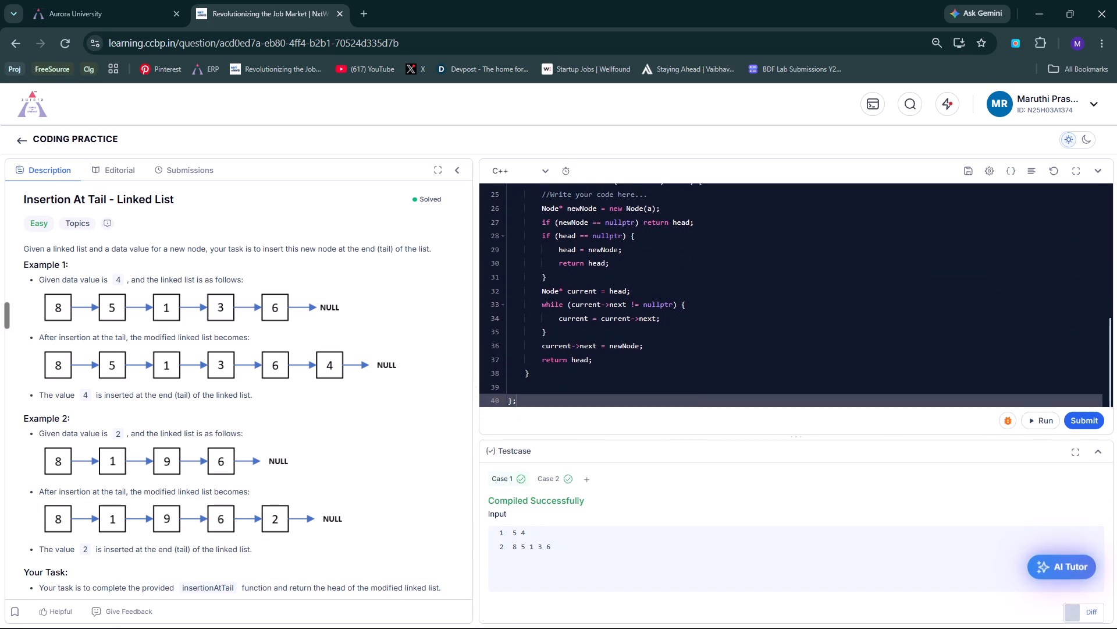
scroll(812, 378, down, 3)
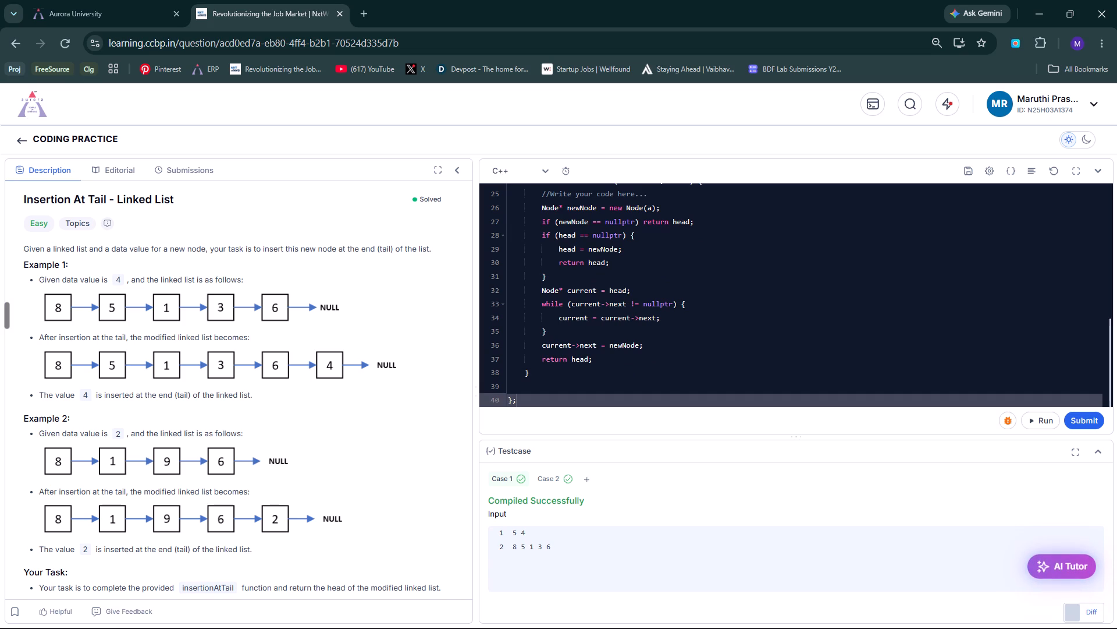
click(632, 387)
key(BackSpace)
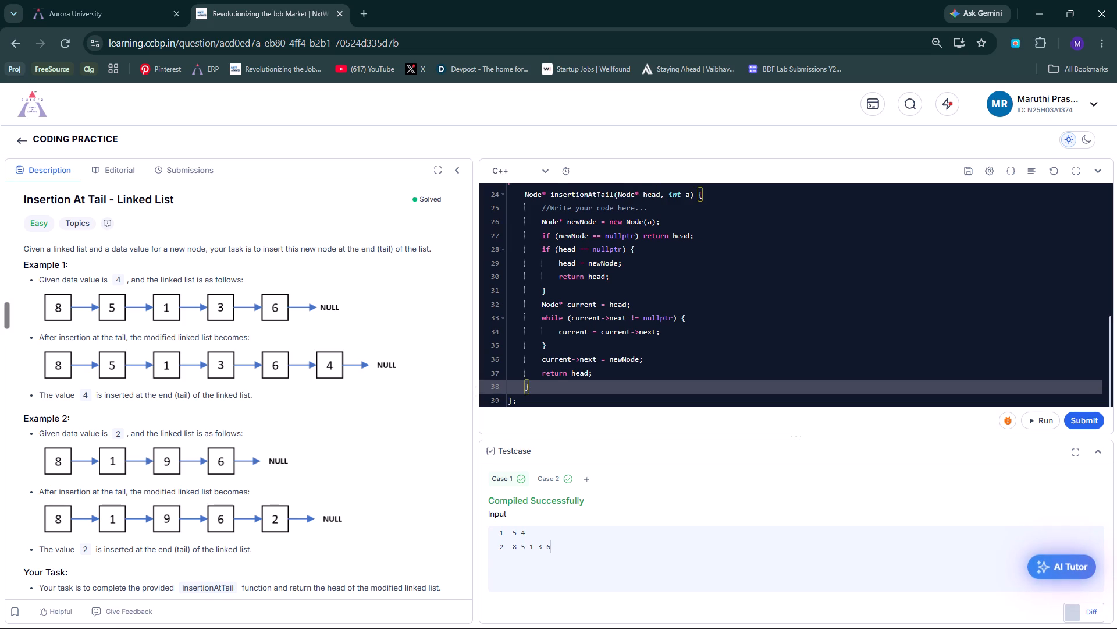
Enlarge the Testcase area to show both the actual and expected output, and collapse the solution class in the code editor.
scroll(632, 387, up, 1)
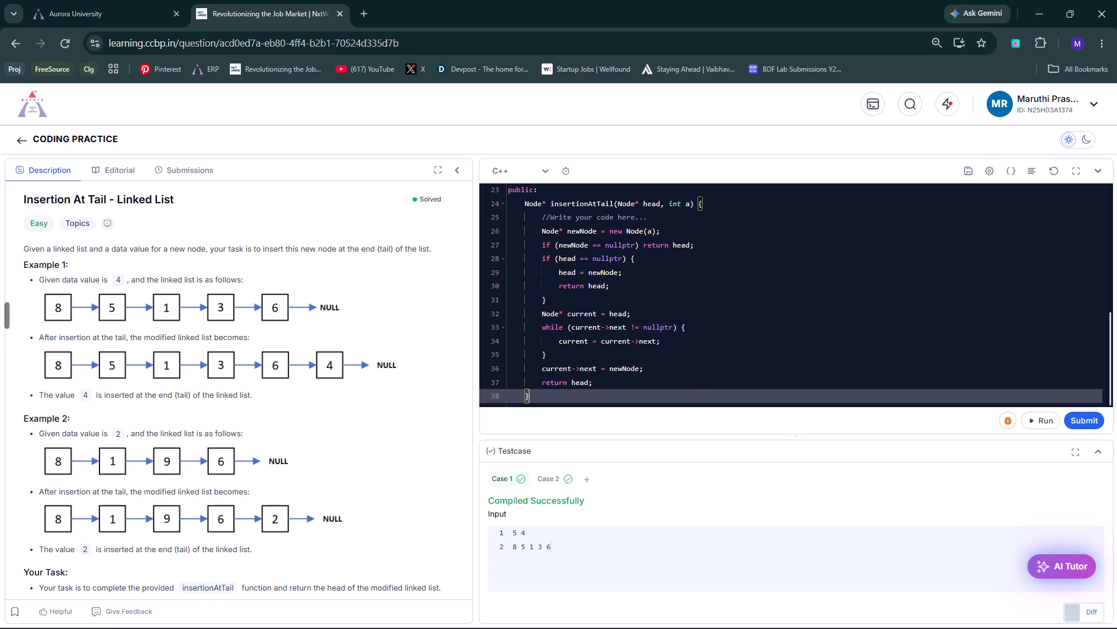
scroll(632, 387, up, 1)
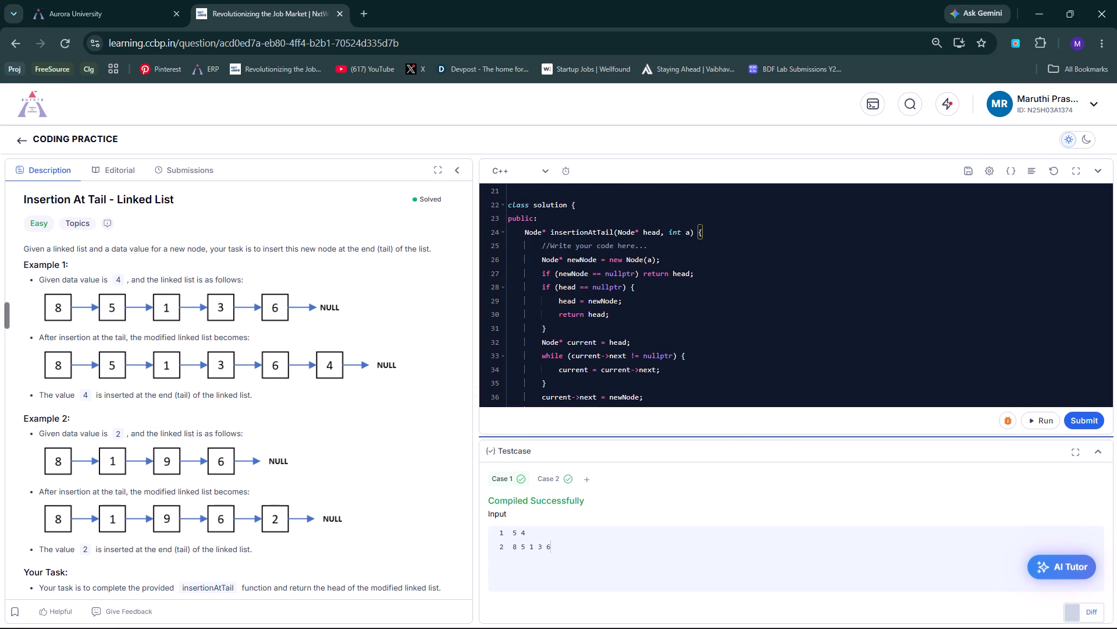
drag(738, 434, 768, 336)
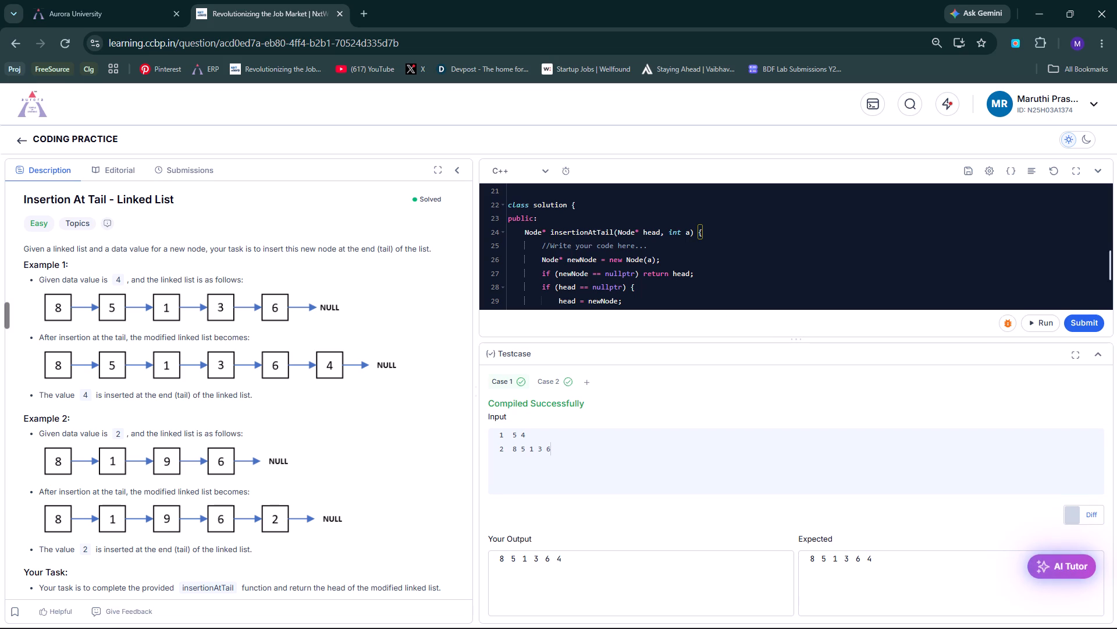
click(502, 206)
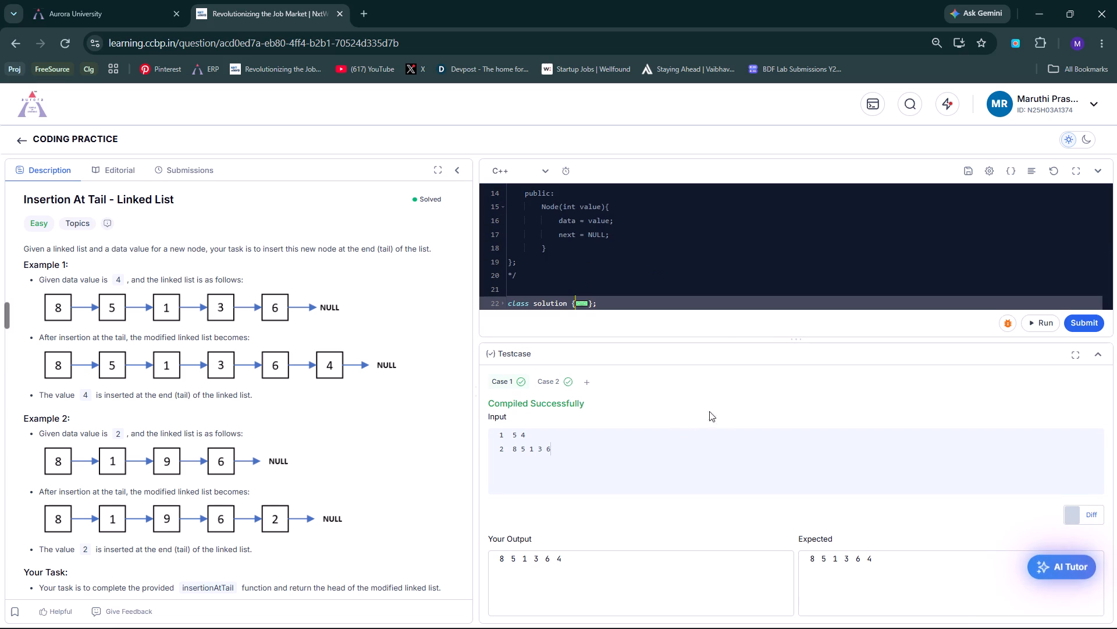
Snip the Testcase area of Insertion At Tail, from its heading down to the Your Output and Expected values.
key(Print)
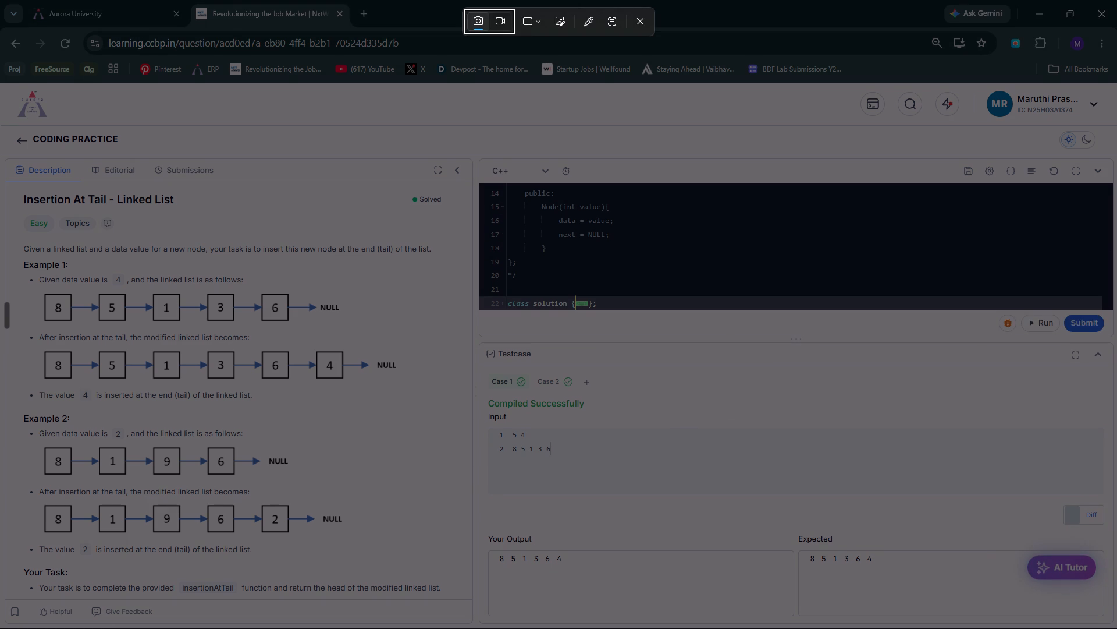
drag(483, 344, 694, 570)
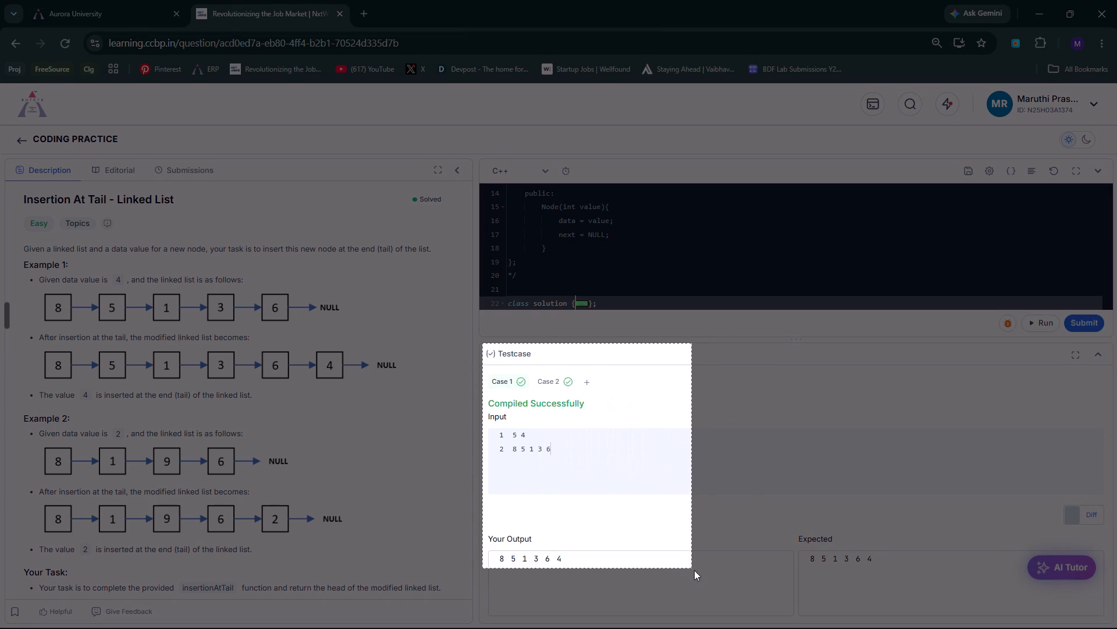
drag(694, 570, 891, 567)
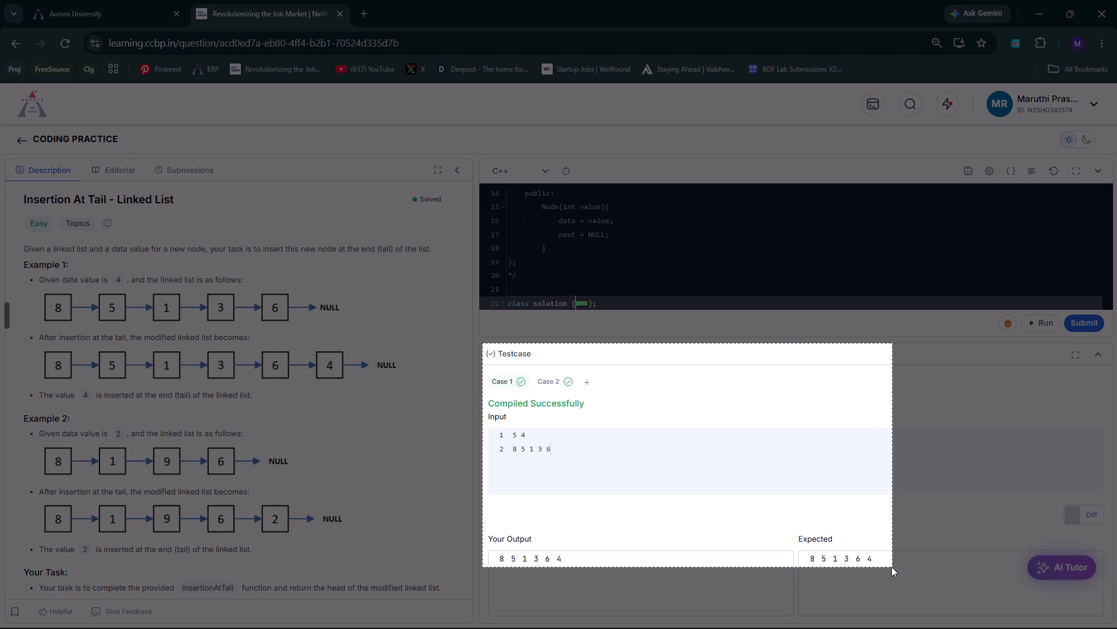
drag(891, 567, 876, 564)
Paste the test case snip into the Word report and shrink it to fit beside problem 4's screenshot.
key(alt+Tab)
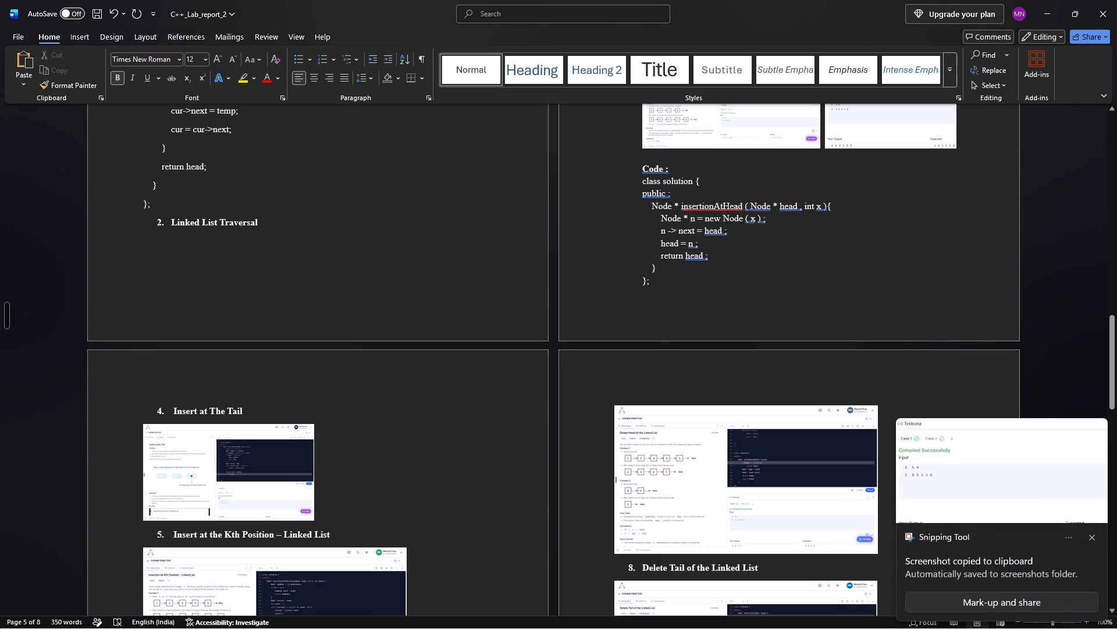
key(ctrl+v)
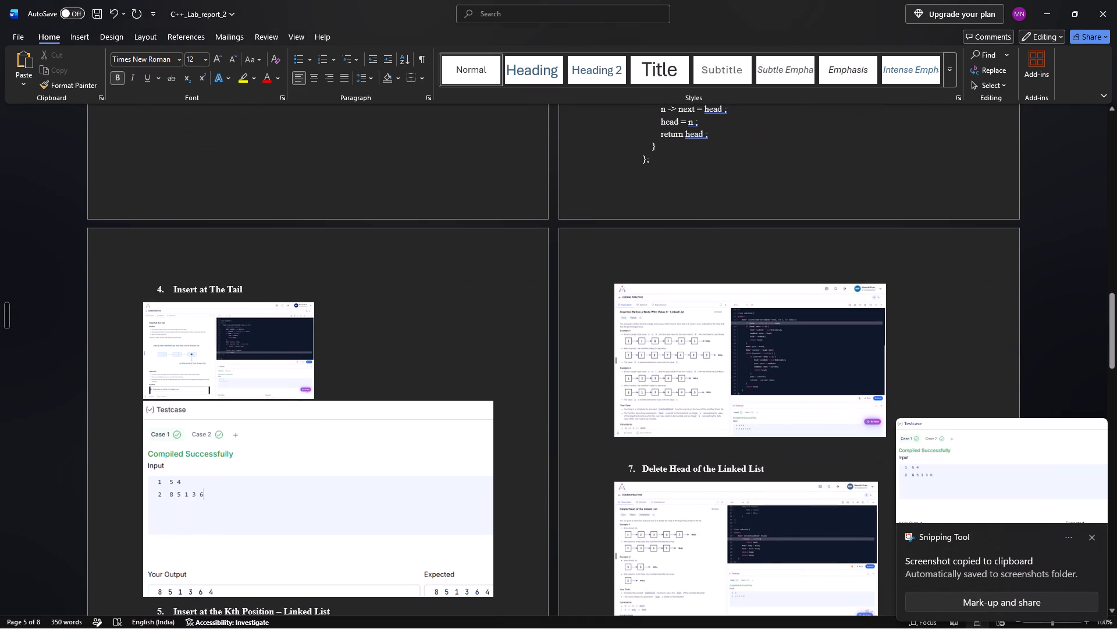
click(330, 465)
drag(144, 598, 194, 549)
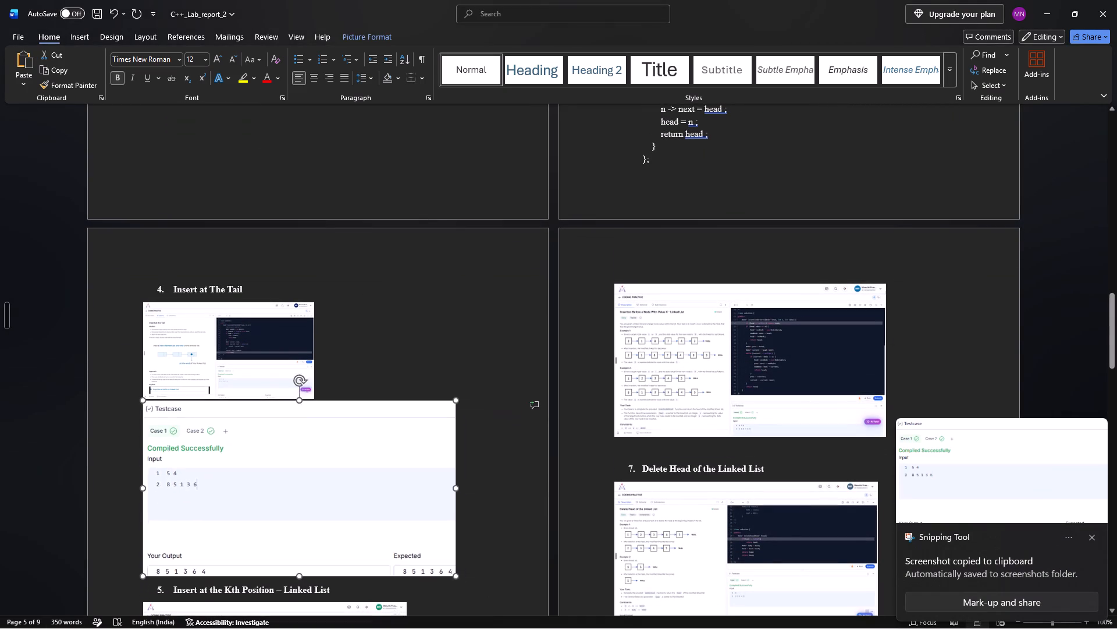
drag(194, 549, 346, 456)
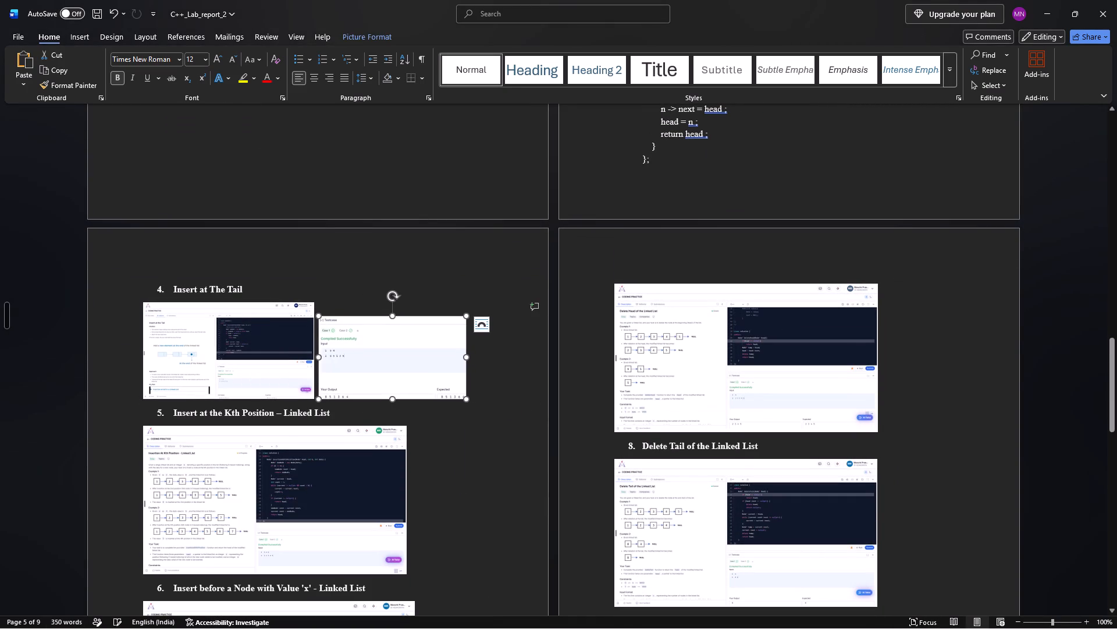
Add the line "Code :" below problem 4's two screenshots, followed by an empty line for the code.
click(503, 390)
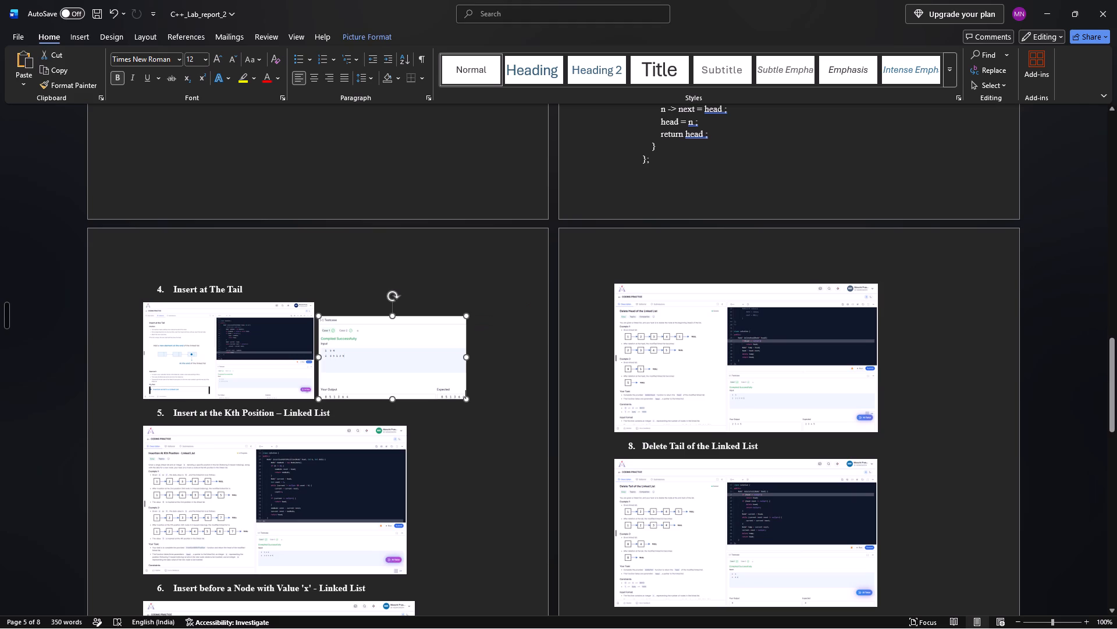
key(Return)
text(Code)
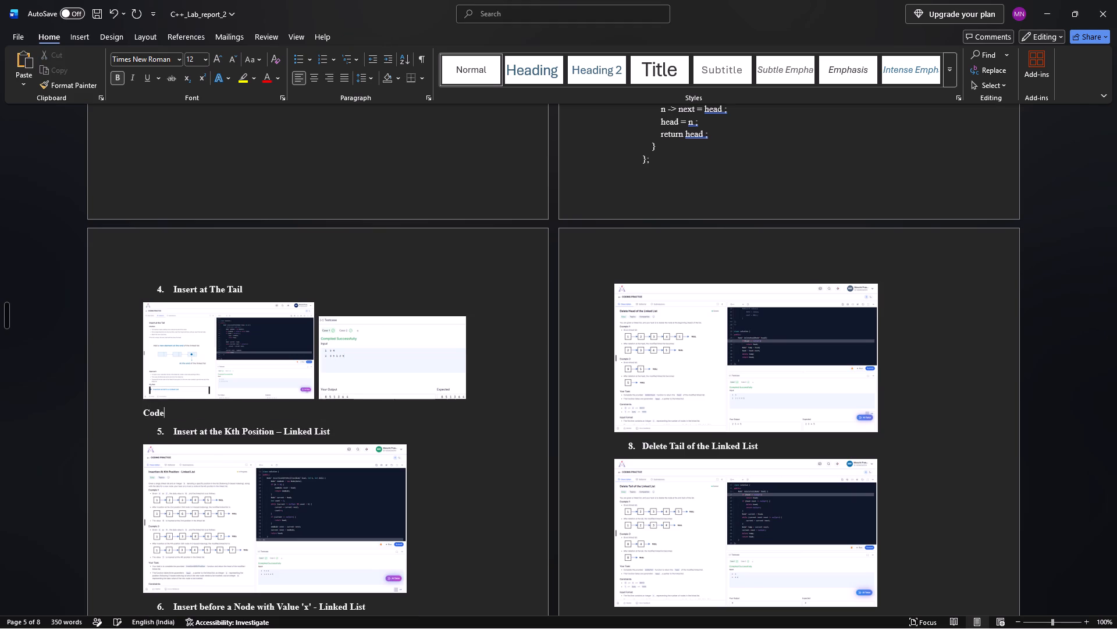
key(space)
text(:)
key(space)
key(Return)
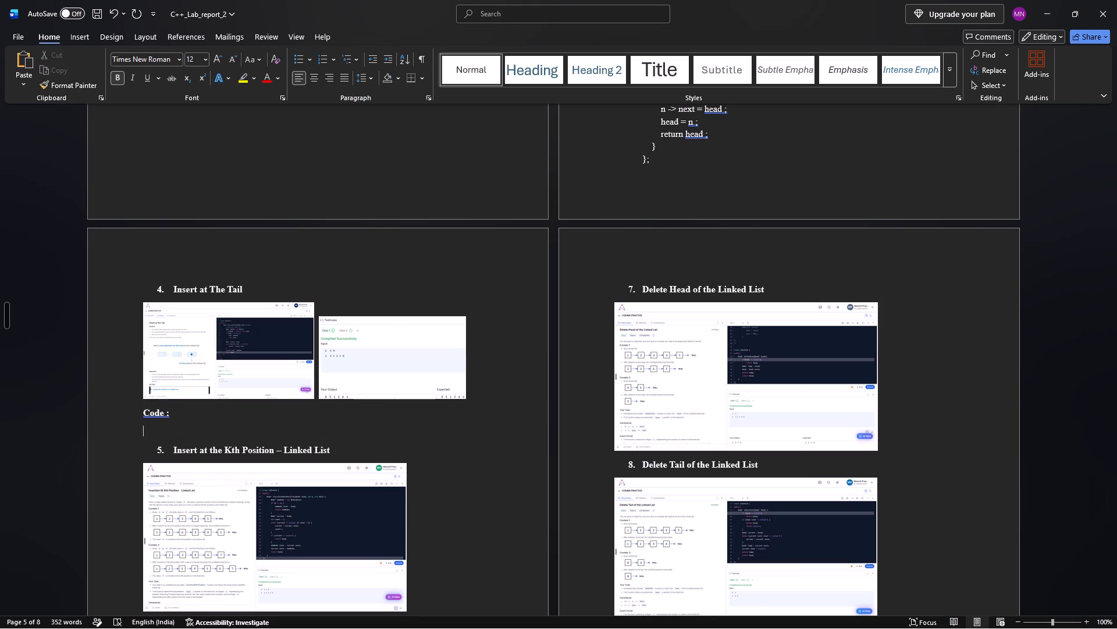
Copy the whole solution class for Insertion At Tail from the browser and paste it below problem 4's "Code :" line in Word.
key(alt+Tab)
drag(607, 298, 539, 312)
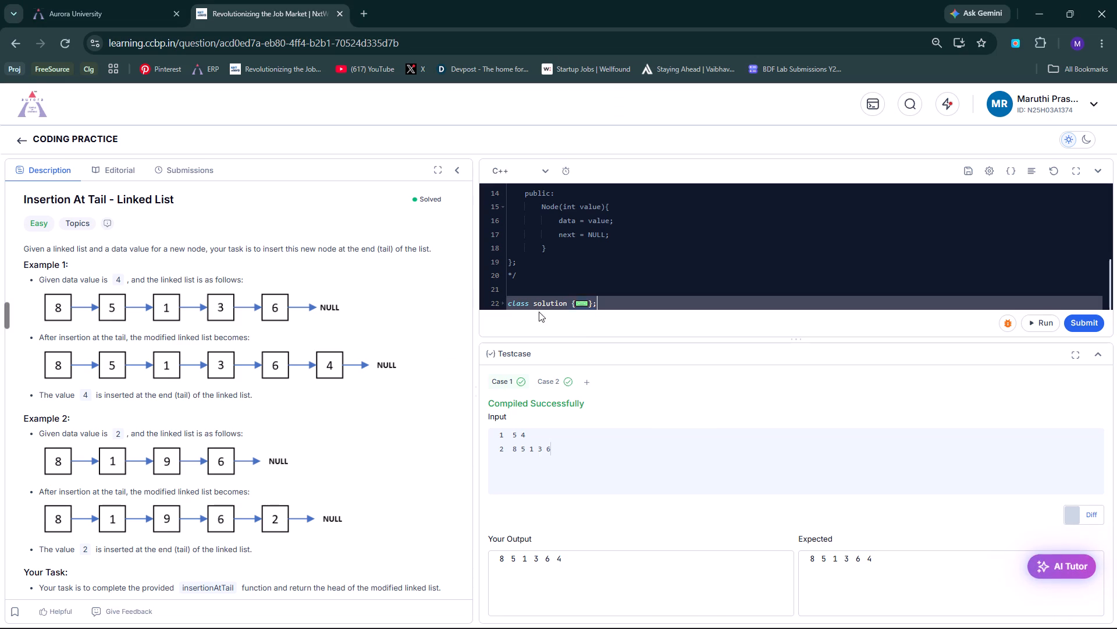
drag(539, 312, 505, 310)
drag(602, 302, 494, 306)
key(ctrl+c)
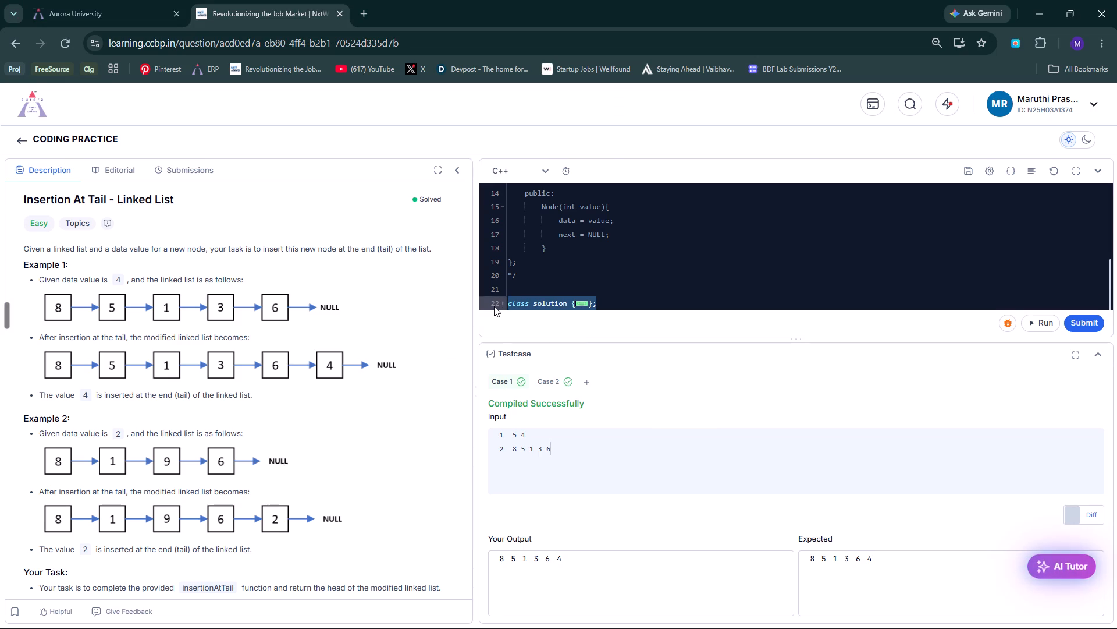
key(alt+Tab)
key(ctrl+v)
ctrl+click(370, 357)
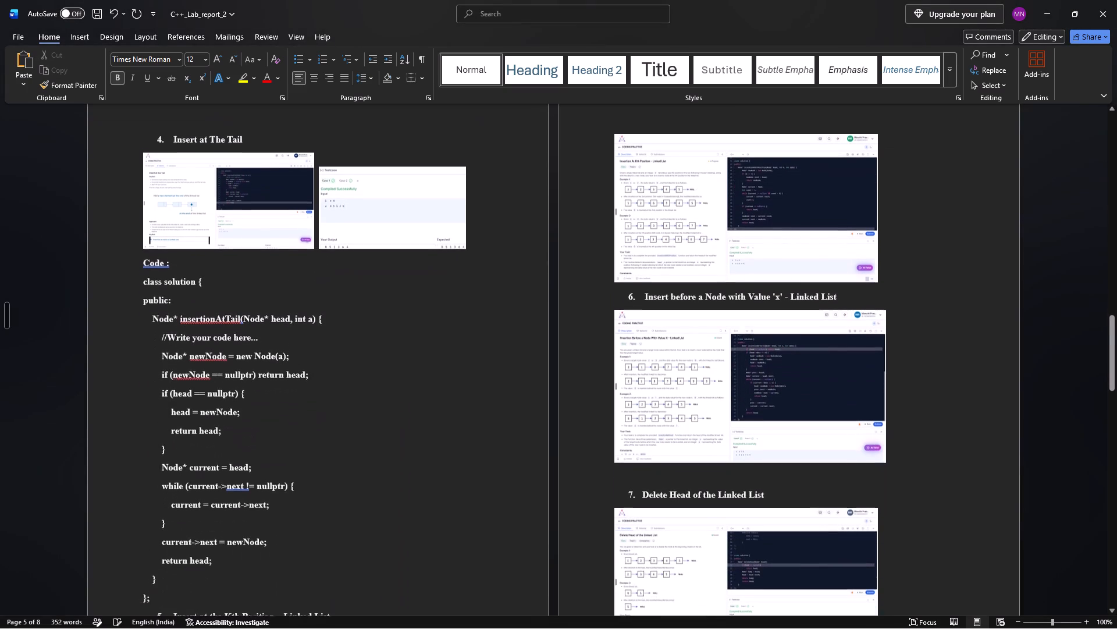
Remove the bold formatting from problem 4's pasted solution class, leaving the "Code :" line bold.
click(177, 595)
drag(177, 595, 154, 288)
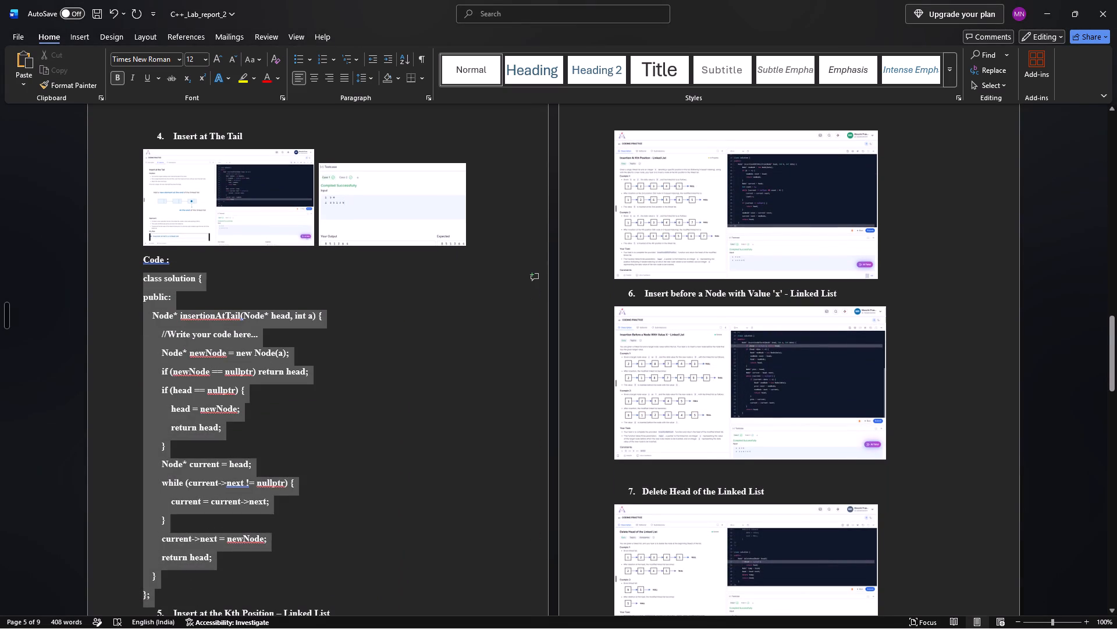
drag(154, 288, 154, 288)
click(163, 271)
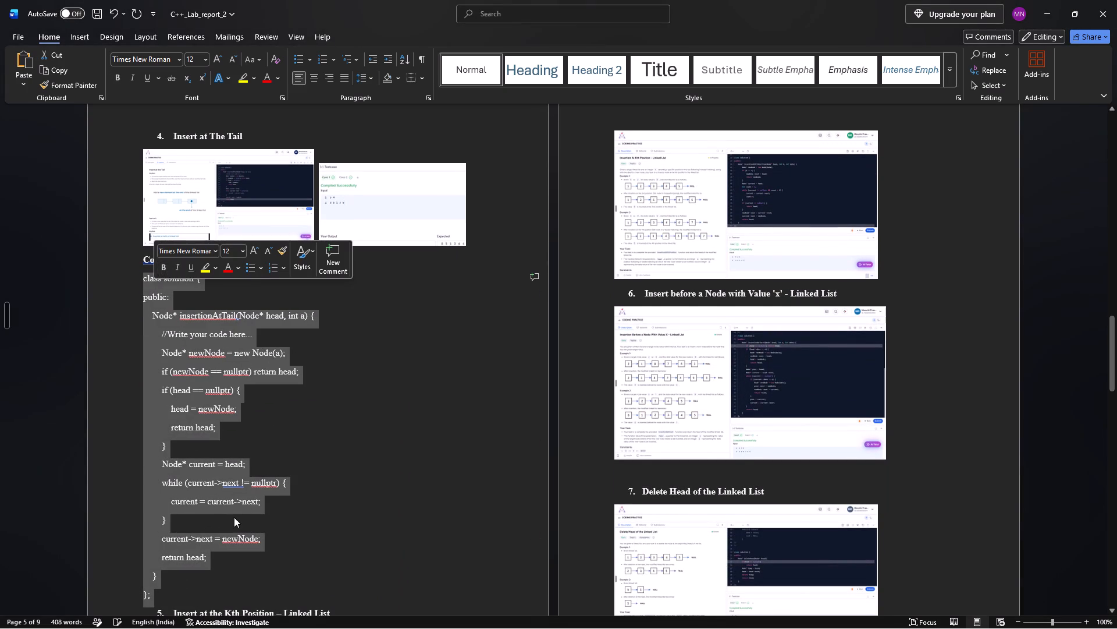
scroll(234, 517, down, 1)
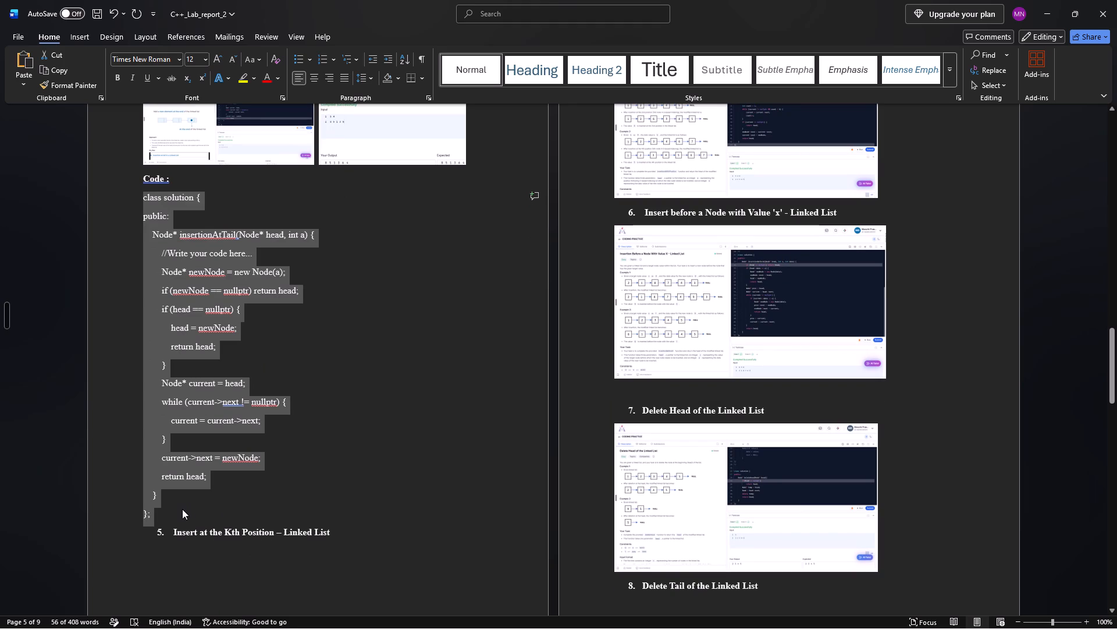
click(182, 509)
scroll(182, 509, up, 1)
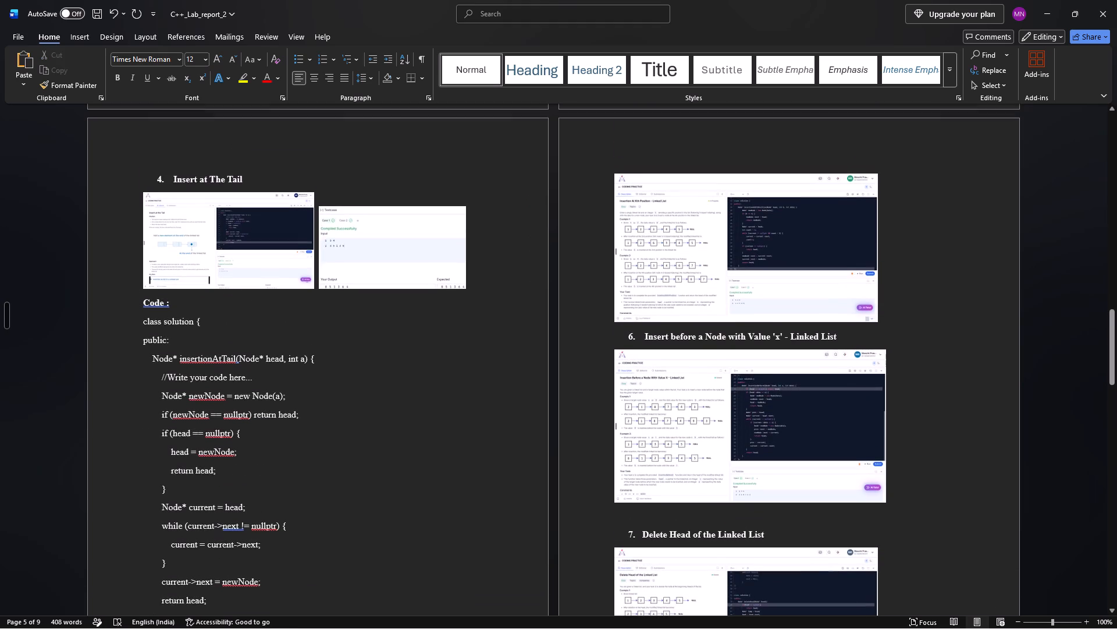
Shrink problem 5's Insertion At Kth Position screenshot and add two spaces after it on the same line.
click(657, 292)
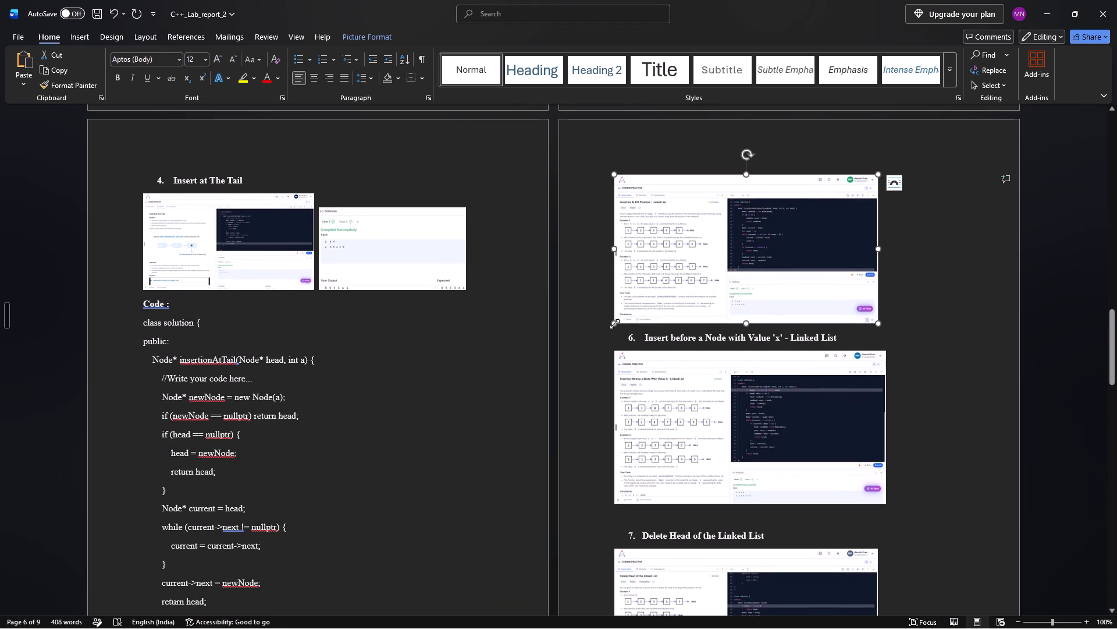
drag(614, 325, 686, 271)
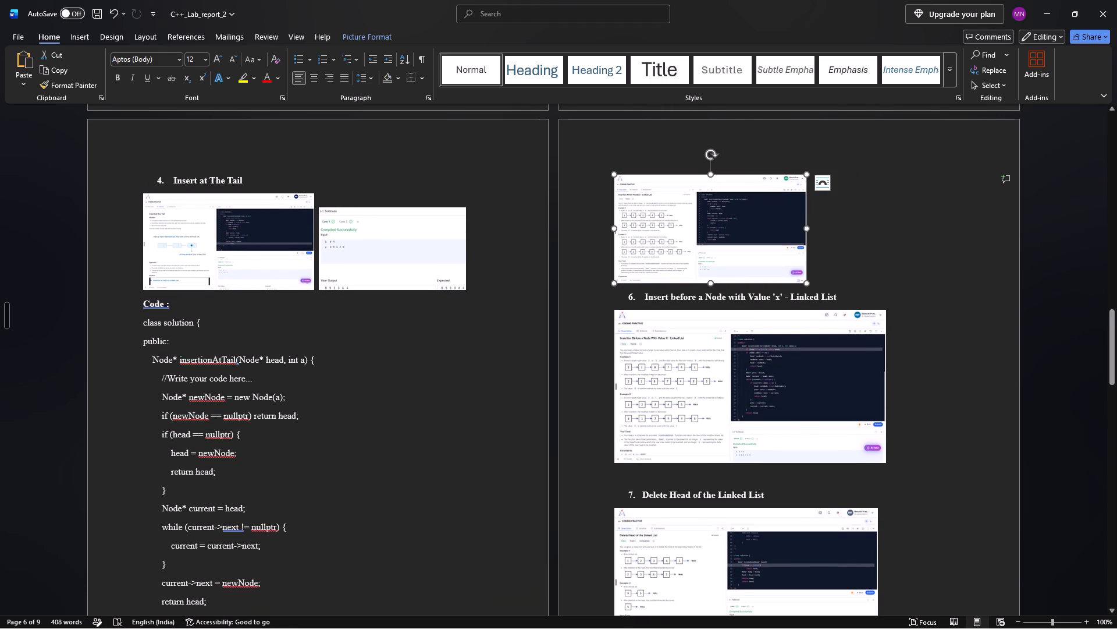
click(831, 267)
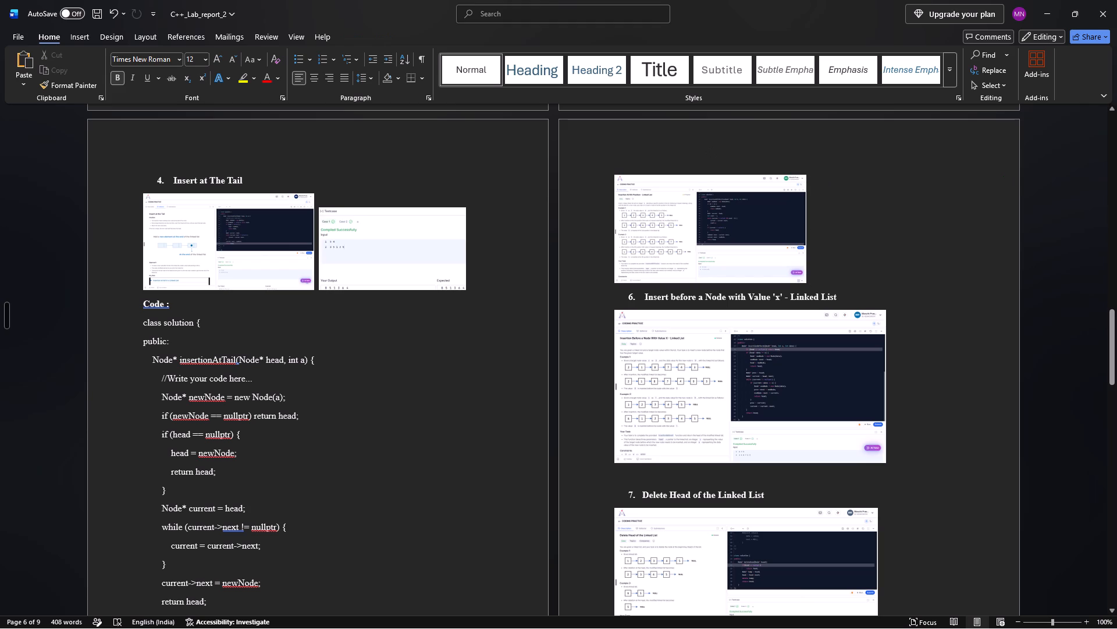
key(space)
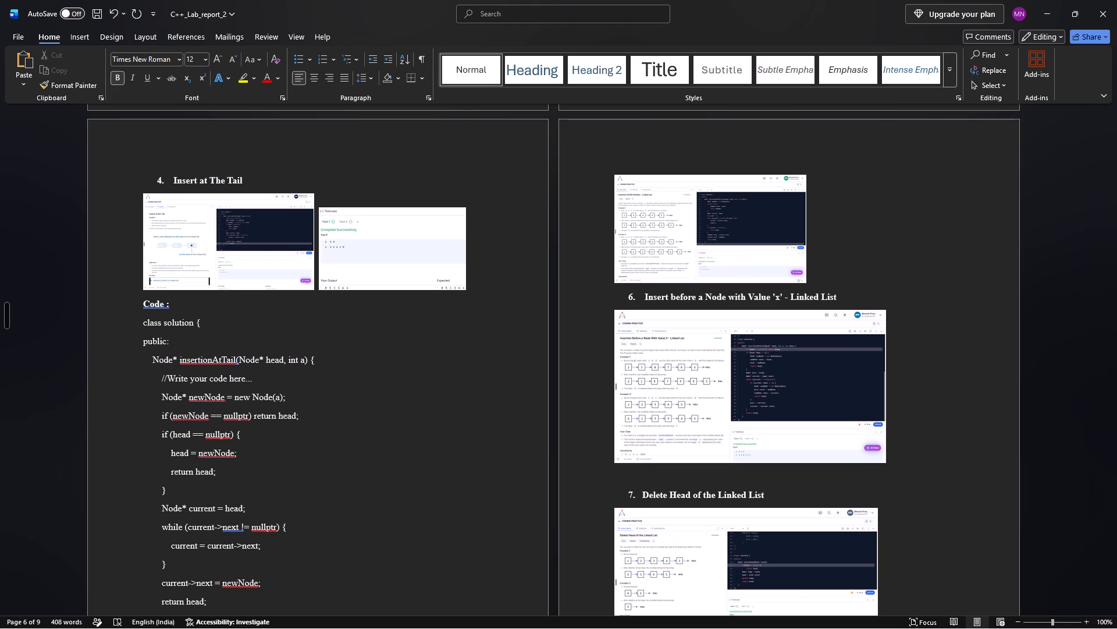
key(space)
In the browser, open the Insertion At Kth Position - Linked List problem, run its code and enlarge the test case area.
scroll(794, 298, down, 1)
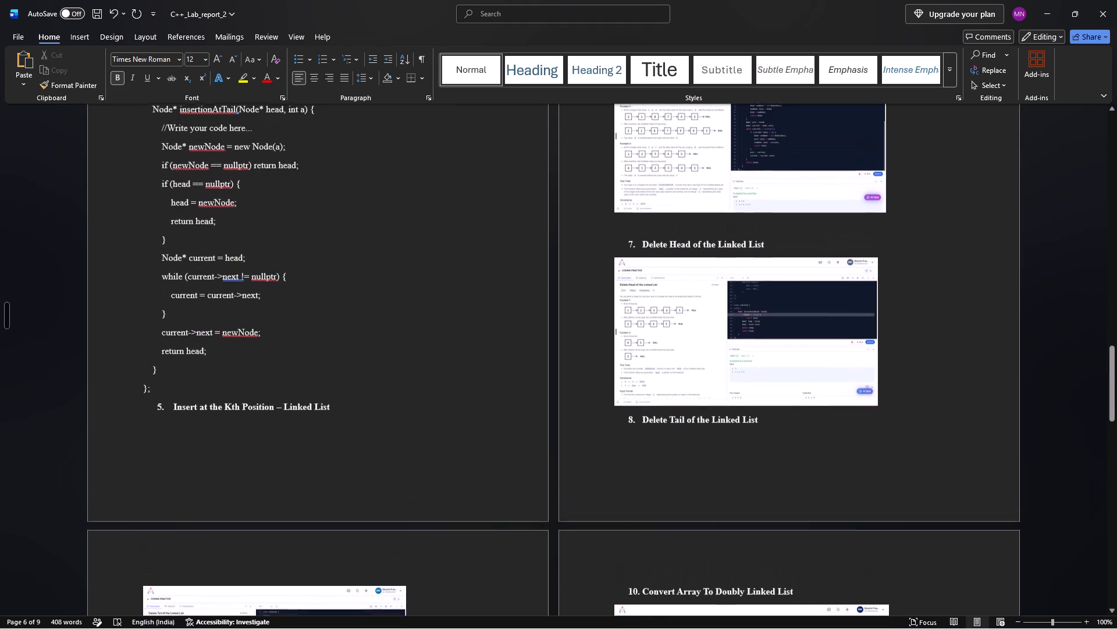
scroll(794, 298, down, 1)
key(alt+Tab)
scroll(540, 330, right, 4)
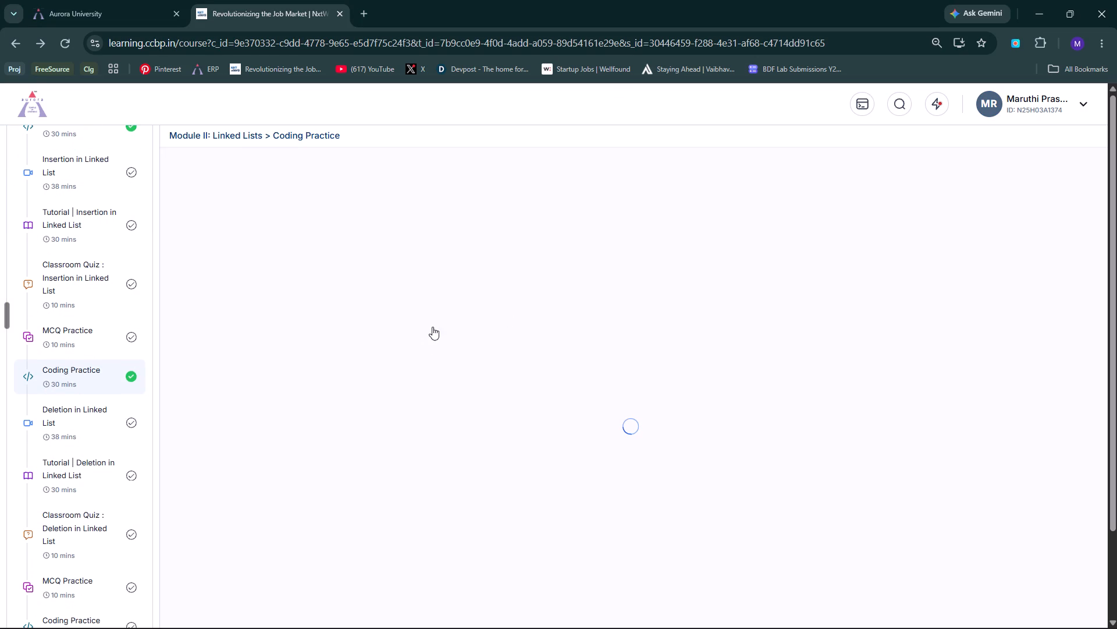
click(448, 342)
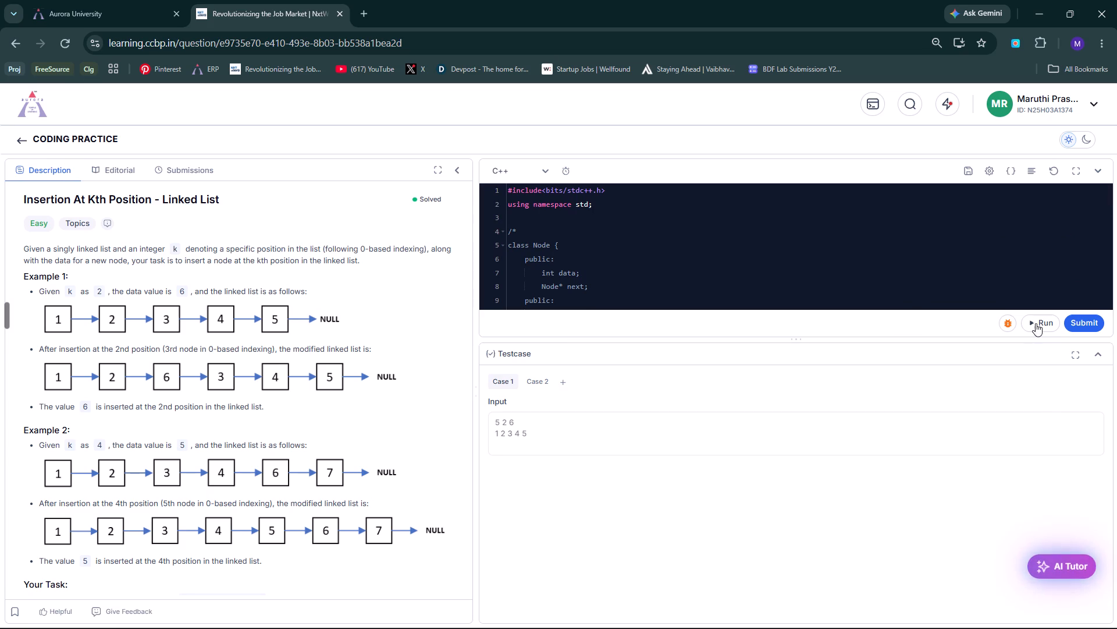
click(1040, 324)
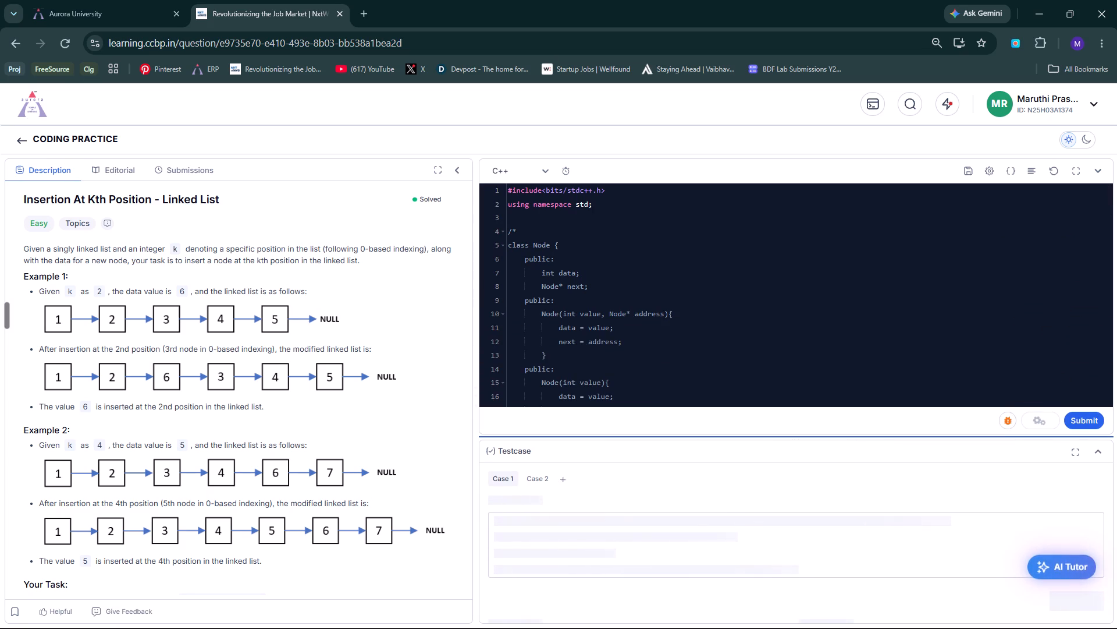
drag(844, 436, 902, 320)
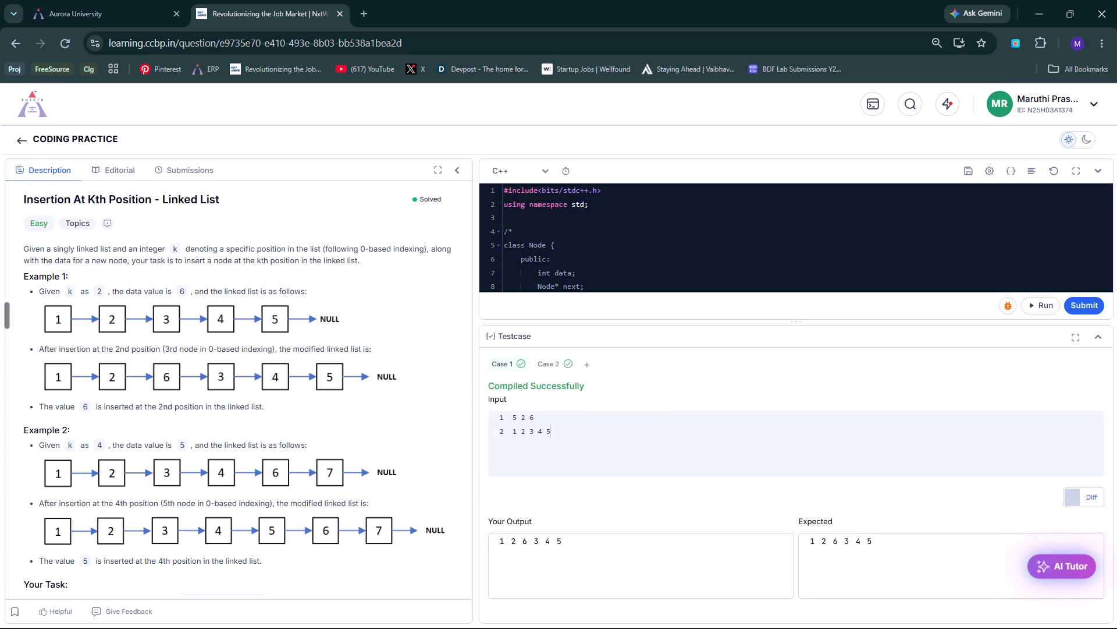
Snip the test case results for Case 1, from the Testcase heading down to the output and expected values.
key(Print)
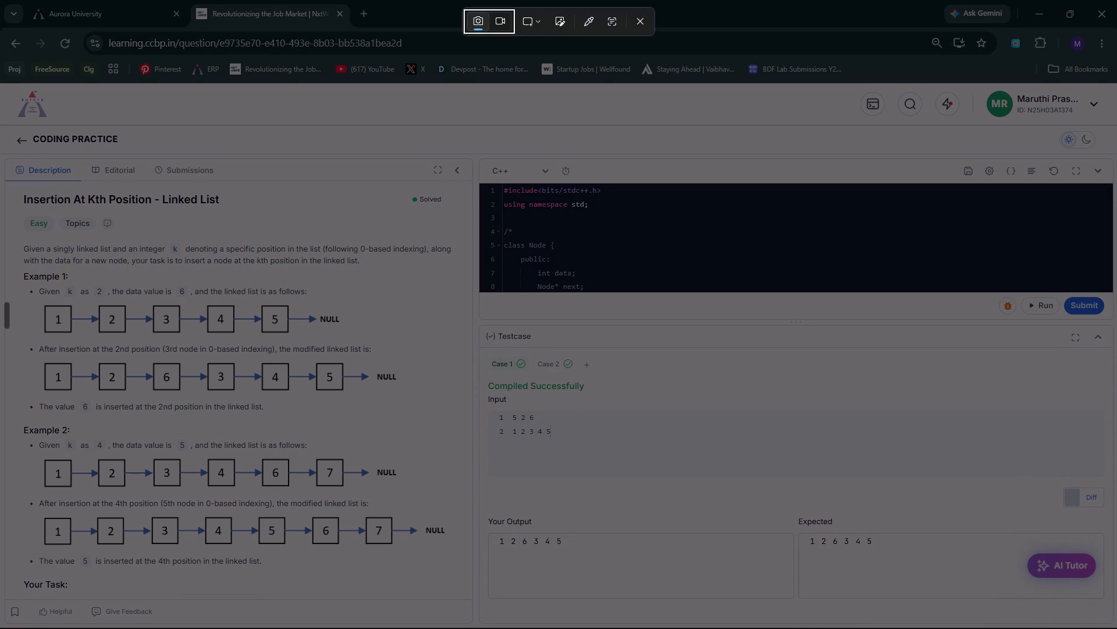
drag(481, 327, 880, 593)
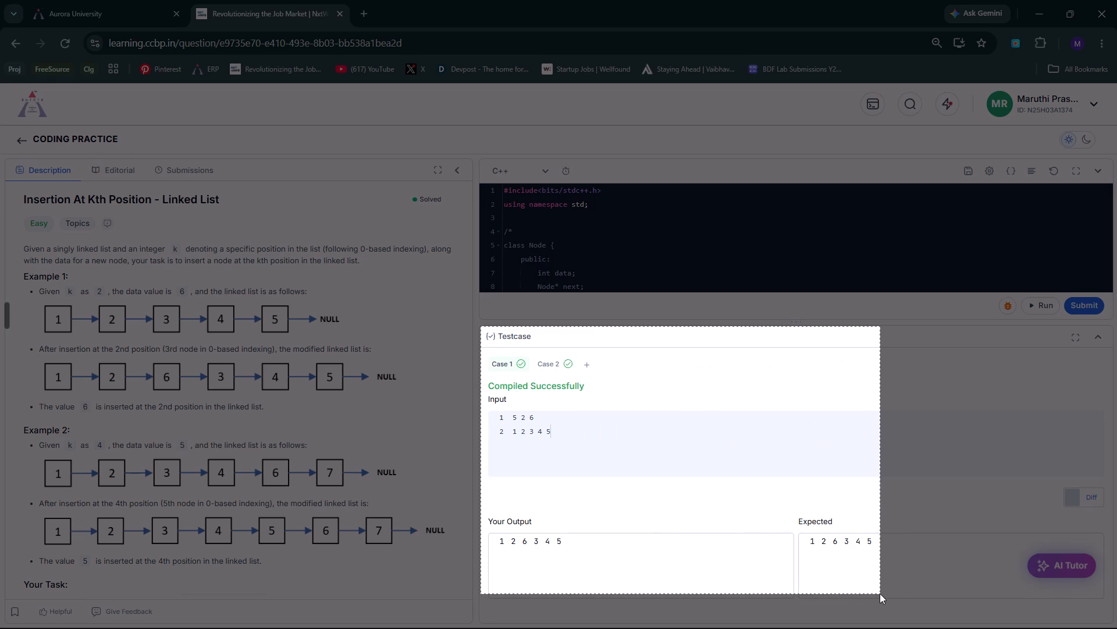
drag(880, 593, 875, 556)
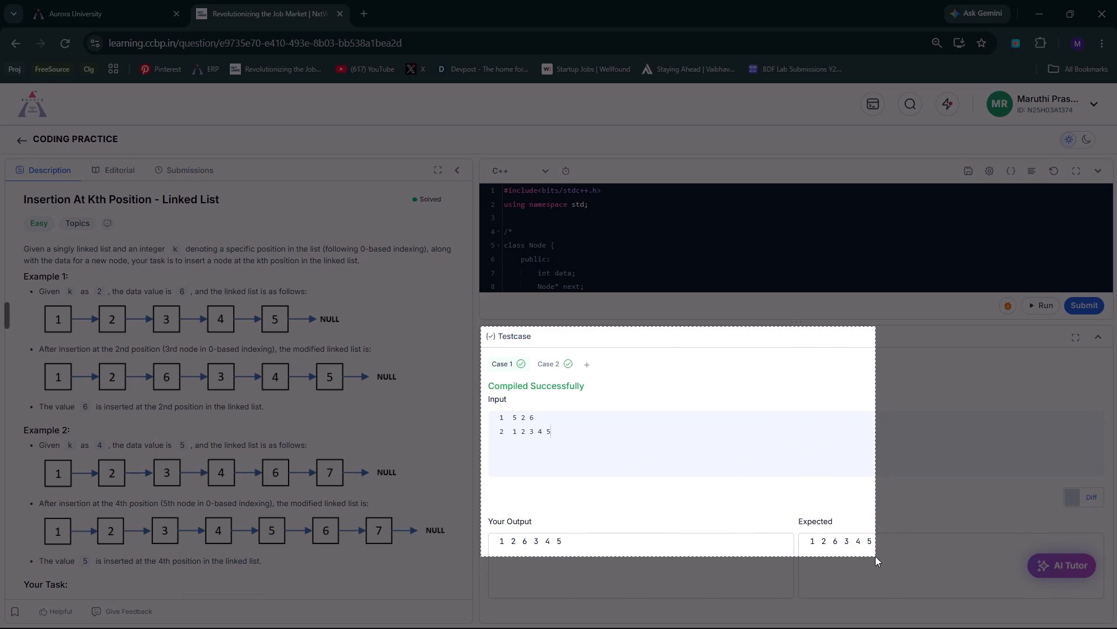
drag(875, 556, 877, 552)
Paste the test case snip into the Word report and shrink both of problem 5's images to fit side by side.
key(alt+Tab)
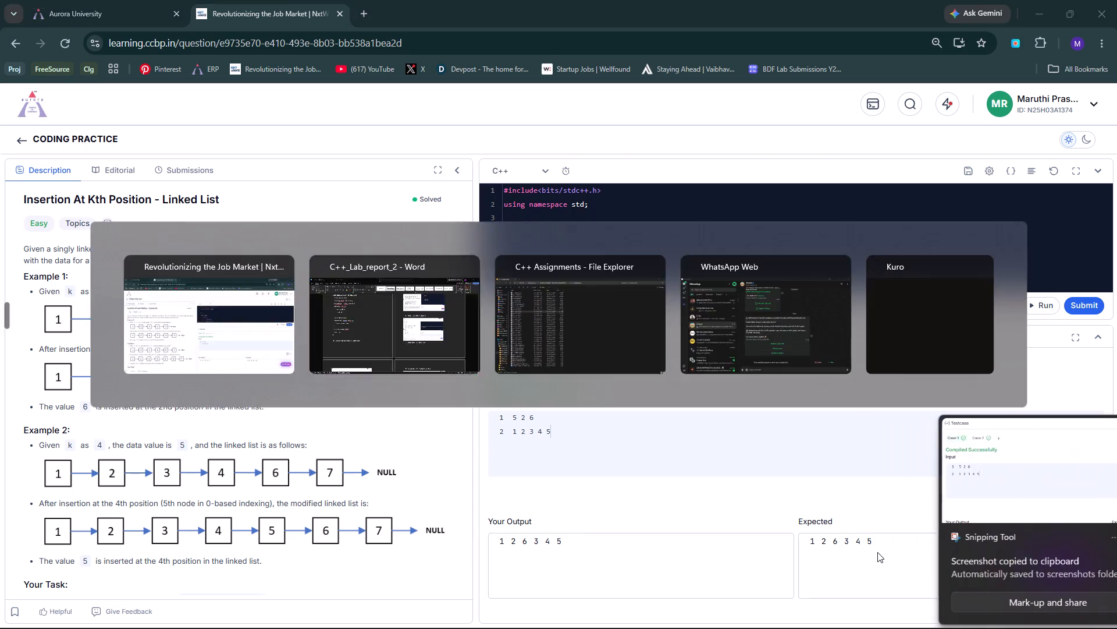
scroll(684, 451, up, 3)
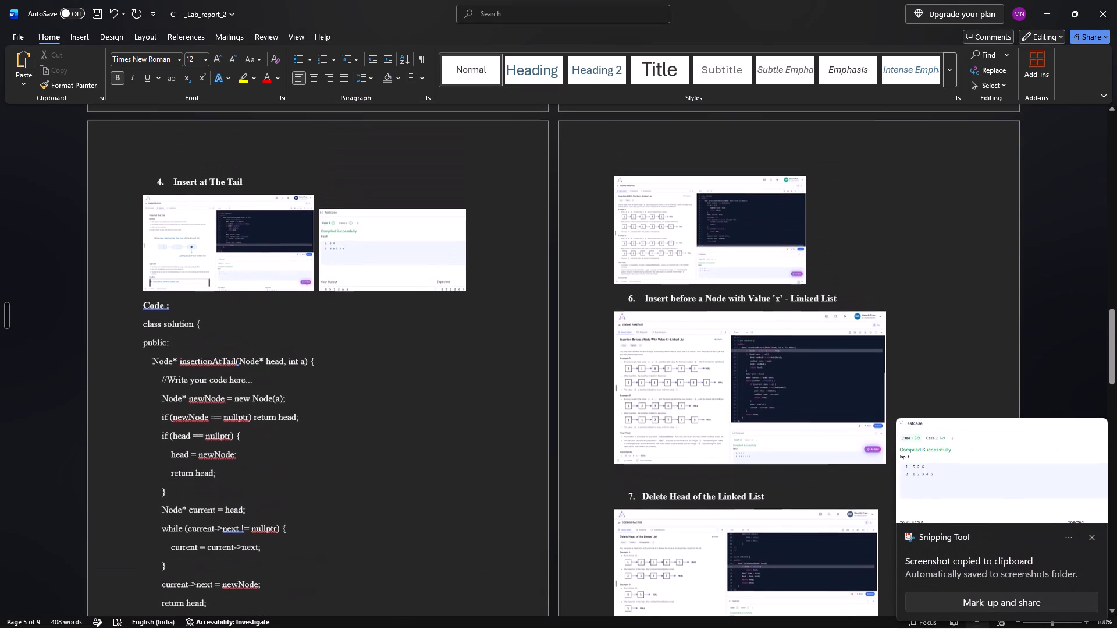
key(ctrl+v)
key(ctrl+v)
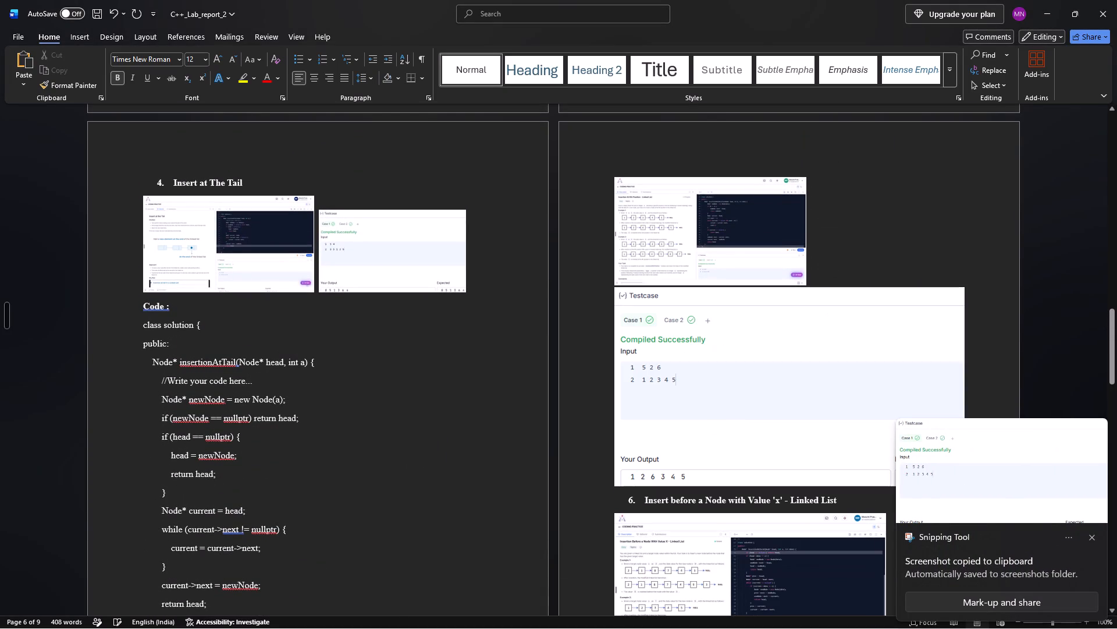
click(681, 414)
click(617, 487)
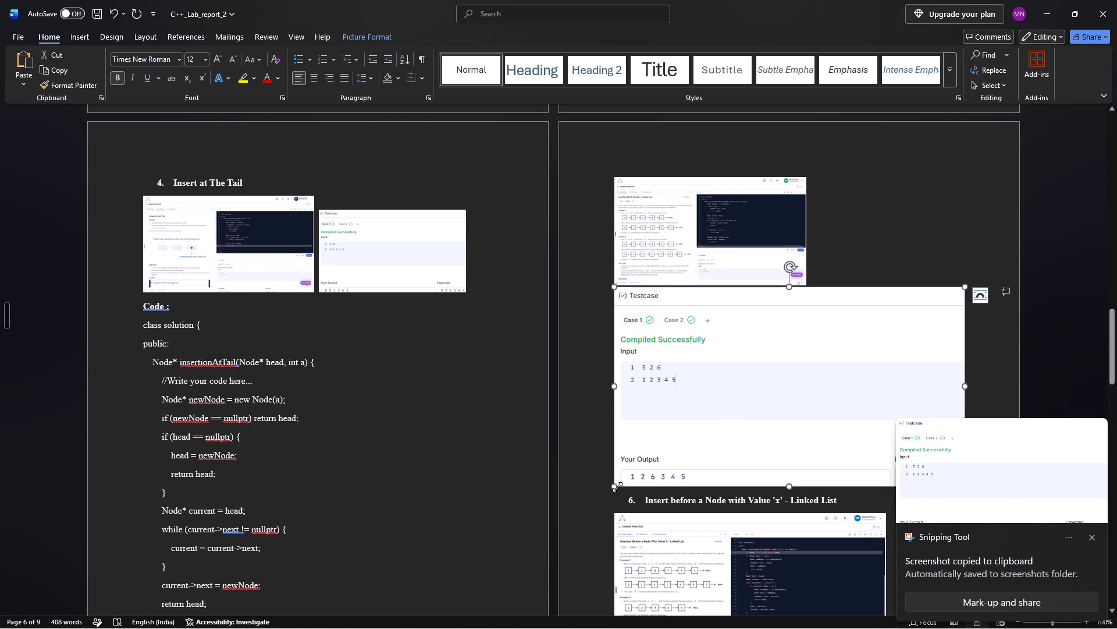
drag(617, 487, 792, 366)
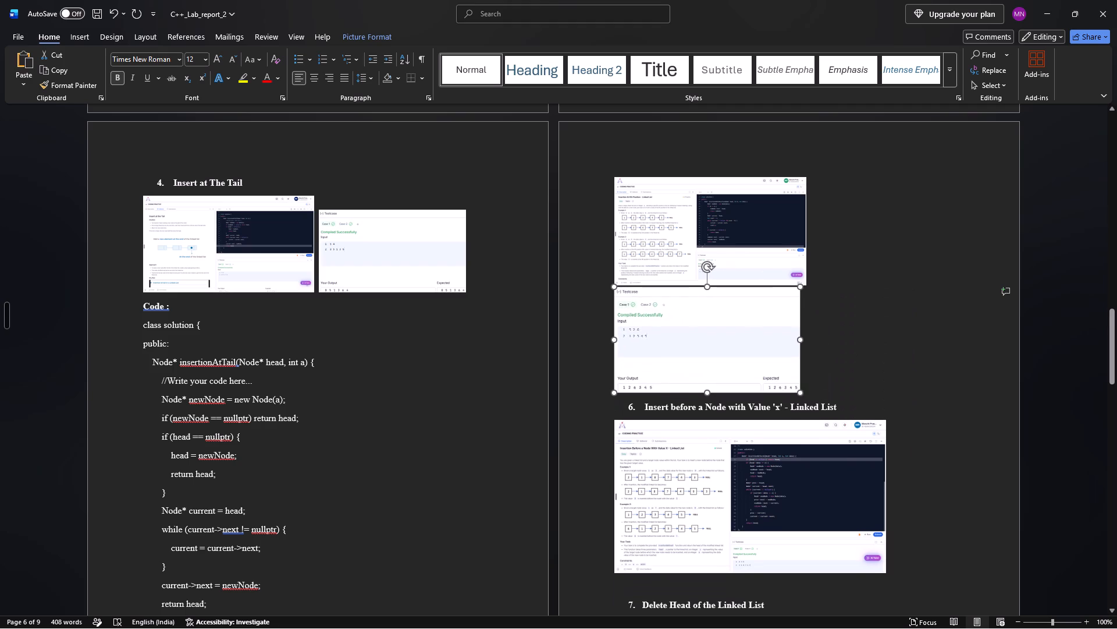
drag(792, 366, 805, 361)
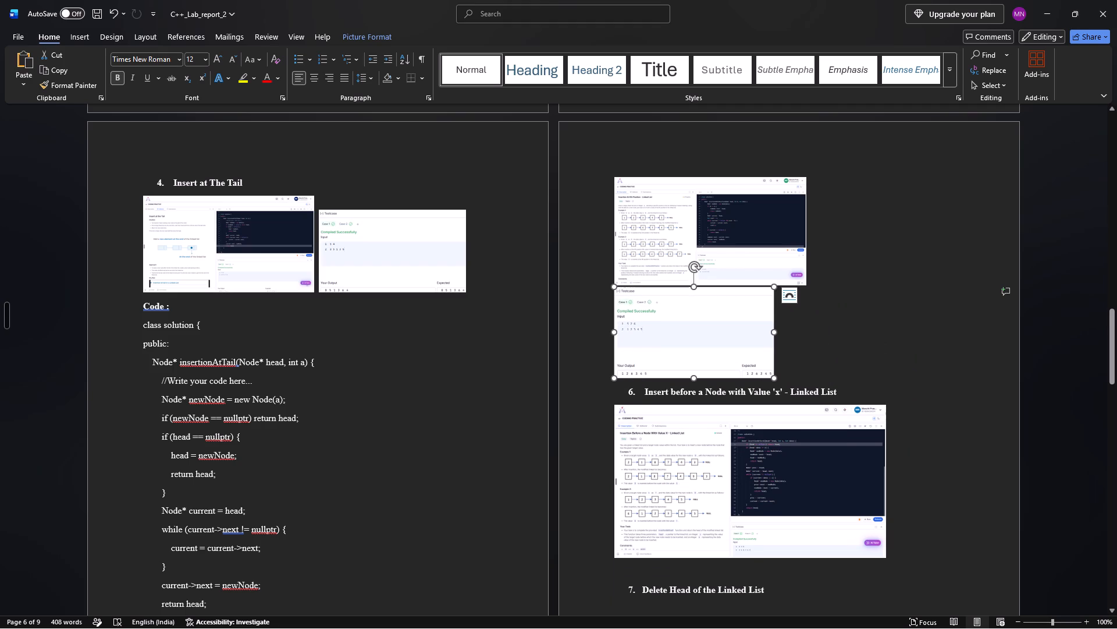
click(696, 236)
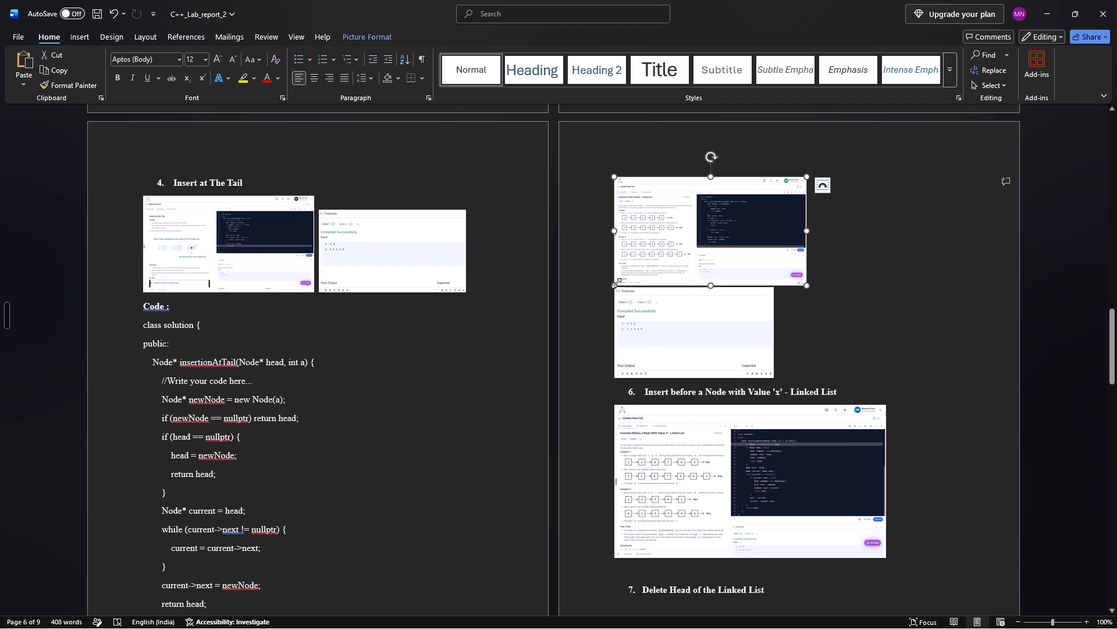
drag(613, 287, 634, 273)
Add the line "Code :" below problem 5's two screenshots.
click(958, 264)
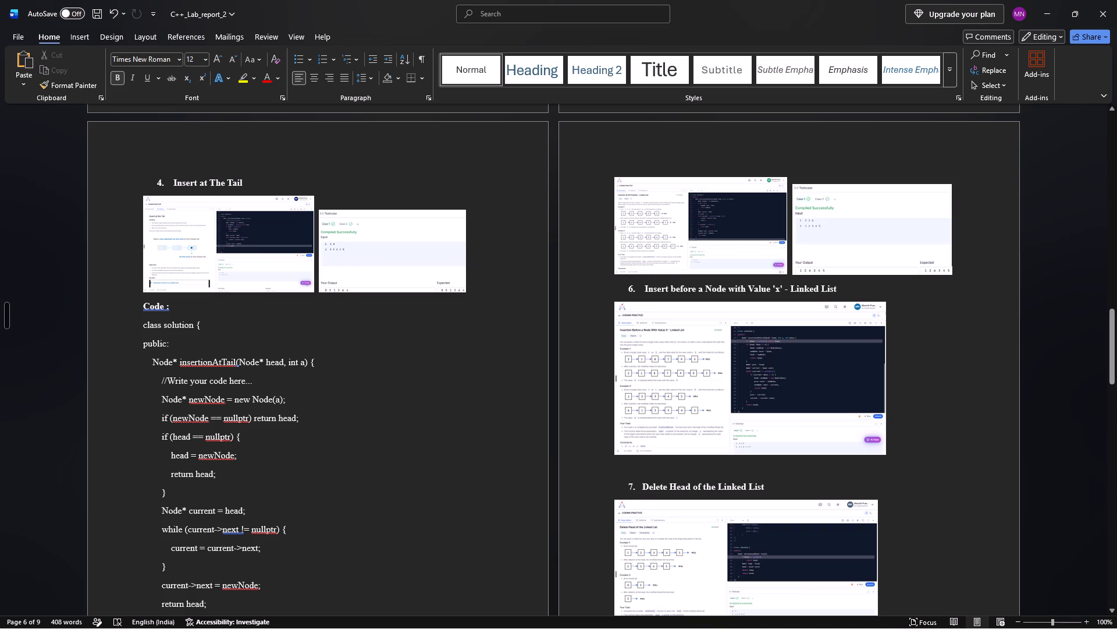
key(Return)
text(Code)
key(space)
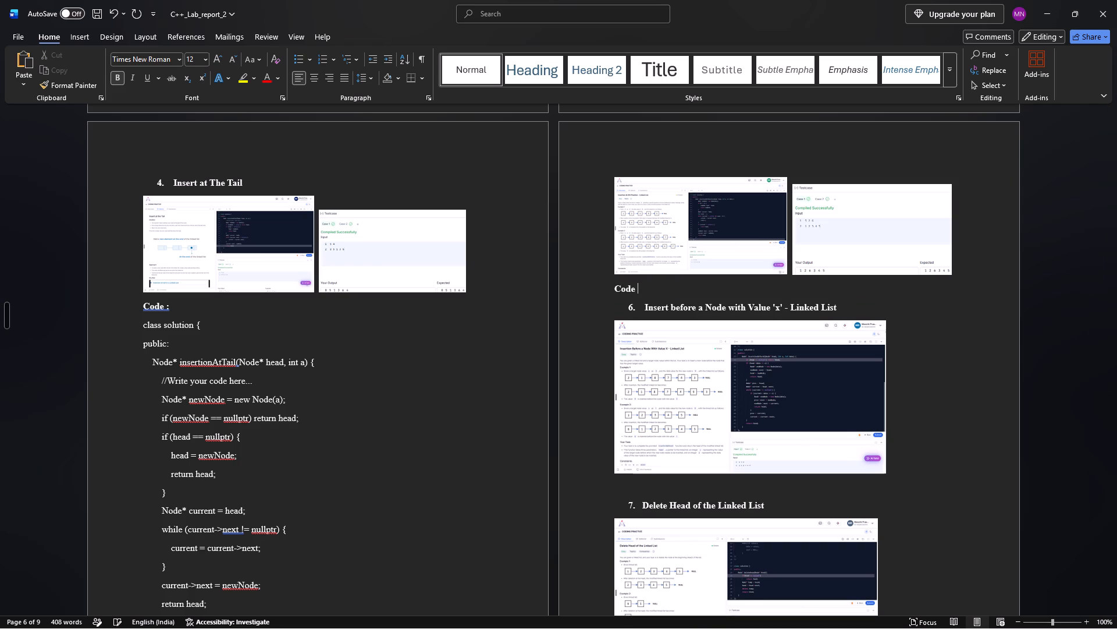
text(:)
key(space)
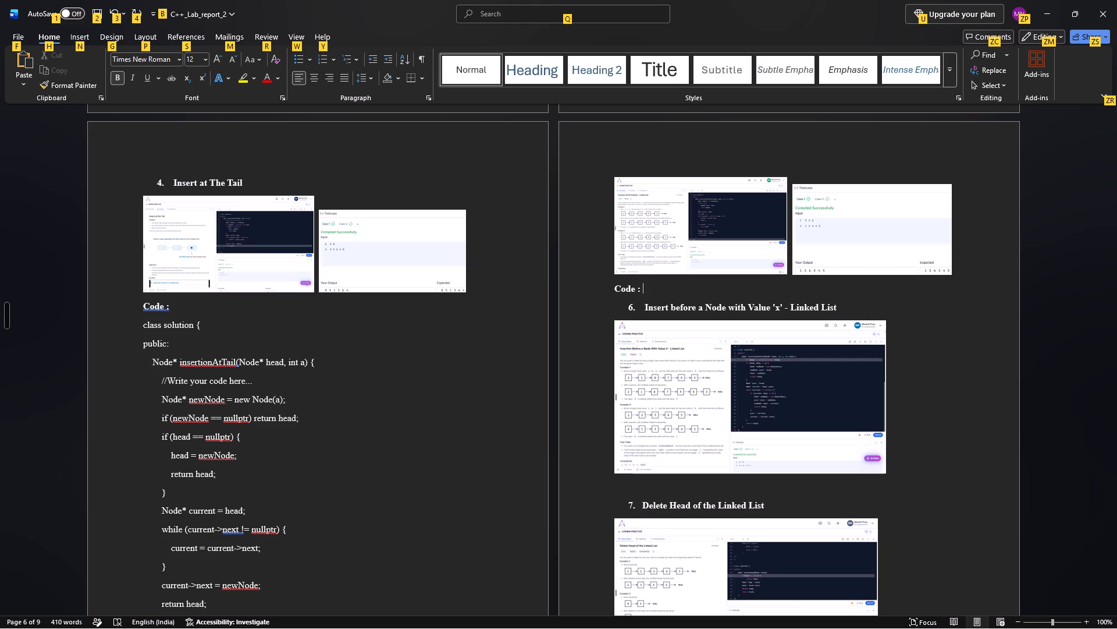
click(958, 264)
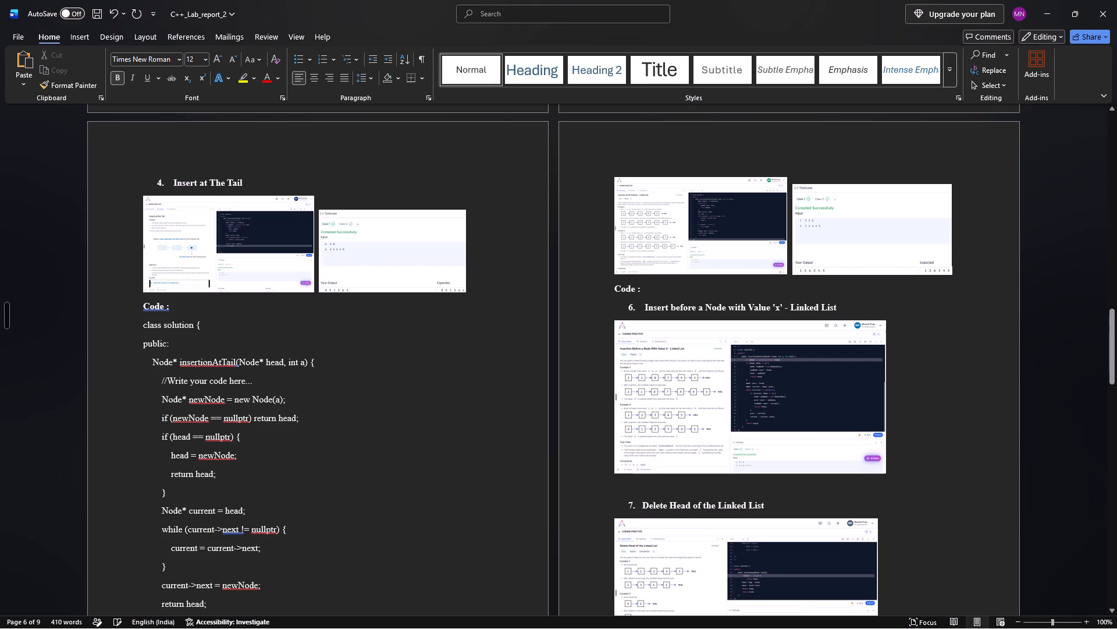
key(Return)
Copy the whole solution class for Insertion At Kth Position from the browser and paste it directly below problem 5's "Code :" line in Word.
key(alt+Tab)
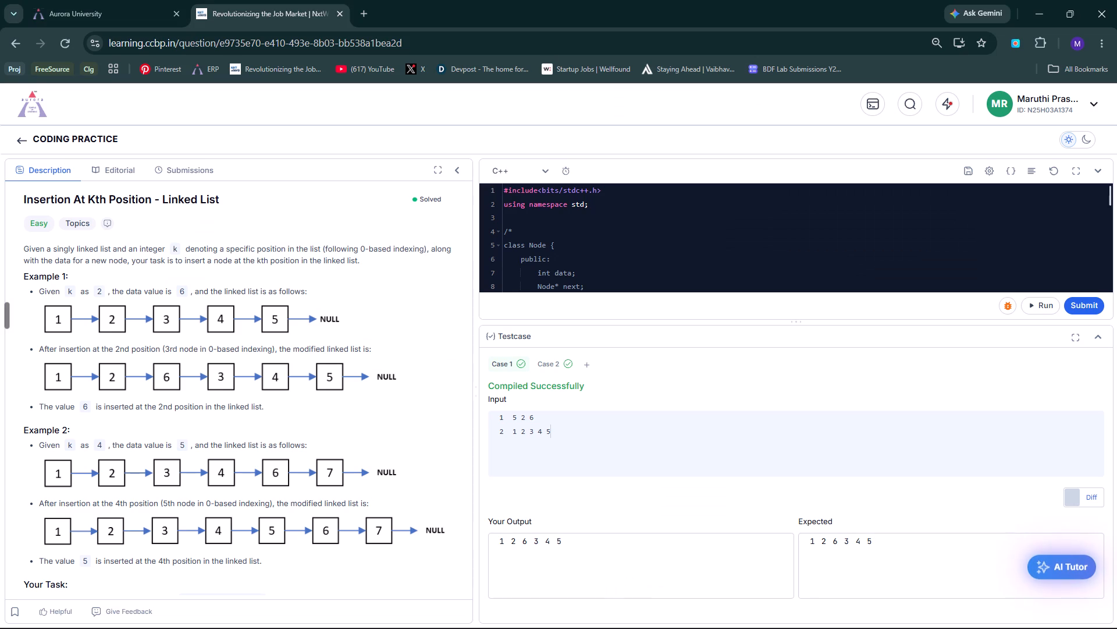
scroll(776, 266, down, 4)
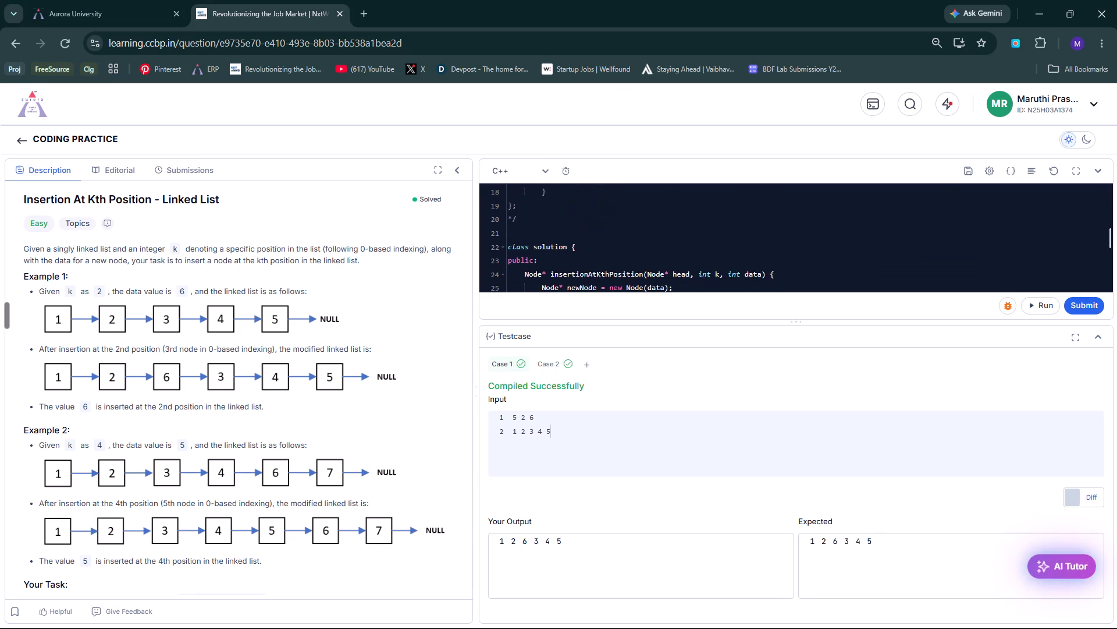
scroll(776, 266, down, 2)
click(503, 245)
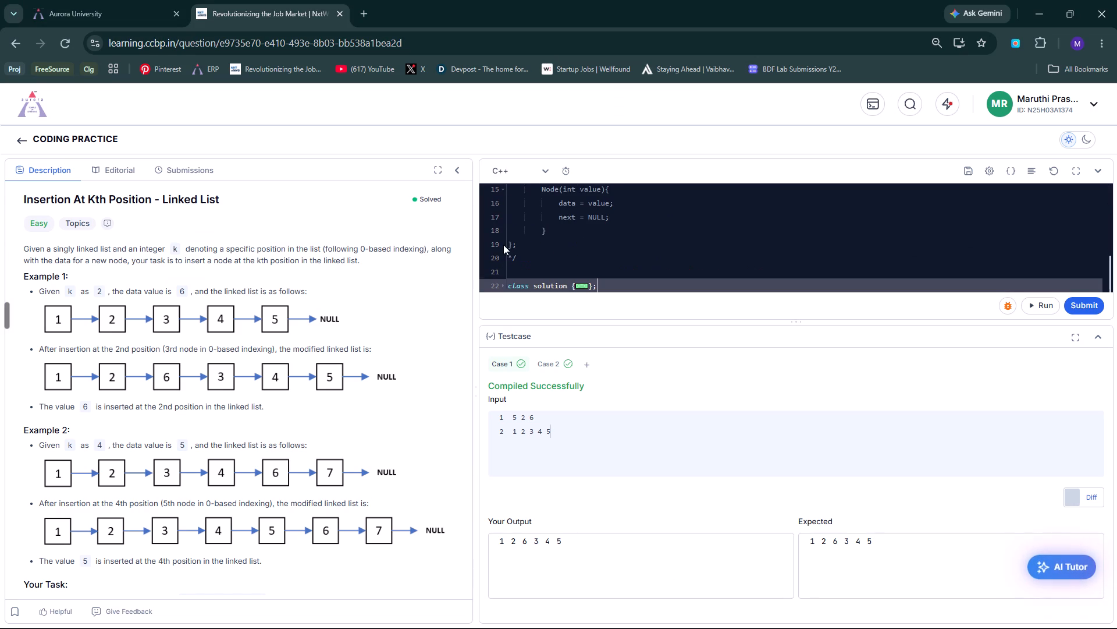
drag(507, 285, 629, 289)
key(ctrl+c)
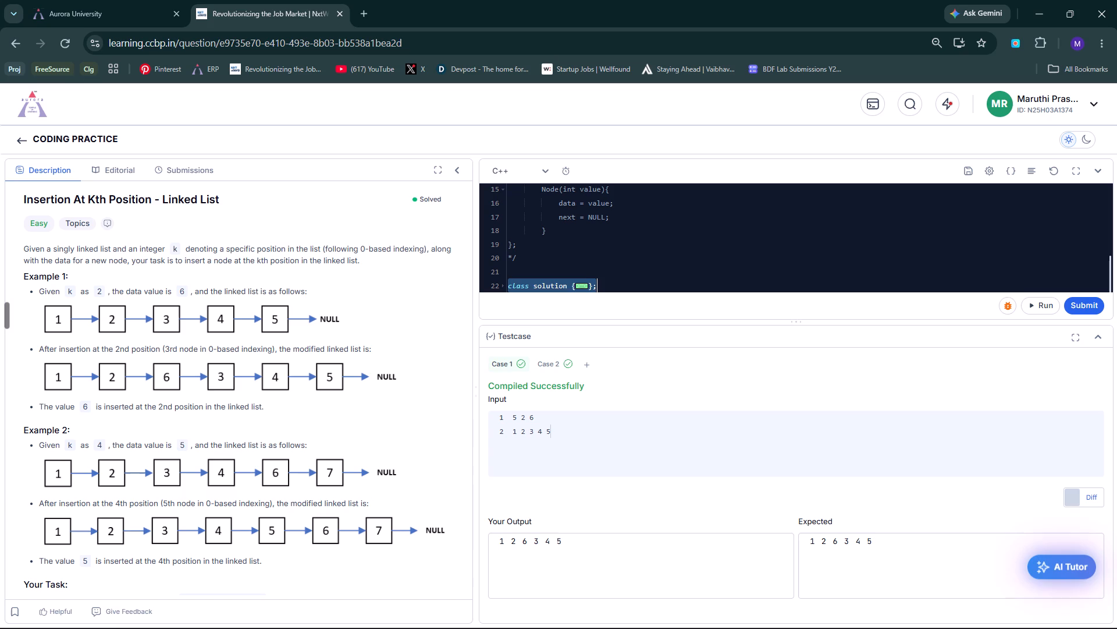
key(alt+Tab)
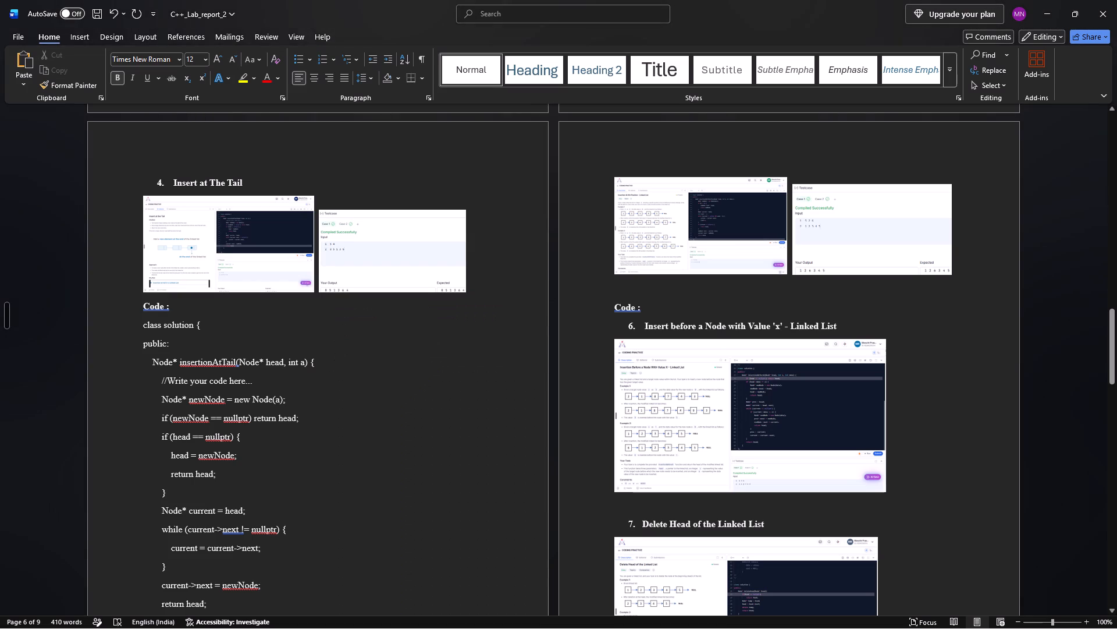
key(Delete)
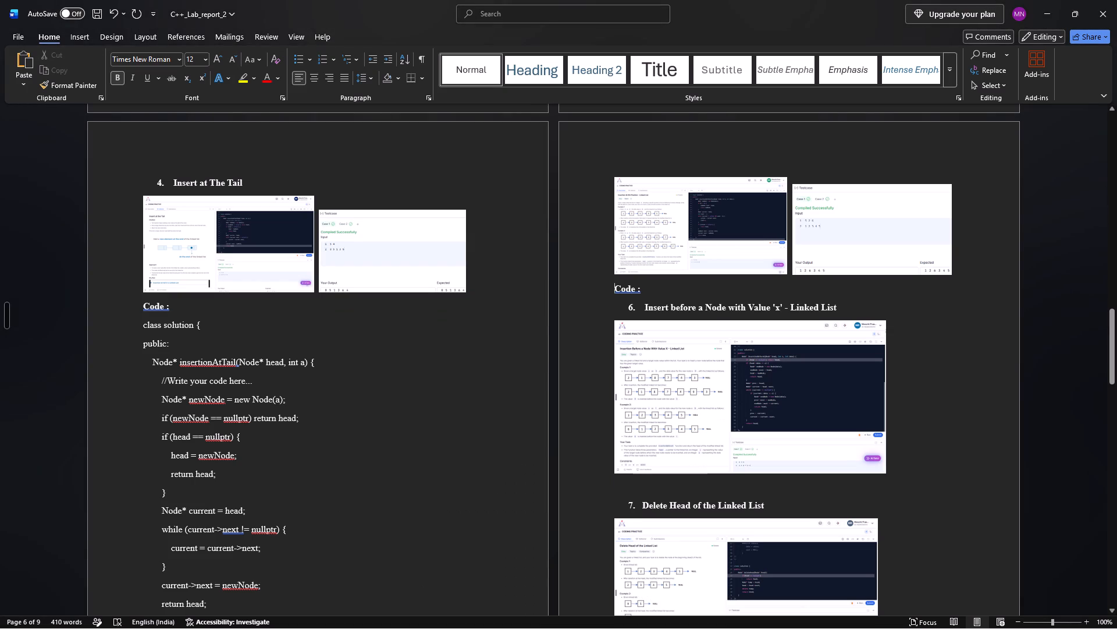
key(Down)
key(Left)
key(Left)
key(Return)
key(ctrl+v)
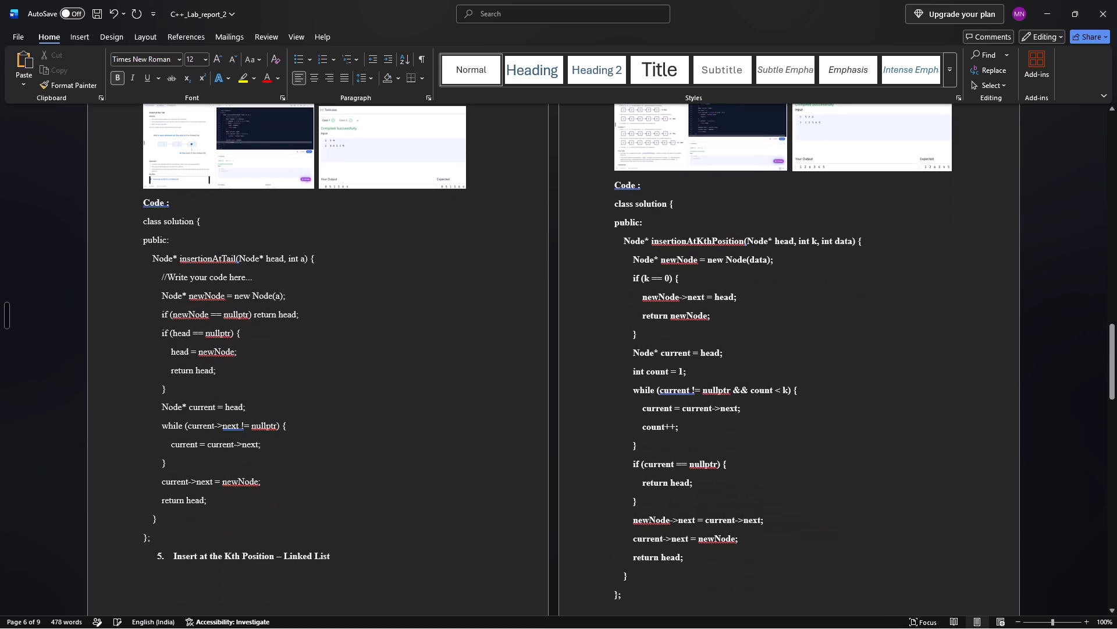
Remove the bold formatting from problem 5's pasted solution class, leaving the "Code :" line bold.
drag(633, 597, 618, 215)
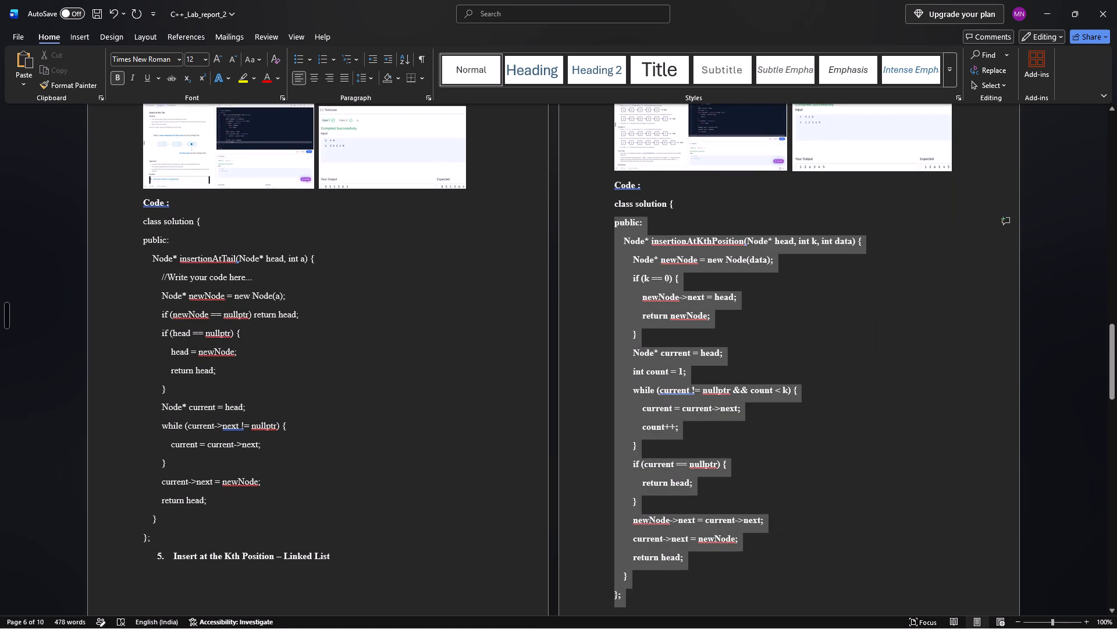
drag(618, 215, 617, 211)
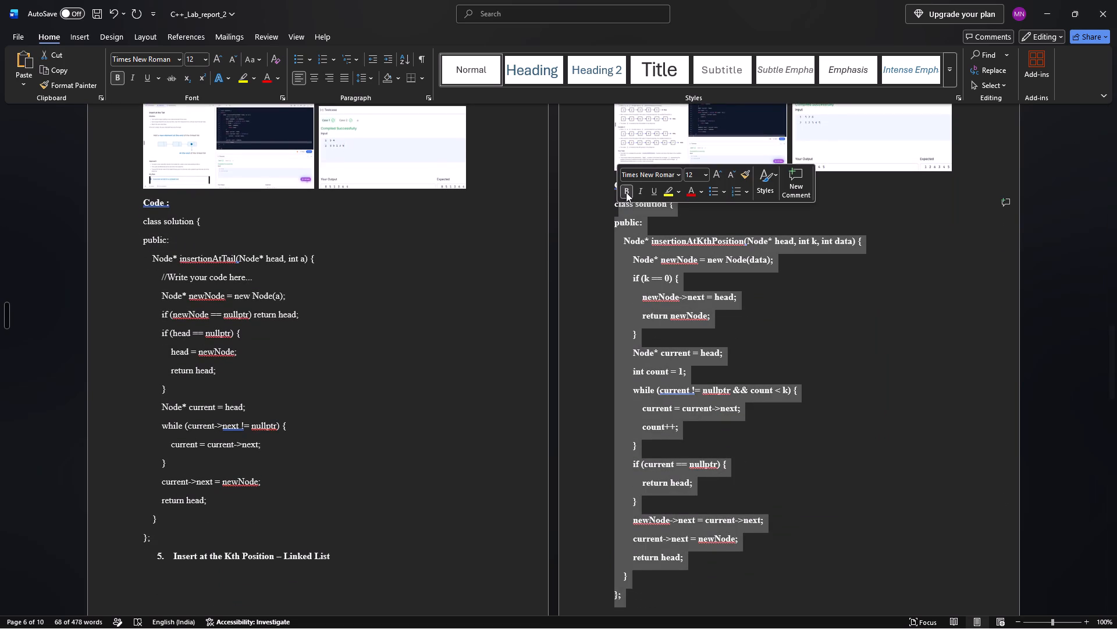
click(626, 192)
click(619, 206)
drag(619, 206, 602, 202)
click(608, 184)
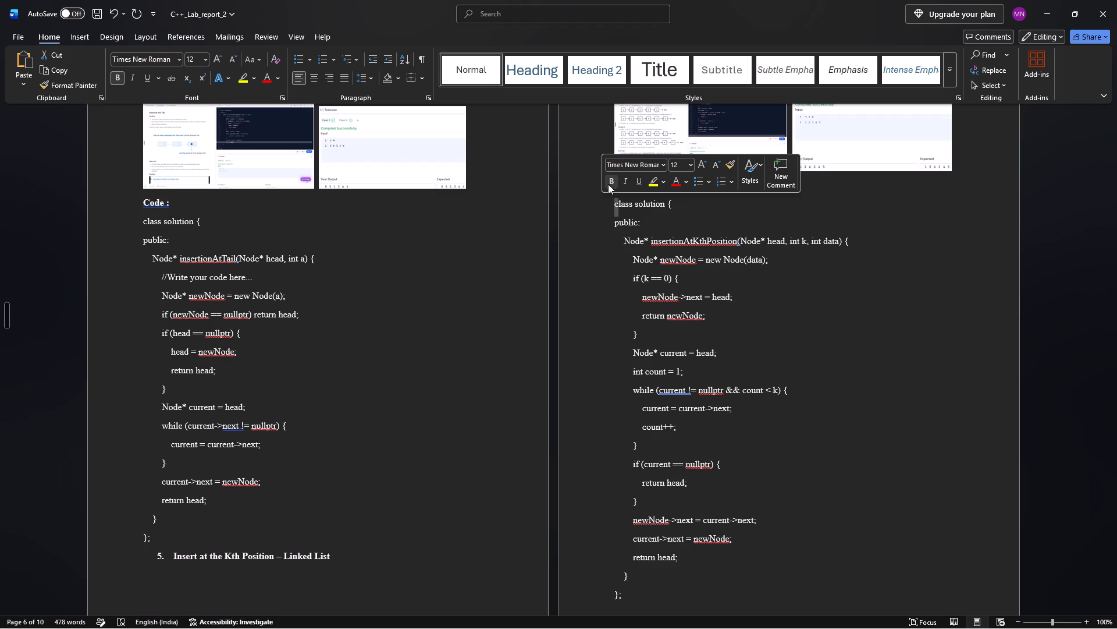
Shrink problem 6's screenshot to about two-thirds of its width and add two spaces after it.
scroll(651, 440, down, 2)
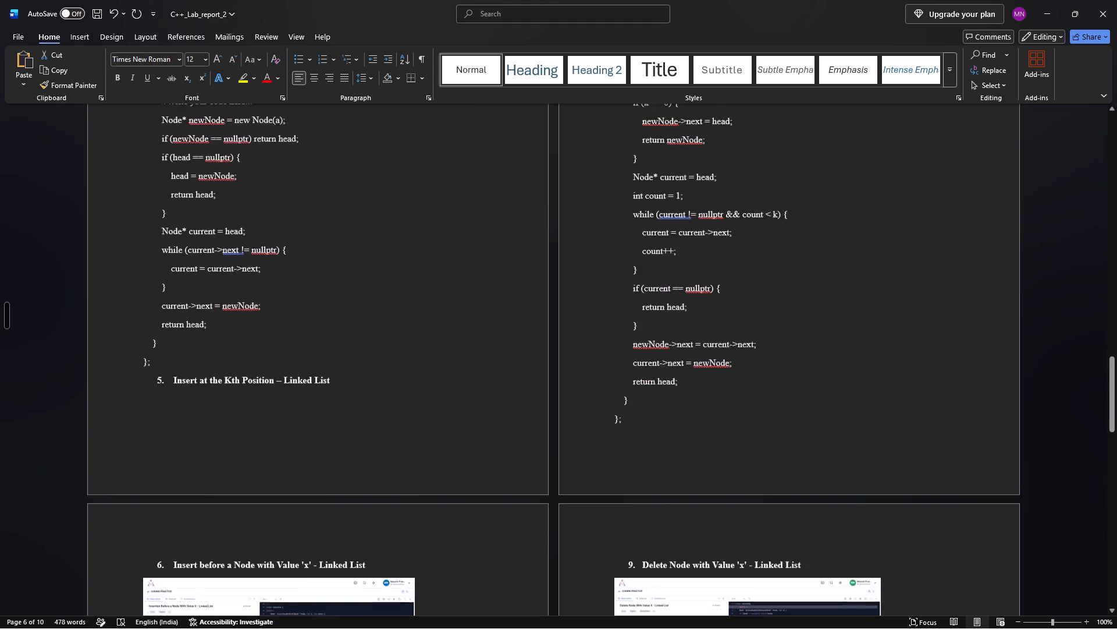
scroll(651, 440, down, 2)
click(444, 386)
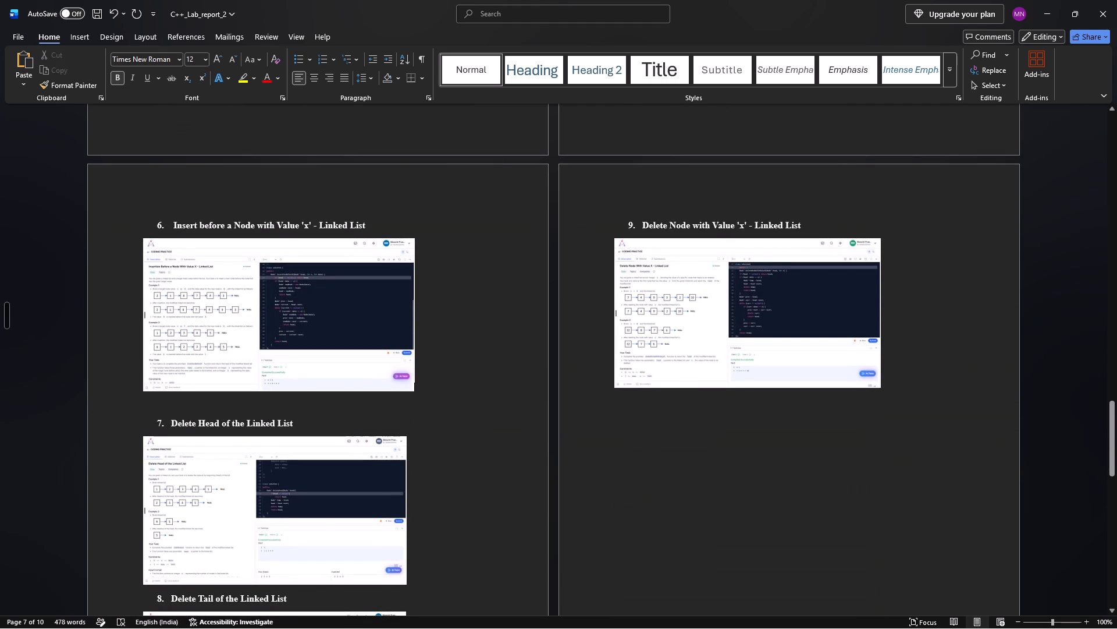
click(330, 366)
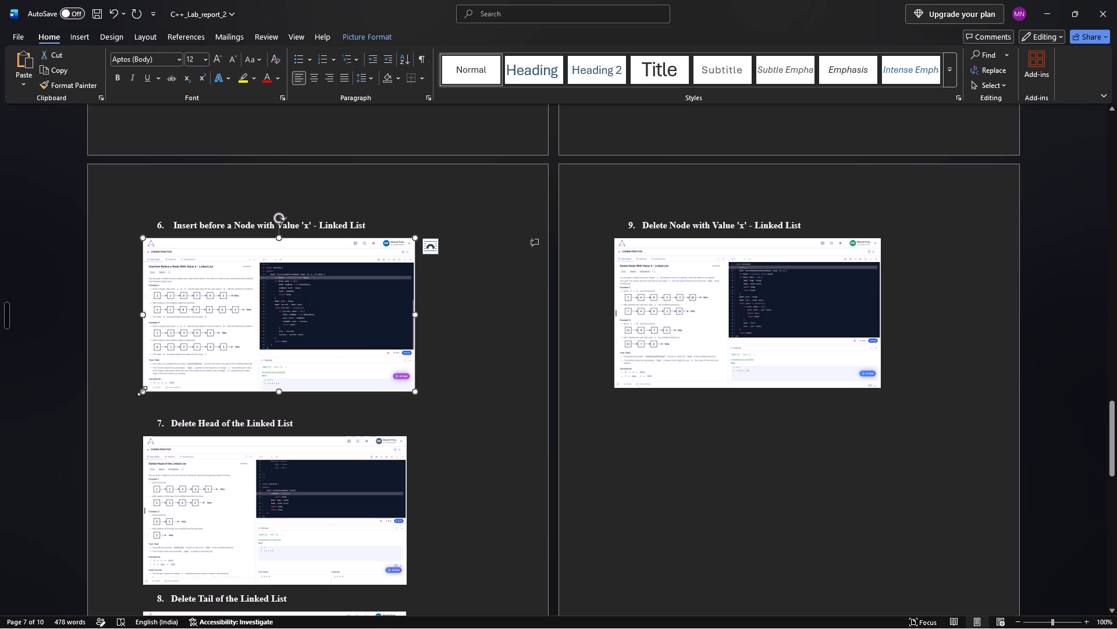
drag(142, 391, 243, 330)
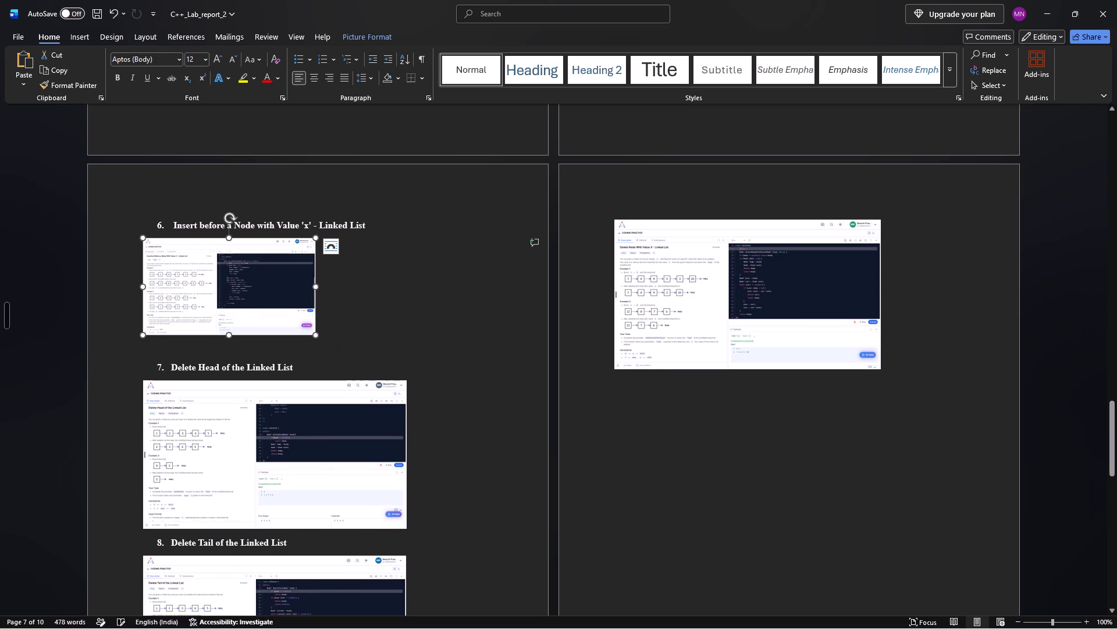
click(332, 323)
key(space)
key(space)
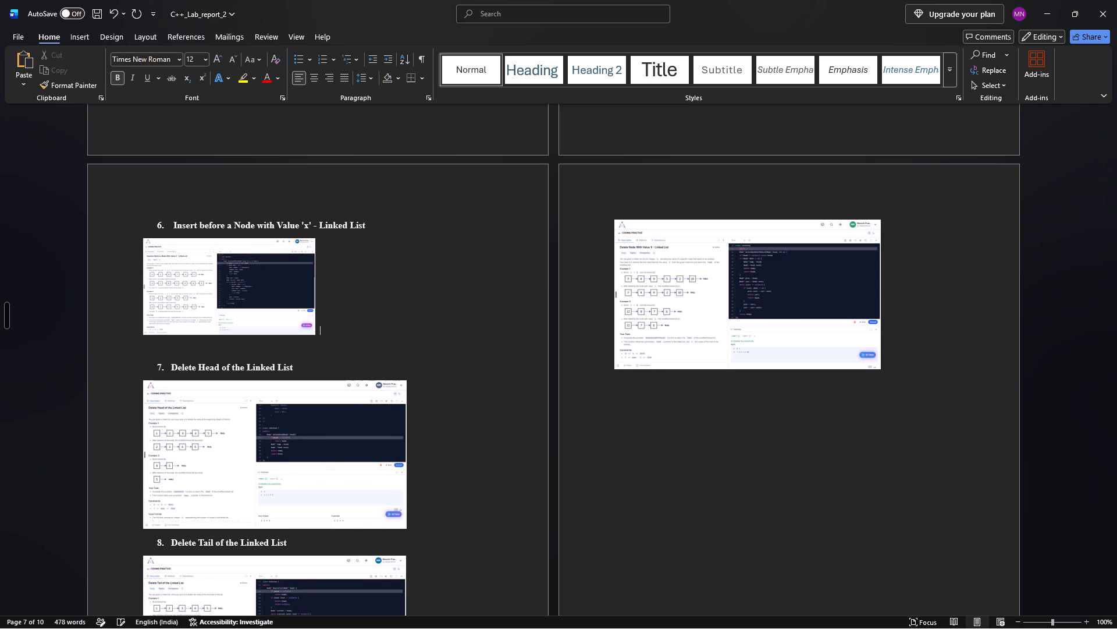
Switch to the browser, open the Insertion Before a Node With Value X problem, and run its code.
key(alt+Tab)
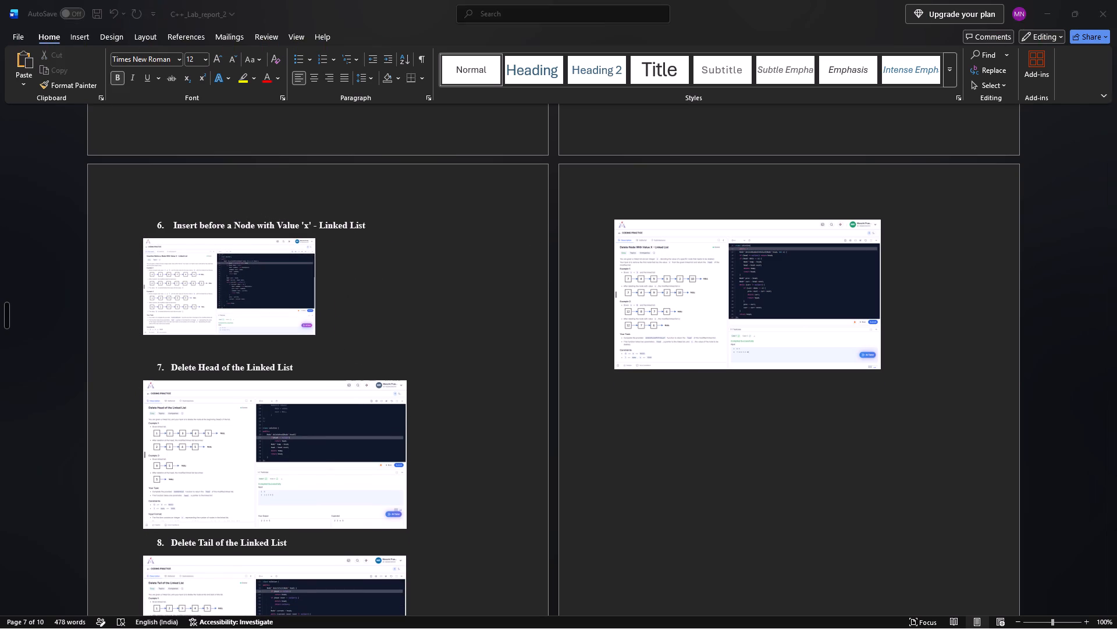
scroll(282, 351, right, 6)
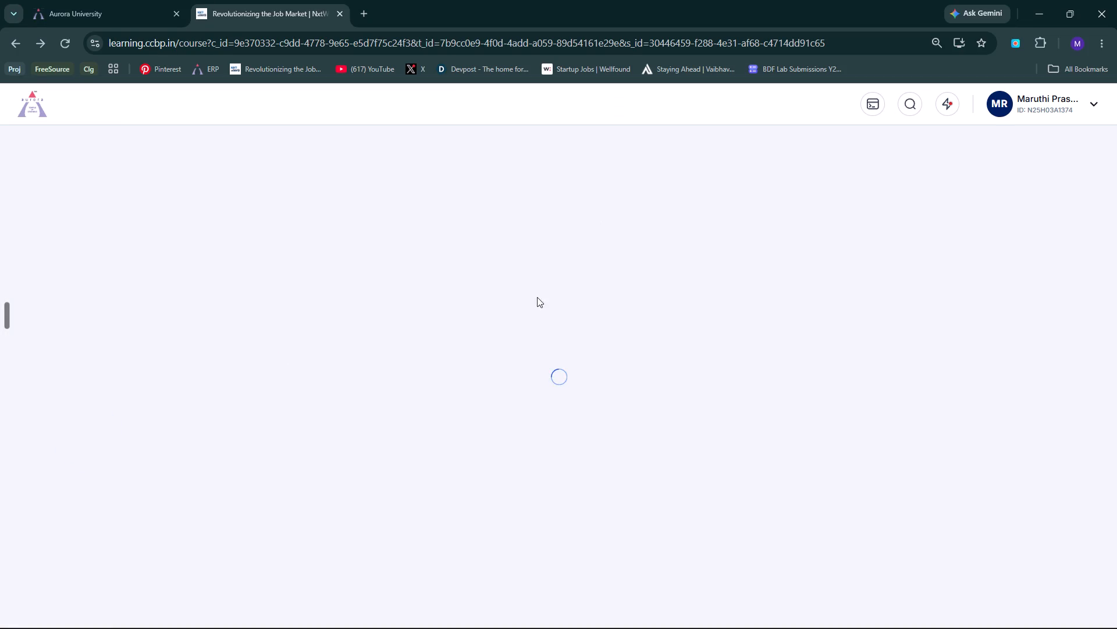
click(445, 419)
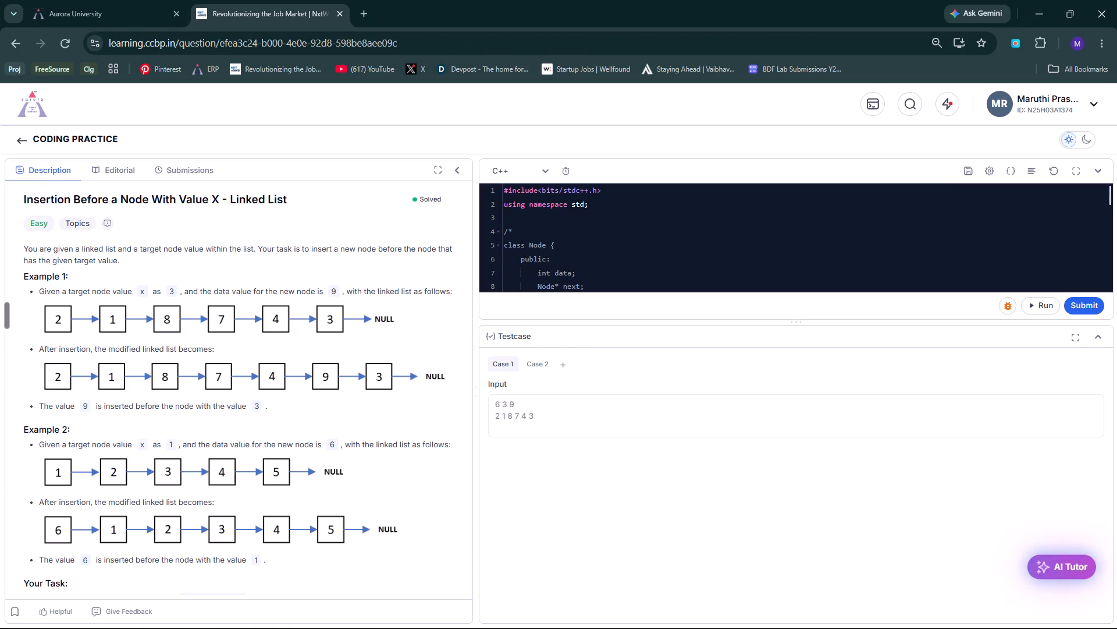
click(1038, 309)
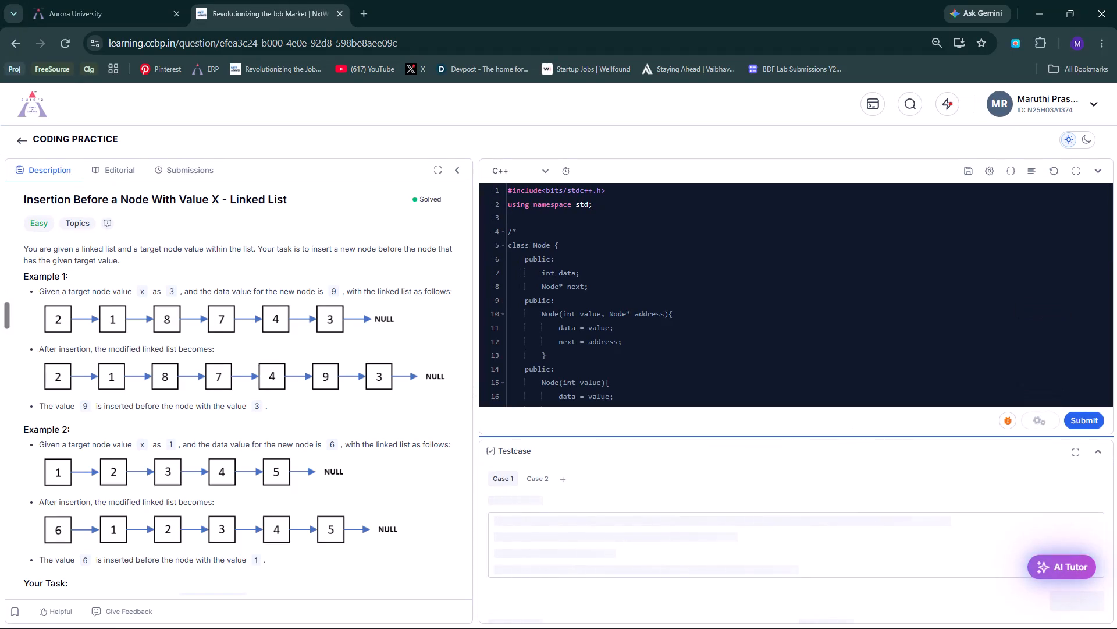
Enlarge the test case area and snip Case 1 from its heading through the Your Output and Expected values.
drag(851, 437, 894, 312)
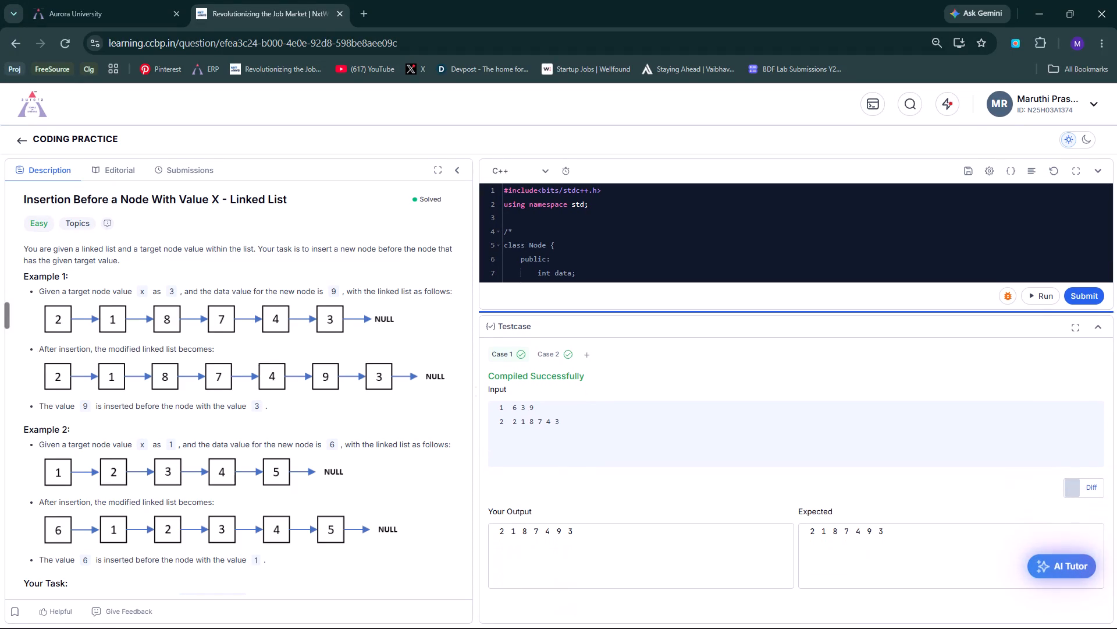
key(Print)
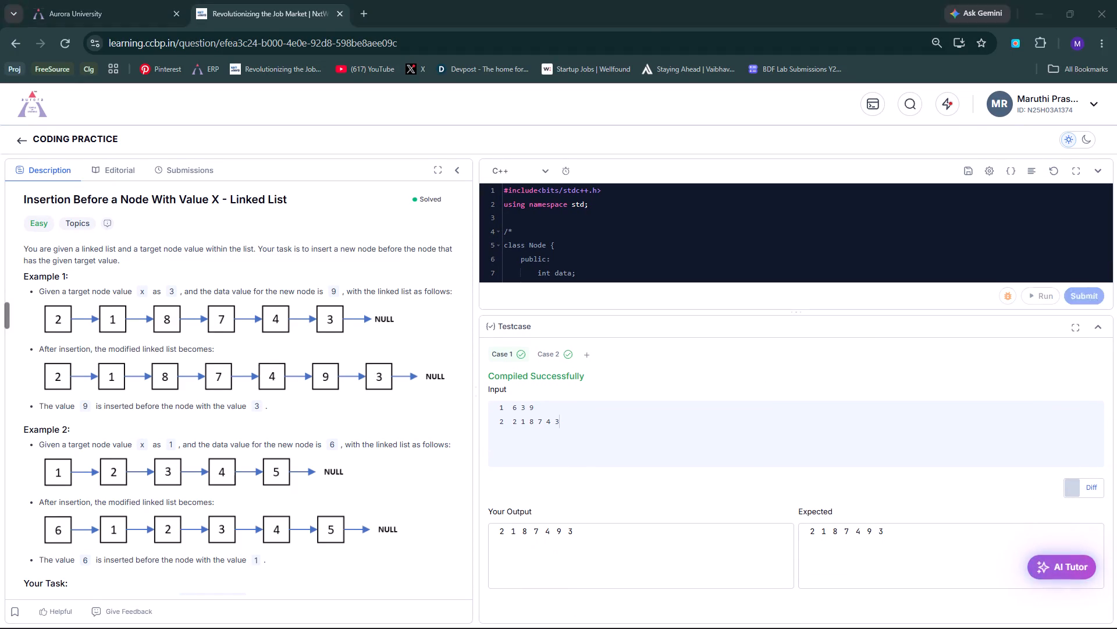
drag(479, 316, 695, 409)
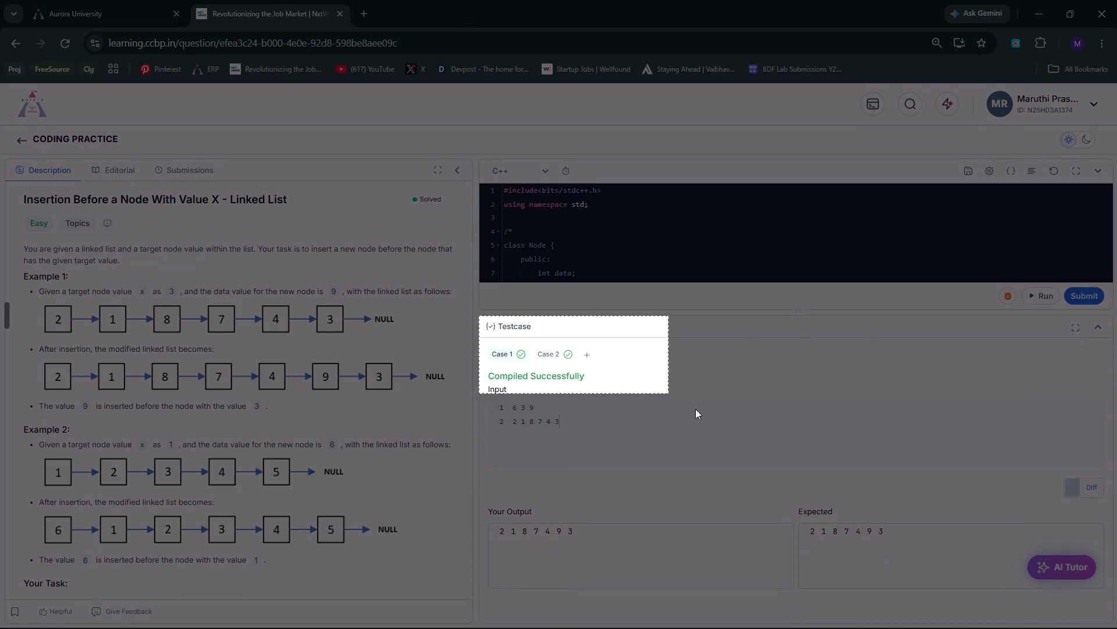
drag(695, 409, 895, 541)
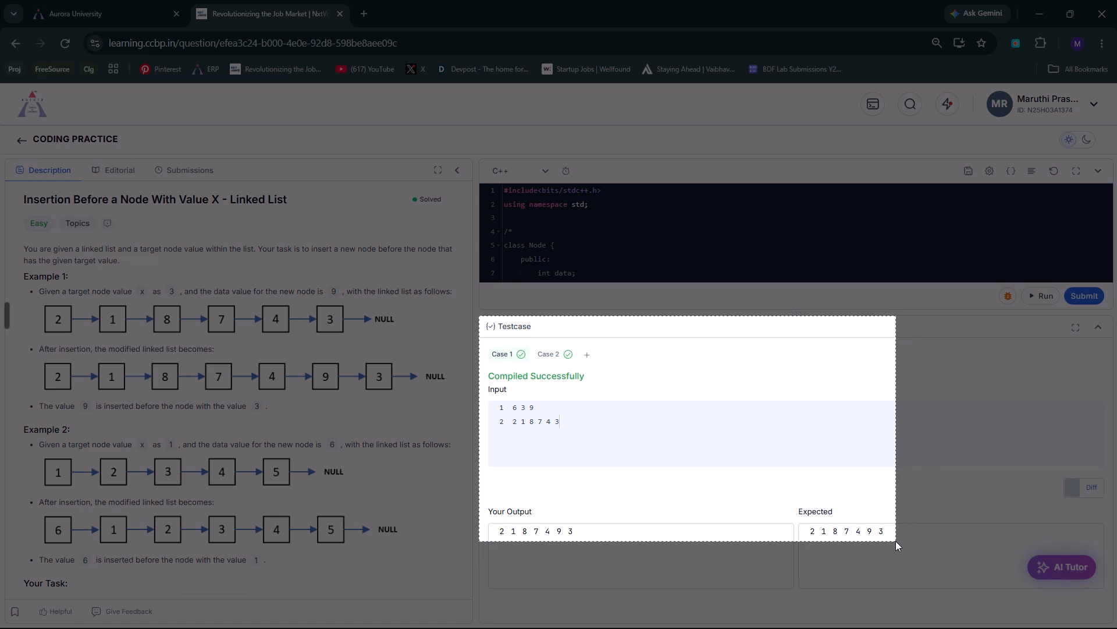
drag(895, 541, 895, 541)
Paste the test case snip into the Word report and shrink it to fit beside problem 6's screenshot.
key(alt+Tab)
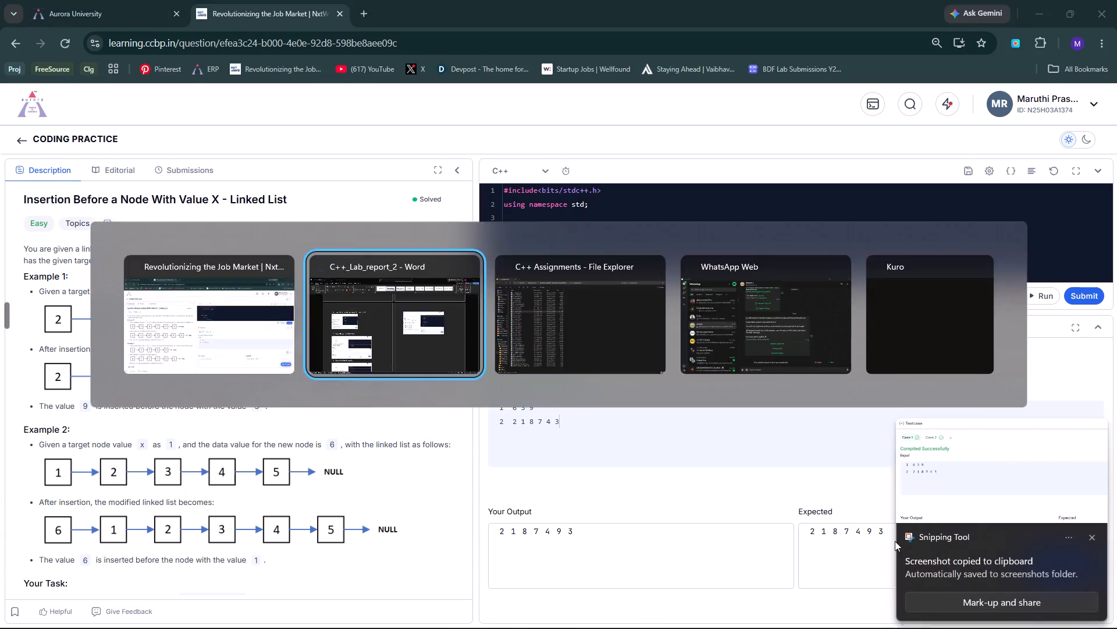
key(ctrl+v)
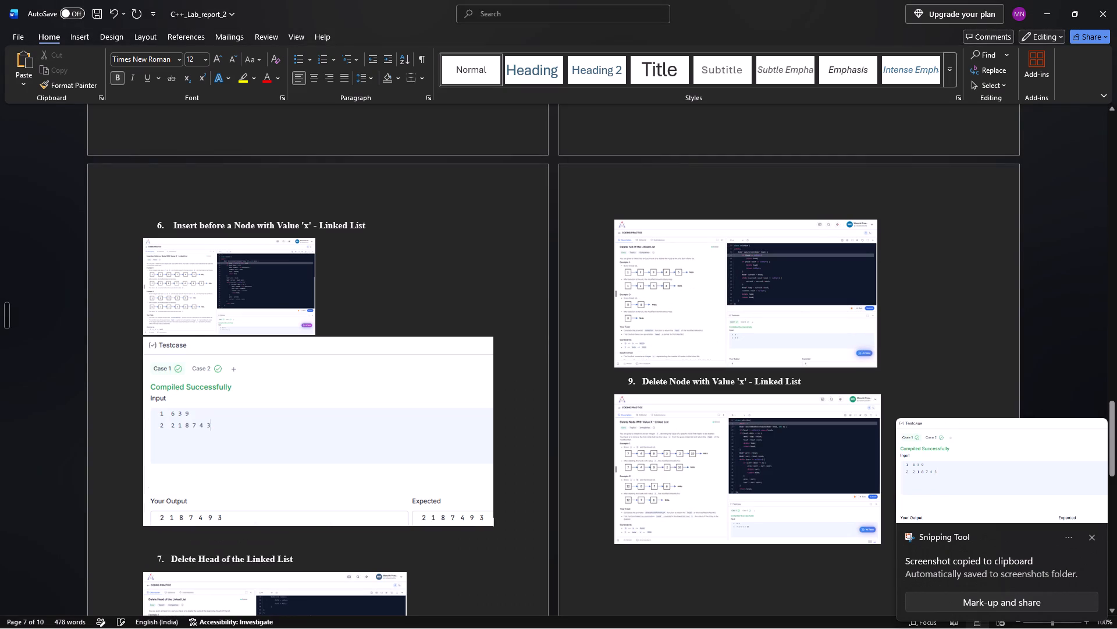
ctrl+click(488, 382)
click(343, 439)
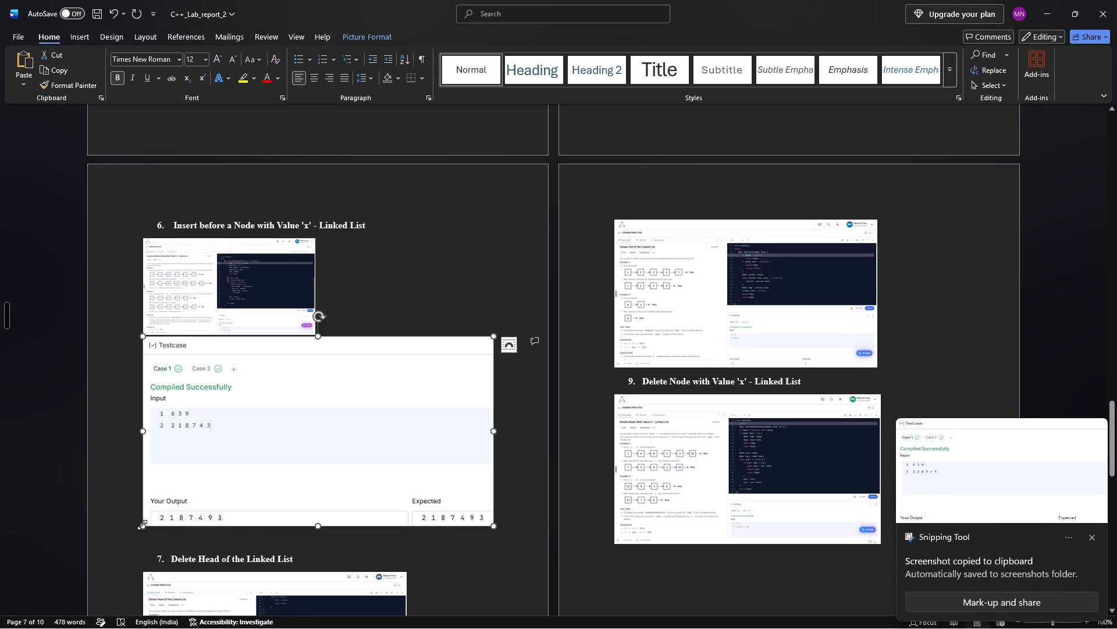
drag(142, 525, 326, 390)
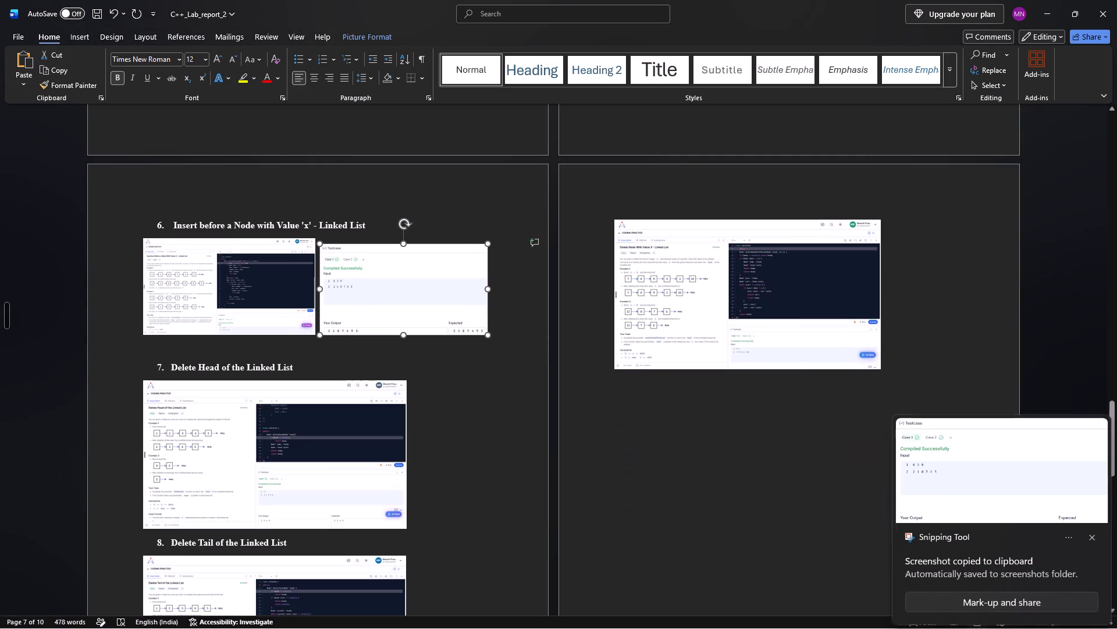
drag(326, 390, 325, 390)
Add the line "Code :" below problem 6's two images, followed by a new empty line.
click(510, 341)
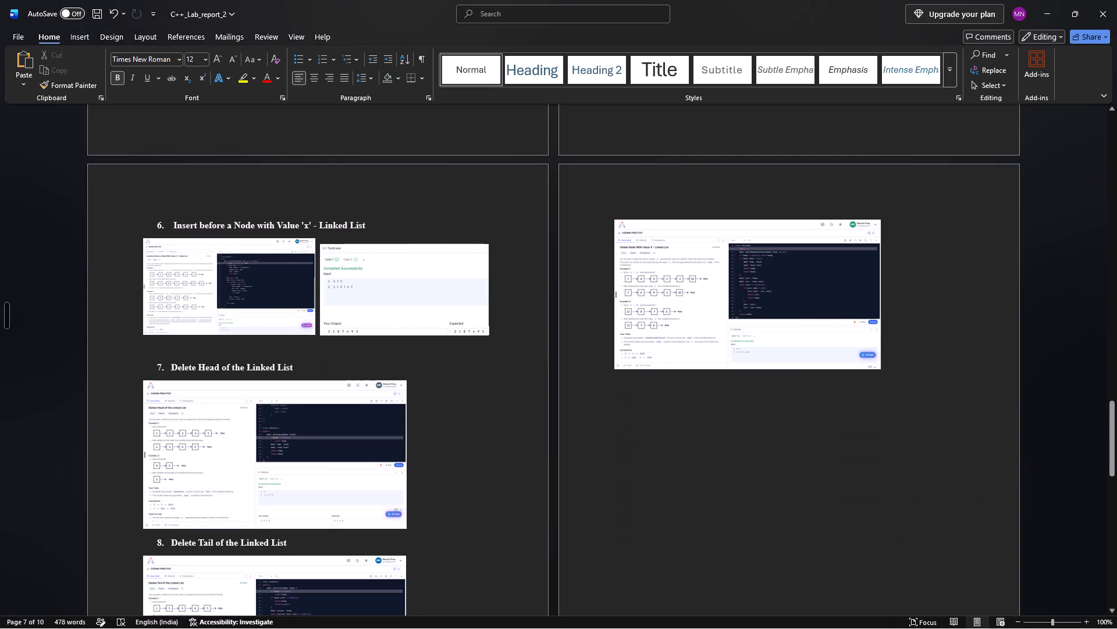
key(Return)
text(Code :)
key(space)
key(Return)
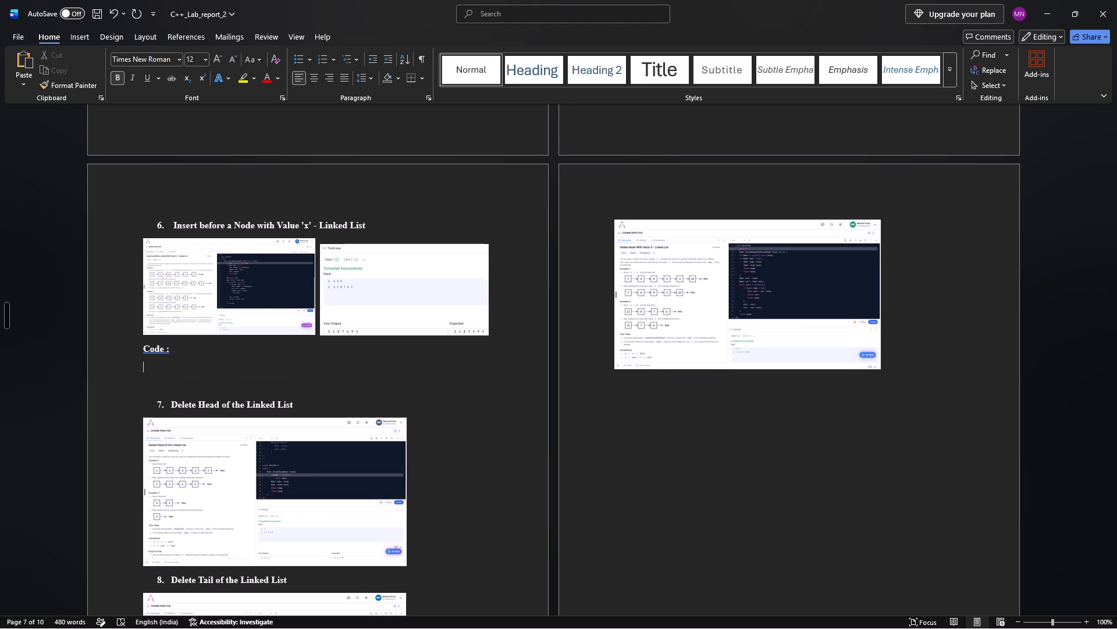
Switch back to the Insertion Before a Node With Value X problem in the browser.
key(alt+Tab)
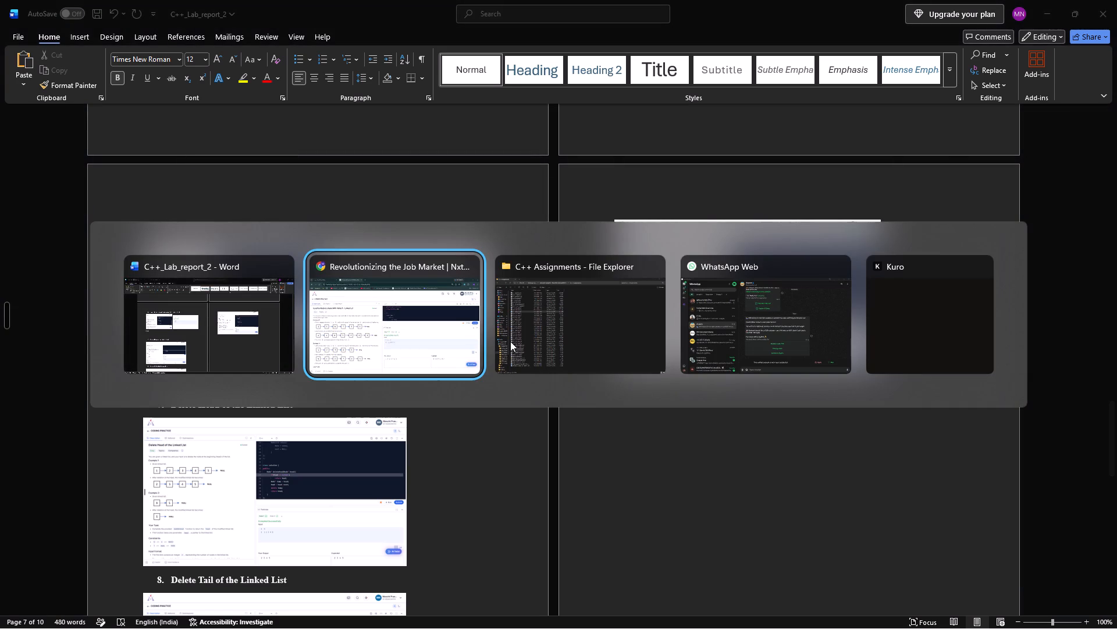
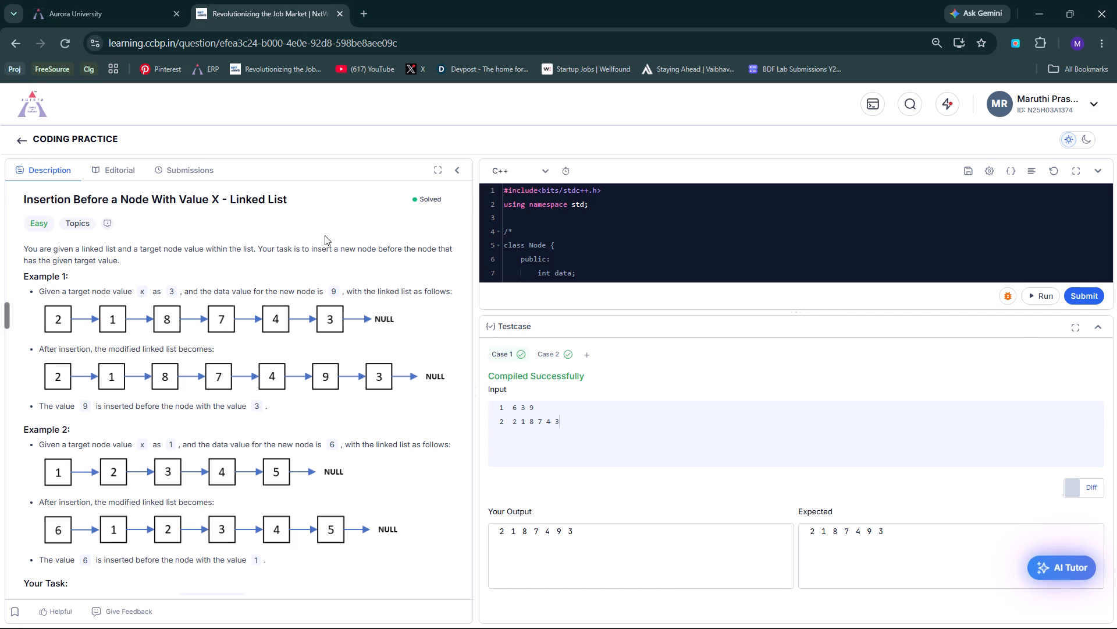
Copy the whole solution class from the code editor and paste it under problem 6's "Code :" line in the Word report.
scroll(593, 241, down, 4)
scroll(593, 241, up, 1)
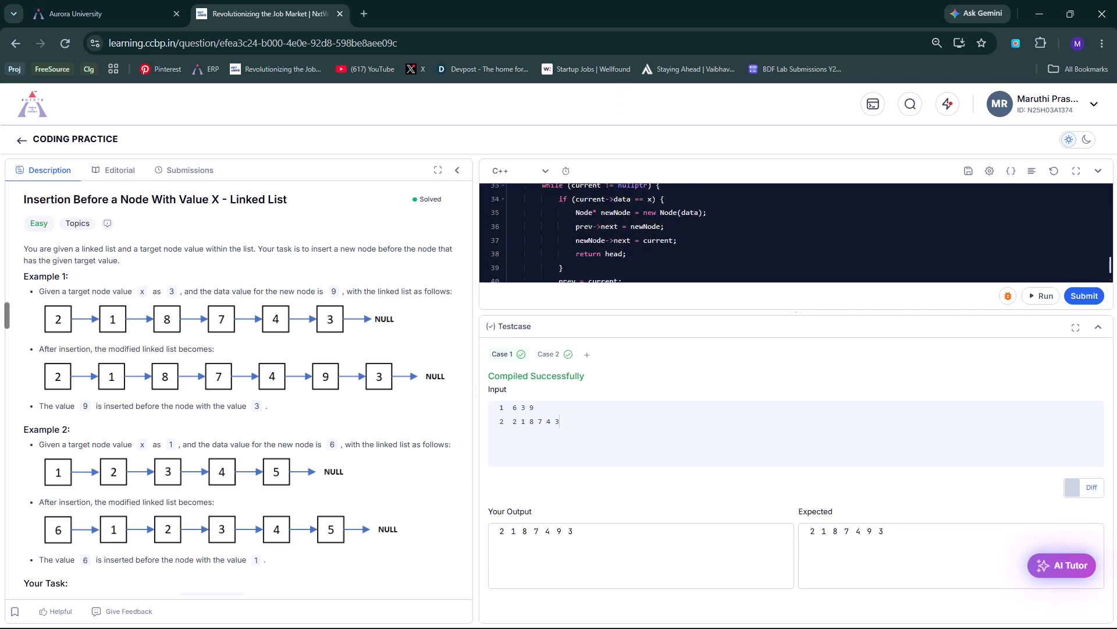
scroll(593, 241, up, 1)
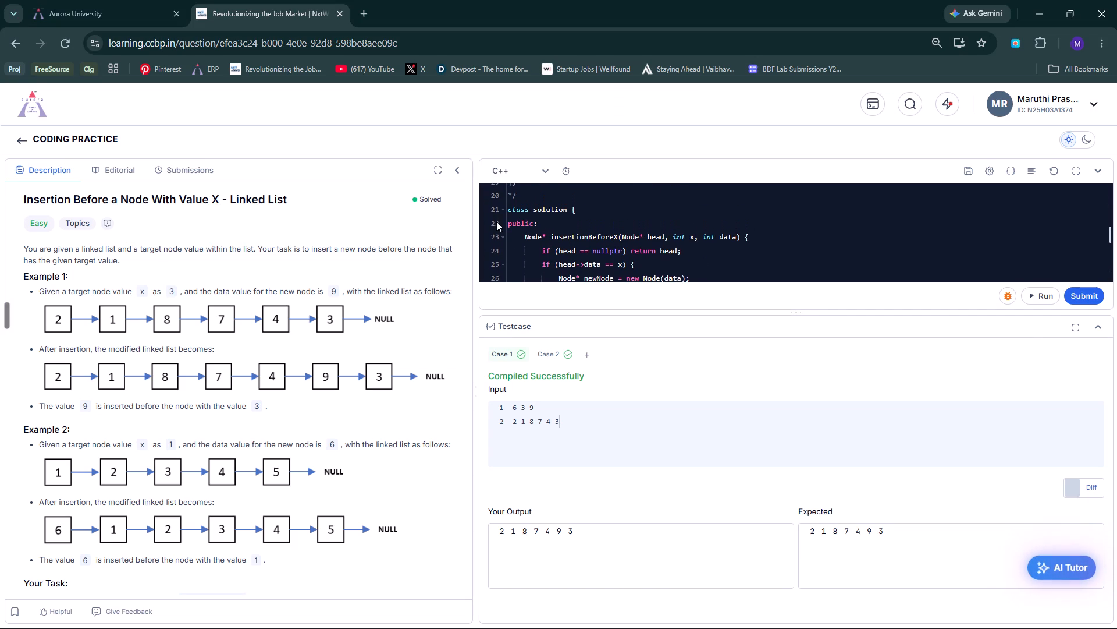
click(500, 212)
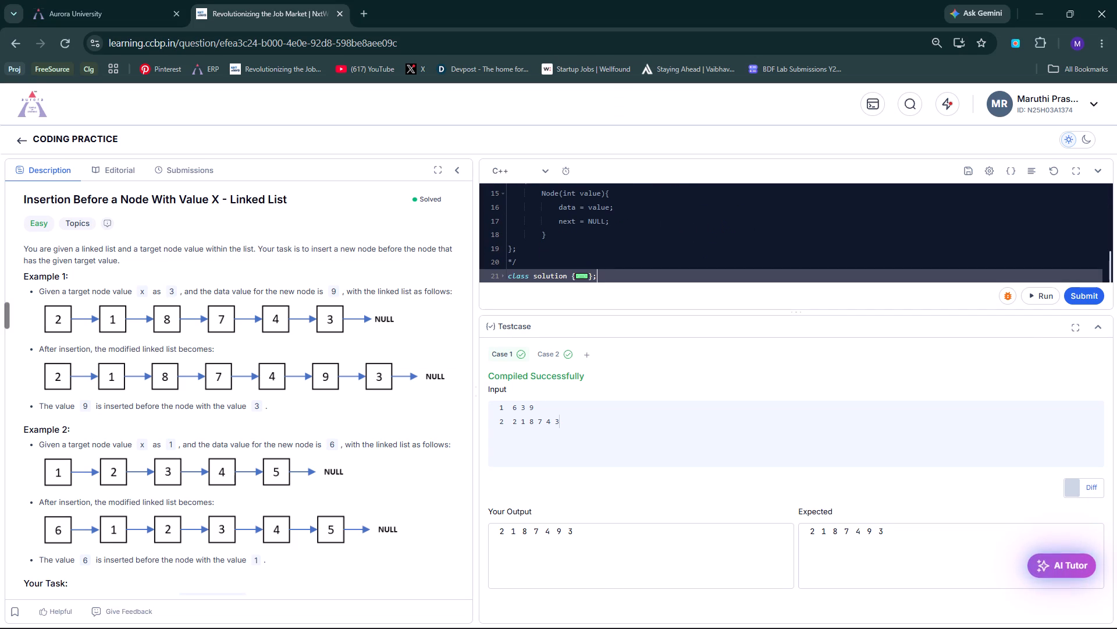
drag(508, 274, 554, 277)
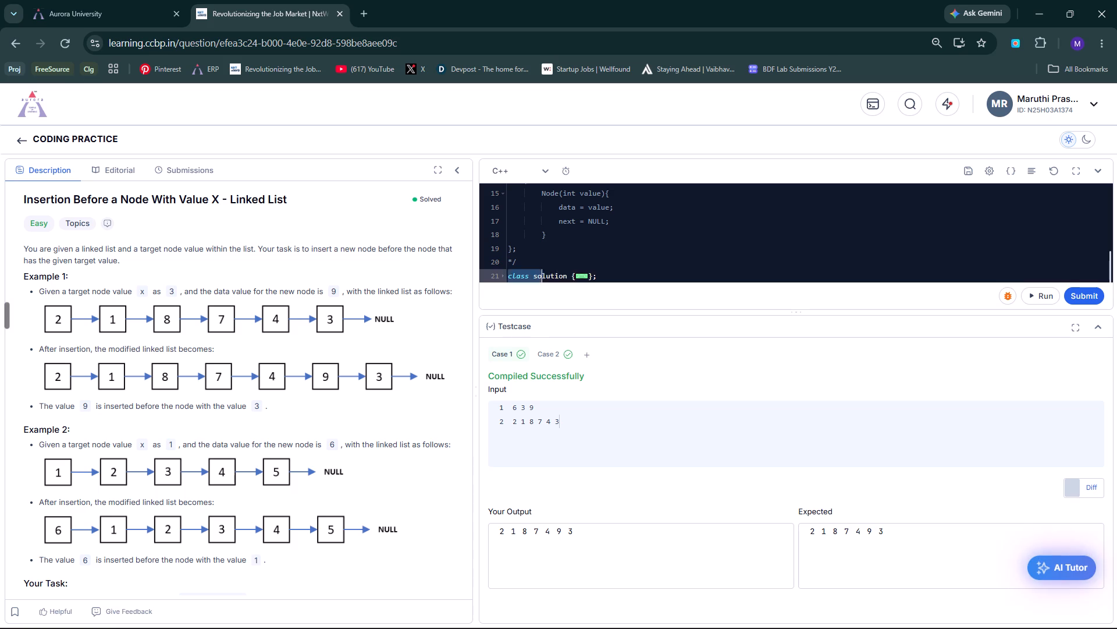
drag(554, 277, 631, 278)
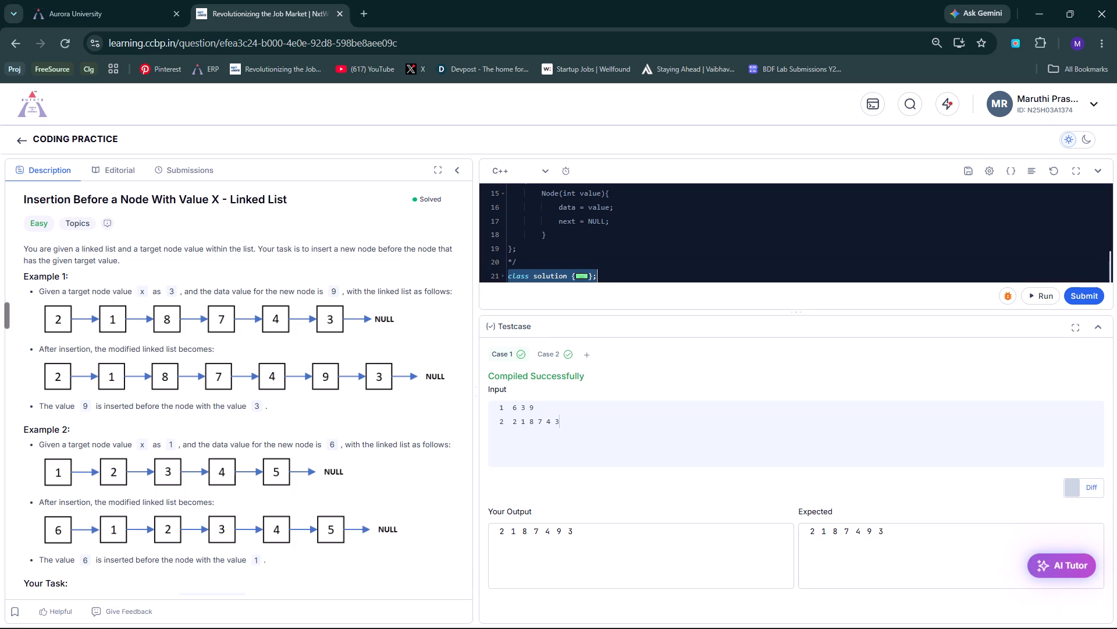
key(ctrl+c)
key(alt+Tab)
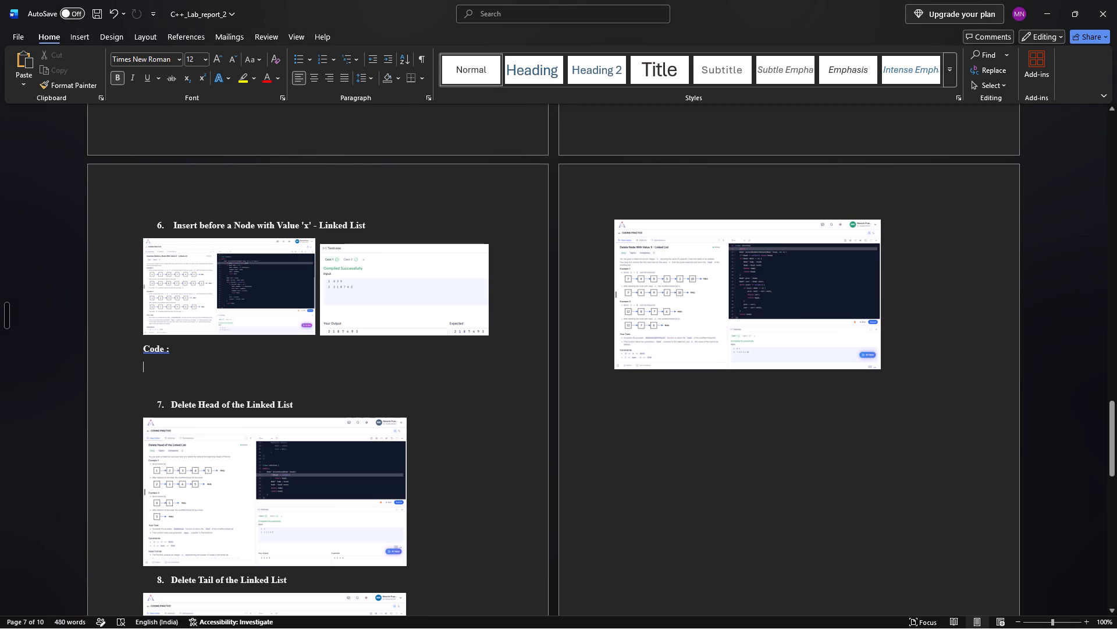
key(ctrl+v)
Set all of problem 6's pasted code, from "class solution {" to the closing "};", to font size 10 and remove its bold.
scroll(362, 531, down, 1)
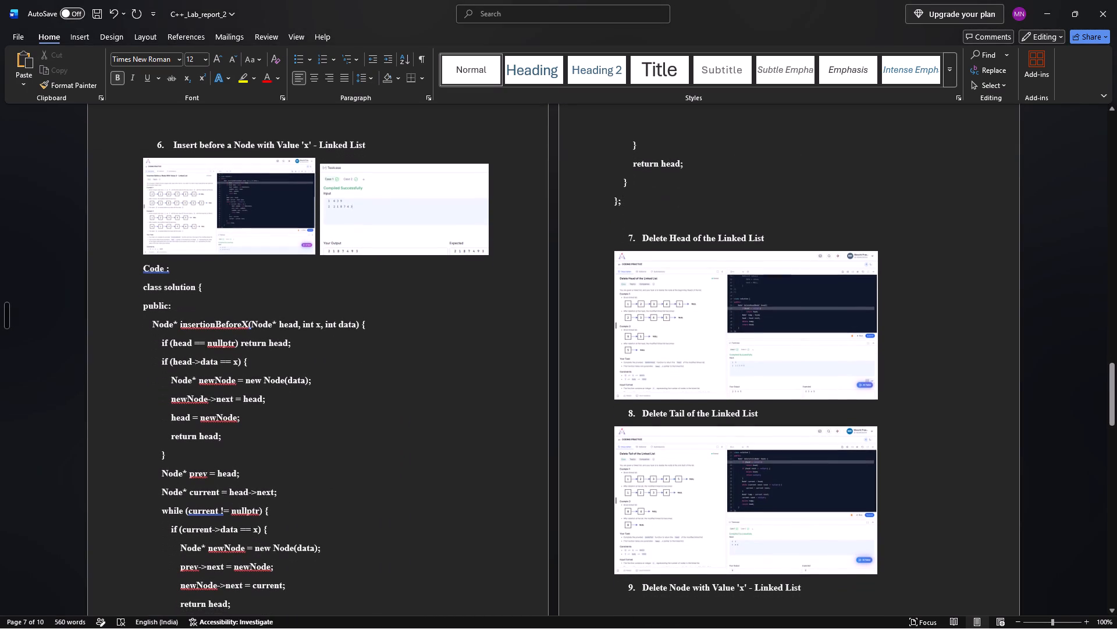
drag(634, 201, 144, 288)
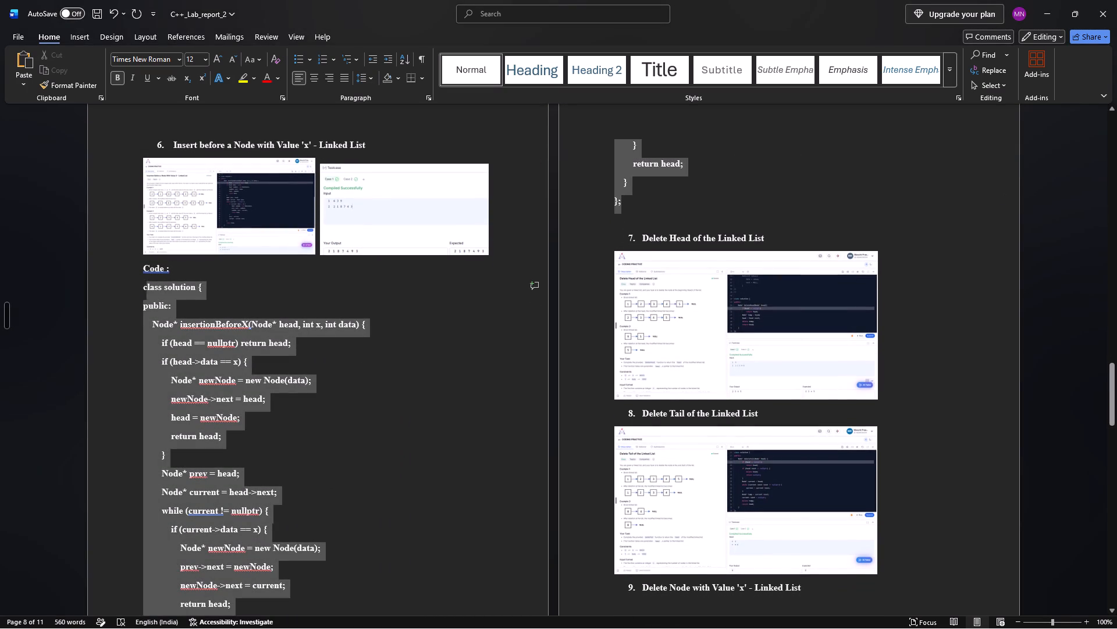
drag(144, 288, 140, 288)
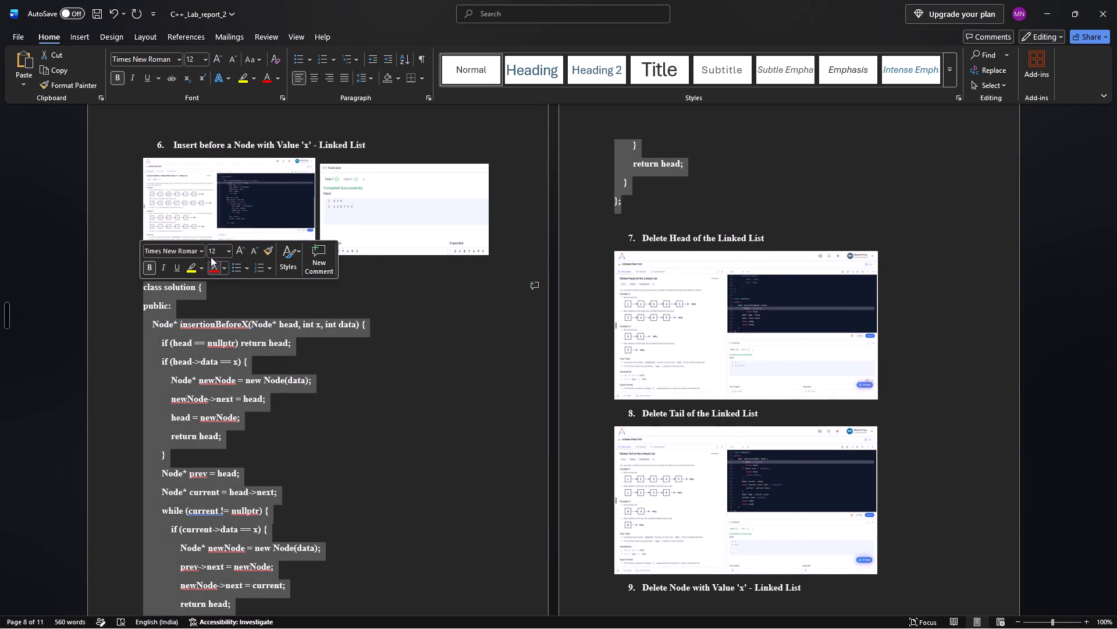
click(213, 249)
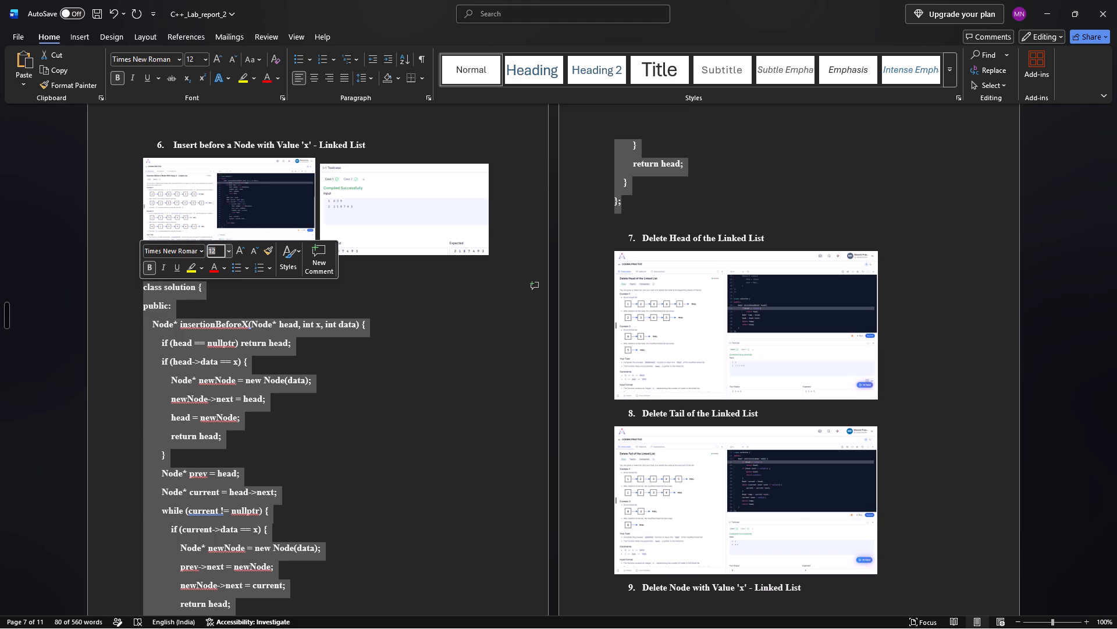
text(10)
click(147, 266)
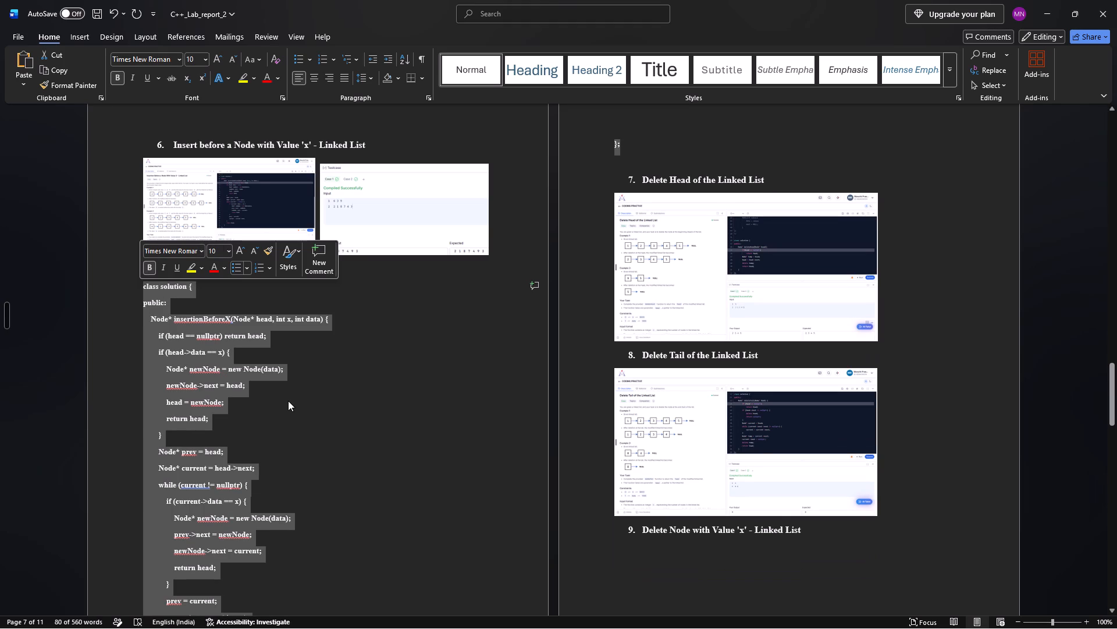
click(149, 266)
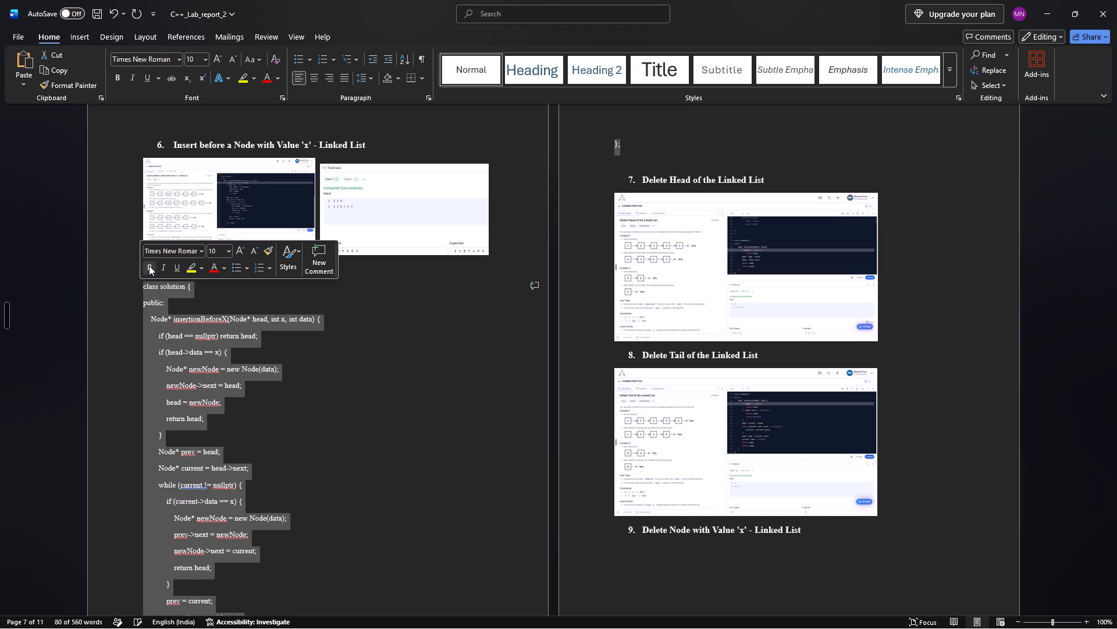
click(350, 449)
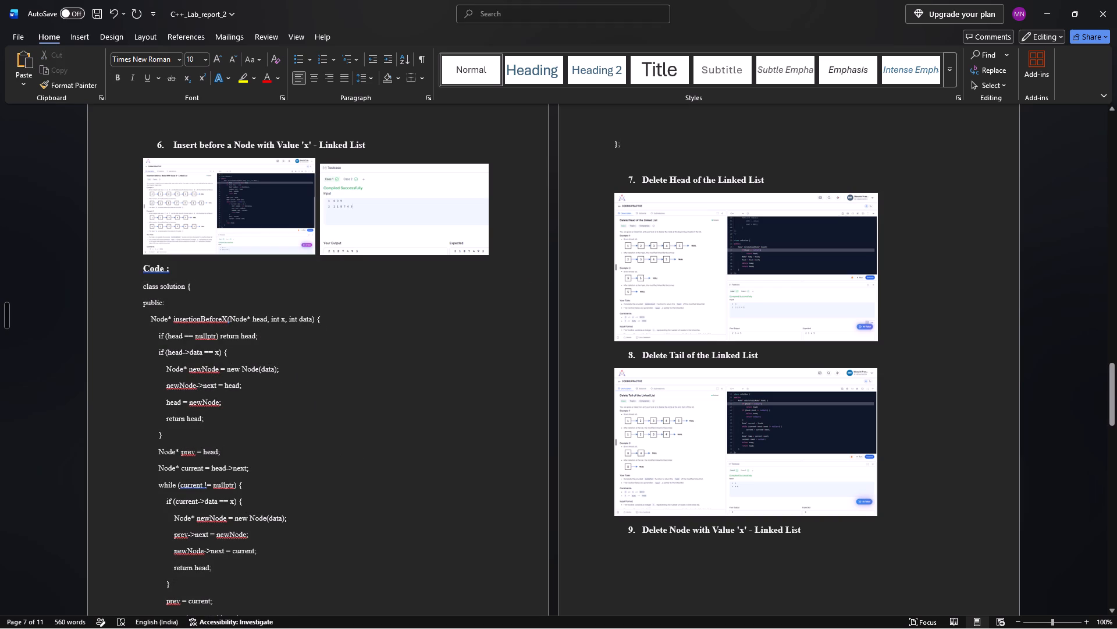
Place the text cursor directly after the screenshot of problem 7, Delete Head of the Linked List.
click(884, 334)
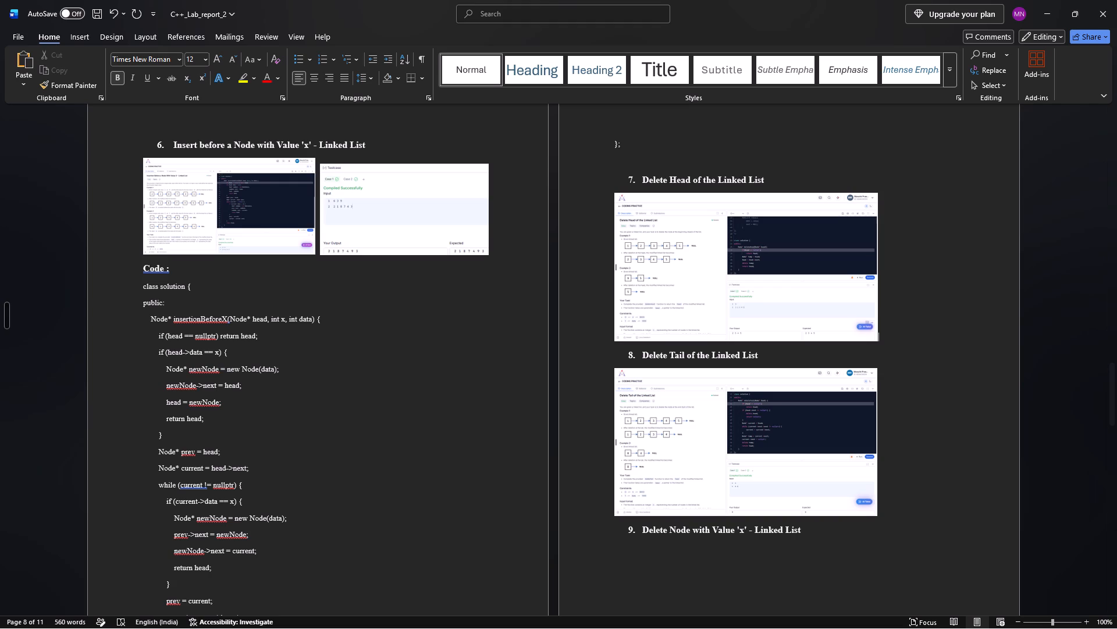
key(shift+F2)
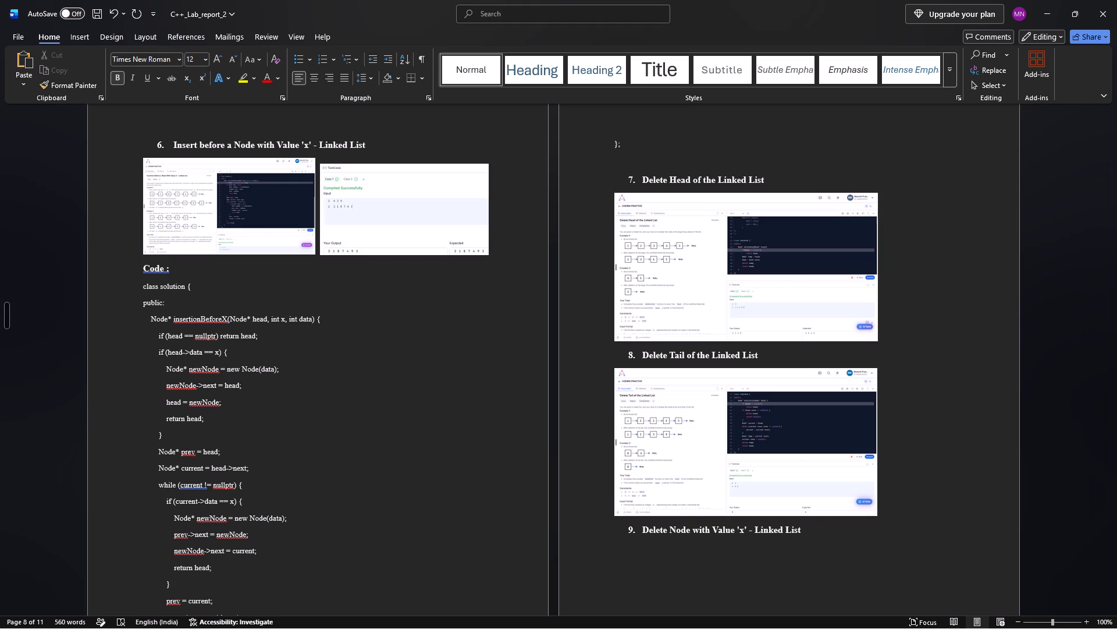
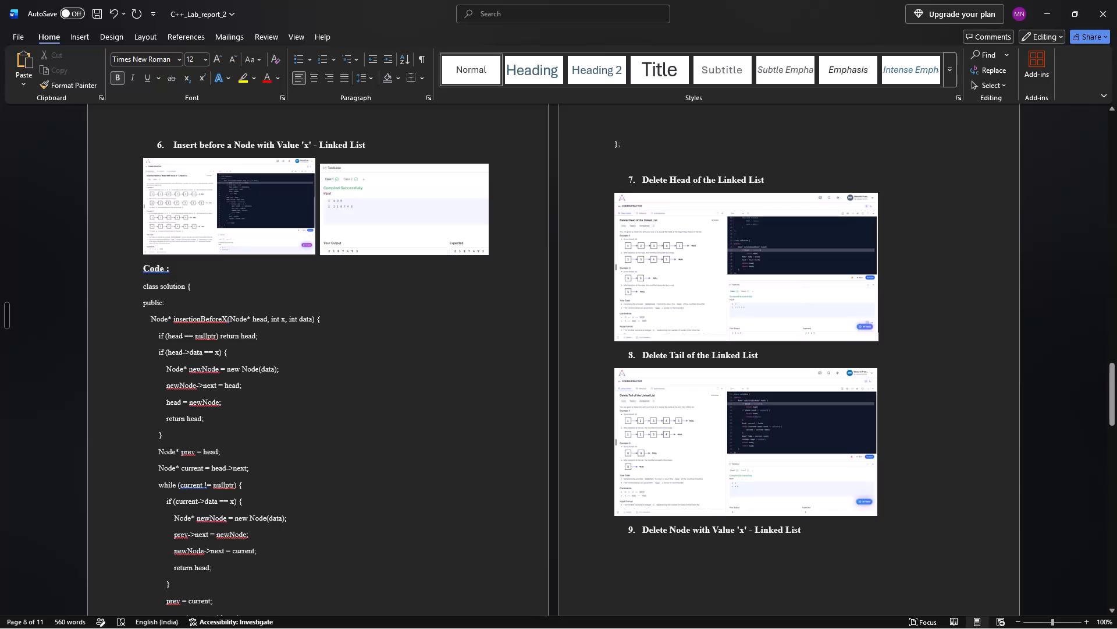
Shrink problem 7's Delete Head screenshot to roughly the size of problem 6's first screenshot and add a space after it.
click(741, 311)
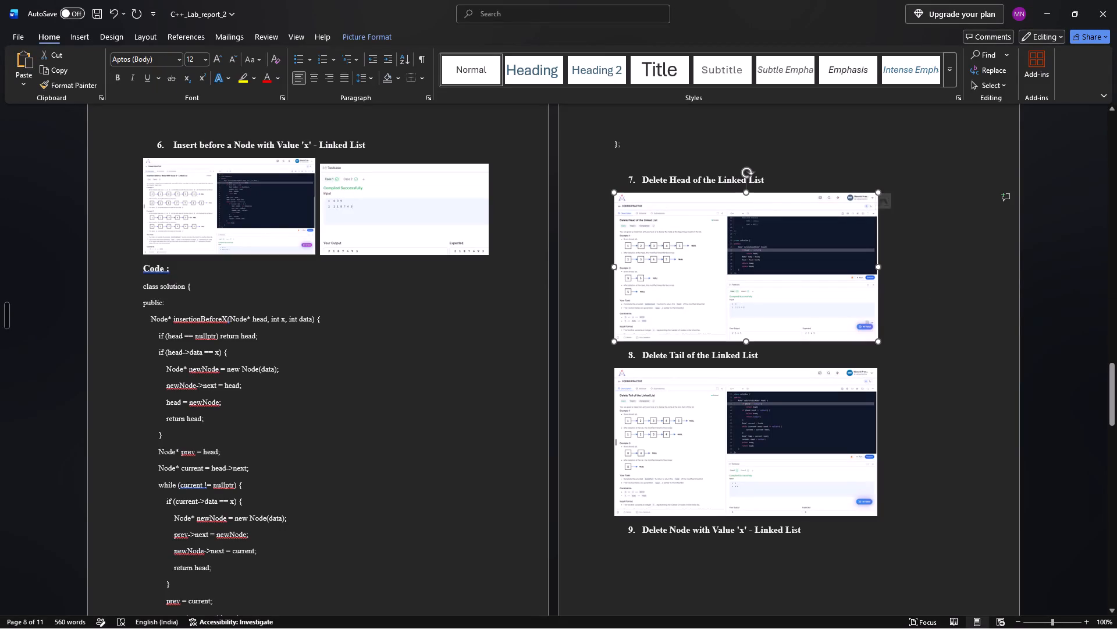
drag(616, 338, 718, 281)
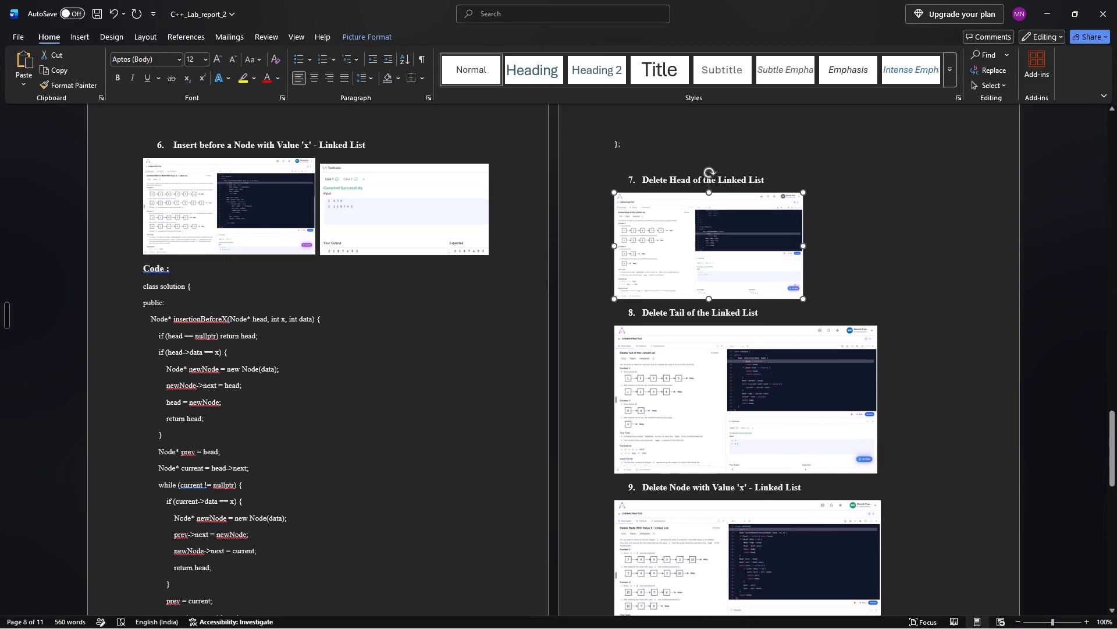
drag(718, 281, 718, 281)
click(794, 273)
key(space)
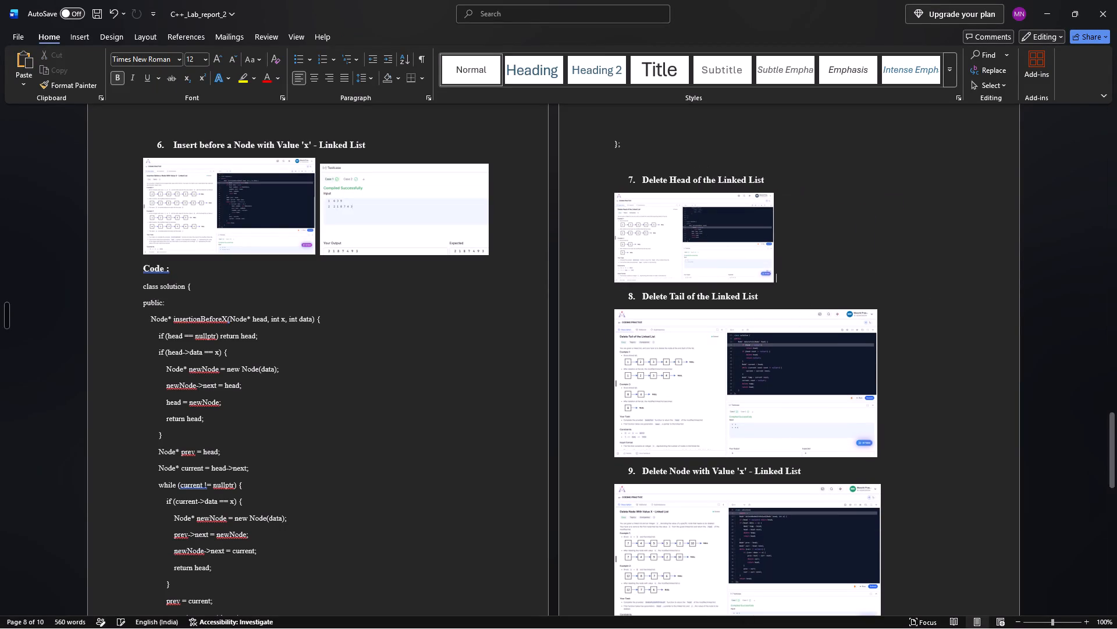
Switch to Chrome, open Delete Head of the Linked List from the Deletion in Linked List coding practice, and run its code.
key(alt+Tab)
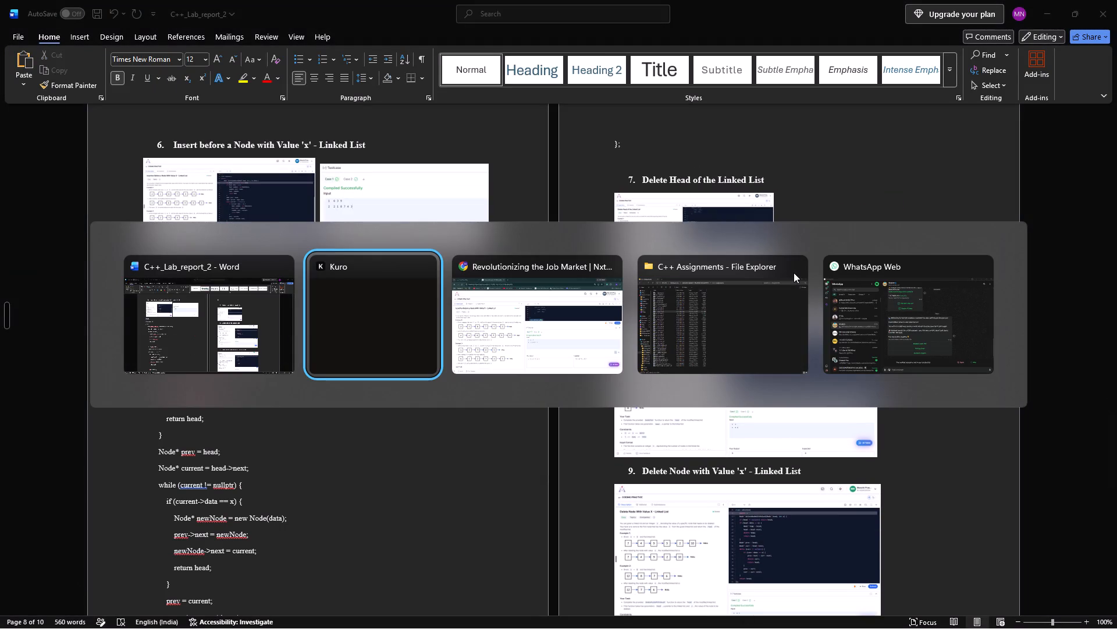
key(alt+Tab)
scroll(379, 376, right, 4)
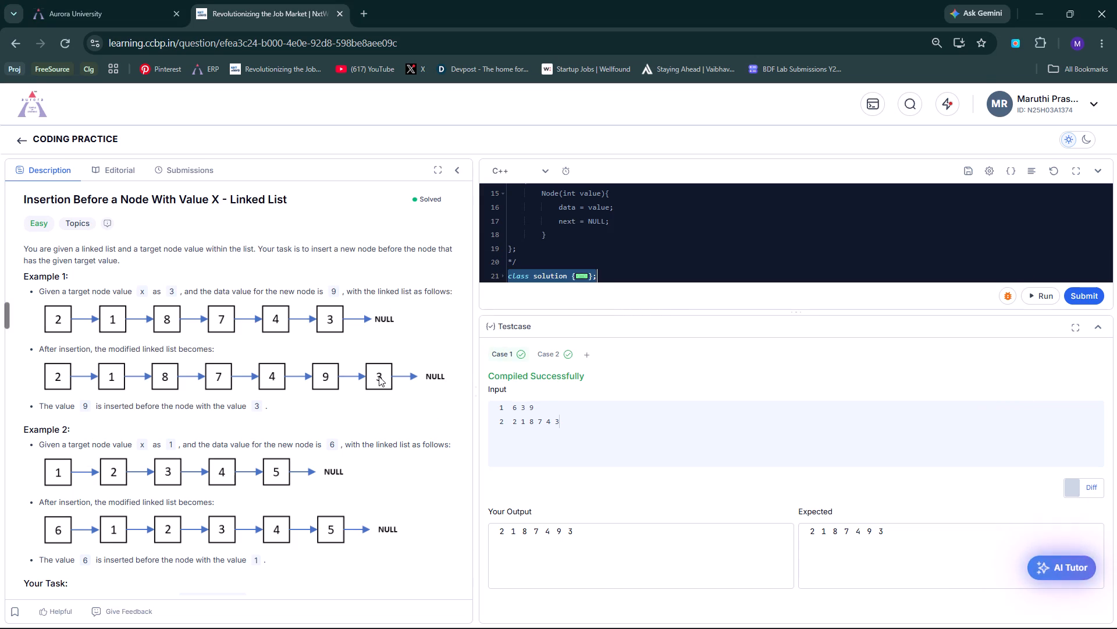
scroll(379, 376, right, 7)
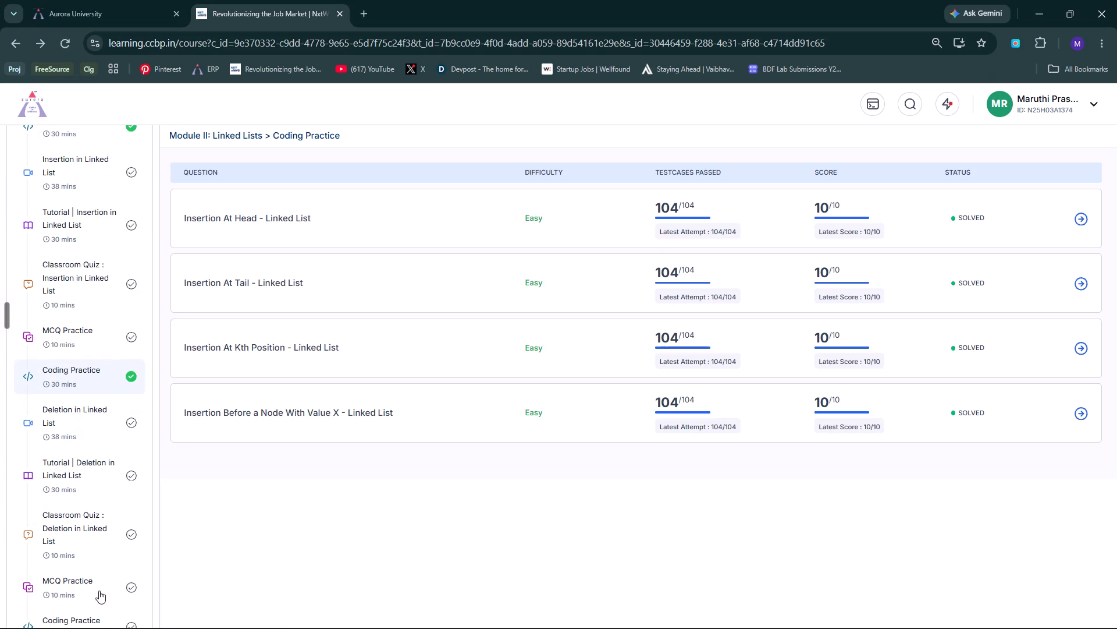
click(106, 623)
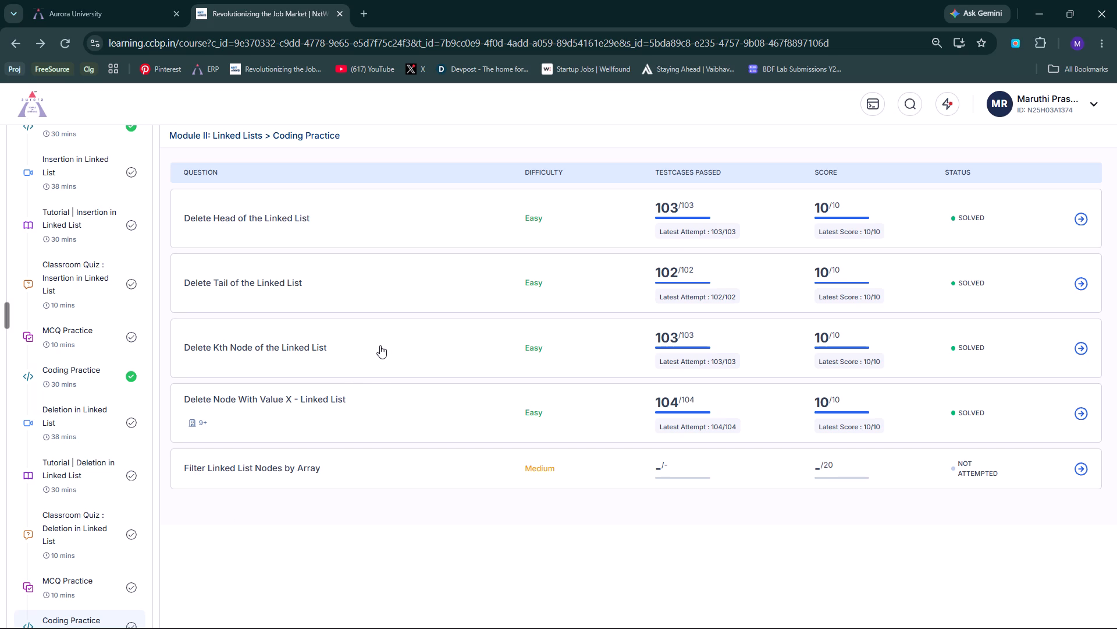
click(383, 215)
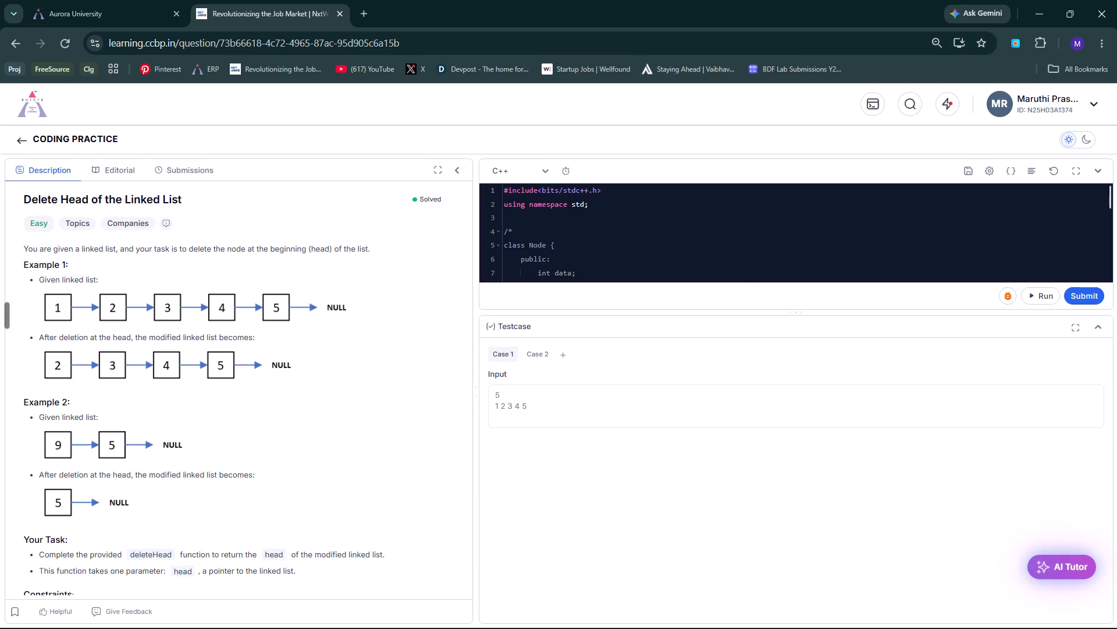
click(1044, 300)
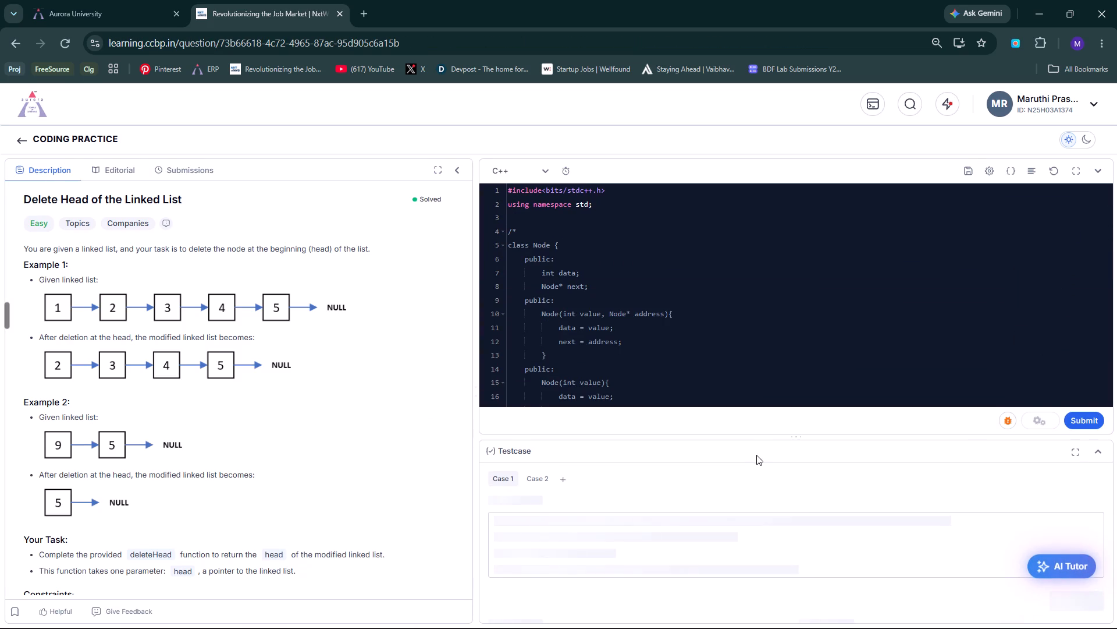
Enlarge the test case area and snip Case 1, from the Testcase heading through the first lines of Your Output and Expected.
drag(756, 438, 794, 298)
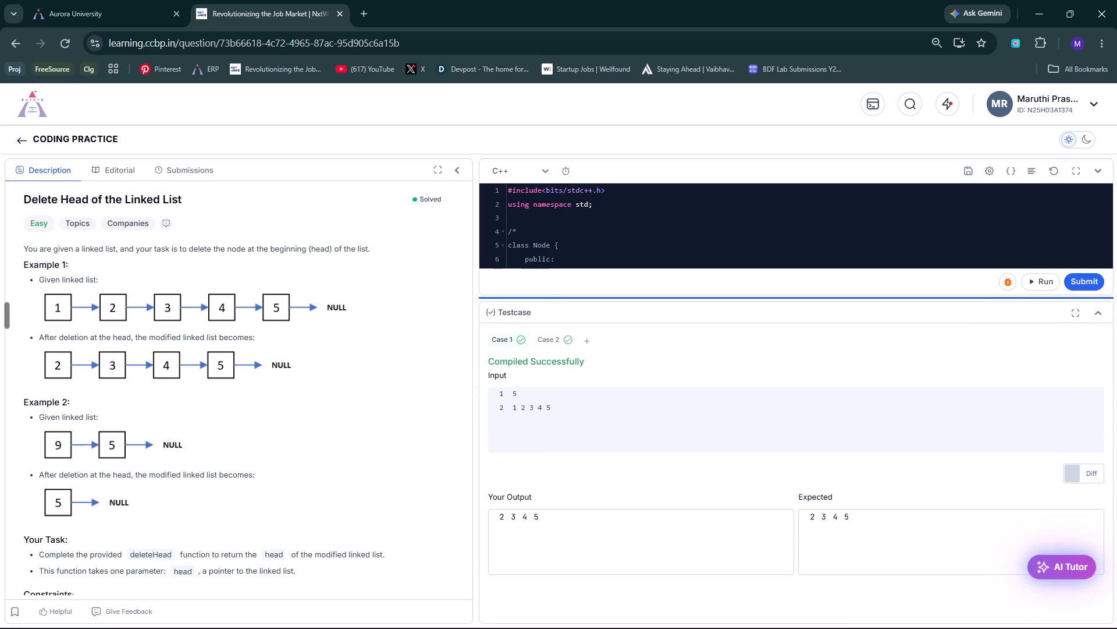
drag(794, 298, 793, 301)
click(629, 475)
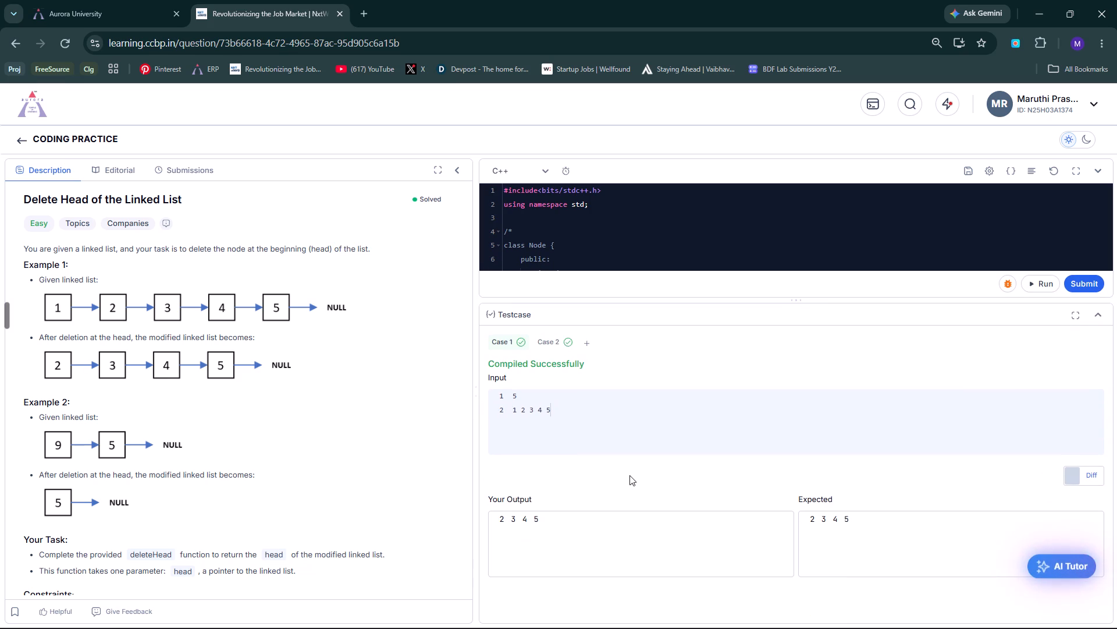
key(Print)
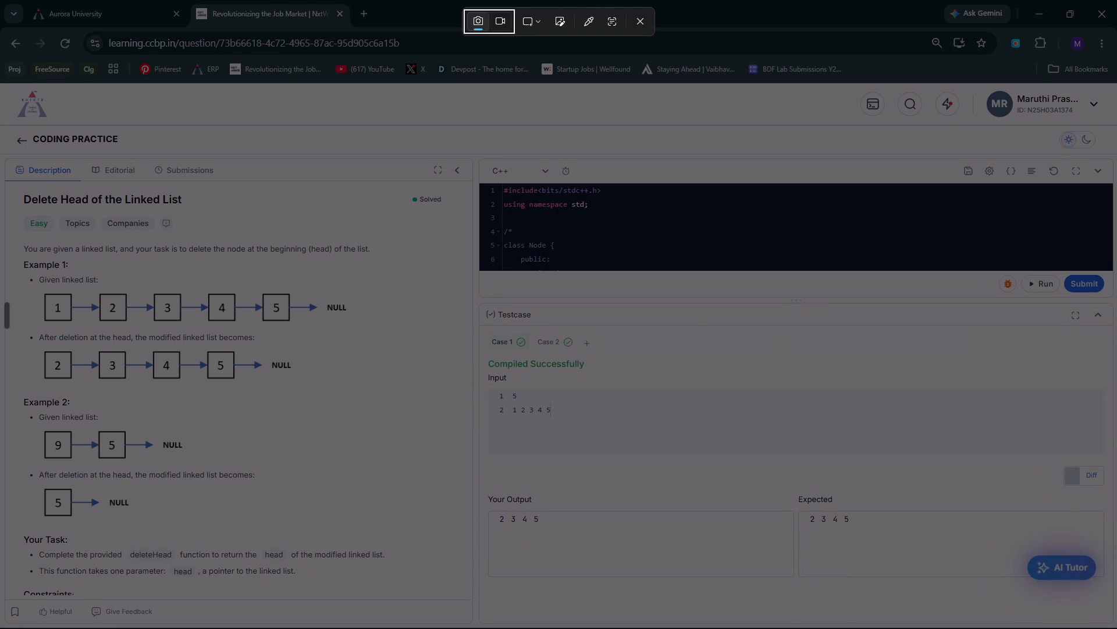
drag(485, 308, 860, 526)
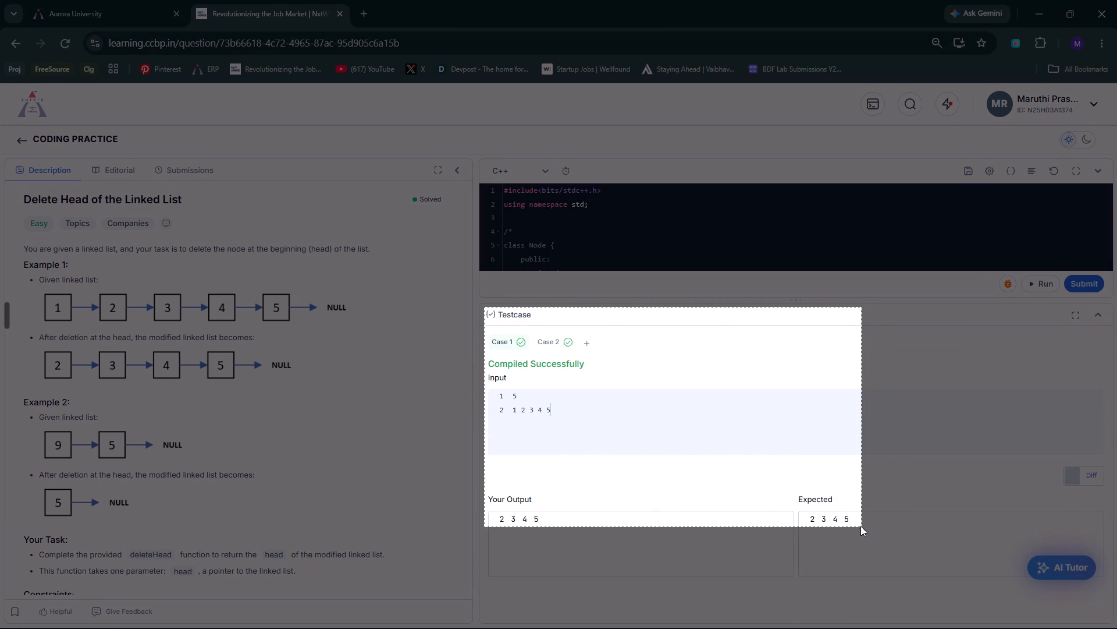
drag(860, 526, 853, 523)
Paste the test case snip into the Word report and shrink it to fit beside problem 7's screenshot at matching height.
key(alt+Tab)
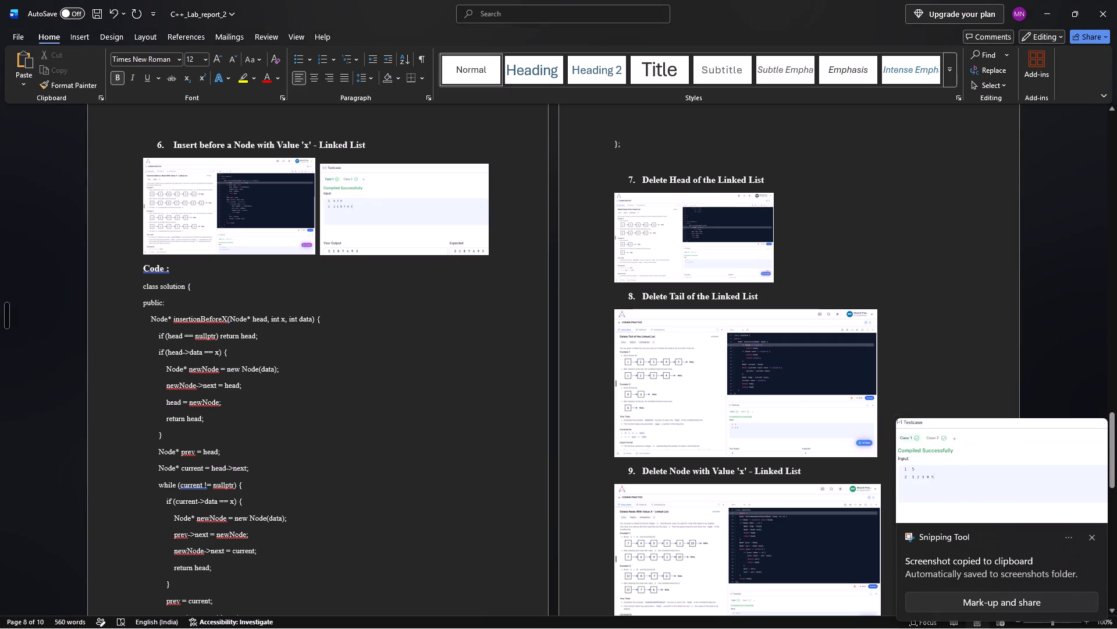
key(ctrl+v)
click(695, 367)
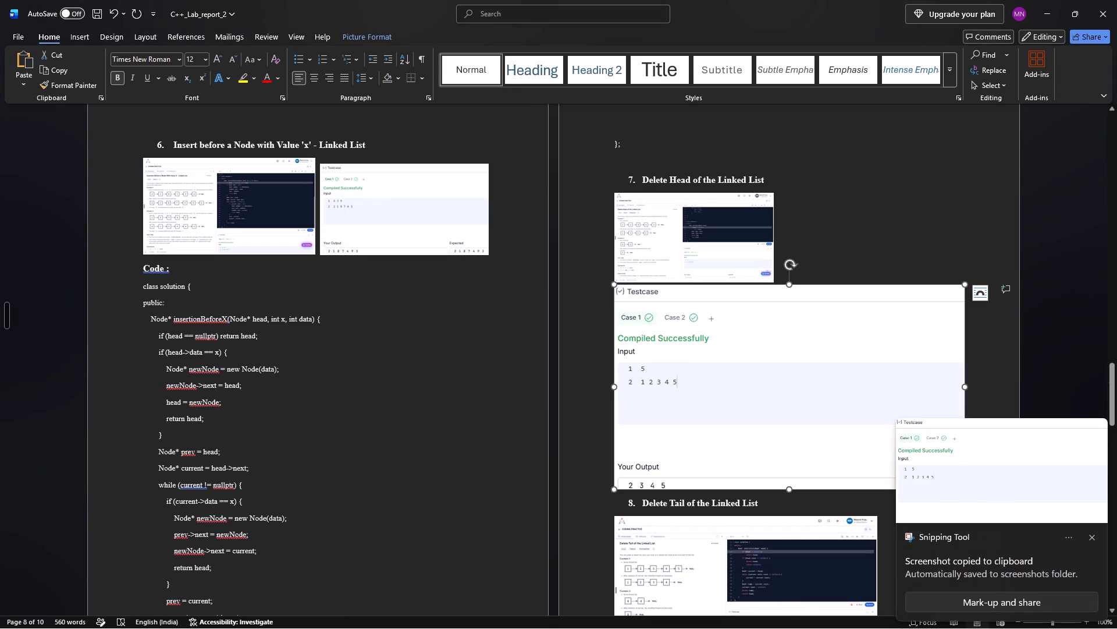
drag(613, 490, 813, 330)
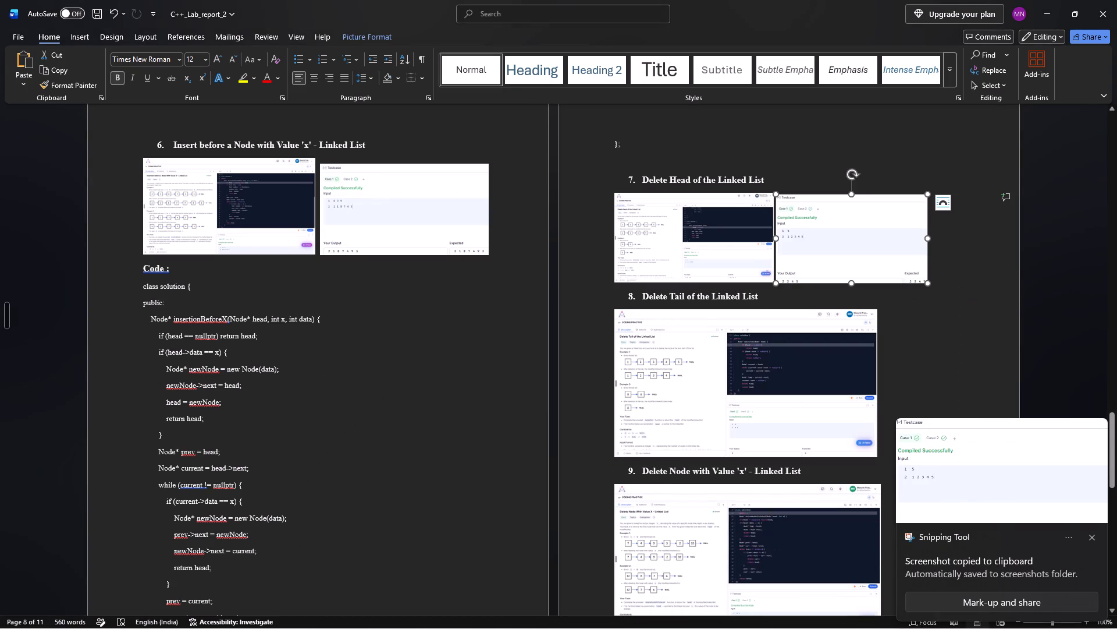
Add a "Code :" line beneath problem 7's two images, followed by a new empty line.
click(952, 280)
key(Return)
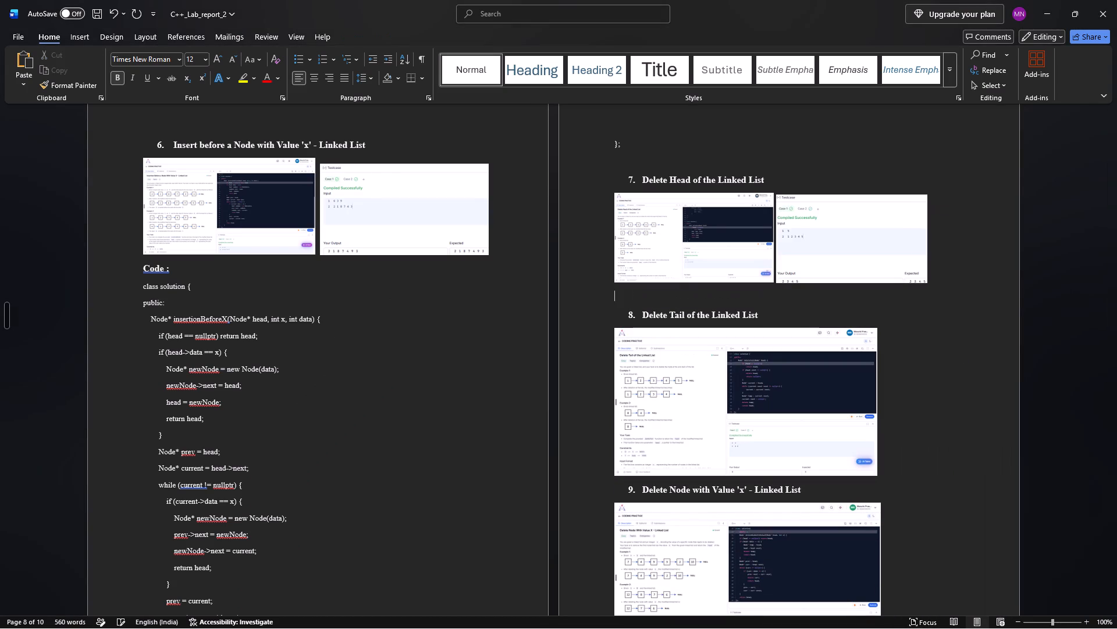
text(Code)
key(space)
key(shift+colon)
key(Return)
Copy the whole solution class from Delete Head's code editor in Chrome and paste it under problem 7's "Code :" line in Word.
key(alt+Tab)
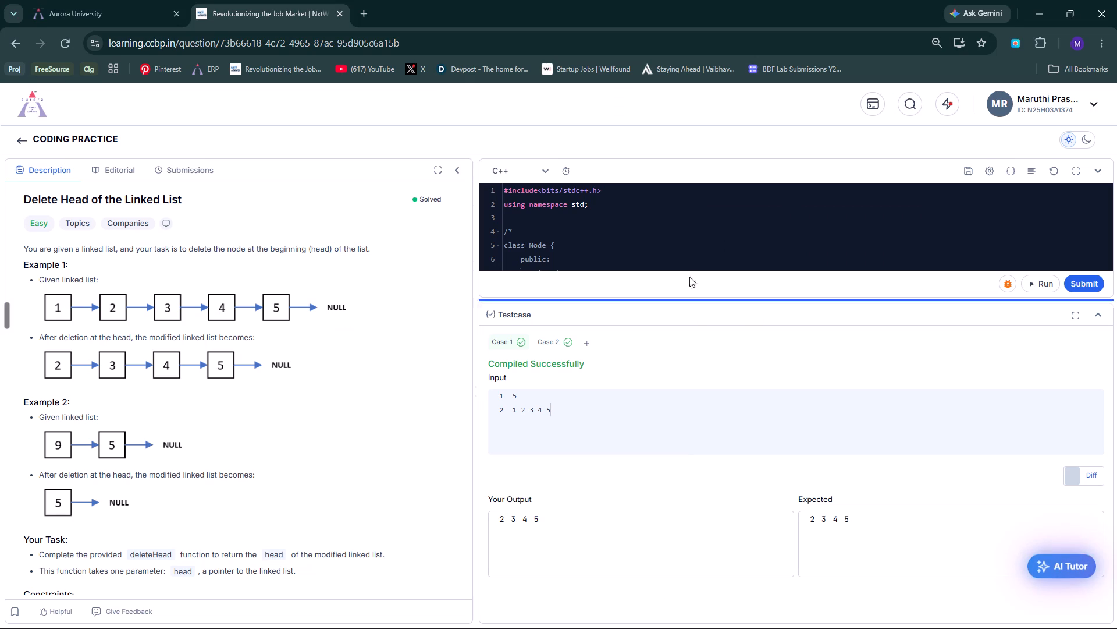
scroll(688, 259, down, 10)
scroll(642, 257, up, 3)
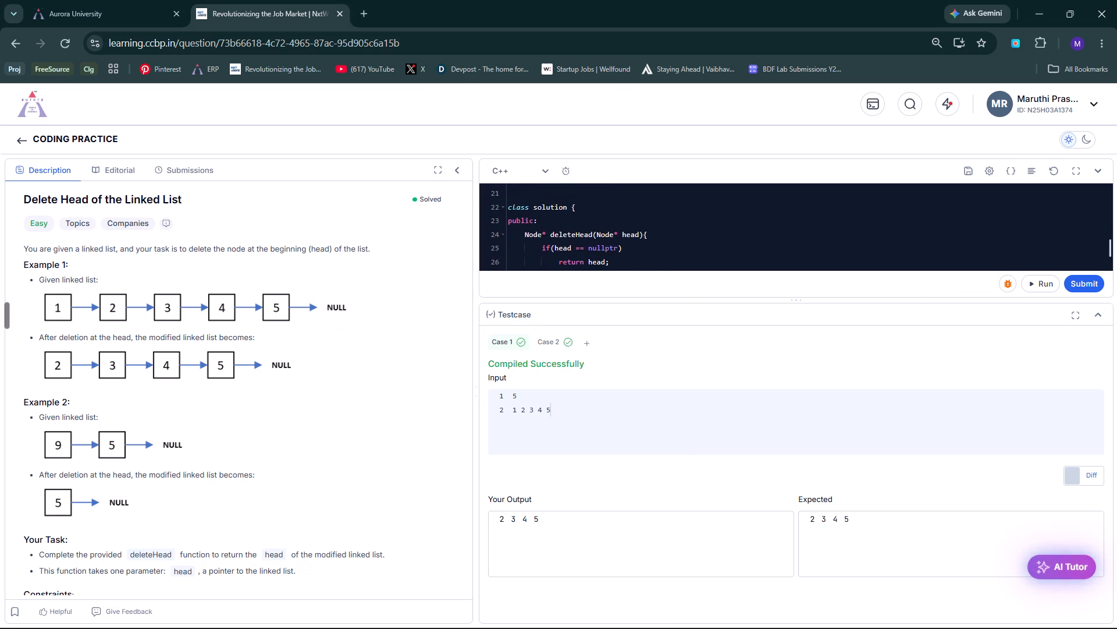
scroll(642, 257, up, 1)
click(503, 242)
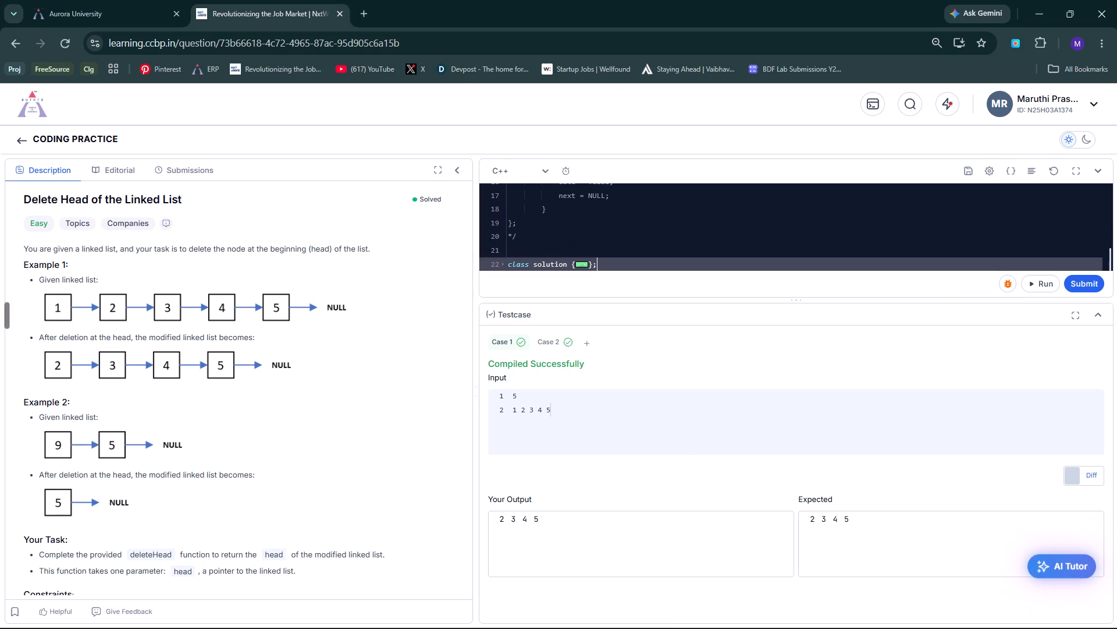
drag(600, 263, 506, 262)
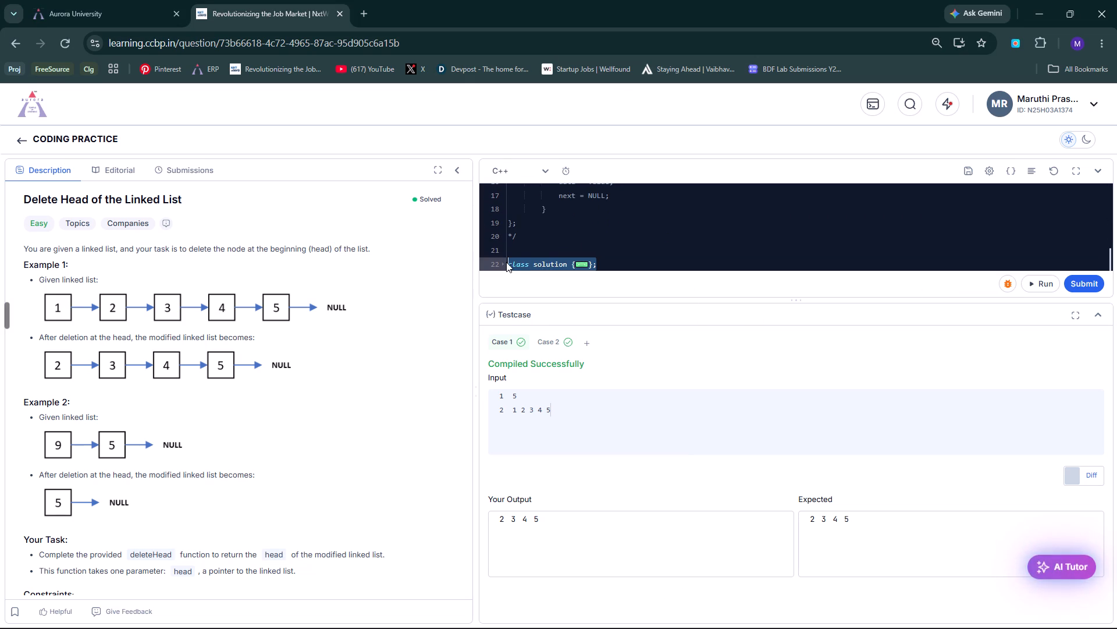
key(ctrl+c)
key(alt+Tab)
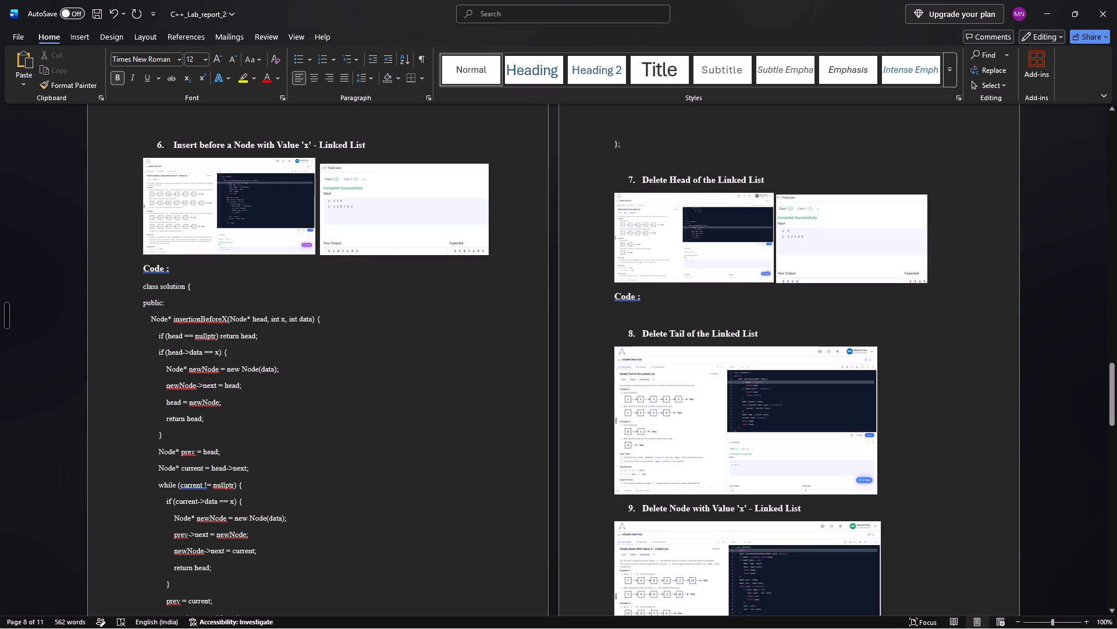
key(ctrl+v)
Remove the bold from problem 7's pasted code, from "class solution {" to the function's closing brace.
drag(648, 494, 617, 374)
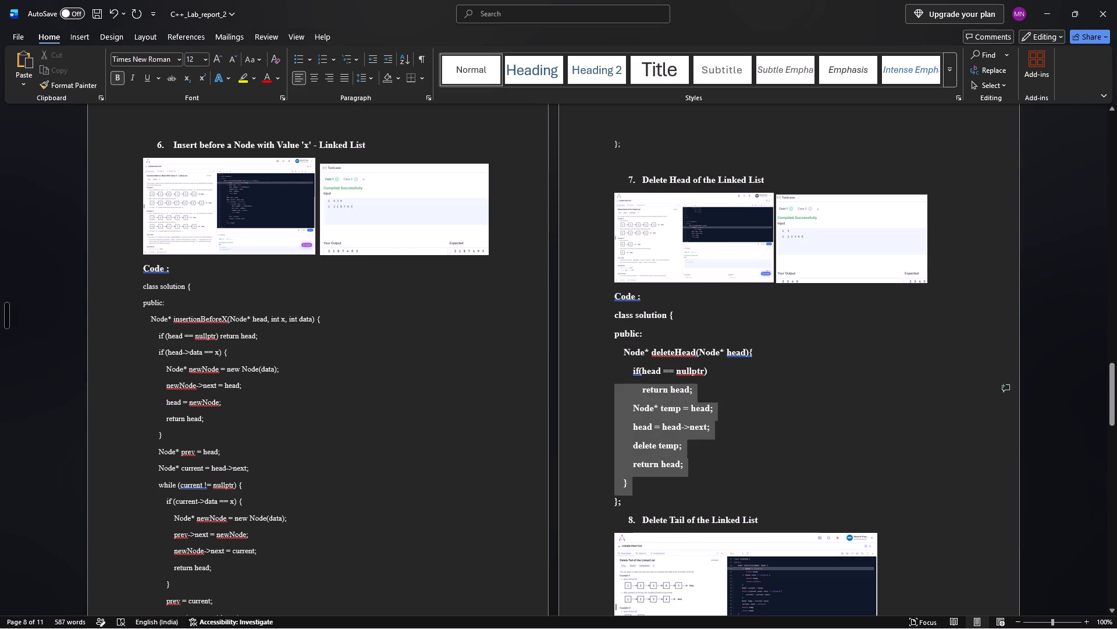
drag(617, 374, 616, 312)
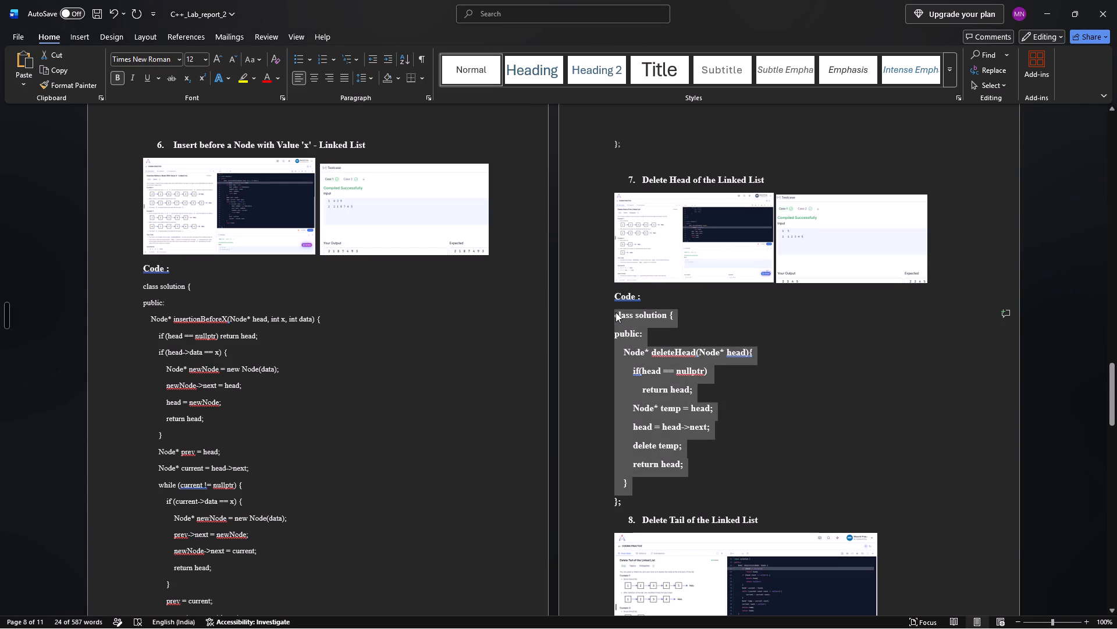
key(ctrl+b)
Shrink problem 8's Delete Tail screenshot to about two-thirds of its width and add three spaces after it.
scroll(781, 451, down, 3)
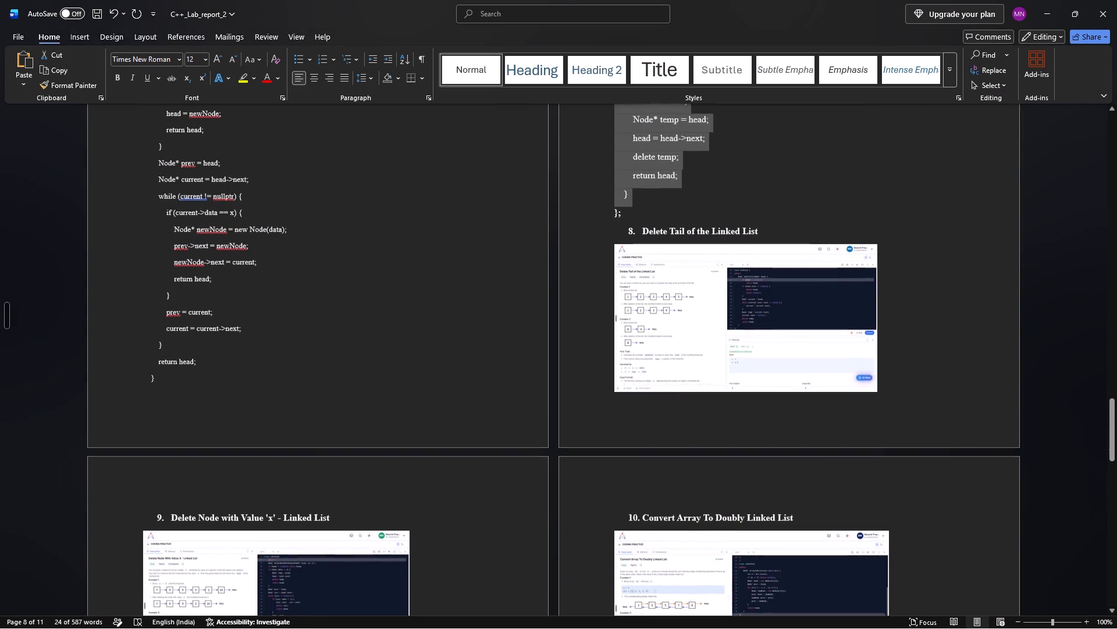
click(899, 377)
click(801, 355)
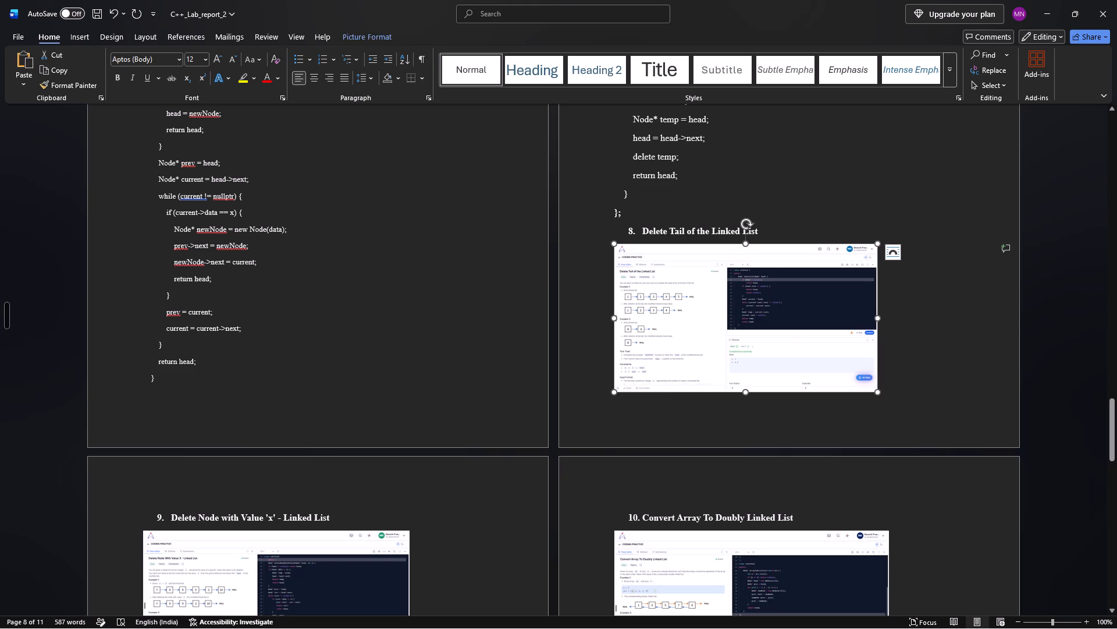
drag(614, 393, 703, 316)
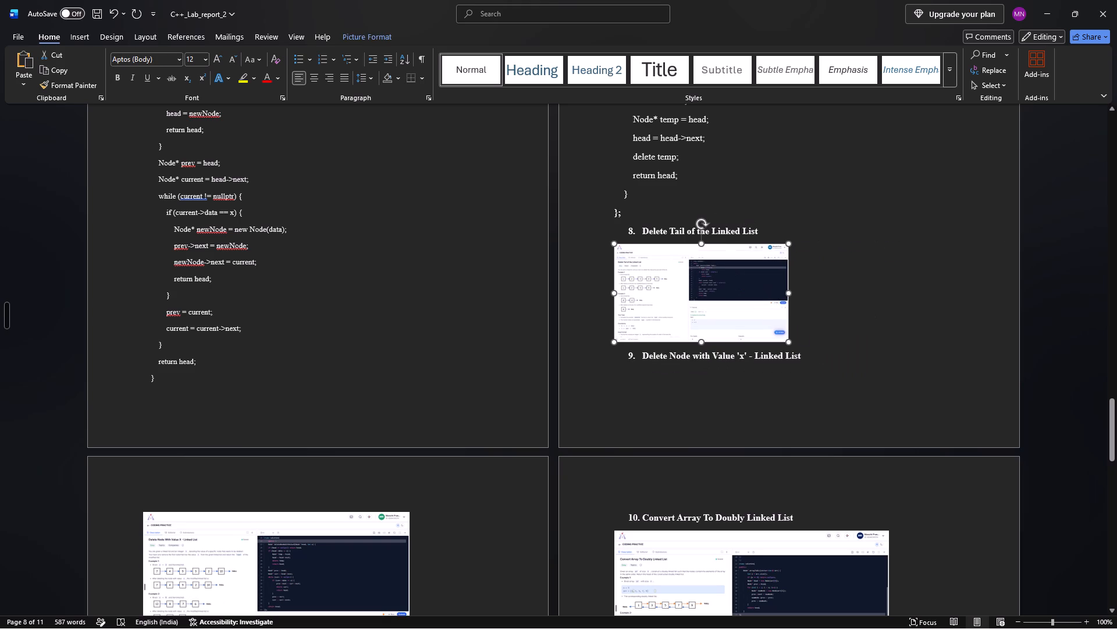
click(809, 336)
key(space)
key(space)
key(space)
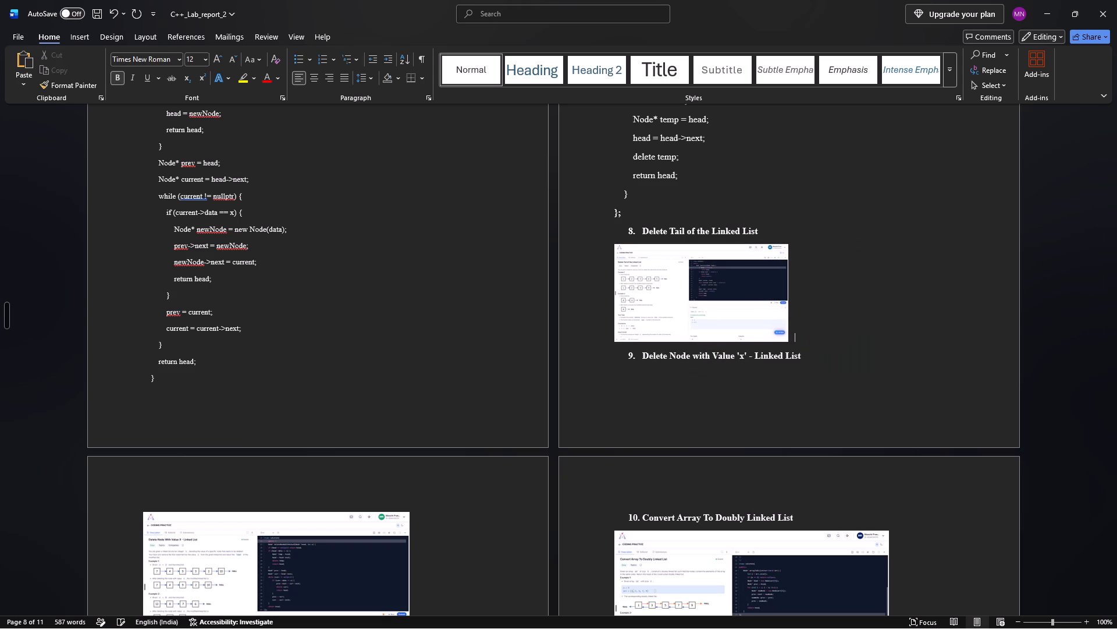
Switch to Chrome, open Delete Tail of the Linked List from the coding practice list, and run its code.
key(alt+Tab)
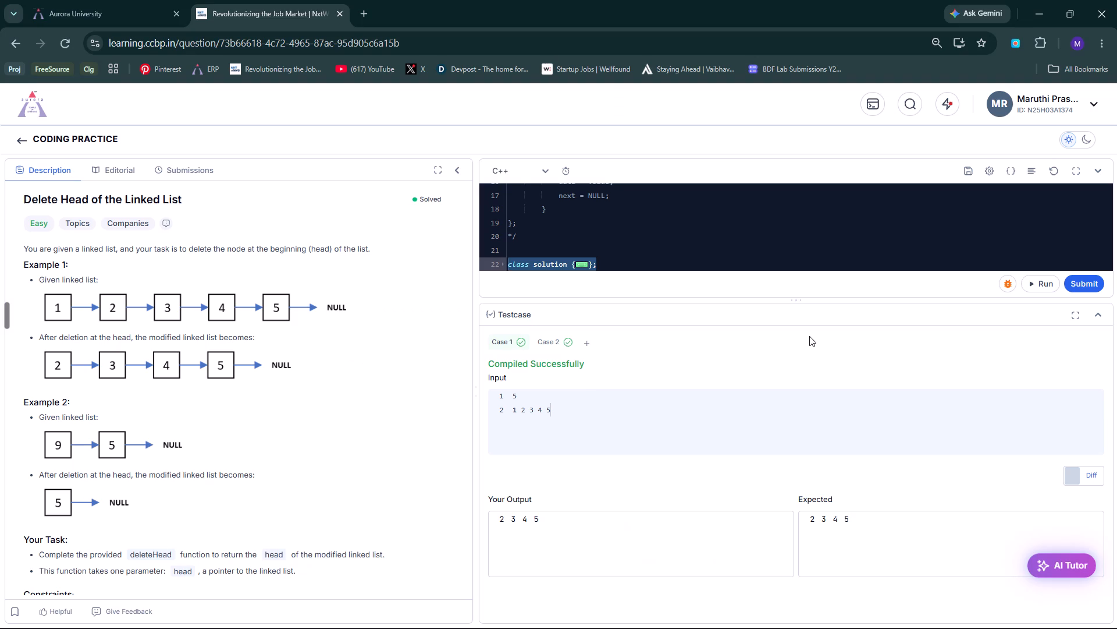
scroll(581, 374, right, 12)
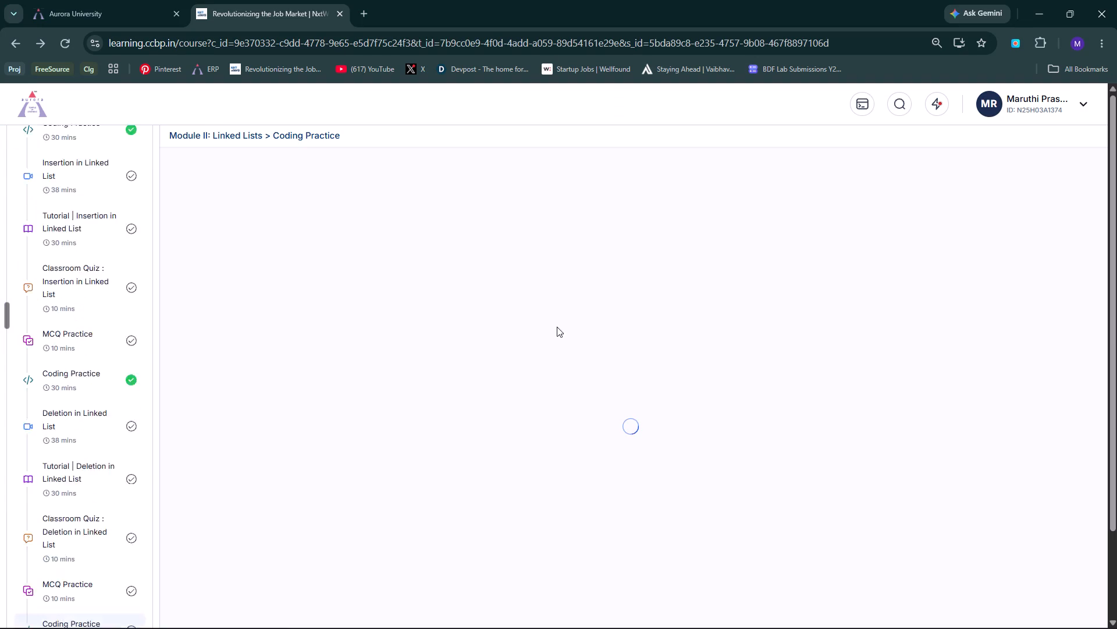
click(437, 289)
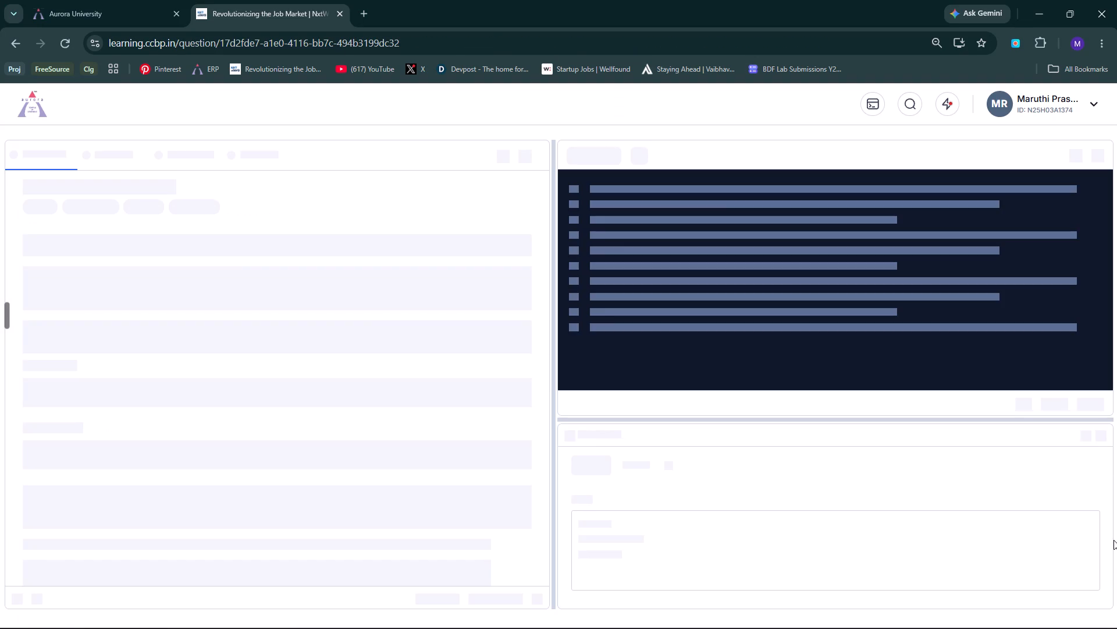
click(1029, 281)
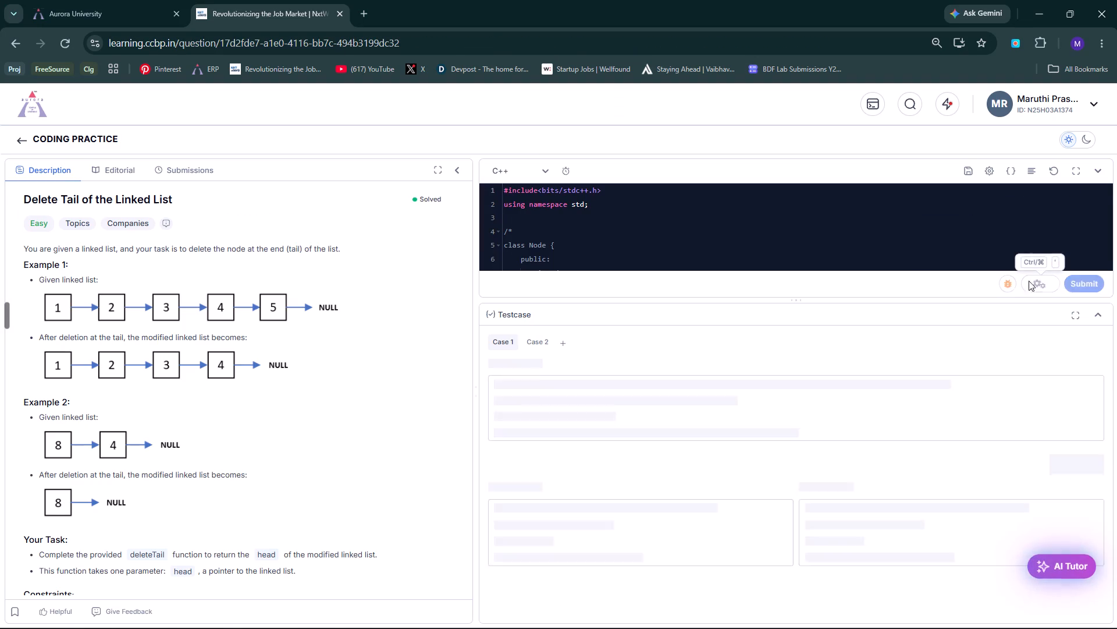
Snip the Delete Tail test case results from input through expected output and paste the snip after problem 8's screenshot in Word.
drag(817, 436, 817, 271)
click(741, 325)
key(Print)
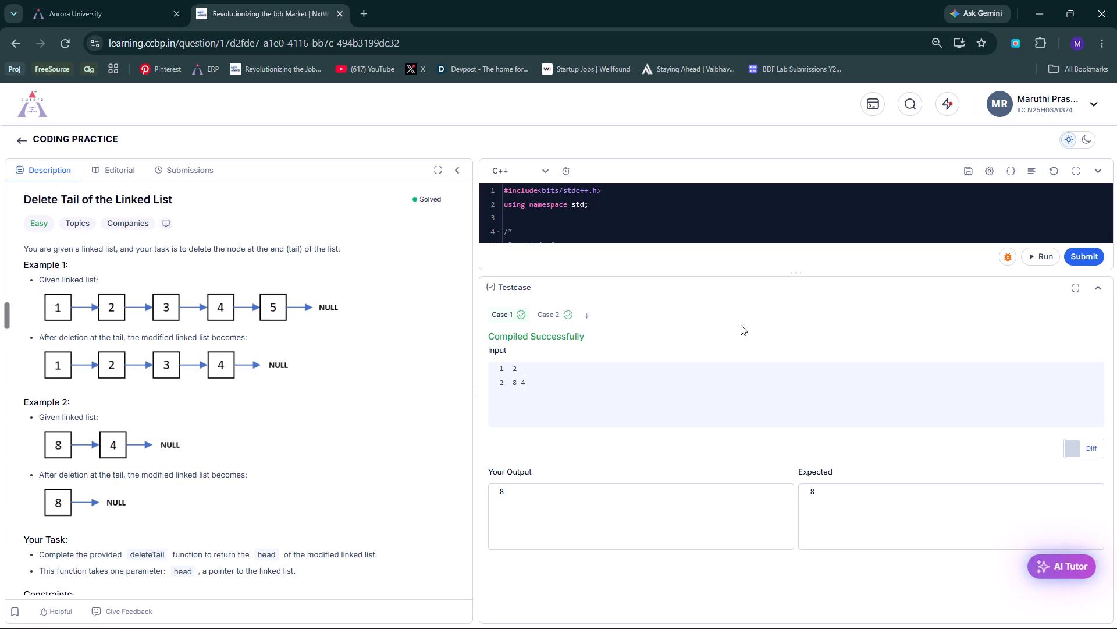
drag(483, 277, 535, 359)
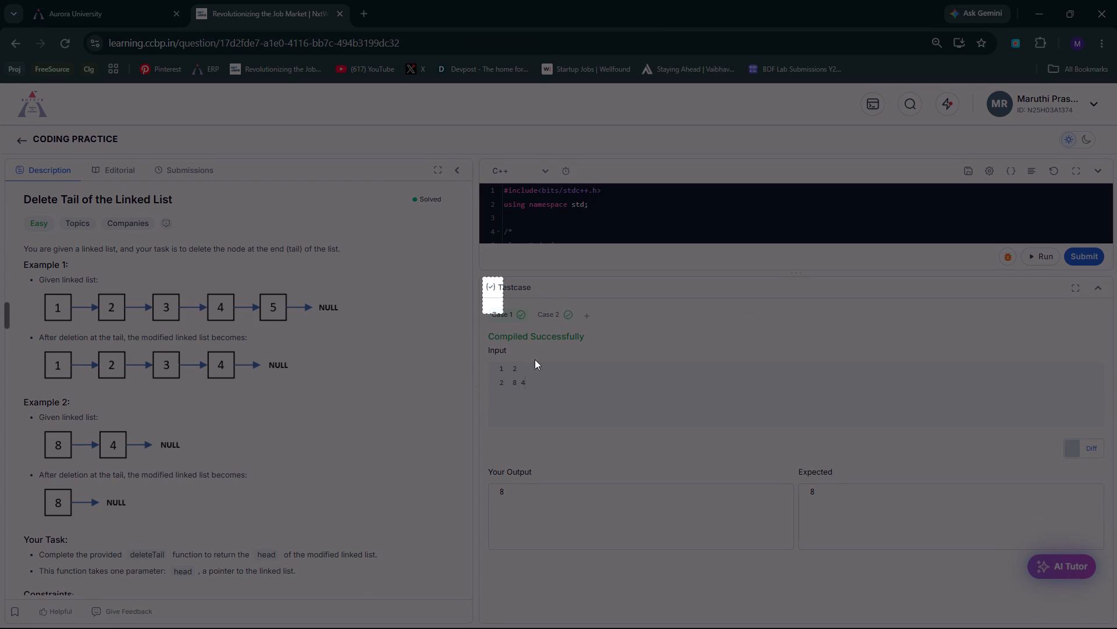
drag(535, 359, 837, 496)
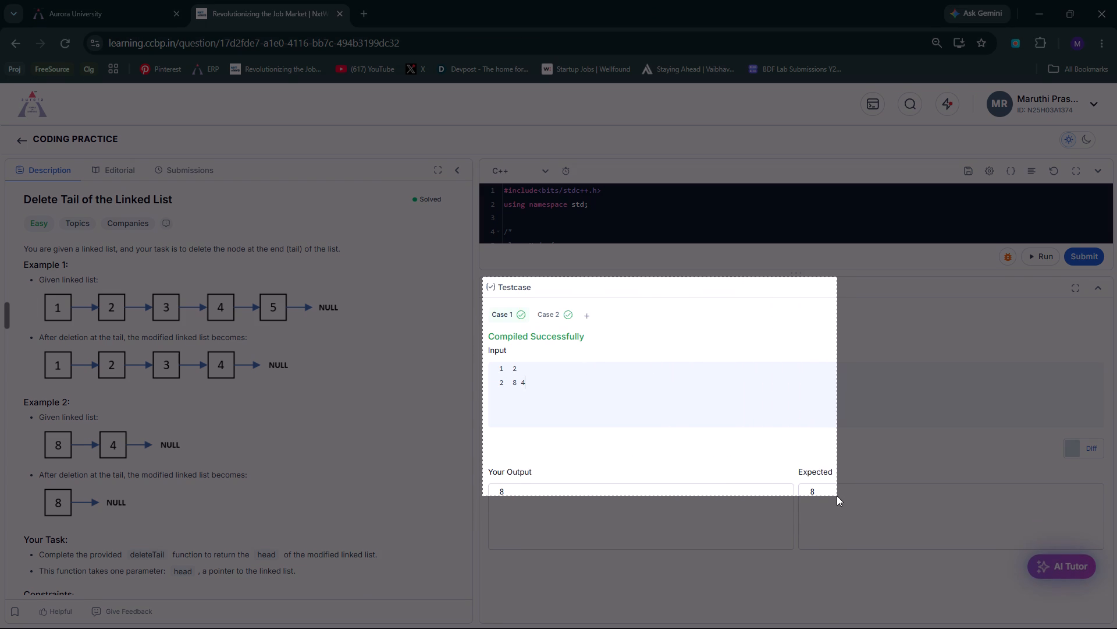
drag(837, 496, 837, 499)
key(alt+Tab)
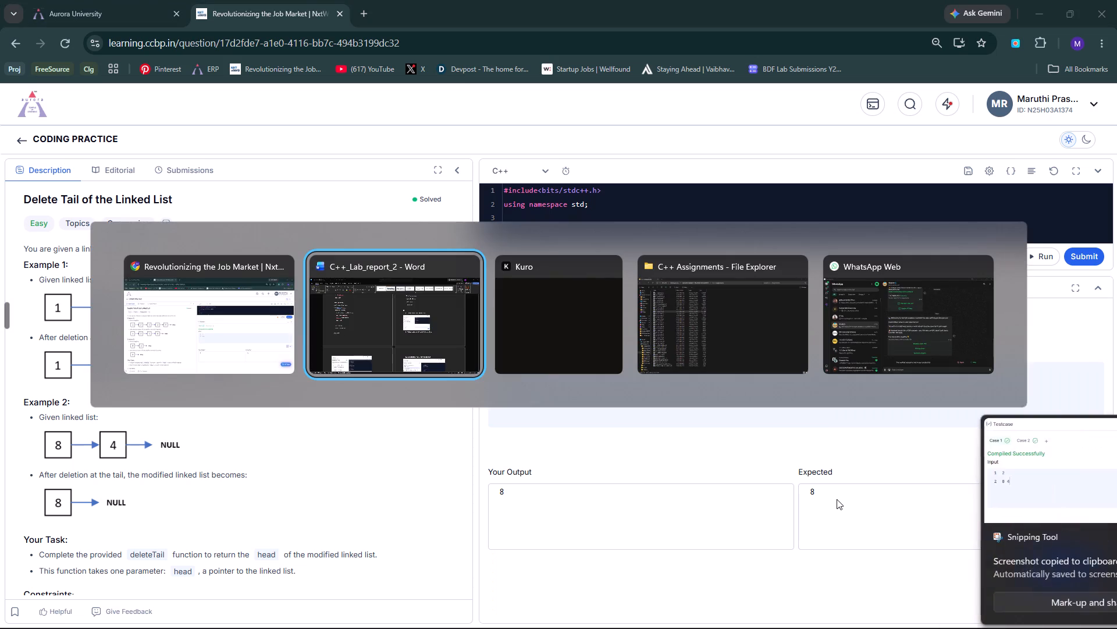
key(ctrl+v)
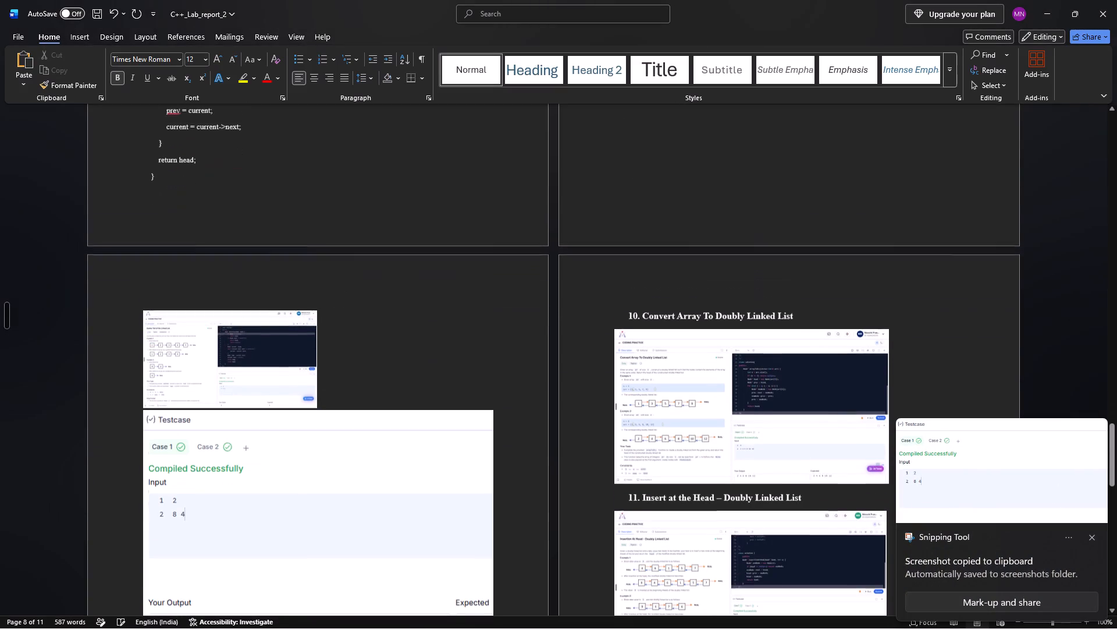
Shrink the pasted test case snip to a bit under half its width so it fits beside problem 8's Delete Tail screenshot.
click(266, 494)
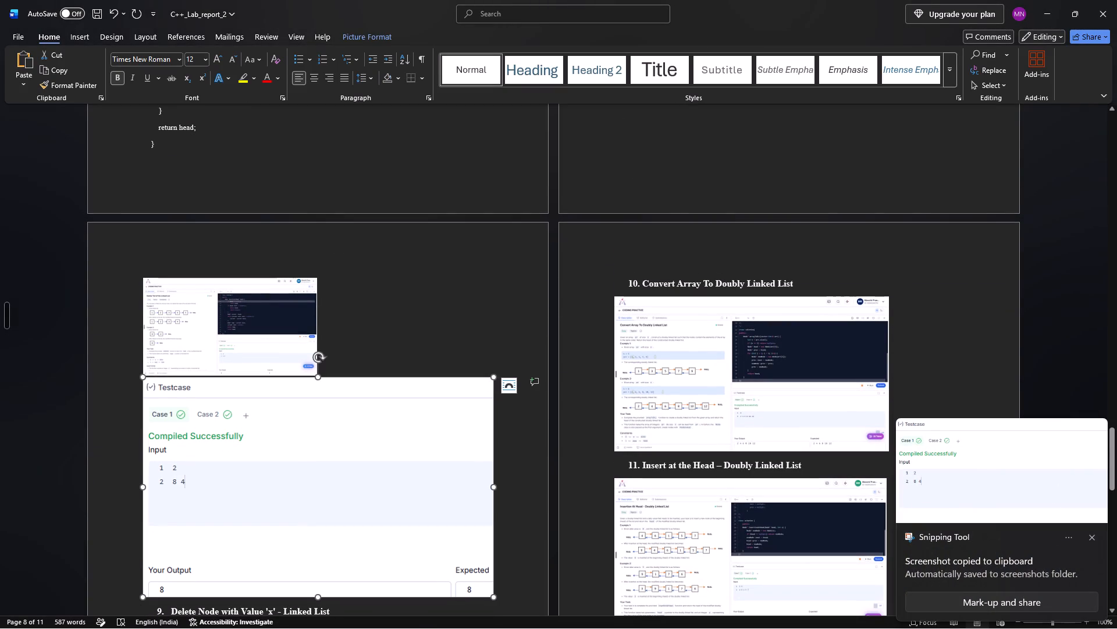
drag(140, 598, 284, 472)
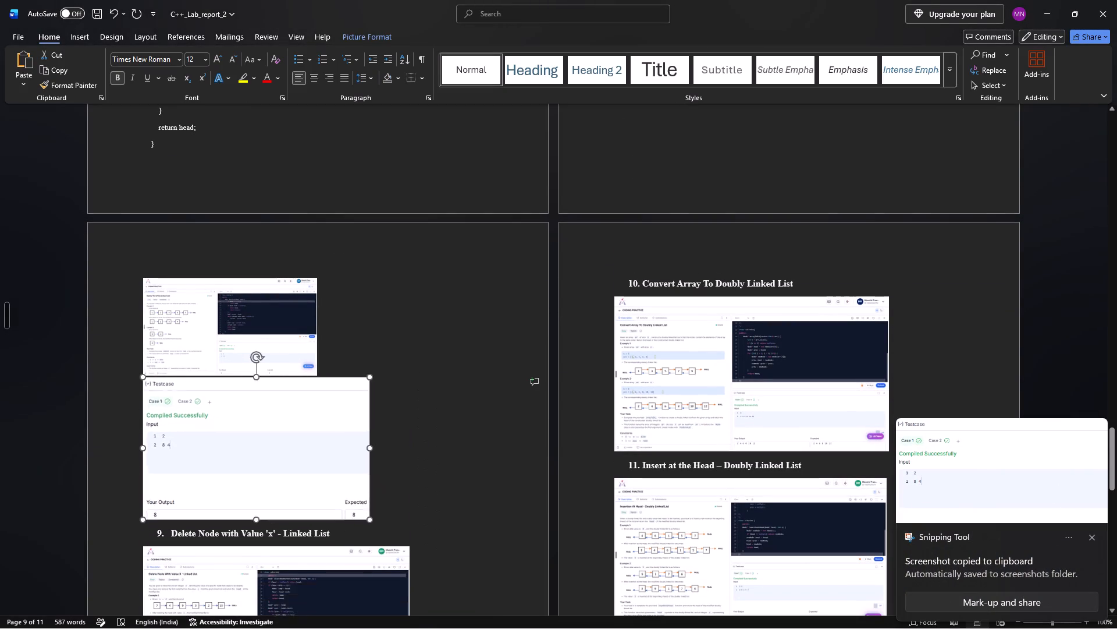
drag(284, 472, 336, 441)
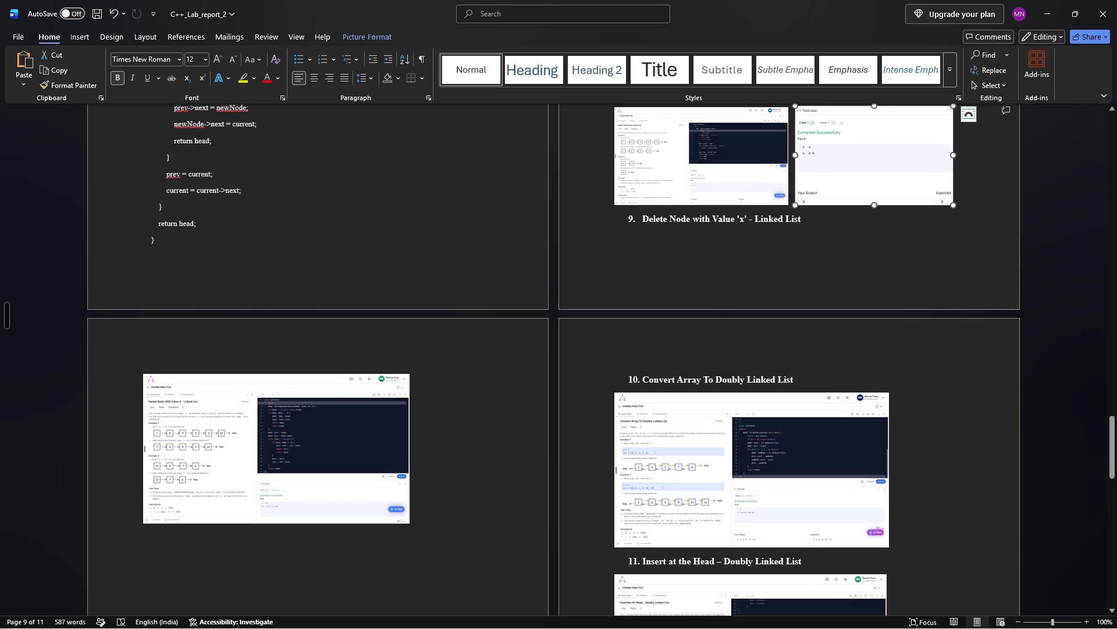
Add a "Code :" line beneath problem 8's two images, followed by an empty line.
click(963, 203)
key(Return)
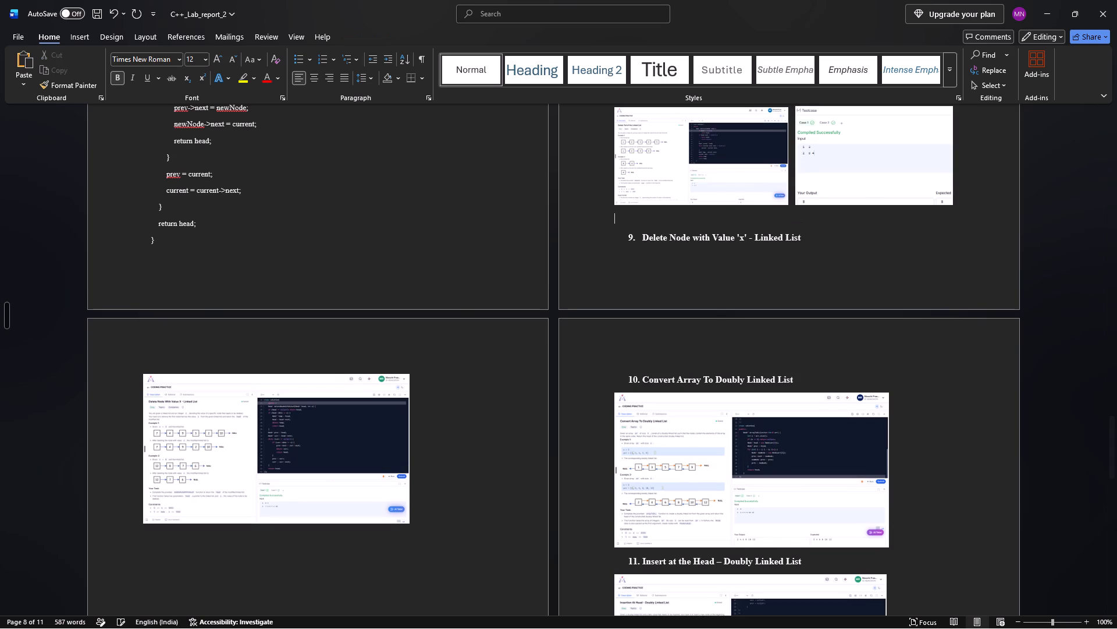
text(Code :)
key(space)
key(Return)
Copy the whole solution class from Delete Tail's code editor in Chrome and paste it under problem 8's "Code :" line in Word.
key(alt+Tab)
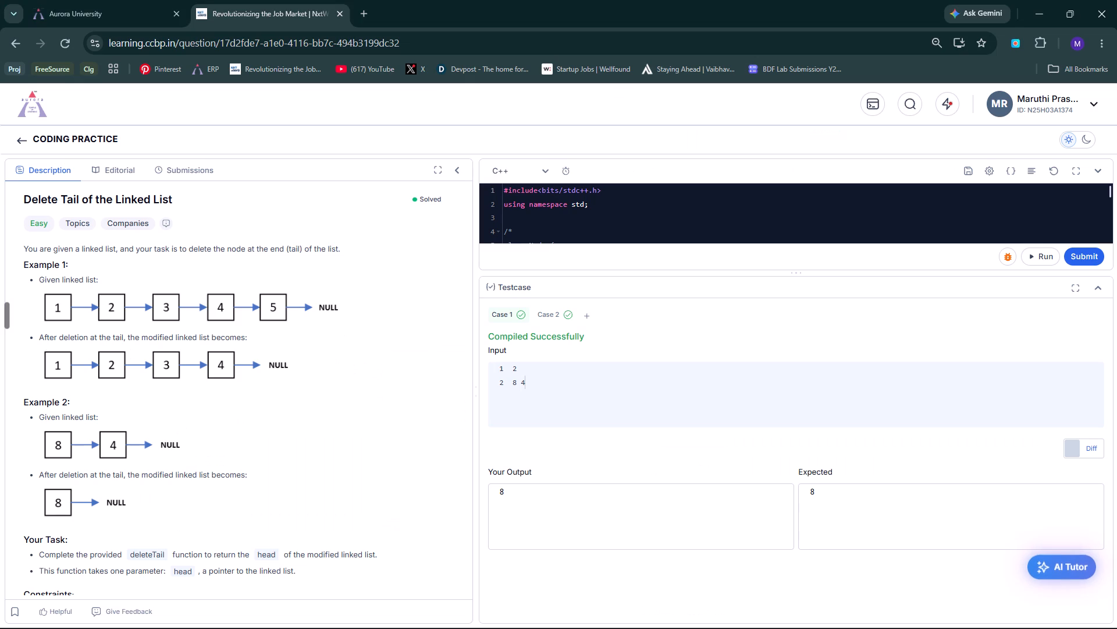
drag(831, 273, 859, 407)
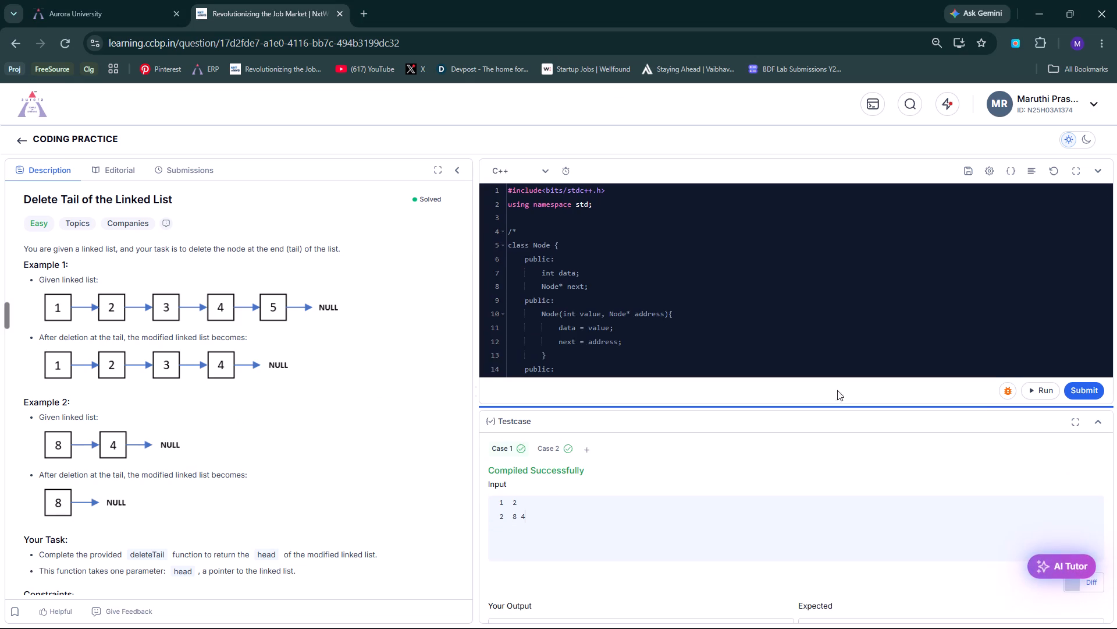
scroll(776, 366, down, 6)
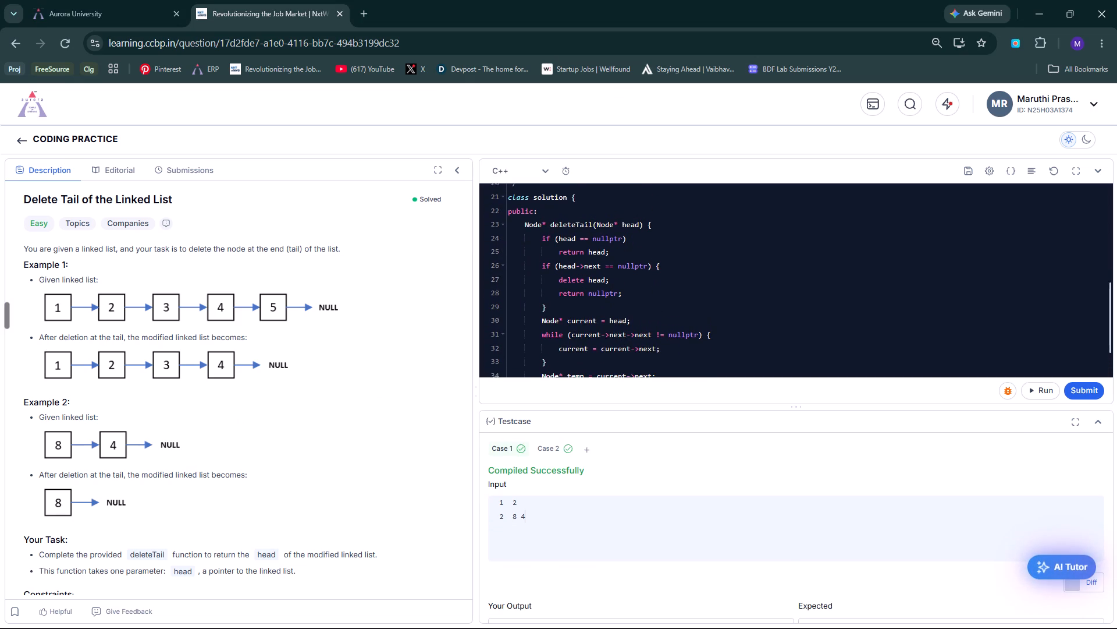
click(503, 197)
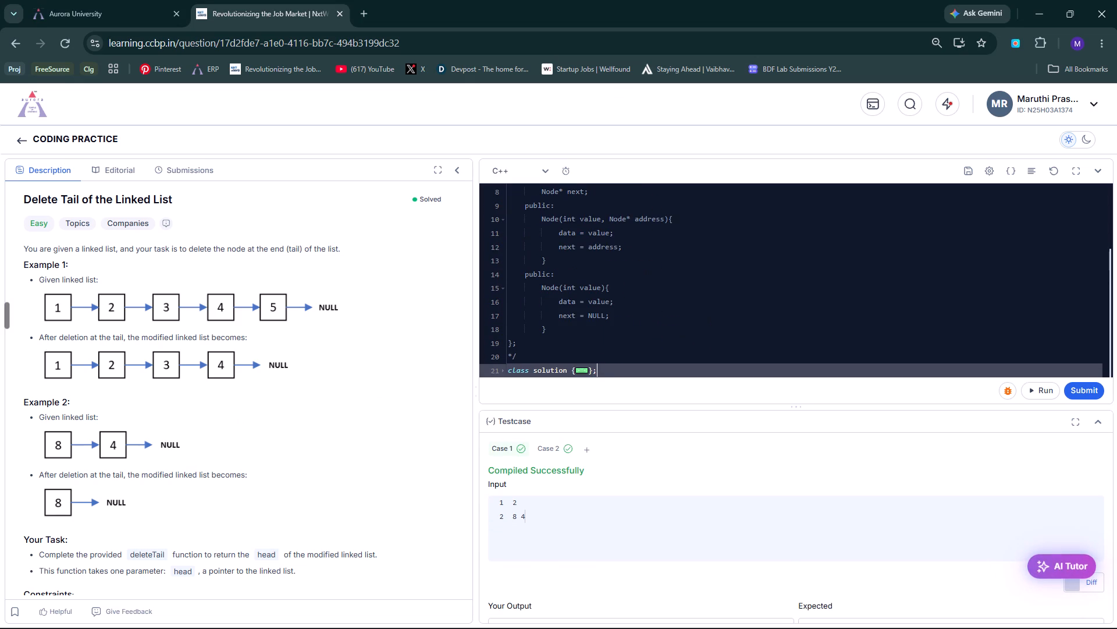
drag(620, 370, 503, 372)
key(ctrl+c)
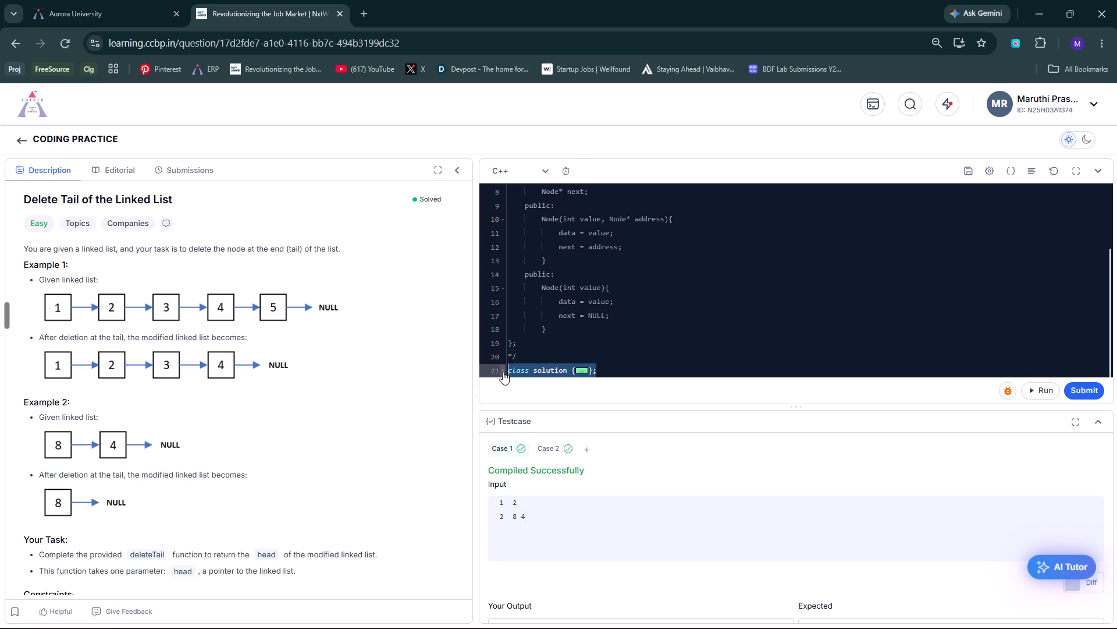
key(alt+Tab)
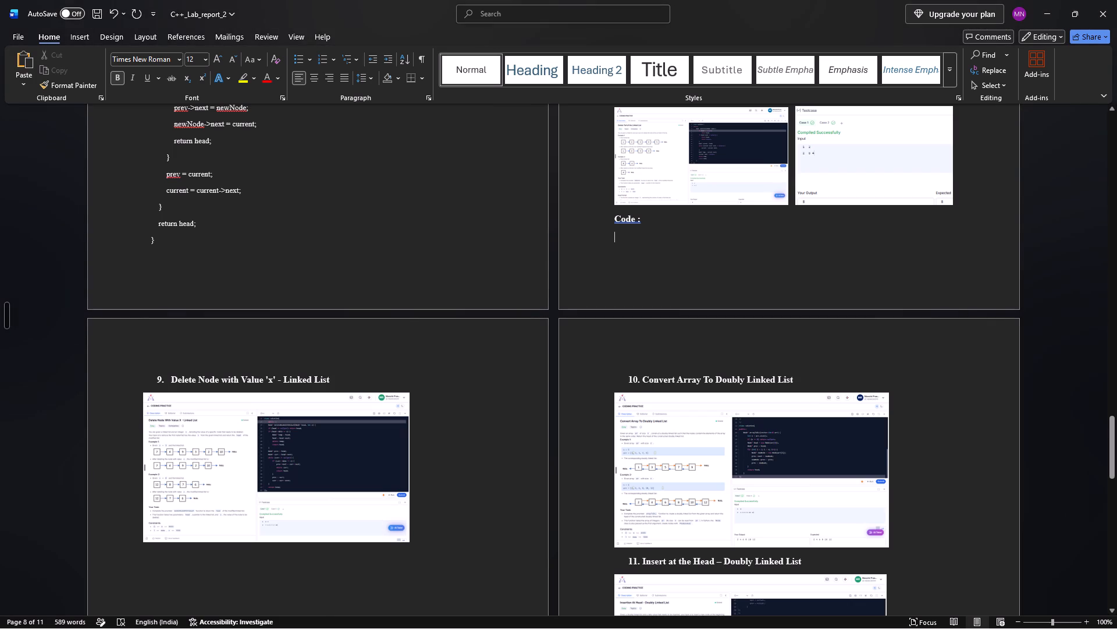
key(ctrl+v)
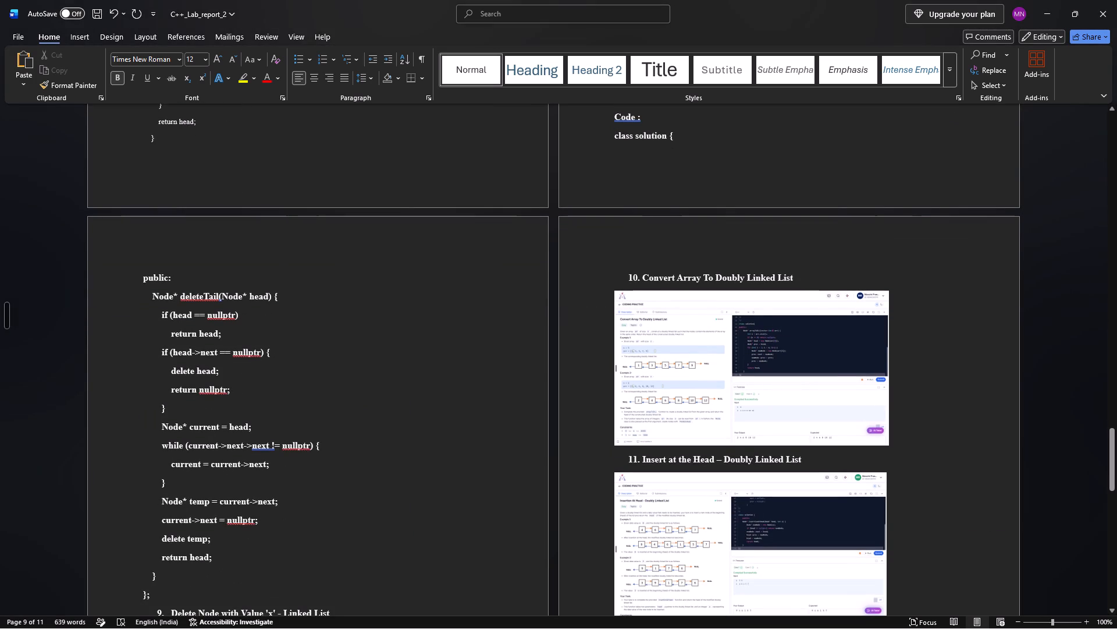
Remove the bold from problem 8's pasted code, from "class solution {" to "};", and set its font size to 10.
drag(169, 591, 290, 210)
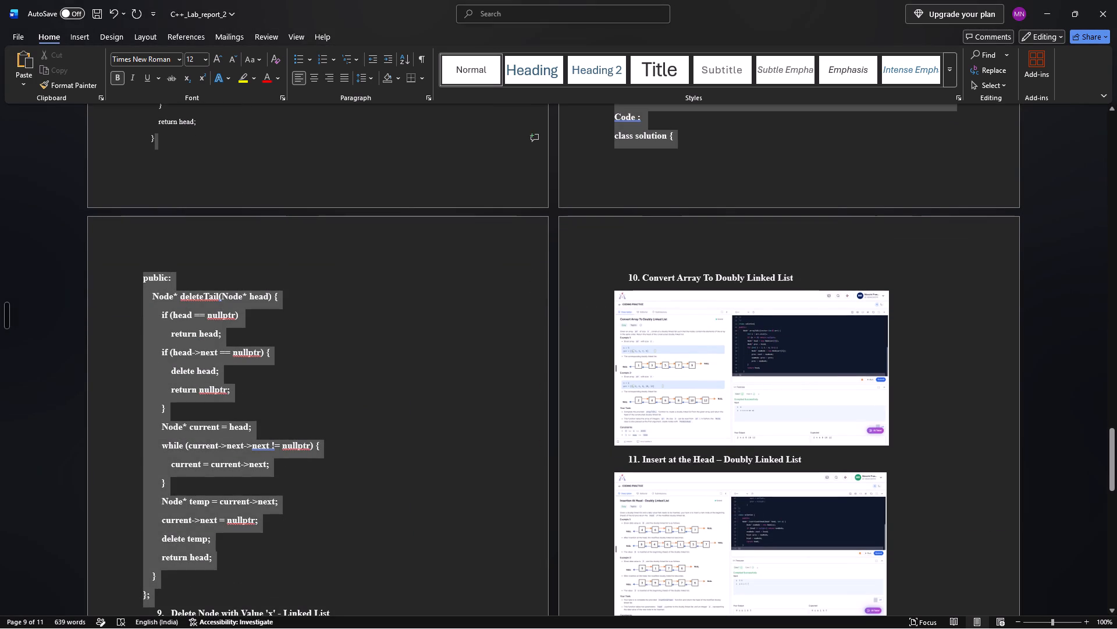
drag(290, 210, 616, 147)
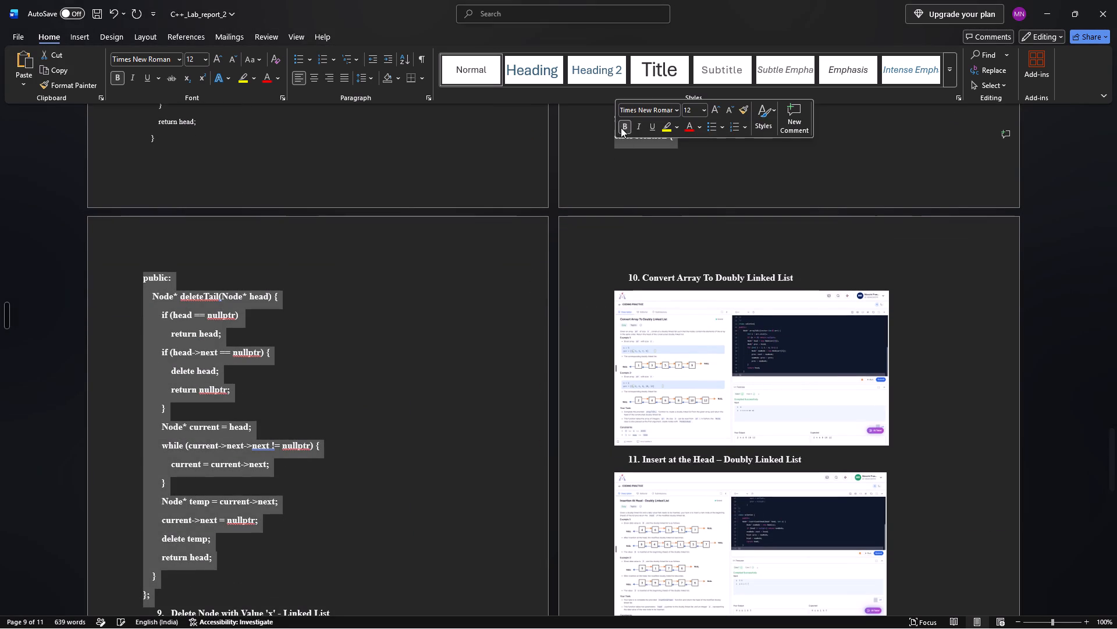
click(621, 128)
click(693, 107)
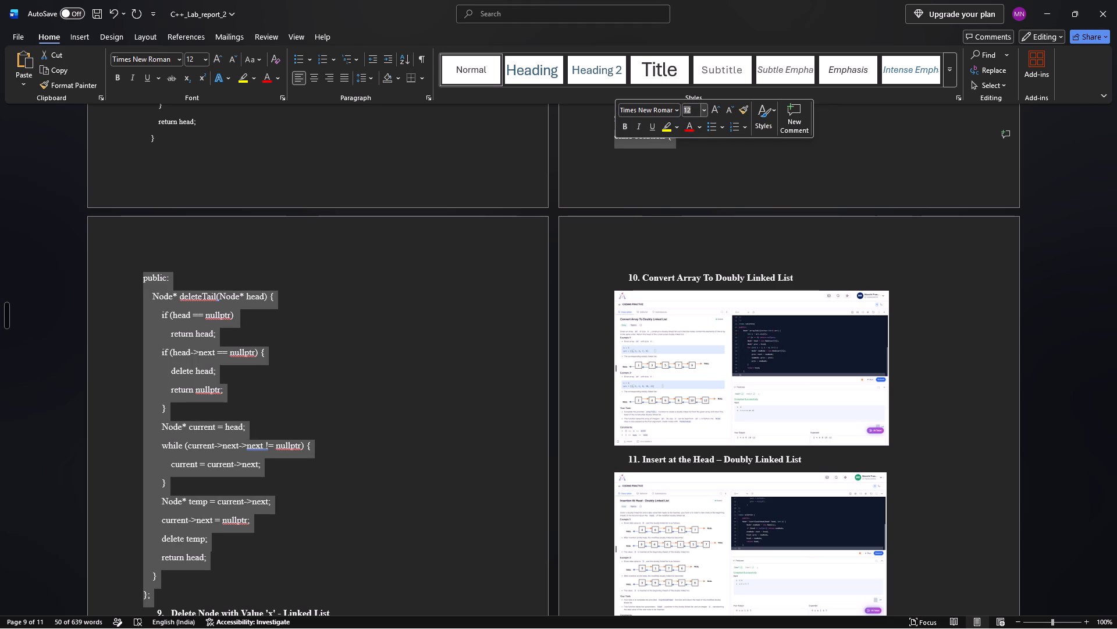
text(10)
key(Return)
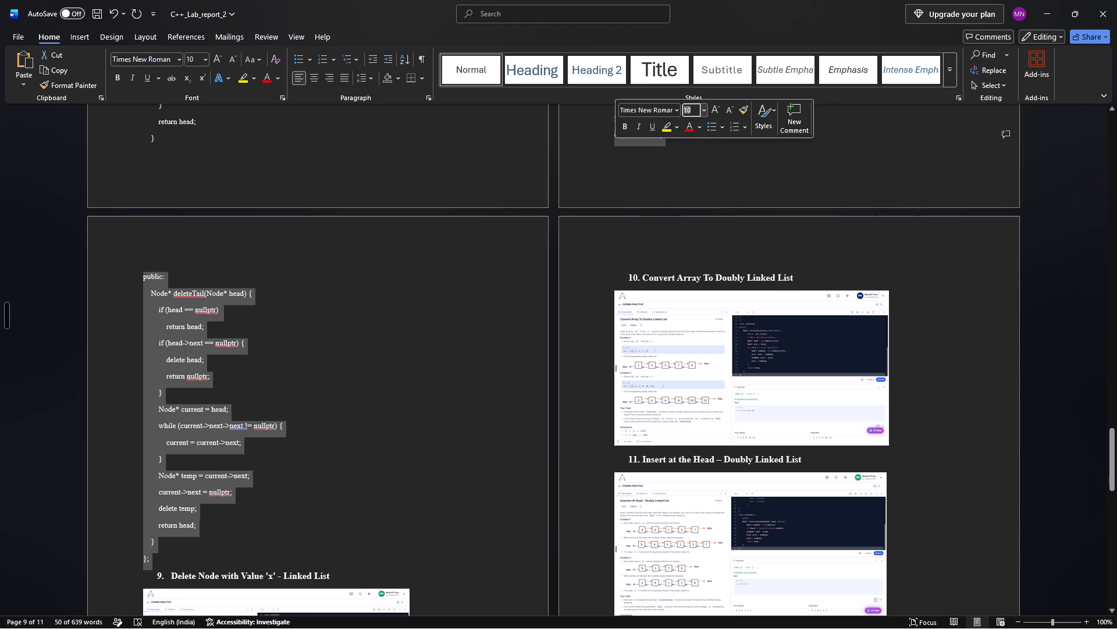
Shrink problem 9's Delete Node with Value 'x' screenshot to just under two-thirds of its width and add four spaces after it.
scroll(220, 547, down, 2)
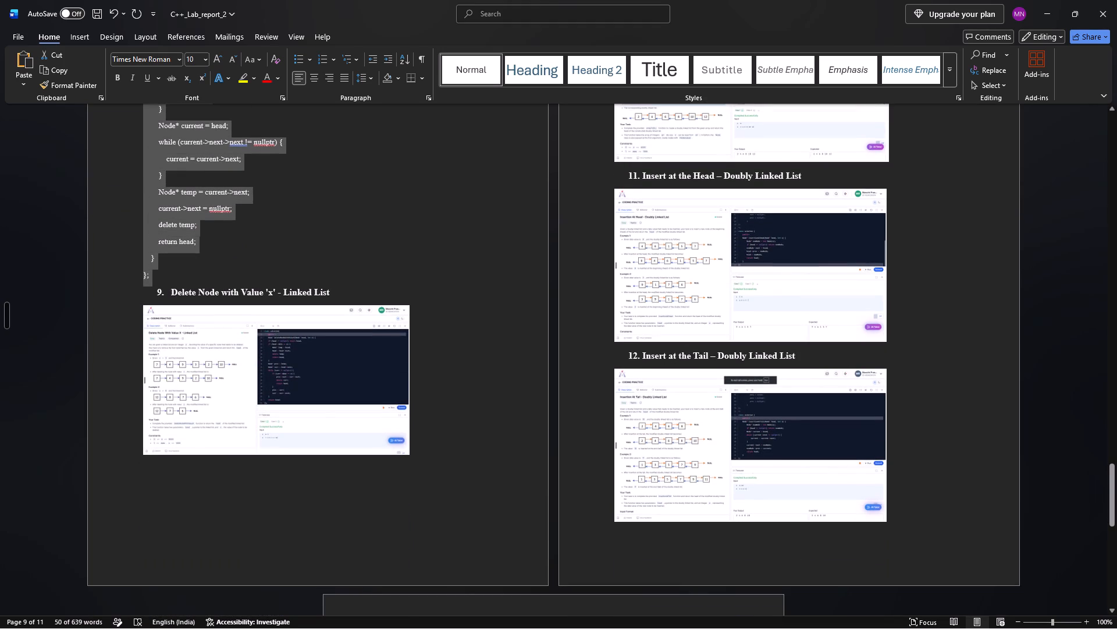
click(236, 394)
drag(143, 455, 196, 418)
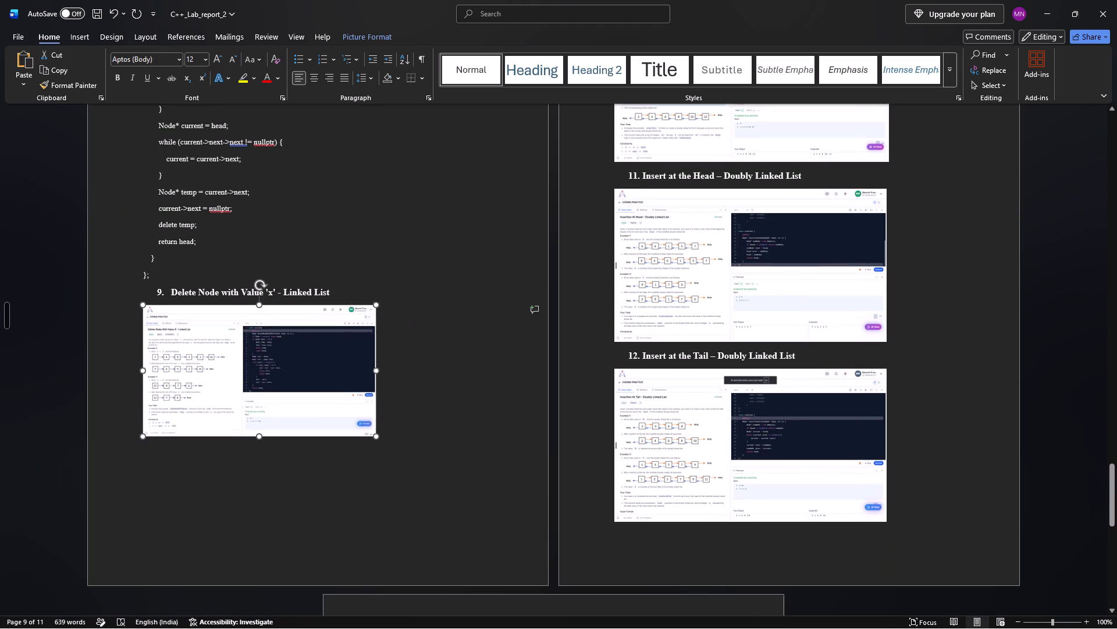
drag(196, 418, 240, 393)
click(336, 395)
key(space)
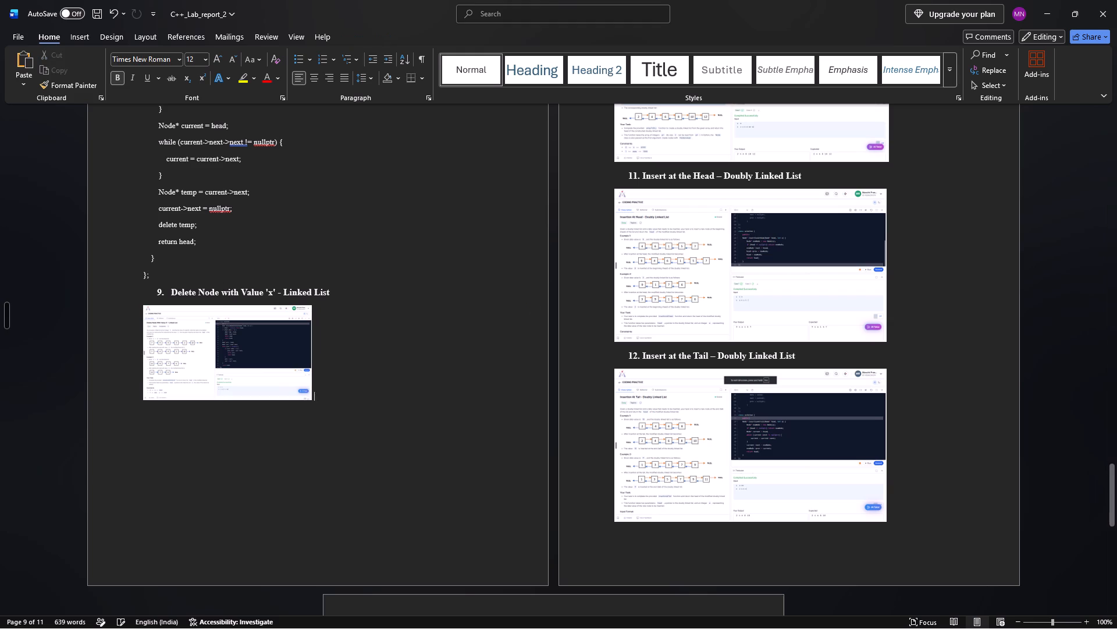
key(space)
key(space)
key(space)
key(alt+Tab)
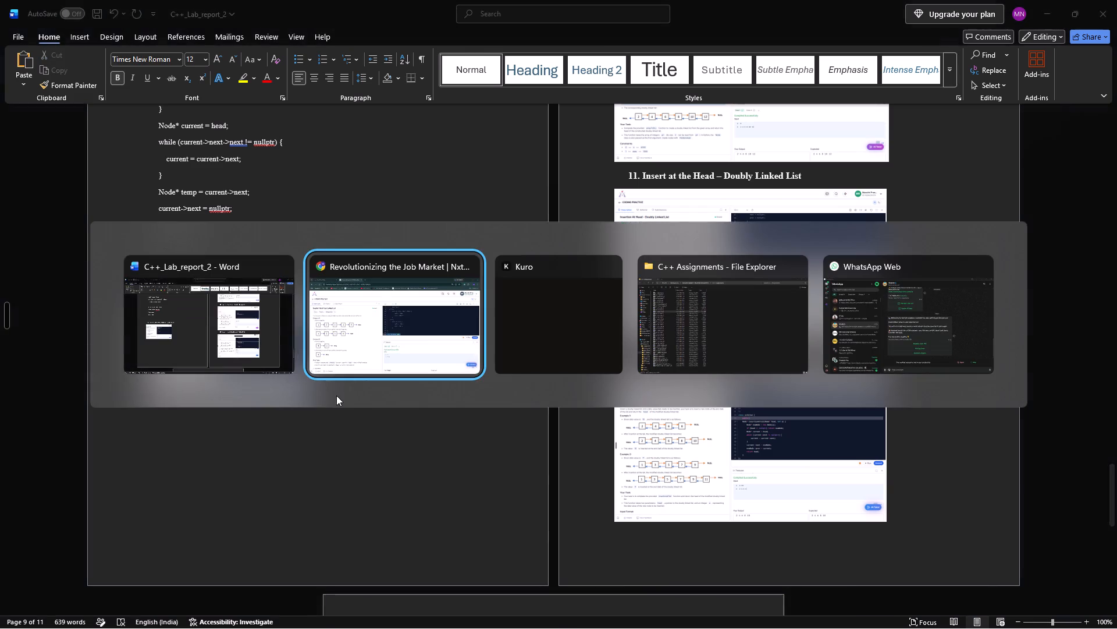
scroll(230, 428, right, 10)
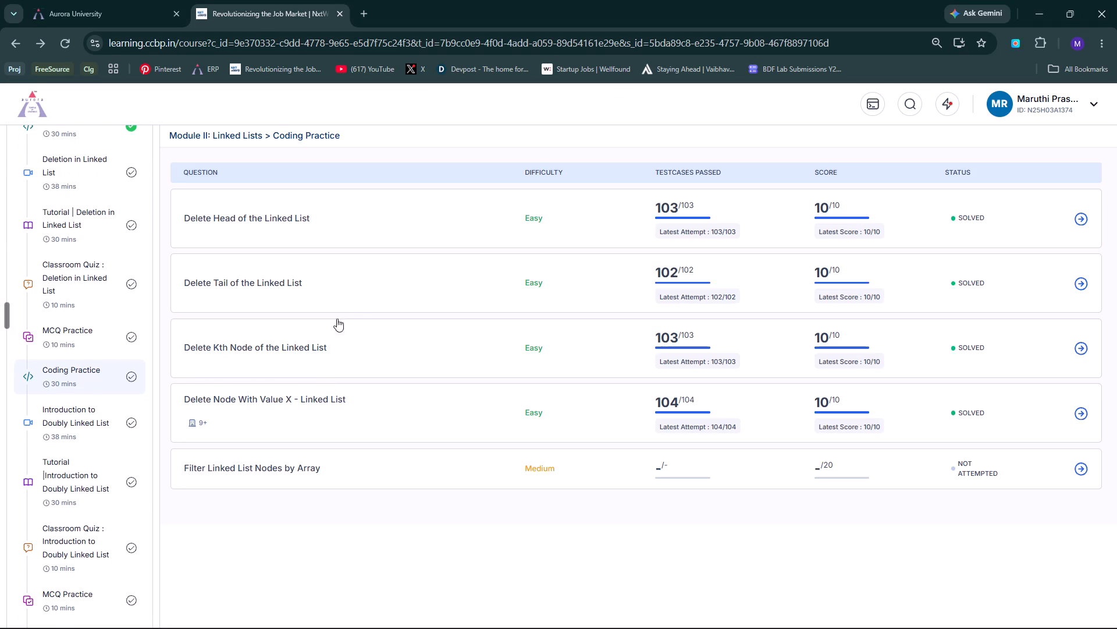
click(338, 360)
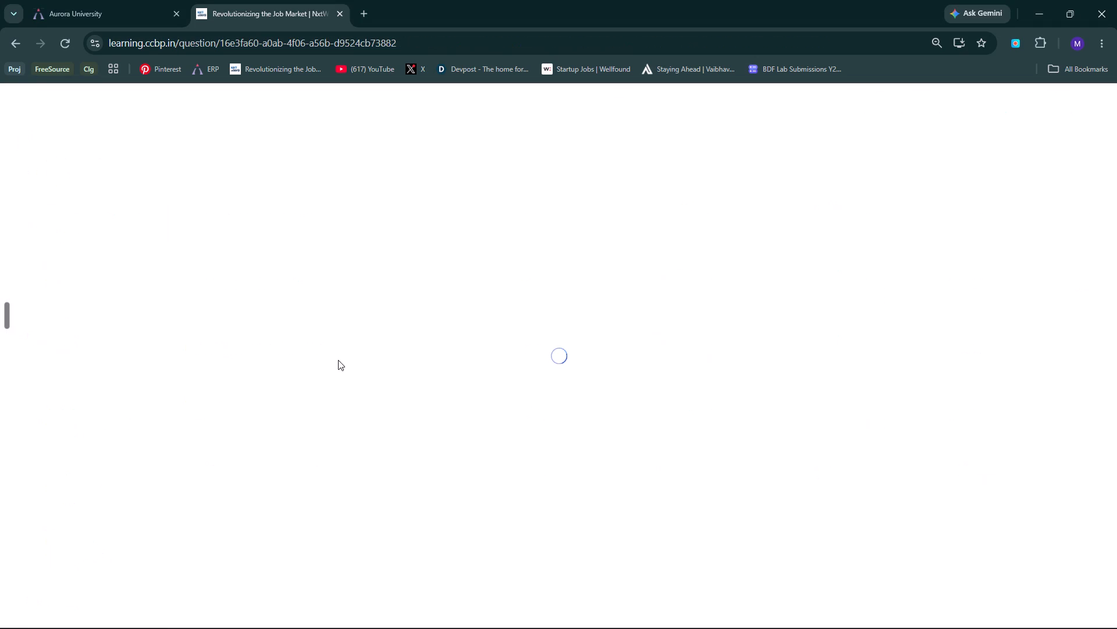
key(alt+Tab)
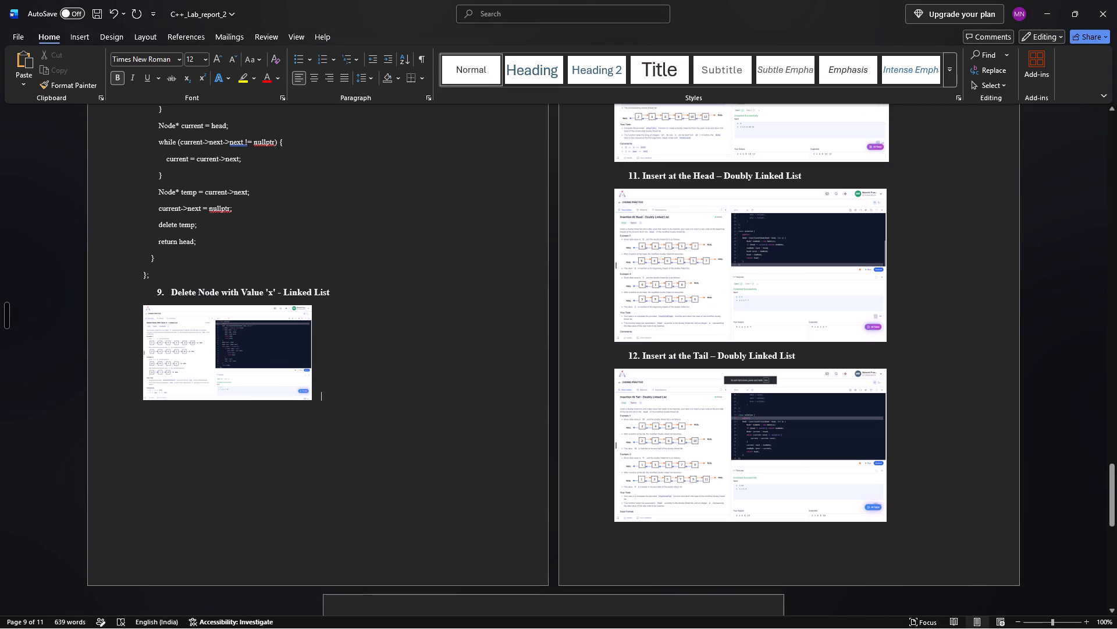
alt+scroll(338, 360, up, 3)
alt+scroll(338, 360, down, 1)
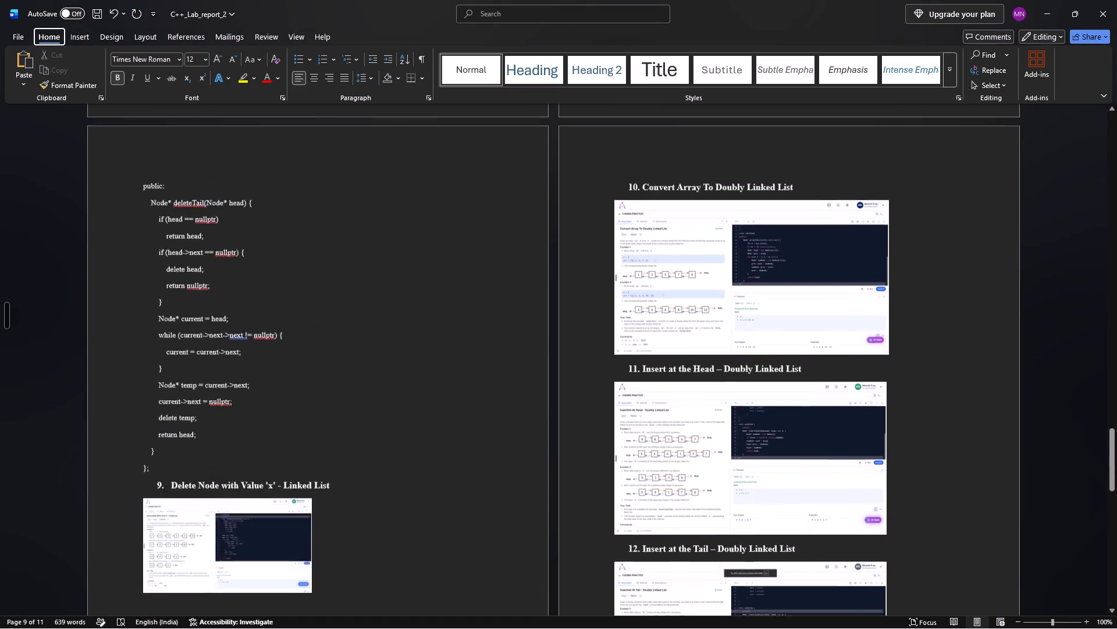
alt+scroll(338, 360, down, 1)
Switch to Chrome, open Delete Node With Value X - Linked List from the coding practice list, and run its code.
key(alt+Tab)
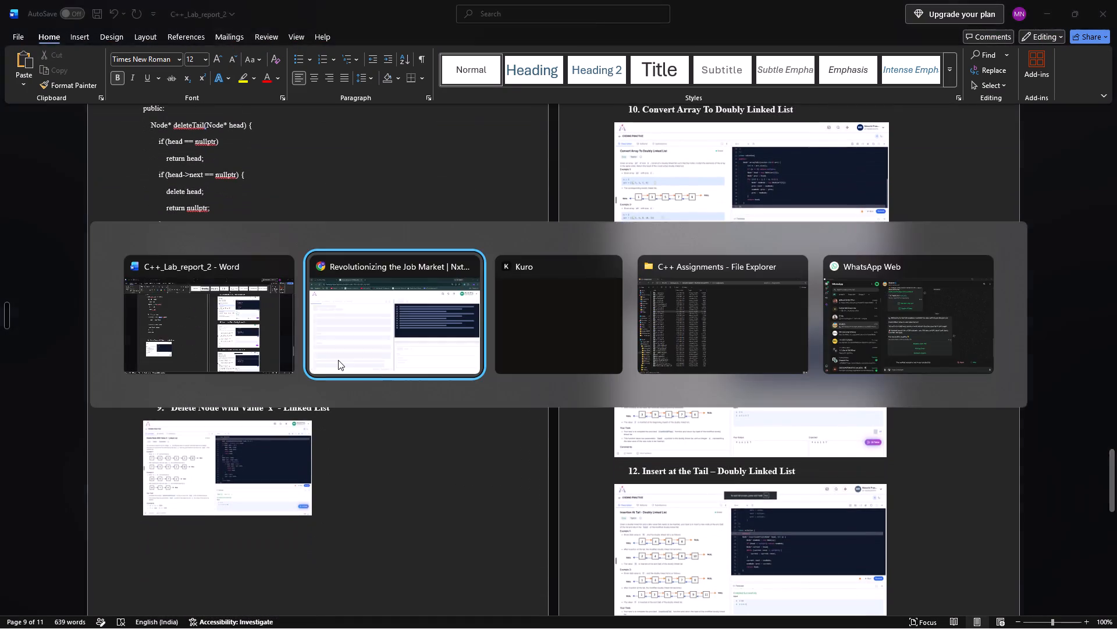
scroll(276, 373, right, 8)
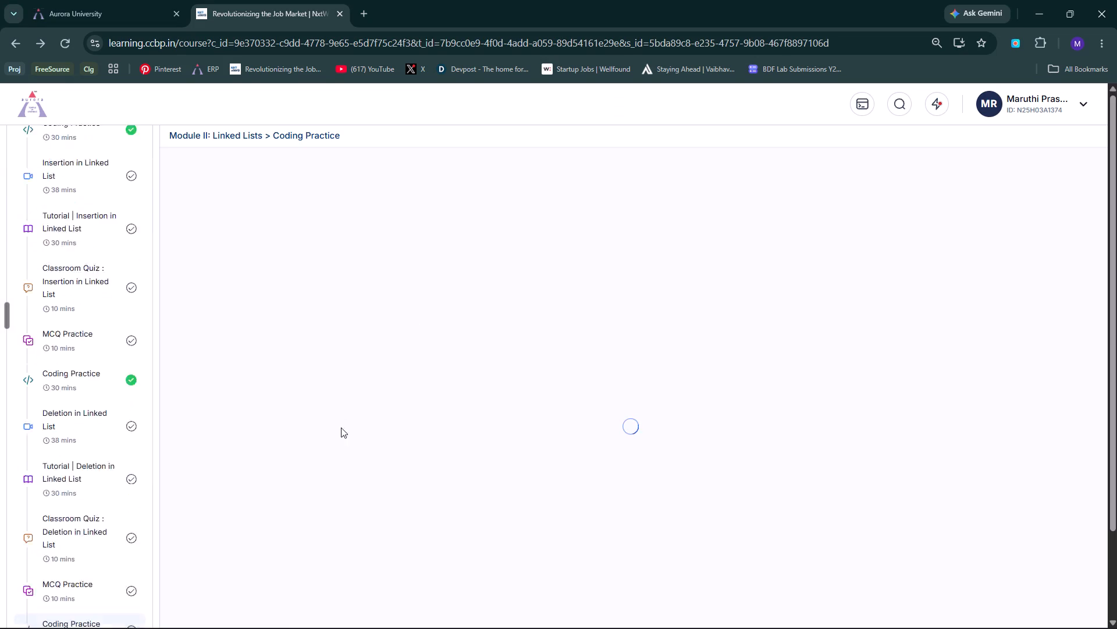
click(337, 402)
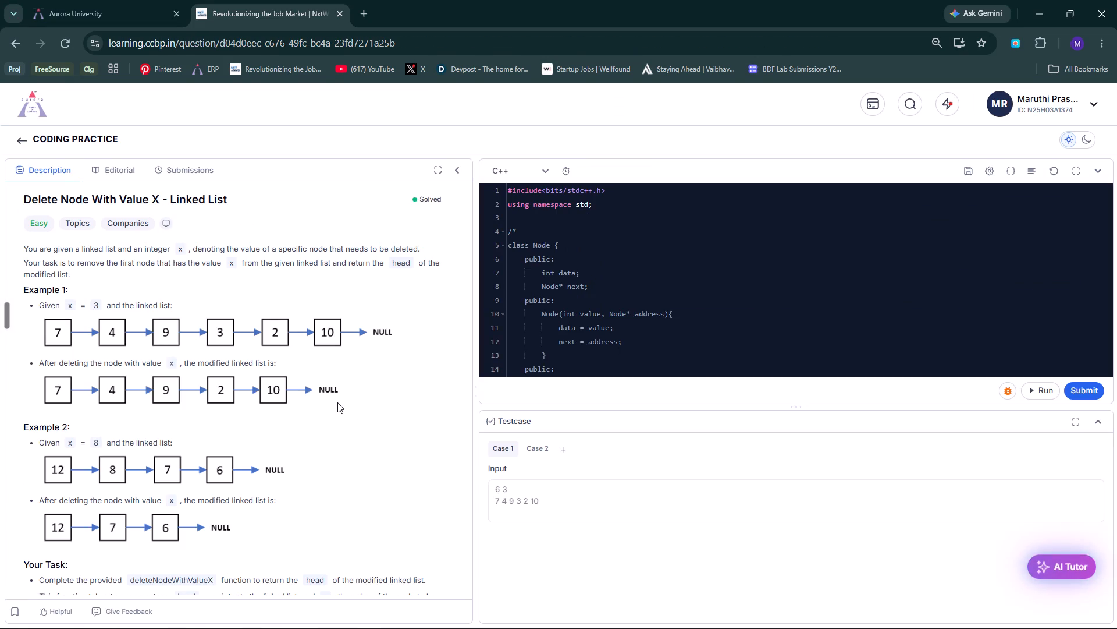
click(1037, 398)
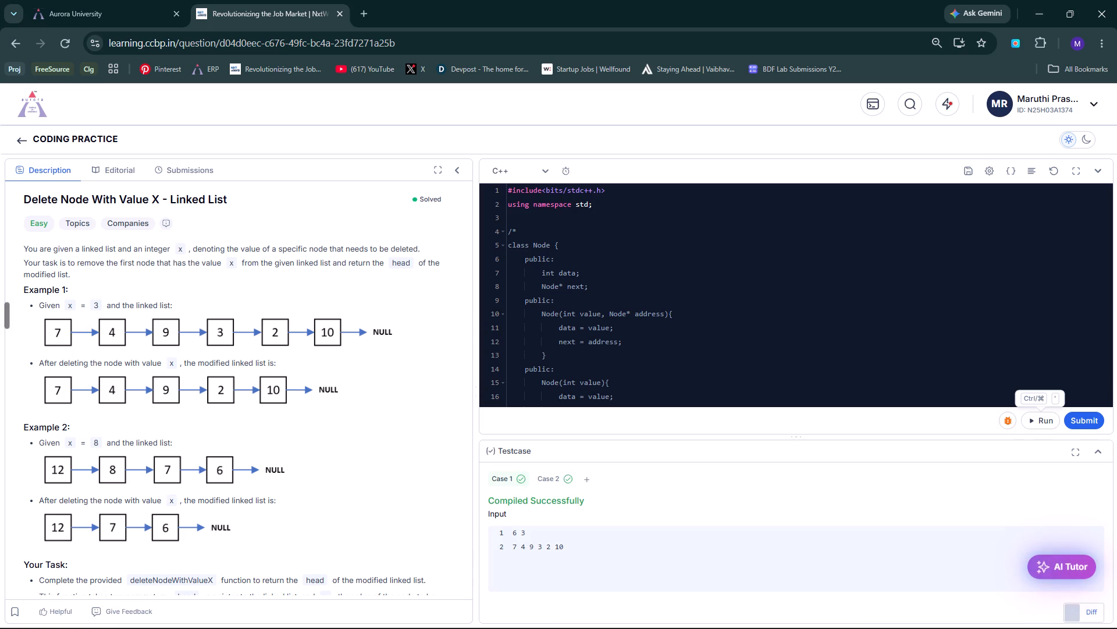
Snip Delete Node With Value X's testcase input, output and expected result in Chrome, and paste it after problem 9's screenshot in Word.
drag(937, 438, 952, 281)
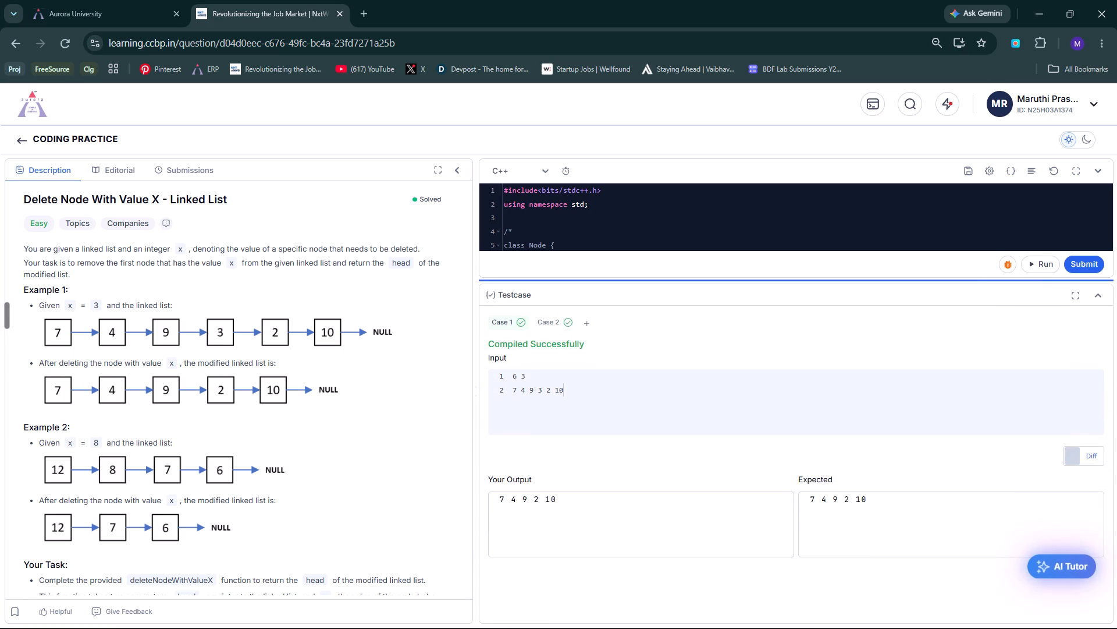
key(Print)
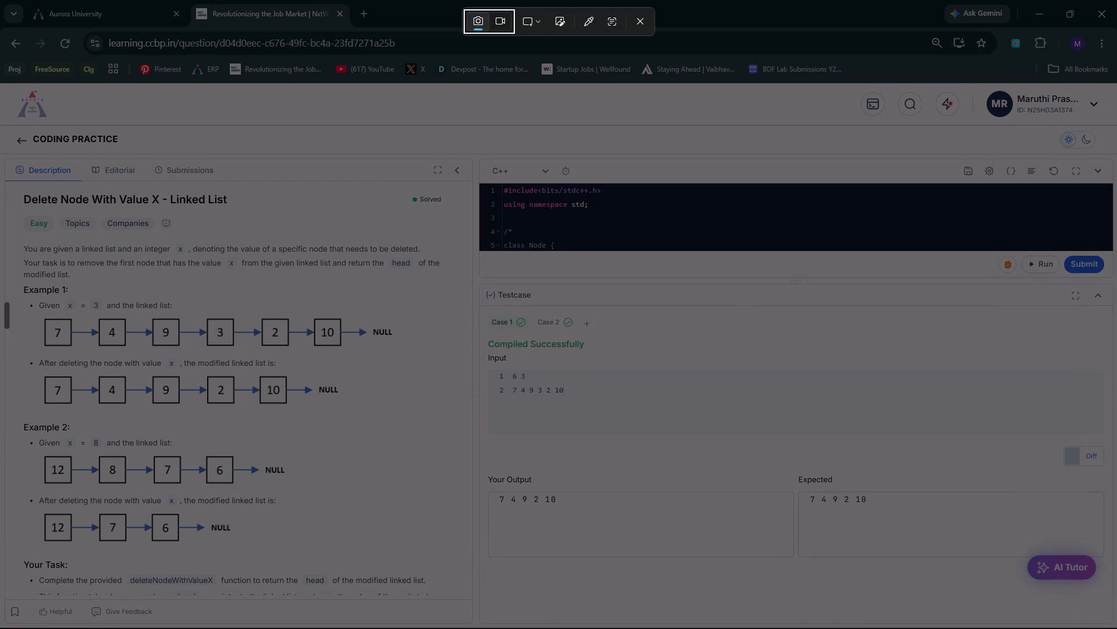
drag(482, 284, 901, 511)
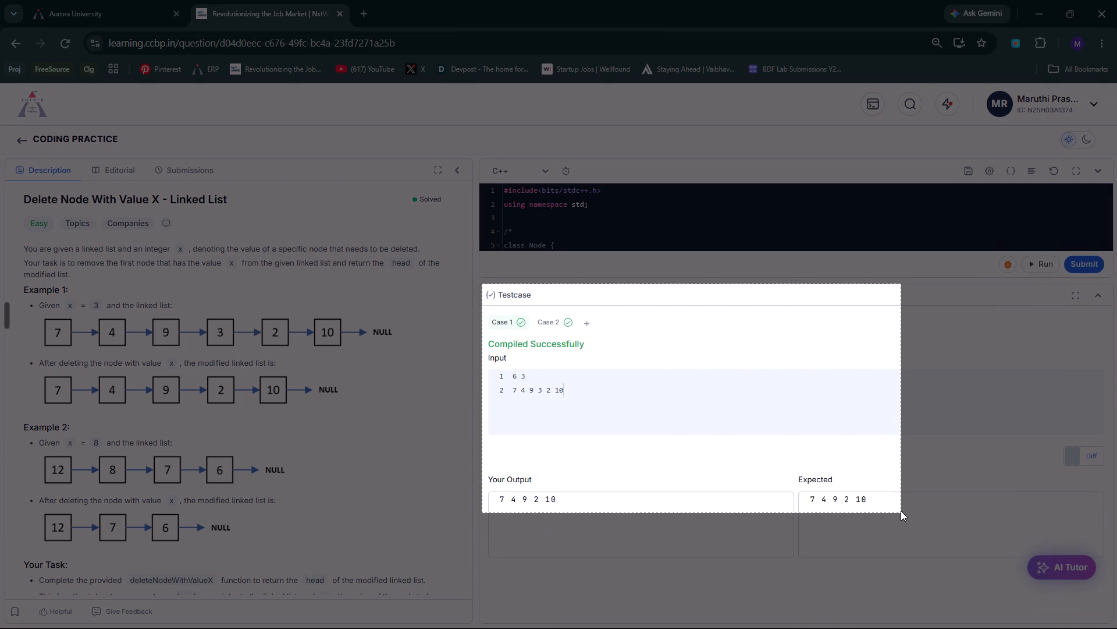
drag(901, 511, 874, 508)
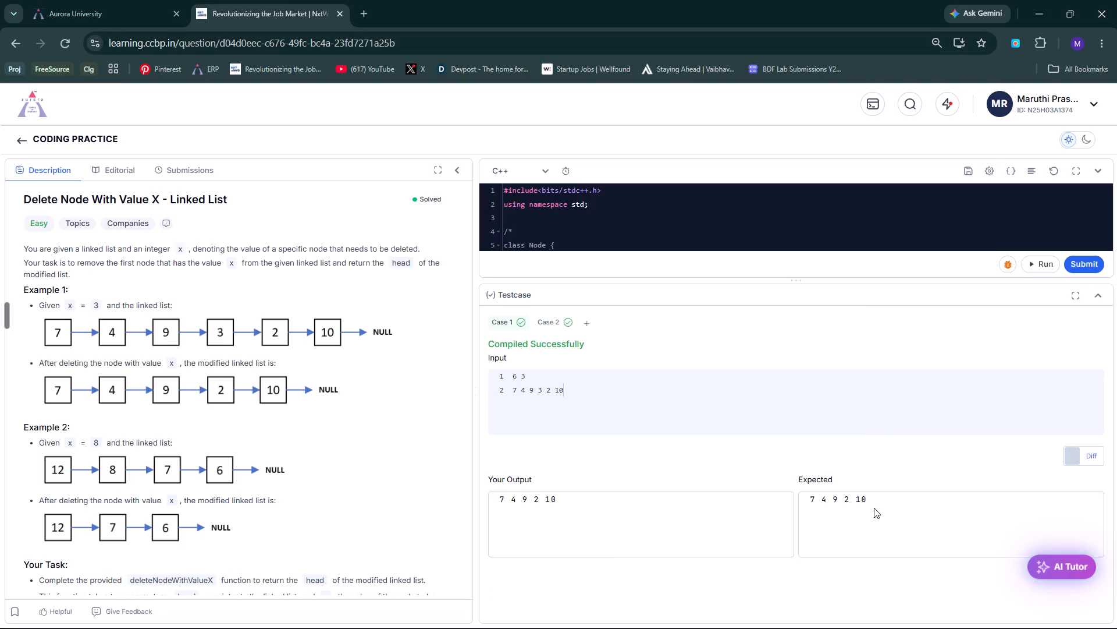
key(alt+Tab)
key(ctrl+v)
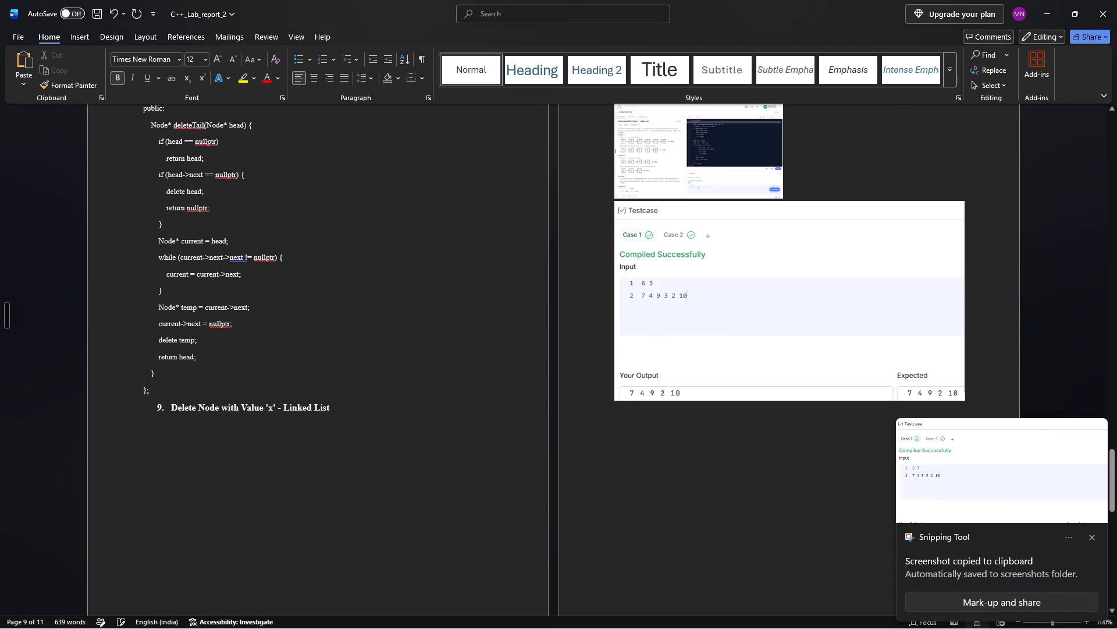
Shrink problem 9's pasted testcase snip to about 3.49 cm by 6.11 cm so it sits beside the problem screenshot.
click(764, 345)
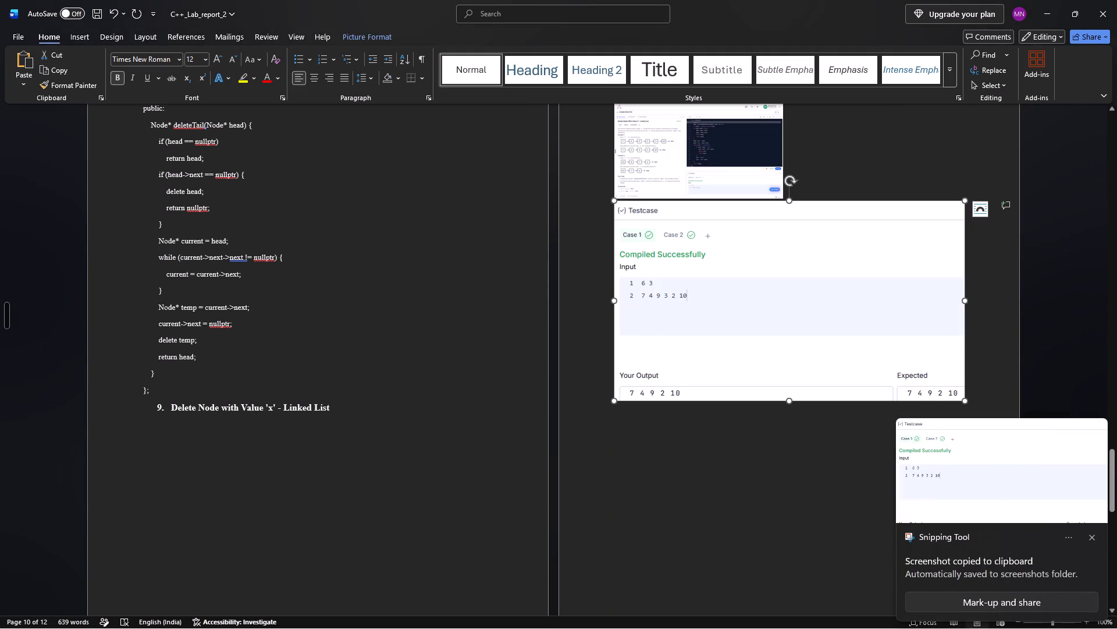
right_drag(613, 399, 769, 263)
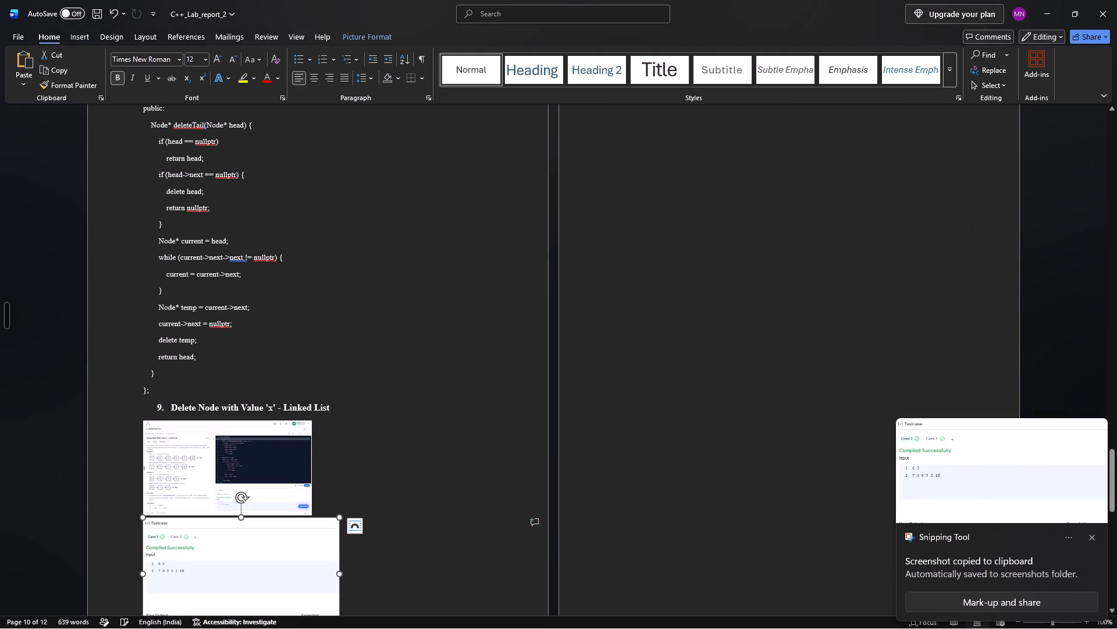
scroll(336, 537, down, 1)
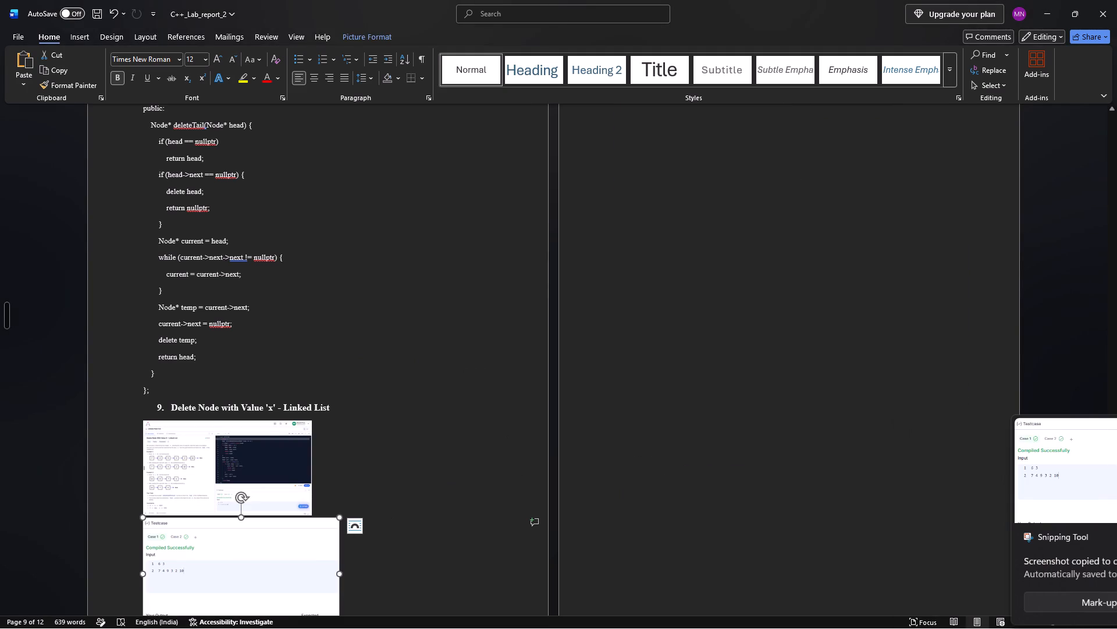
scroll(503, 381, down, 1)
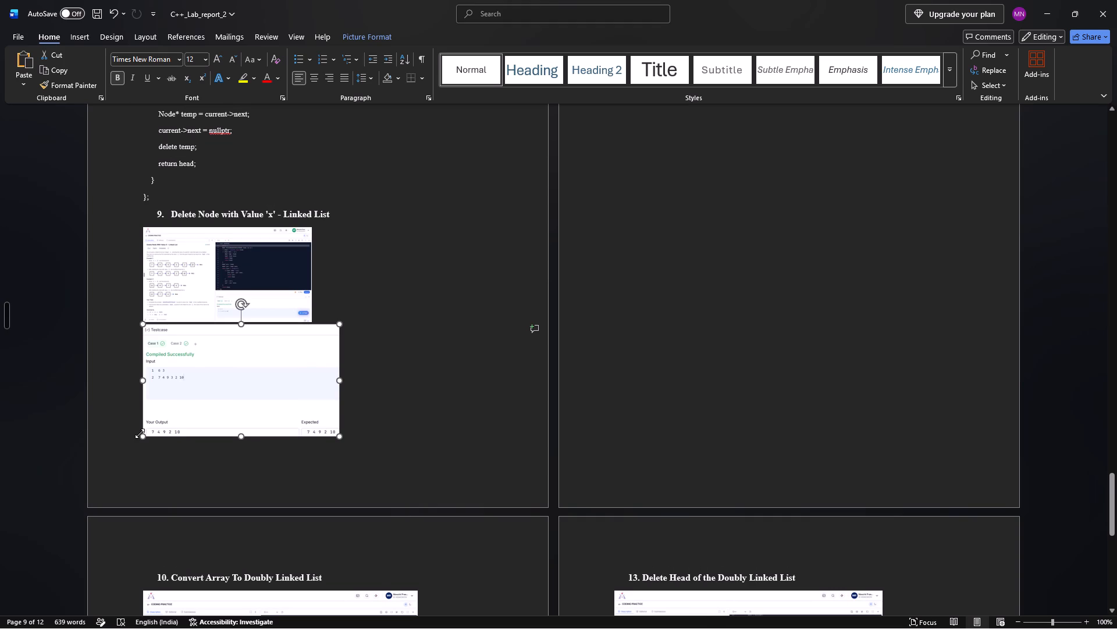
drag(145, 435, 234, 379)
drag(340, 434, 307, 400)
click(399, 429)
double_click(399, 429)
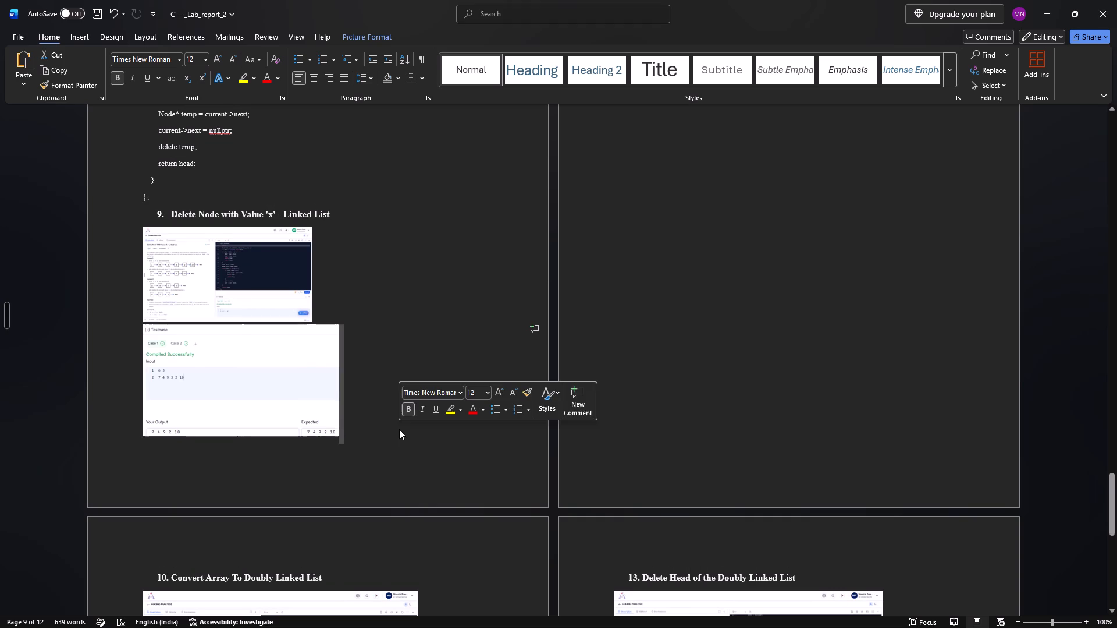
click(399, 429)
double_click(282, 404)
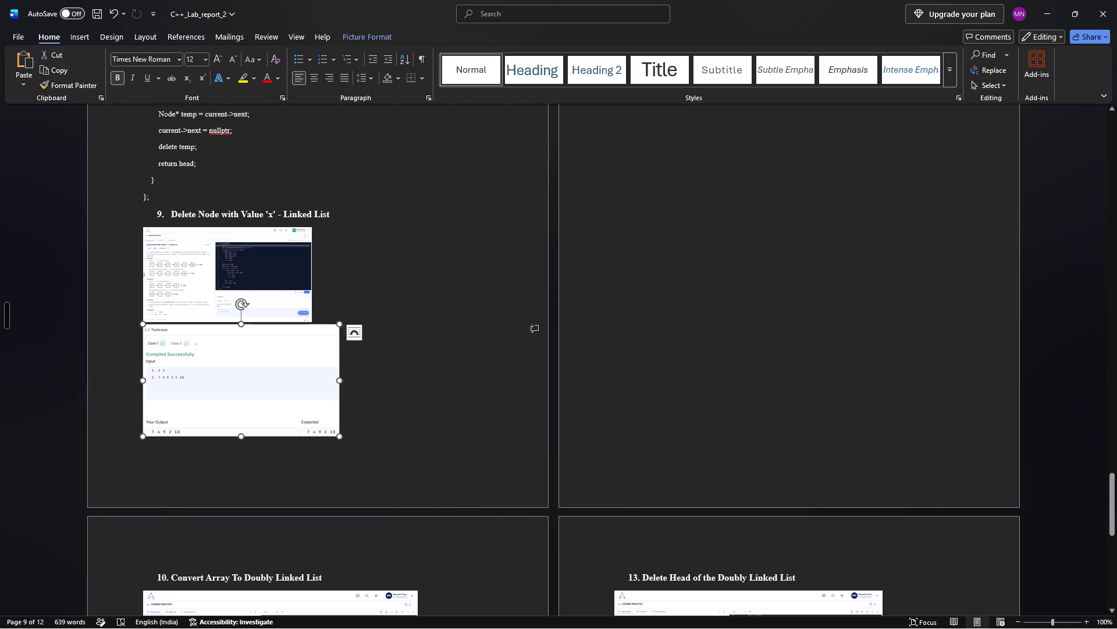
drag(337, 436, 305, 405)
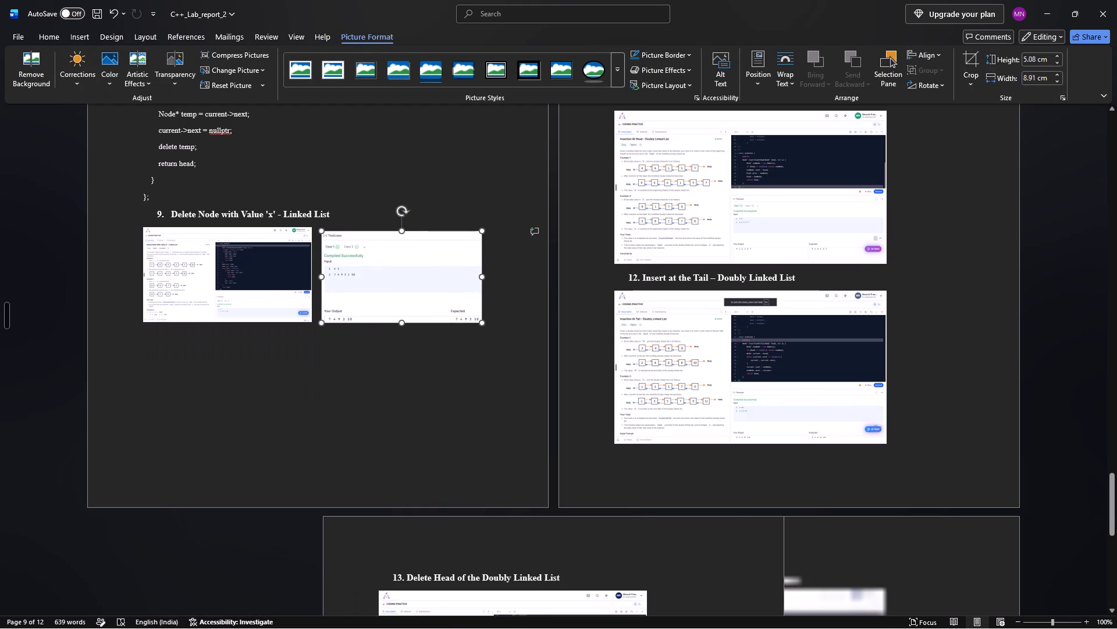
drag(305, 405, 278, 358)
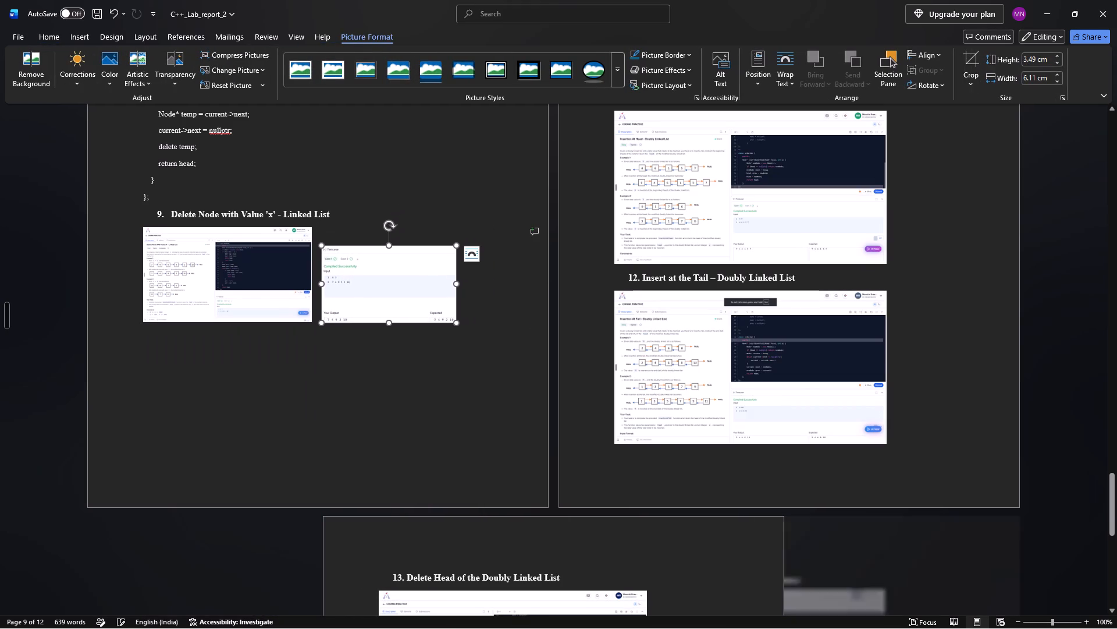
Add a 'Code :' line below problem 9's two images, followed by an empty line.
click(474, 322)
key(Return)
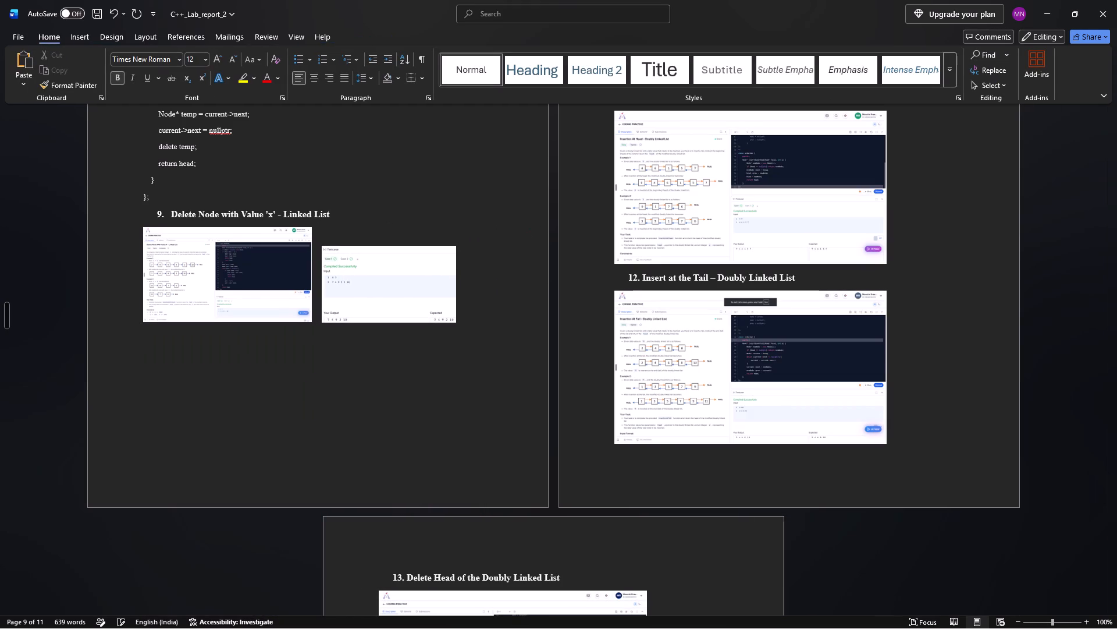
text(Code :)
key(Return)
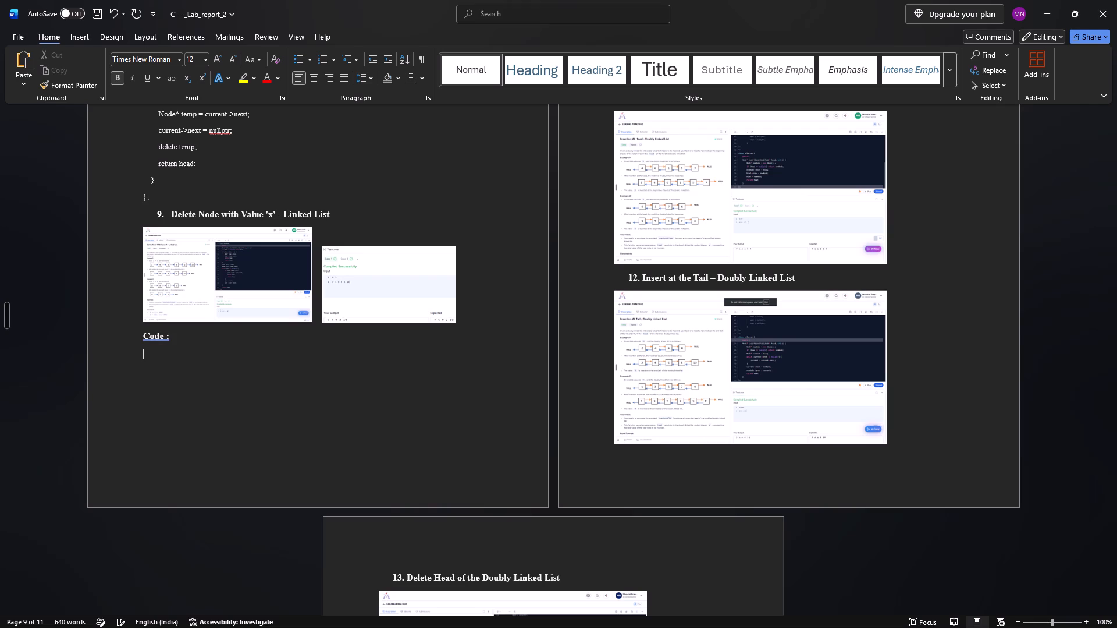
Copy the whole solution class from Delete Node With Value X's code editor in Chrome and paste it under problem 9's 'Code :' line in Word.
key(alt+Tab)
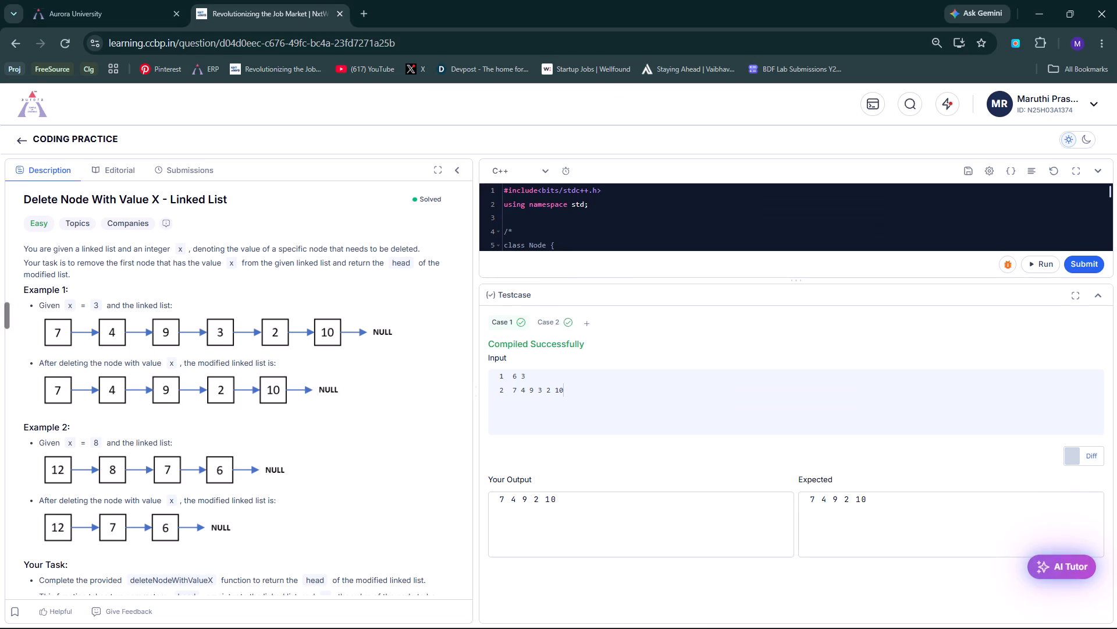
drag(652, 280, 664, 432)
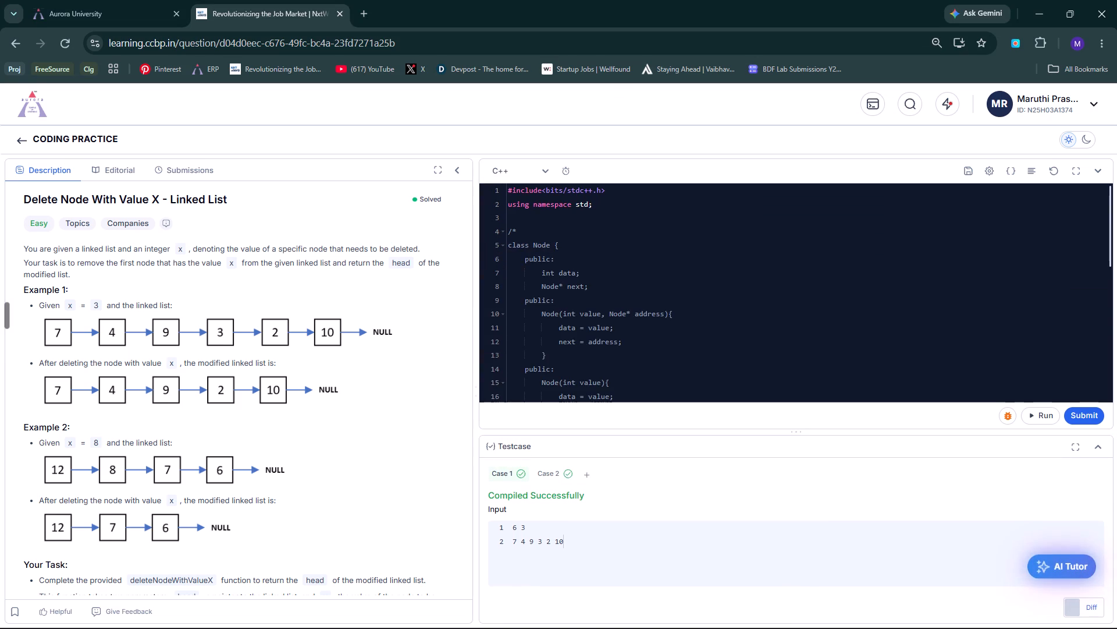
scroll(631, 363, down, 4)
click(503, 278)
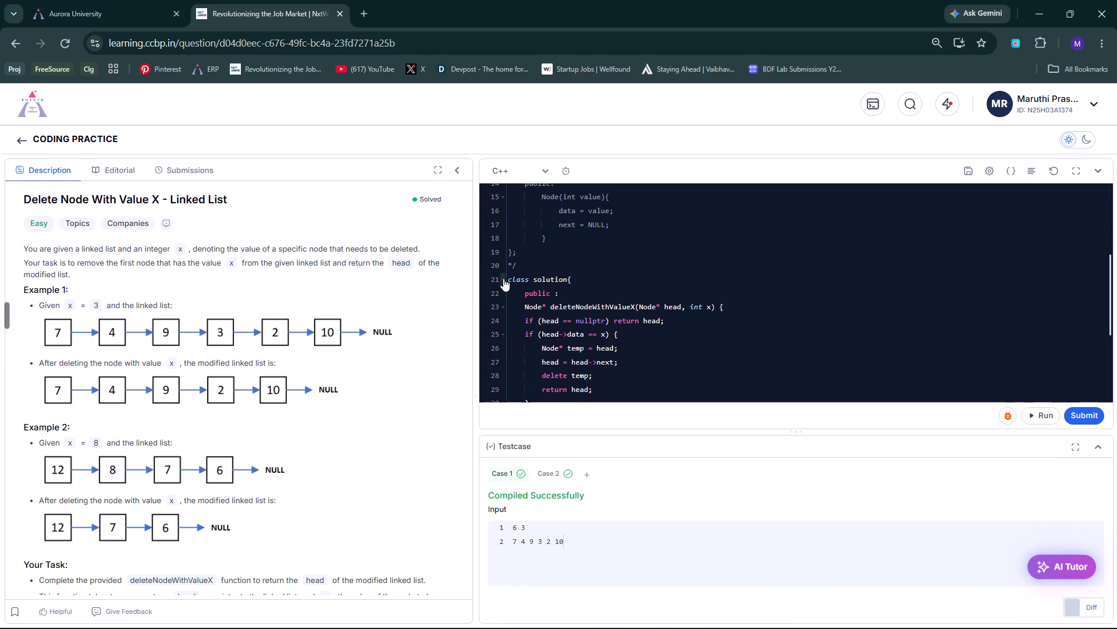
drag(598, 393, 512, 396)
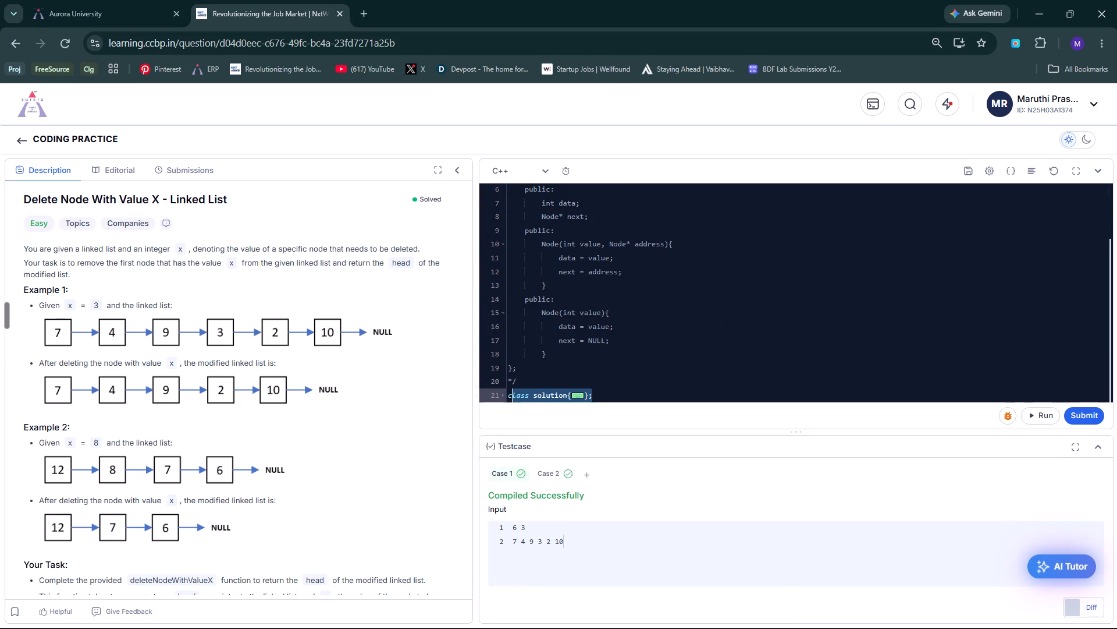
drag(512, 396, 506, 396)
key(ctrl+c)
key(alt+Tab)
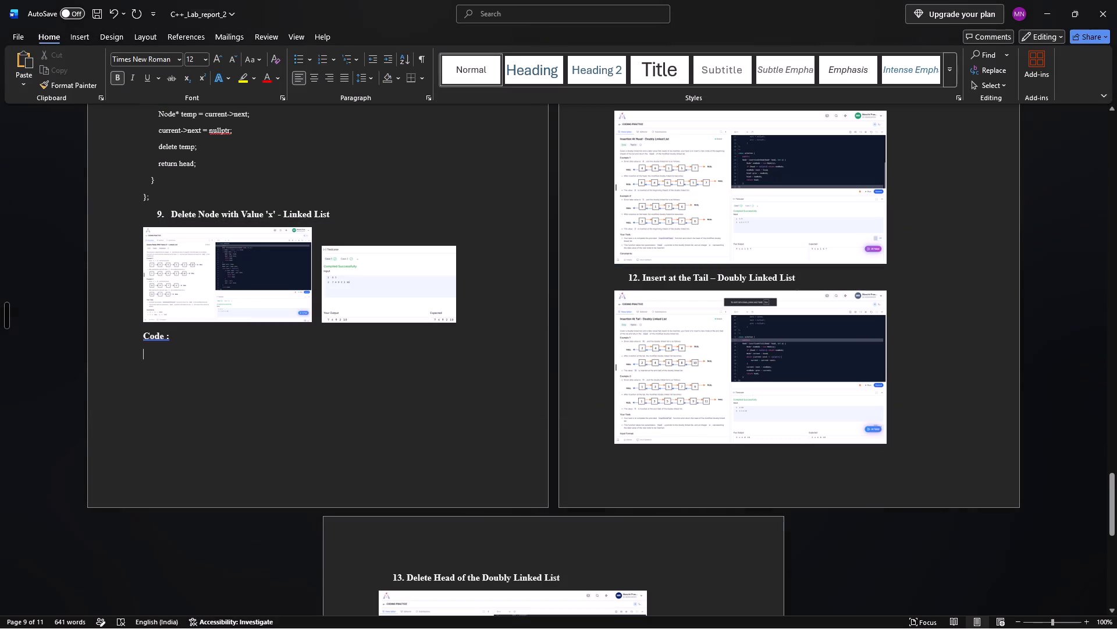
key(ctrl+v)
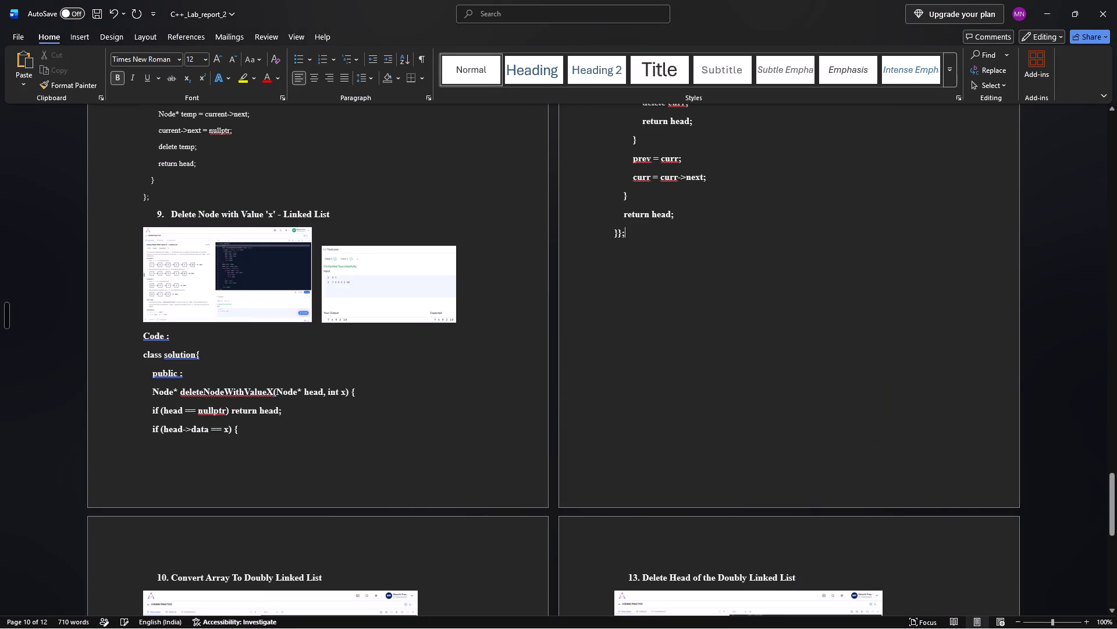
Remove the bold from the whole solution class pasted under problem 9 and set its font size to 10.
drag(642, 242, 149, 361)
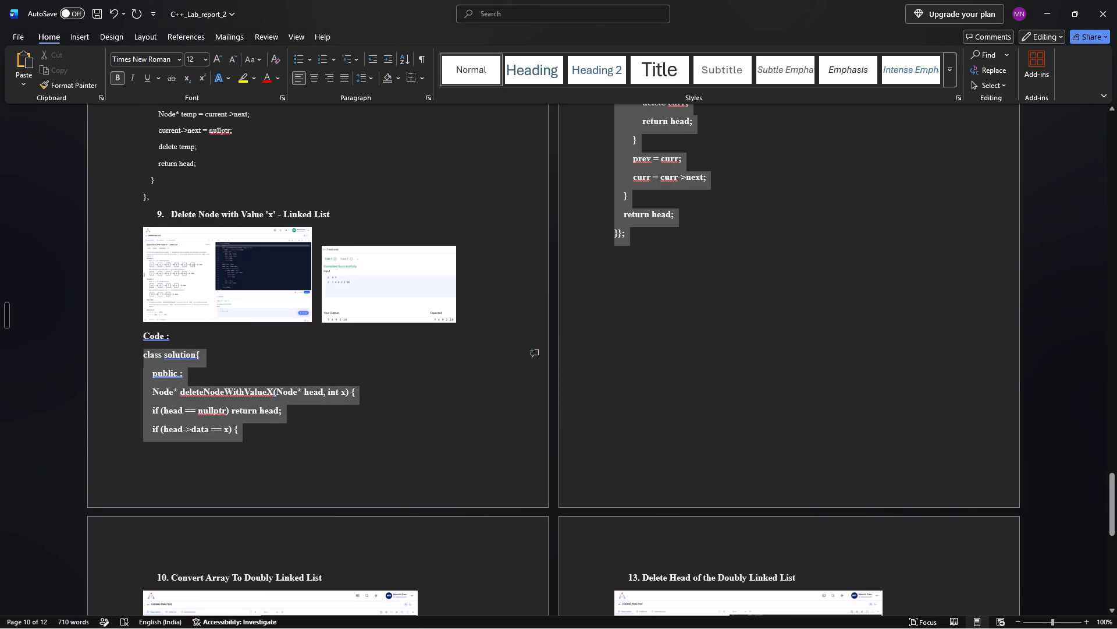
drag(149, 361, 147, 361)
click(155, 338)
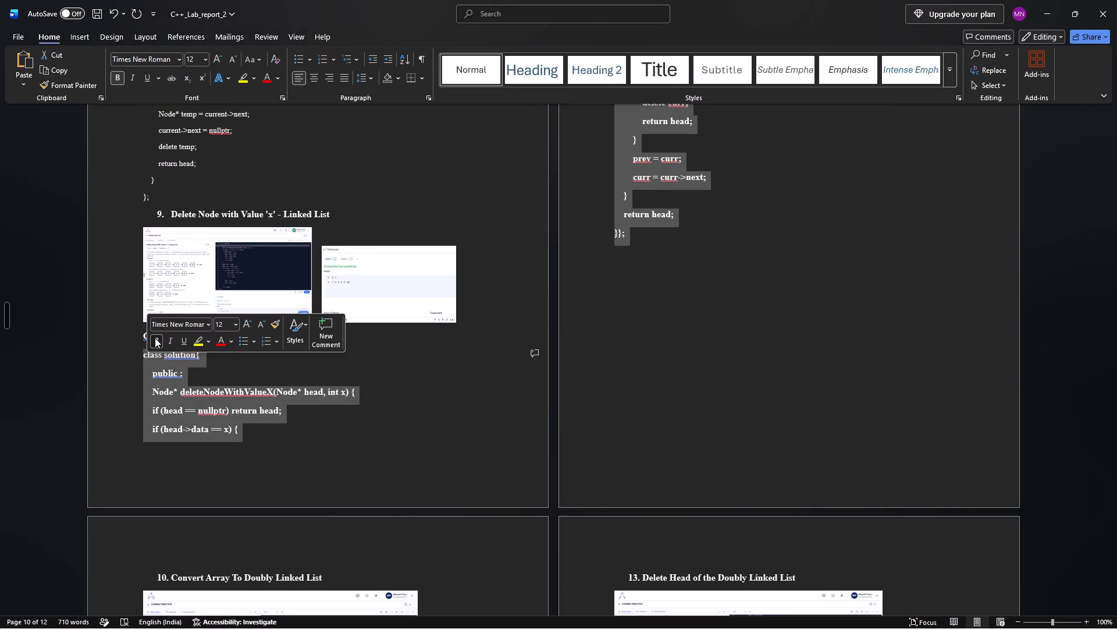
click(223, 321)
text(10)
key(Return)
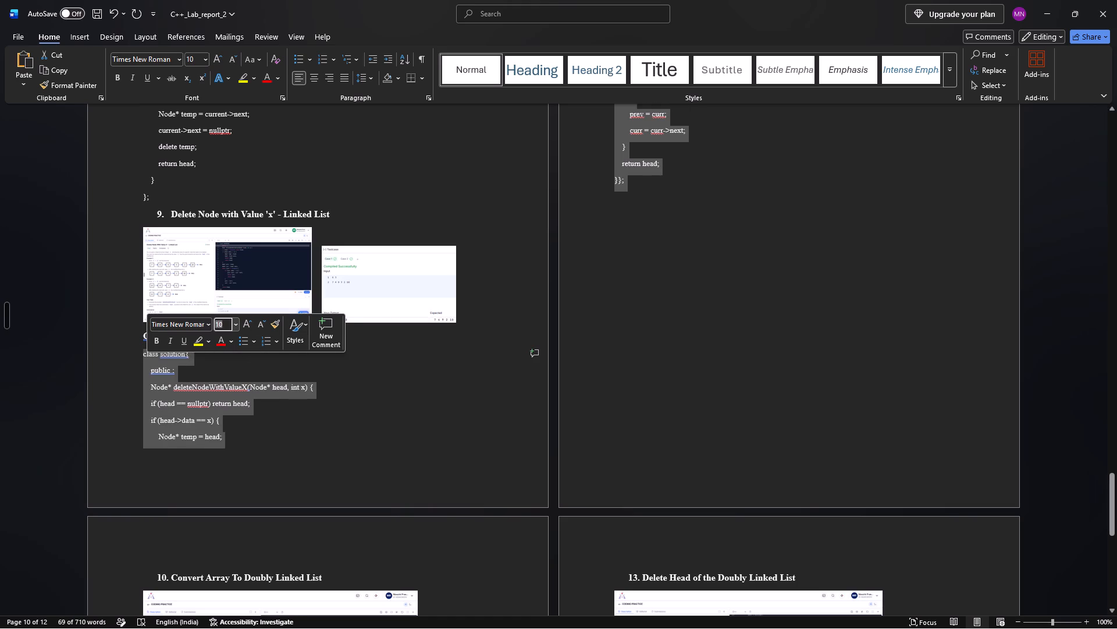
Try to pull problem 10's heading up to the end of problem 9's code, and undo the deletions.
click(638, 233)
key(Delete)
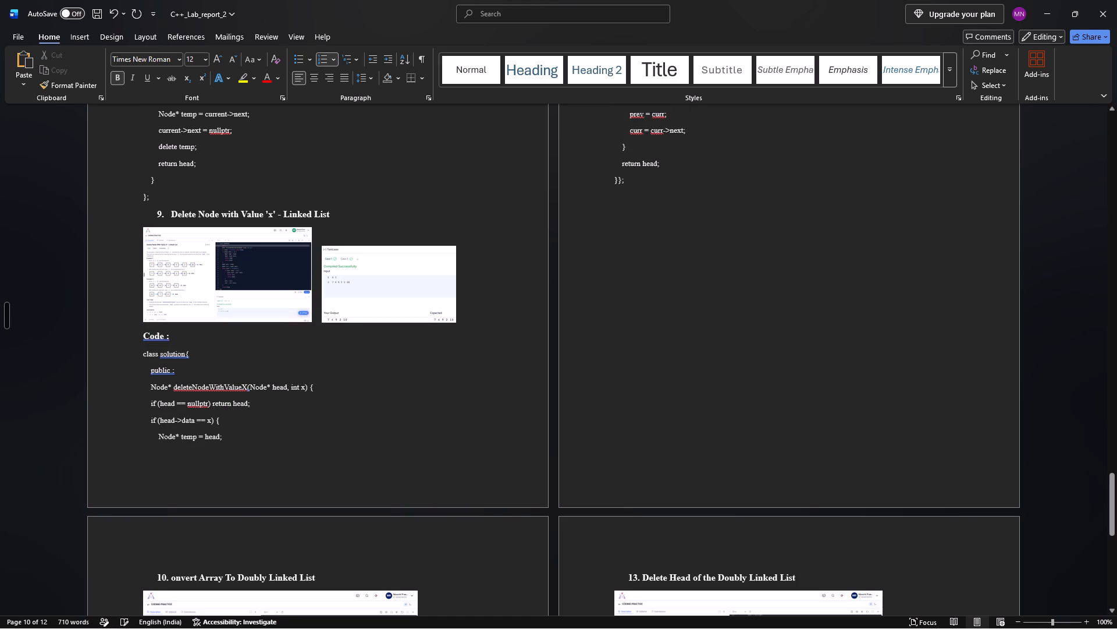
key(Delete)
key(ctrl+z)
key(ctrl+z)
Shrink problem 10's Convert Array To Doubly Linked List screenshot to just over half its width.
scroll(412, 447, down, 2)
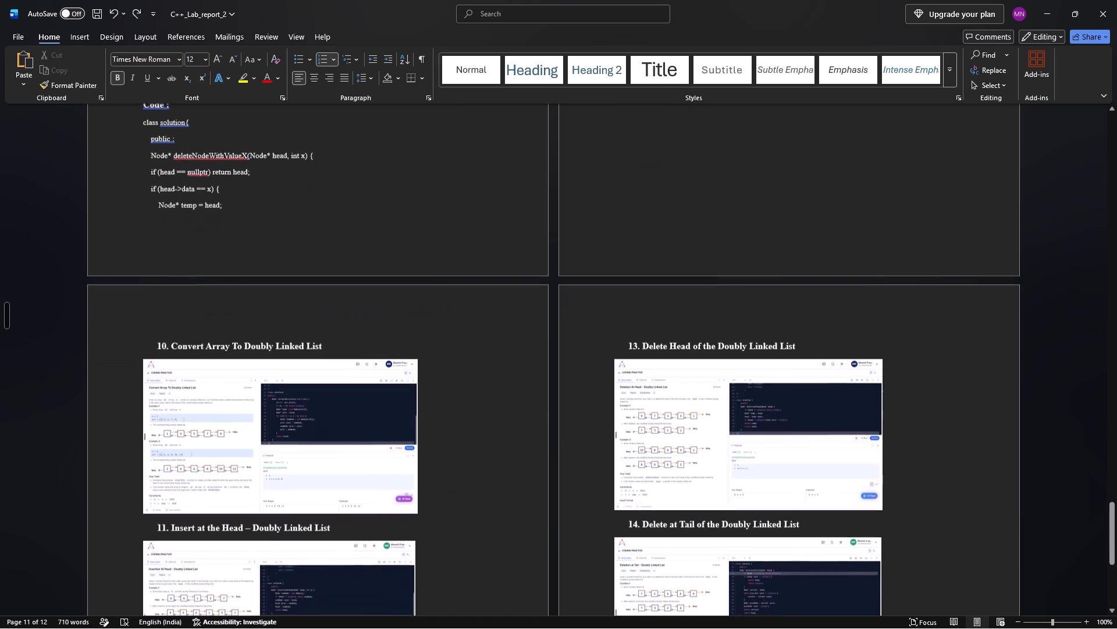
click(294, 475)
drag(141, 514, 245, 422)
drag(141, 458, 172, 439)
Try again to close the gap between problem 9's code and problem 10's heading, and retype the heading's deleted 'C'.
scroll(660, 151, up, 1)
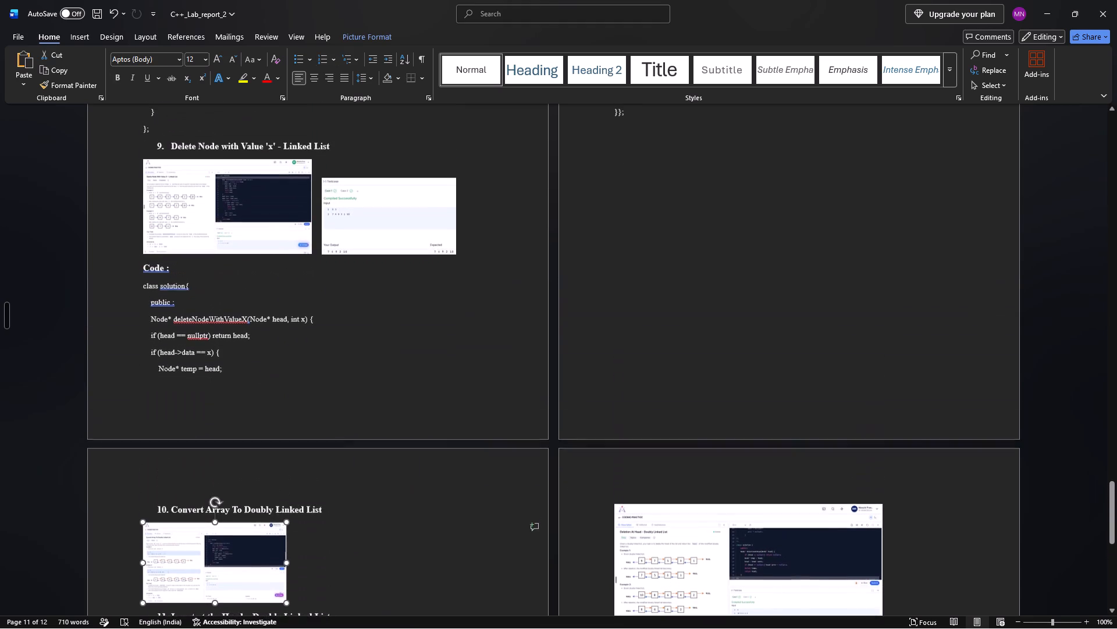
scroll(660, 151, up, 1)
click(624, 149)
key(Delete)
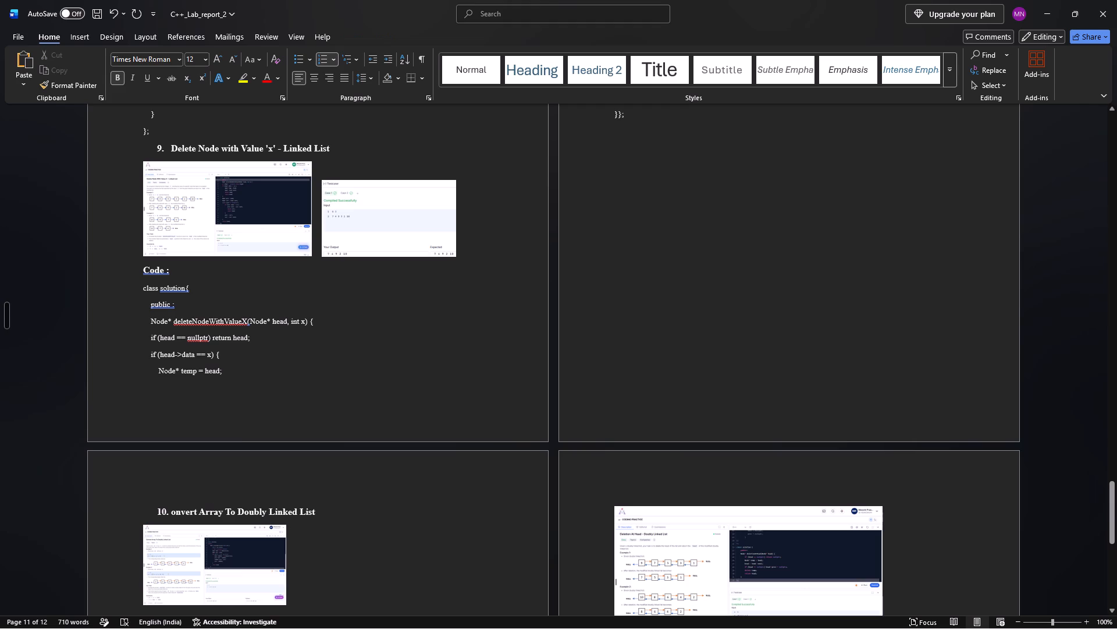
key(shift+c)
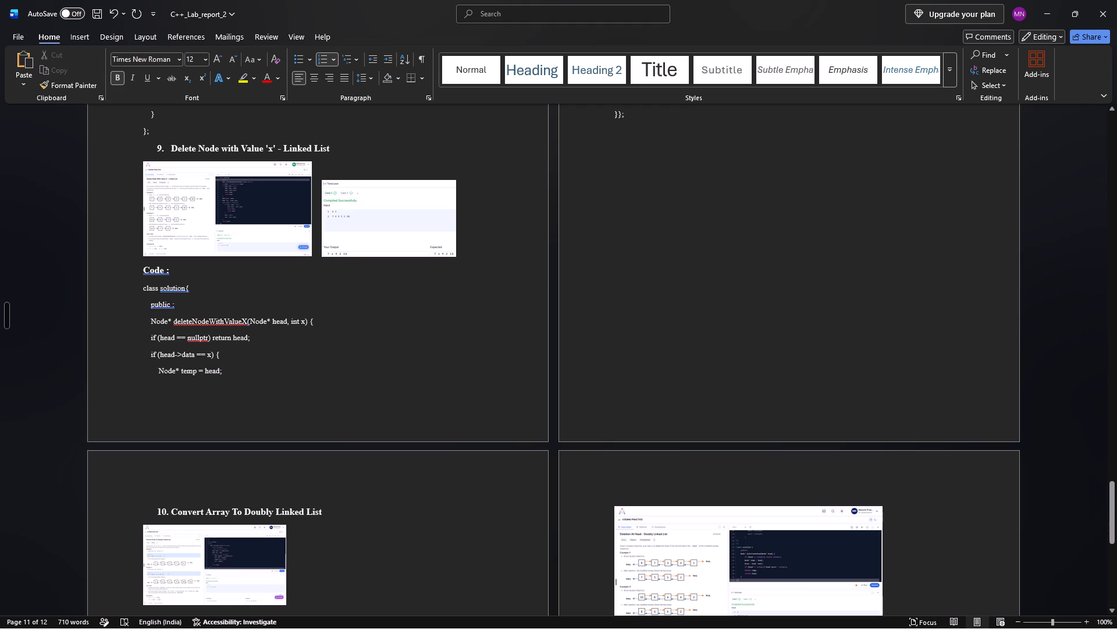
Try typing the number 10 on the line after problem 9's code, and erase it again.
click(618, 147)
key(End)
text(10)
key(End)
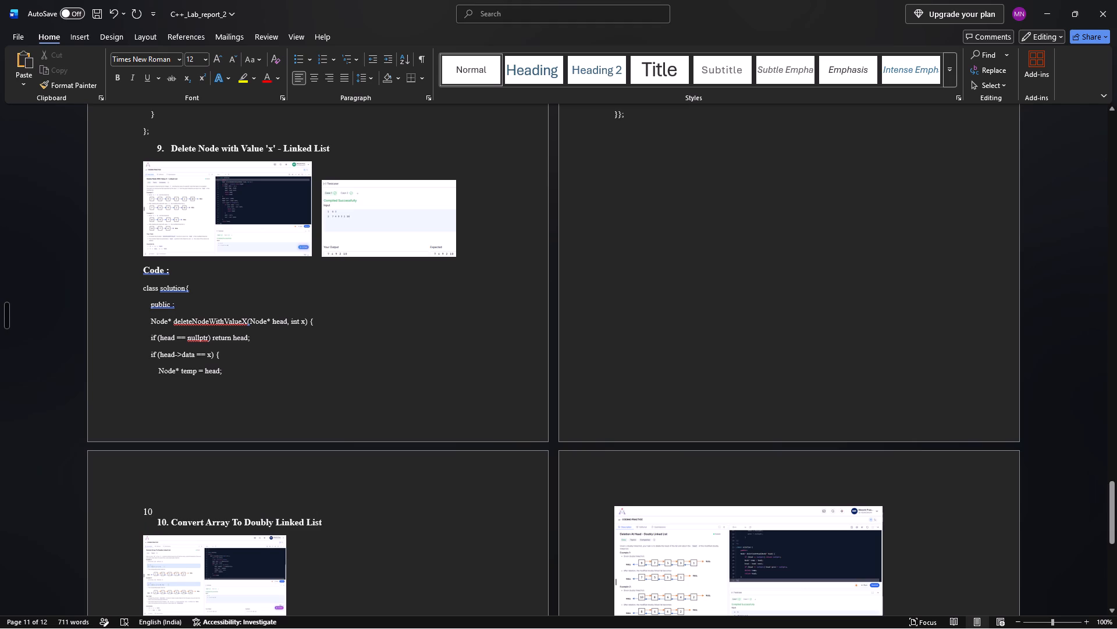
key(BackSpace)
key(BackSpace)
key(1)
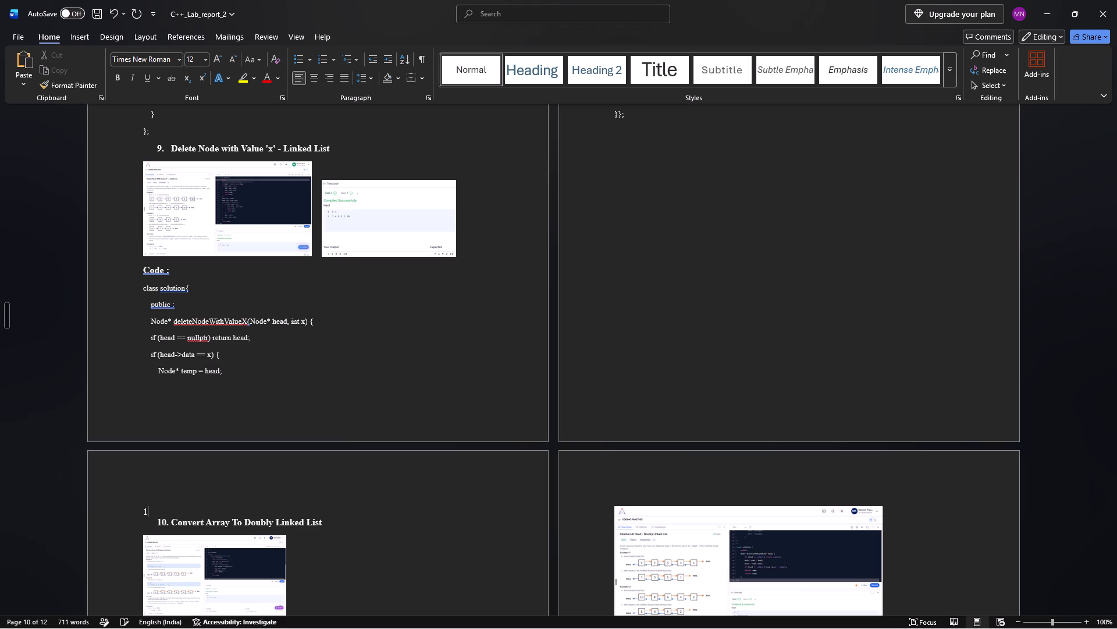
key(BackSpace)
Add three spaces right after problem 10's Convert Array To Doubly Linked List screenshot.
scroll(428, 337, down, 2)
click(335, 397)
key(space)
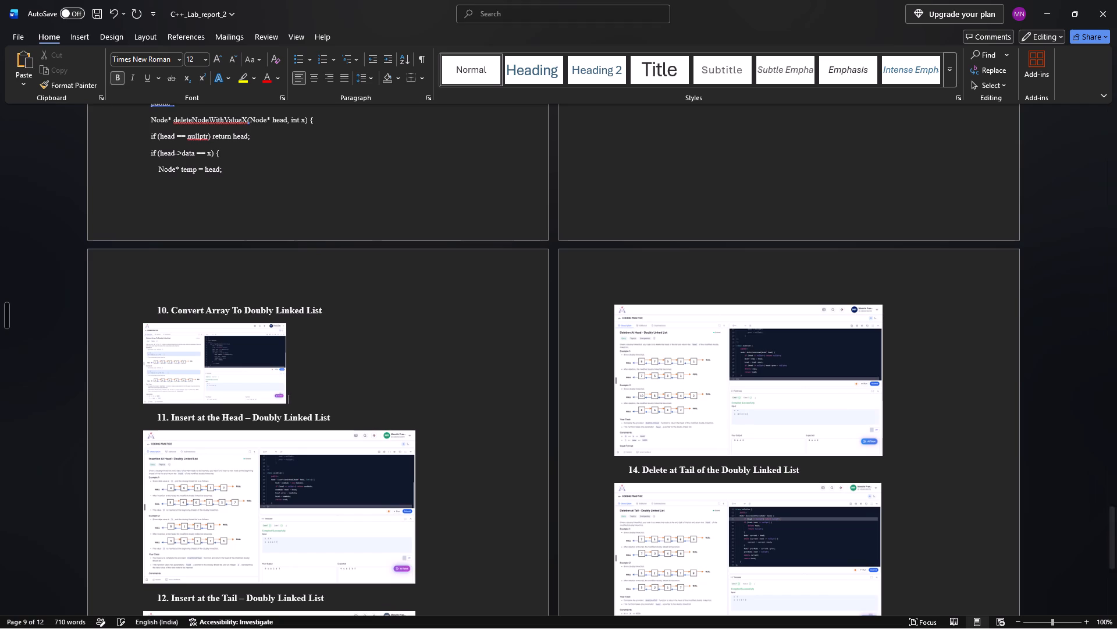
key(space)
key(space)
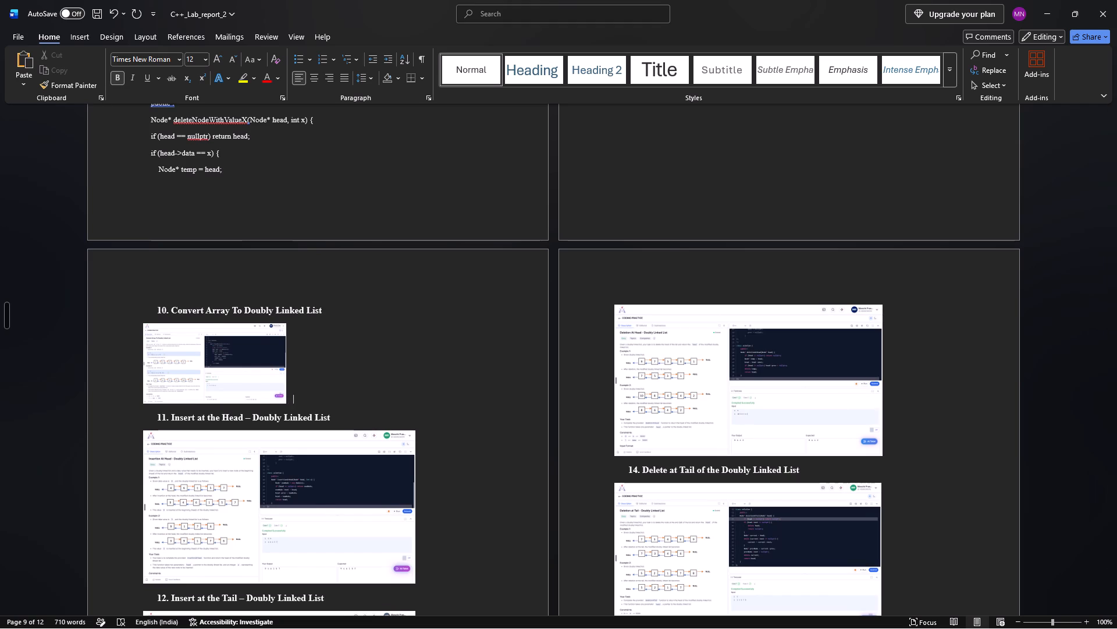
Switch to Chrome and open Convert Array To Doubly Linked List from the Coding Practice that follows Introduction to Doubly Linked List.
key(alt+Tab)
scroll(212, 422, right, 13)
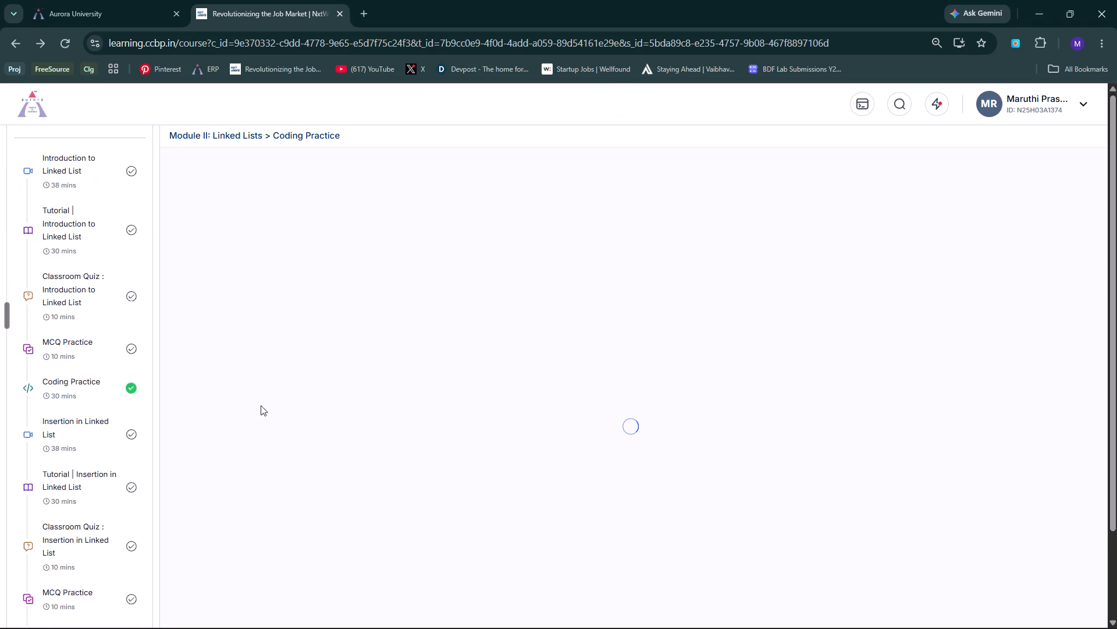
scroll(73, 529, down, 2)
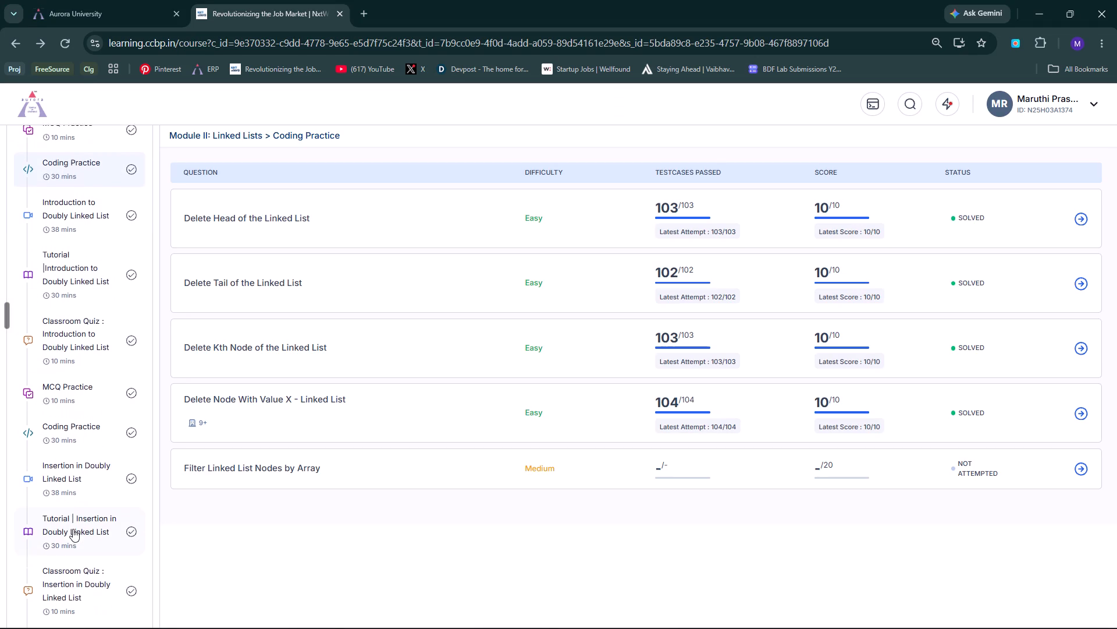
scroll(73, 529, down, 3)
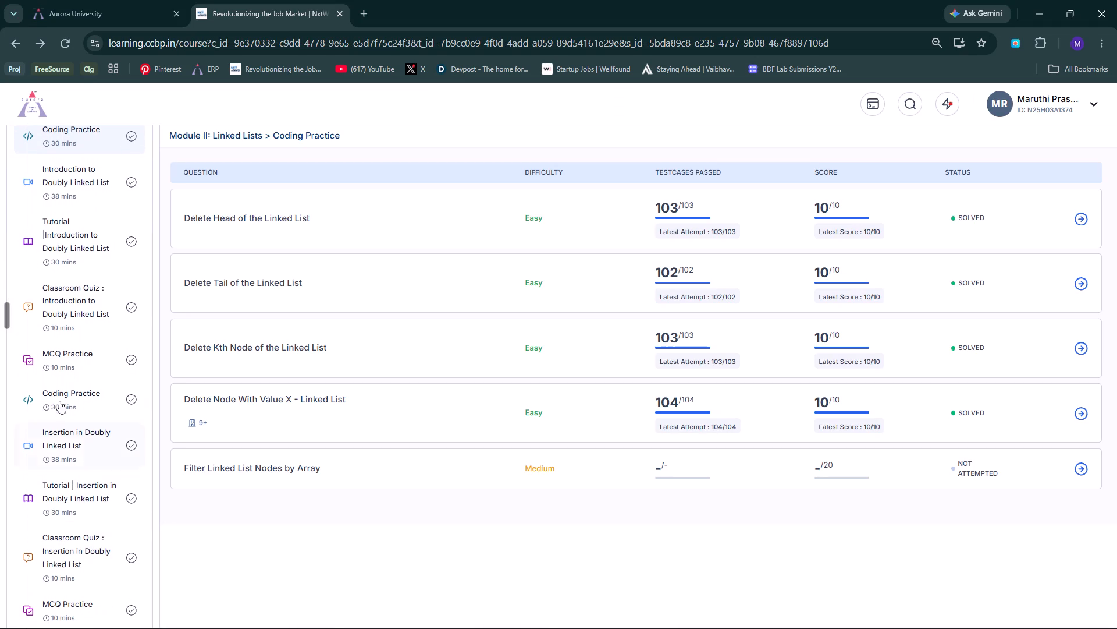
scroll(72, 402, down, 4)
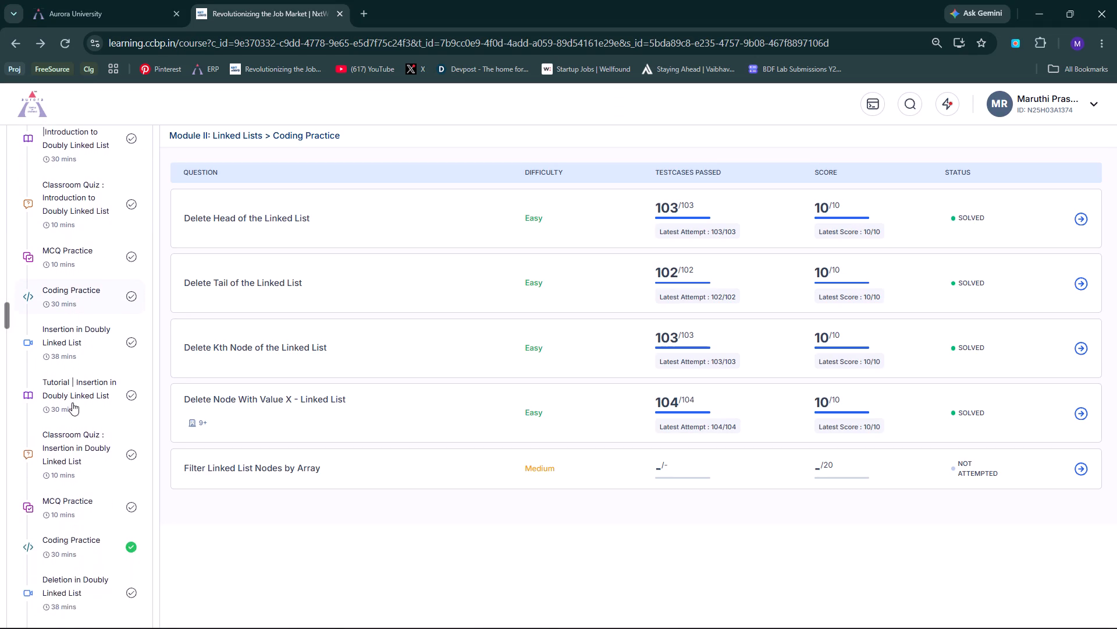
scroll(72, 402, down, 1)
click(64, 264)
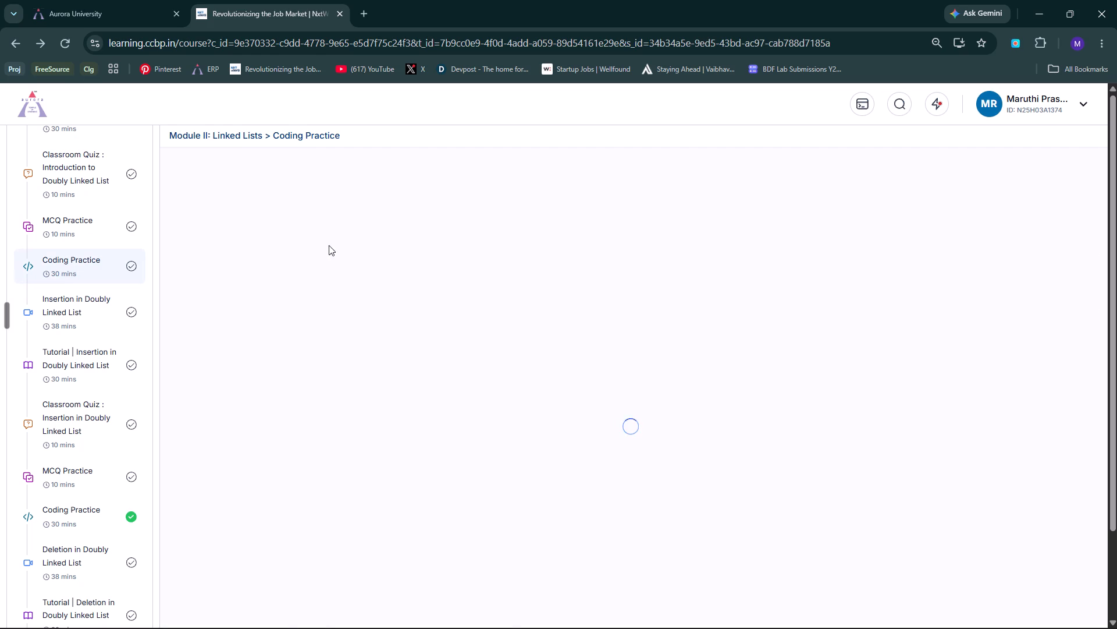
click(303, 224)
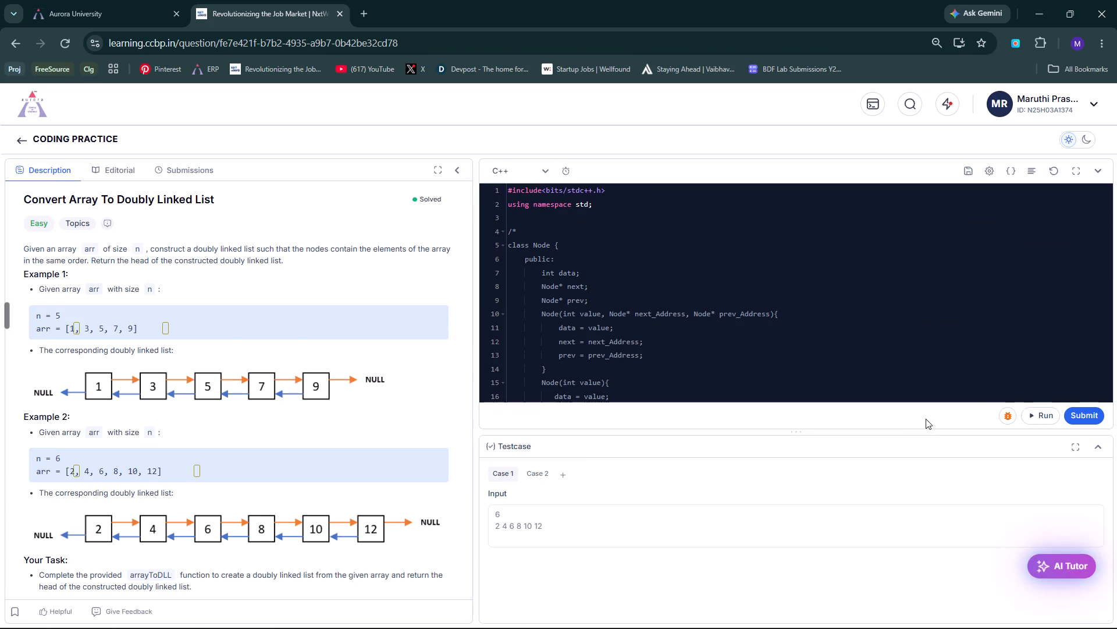
Run the C++ solution, fold the solution class, and enlarge the Testcase area enough to show Case 1's input and both outputs.
click(1040, 412)
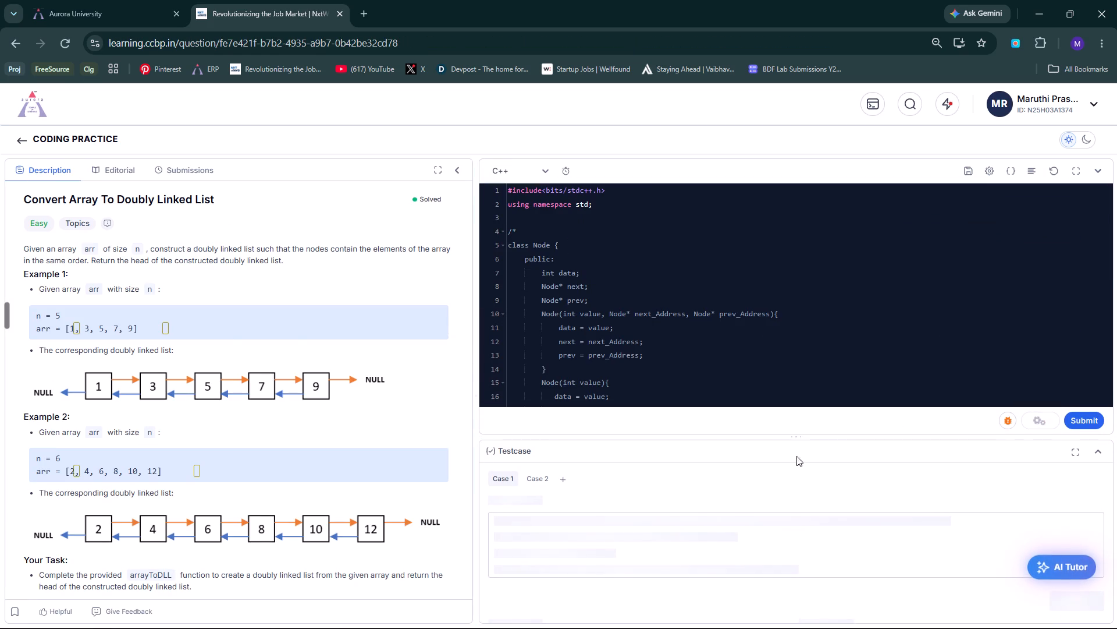
scroll(711, 395, down, 6)
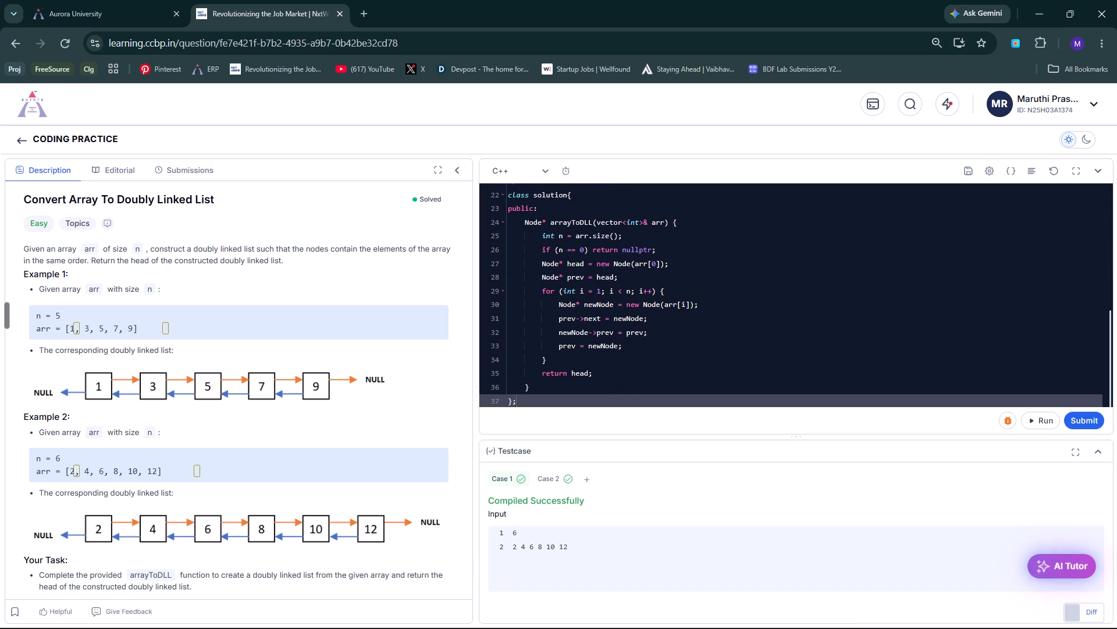
click(504, 197)
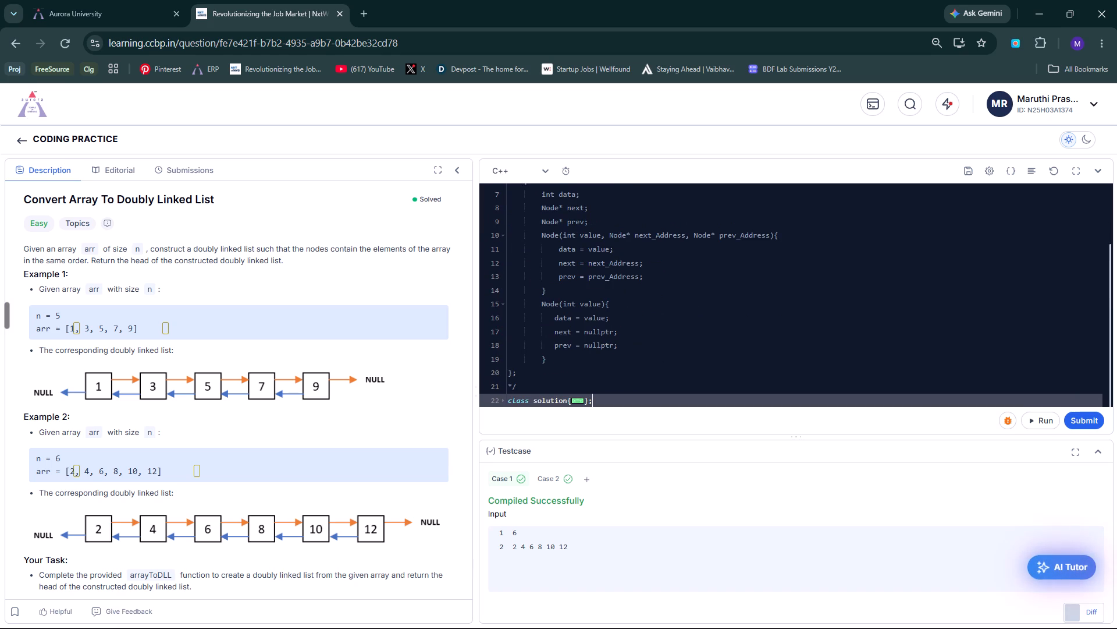
right_drag(692, 439, 687, 297)
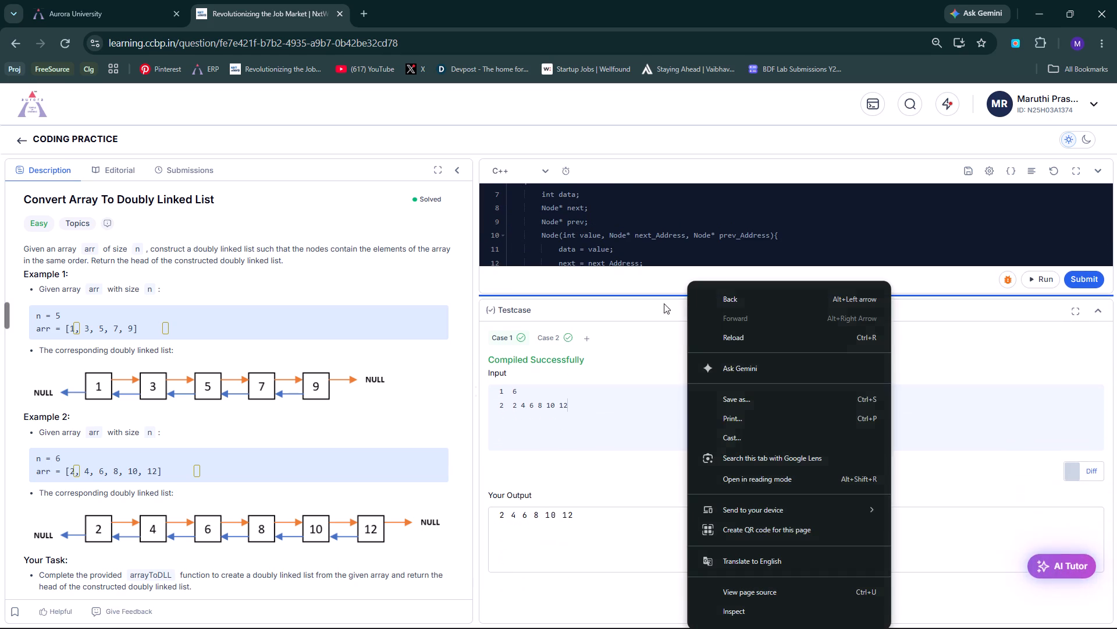
click(593, 243)
scroll(593, 243, down, 10)
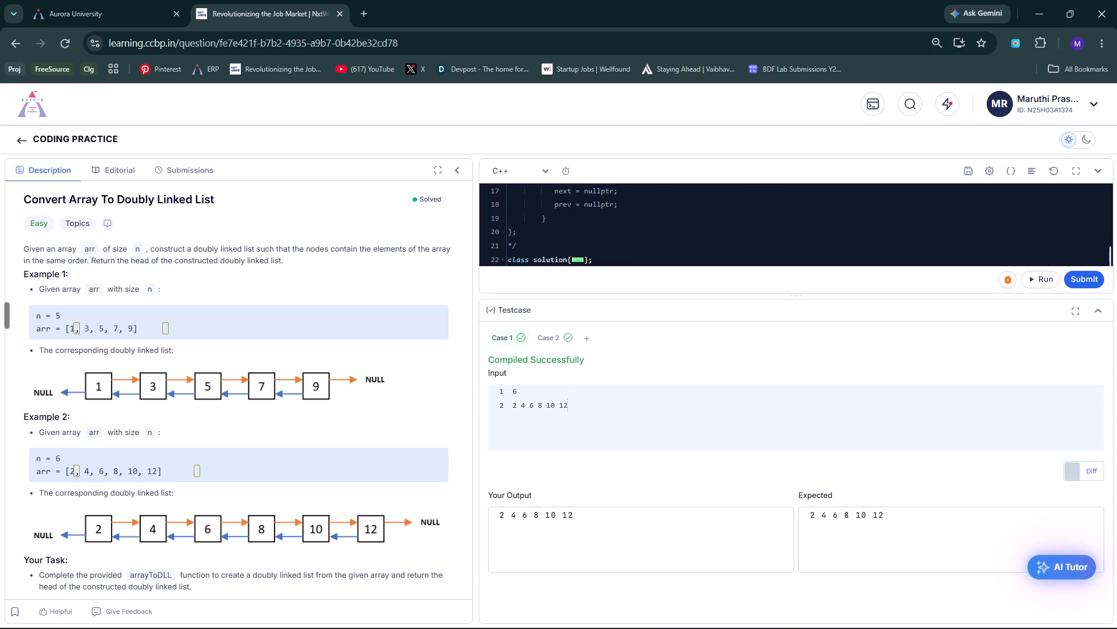
Snip the Case 1 result from the Testcase heading to the output values, and paste it after problem 10's screenshot in Word.
key(Print)
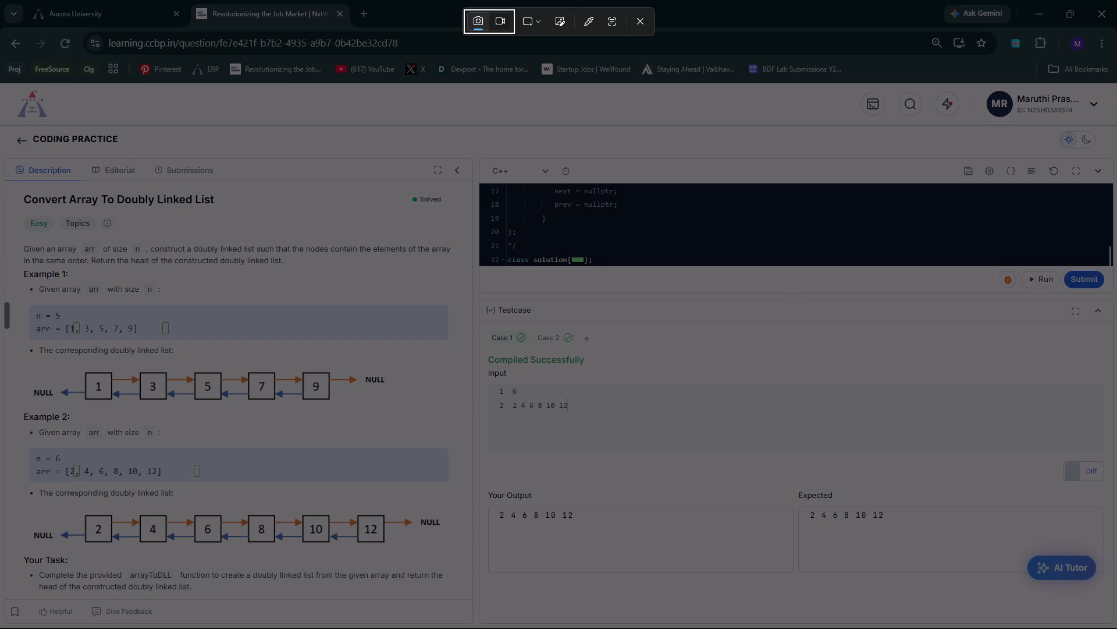
drag(483, 303, 888, 521)
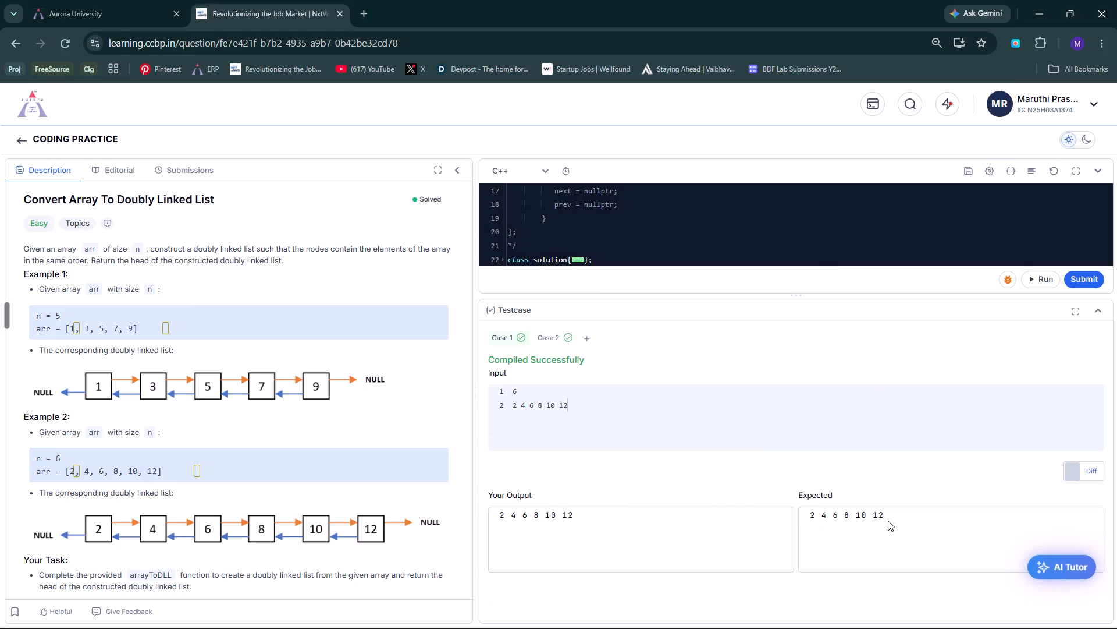
key(alt+Tab)
key(ctrl+v)
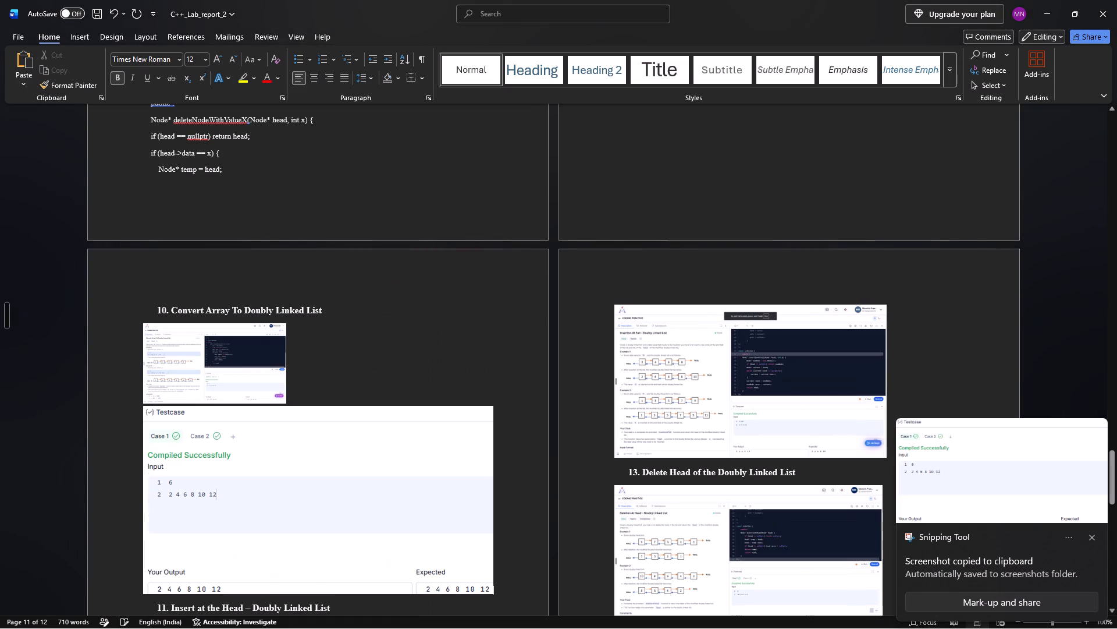
Shrink the pasted test case snip to just over a third of its width so it sits beside problem 10's screenshot.
click(243, 531)
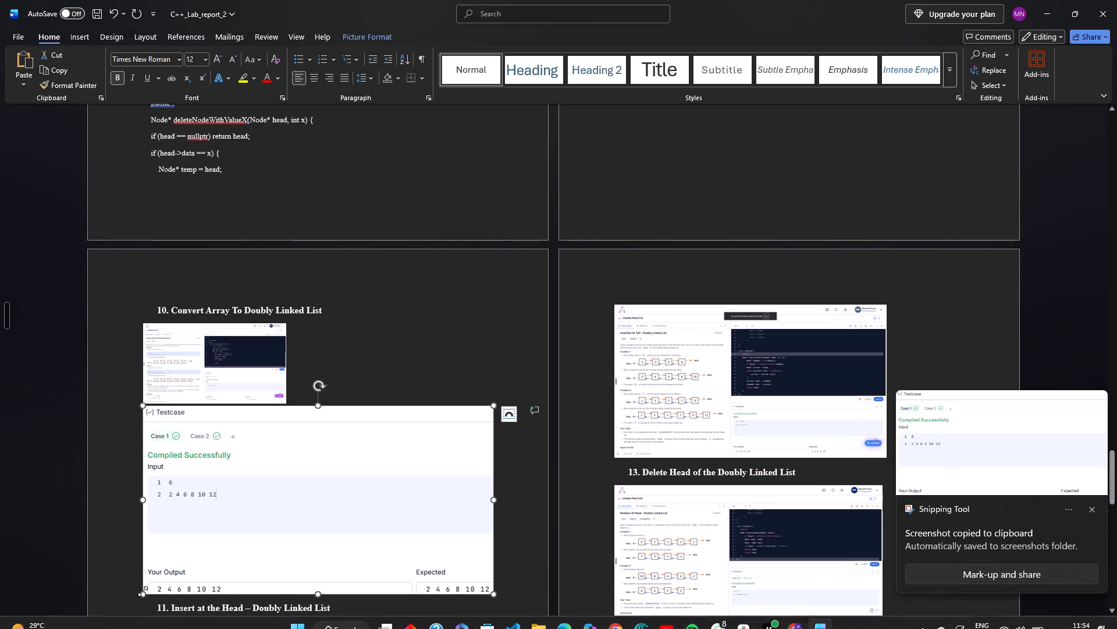
drag(142, 594, 330, 447)
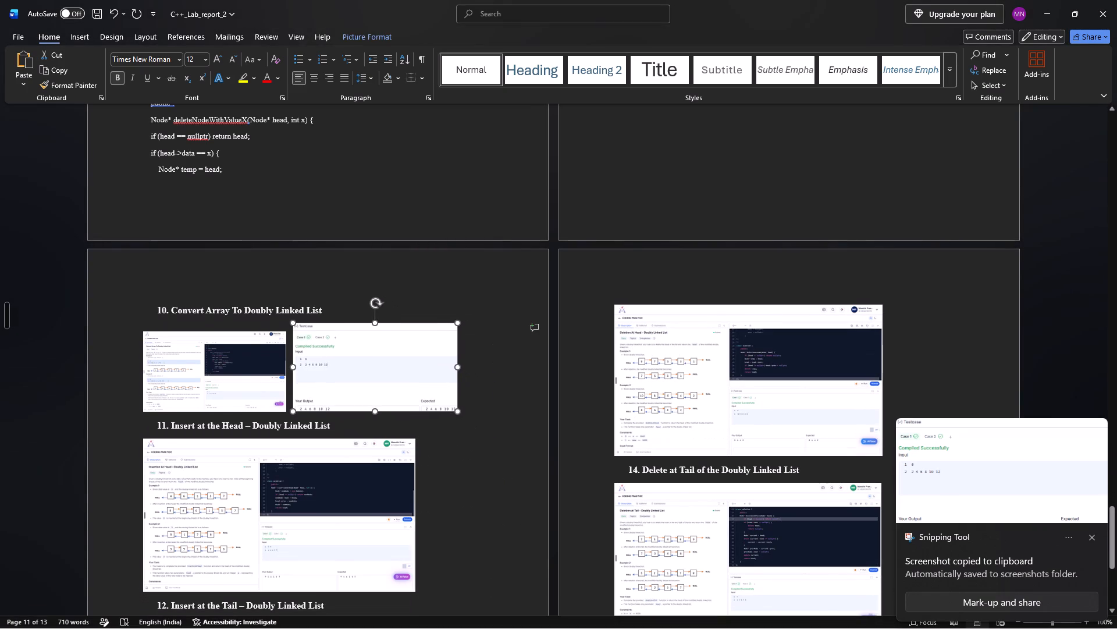
drag(330, 447, 369, 405)
click(426, 395)
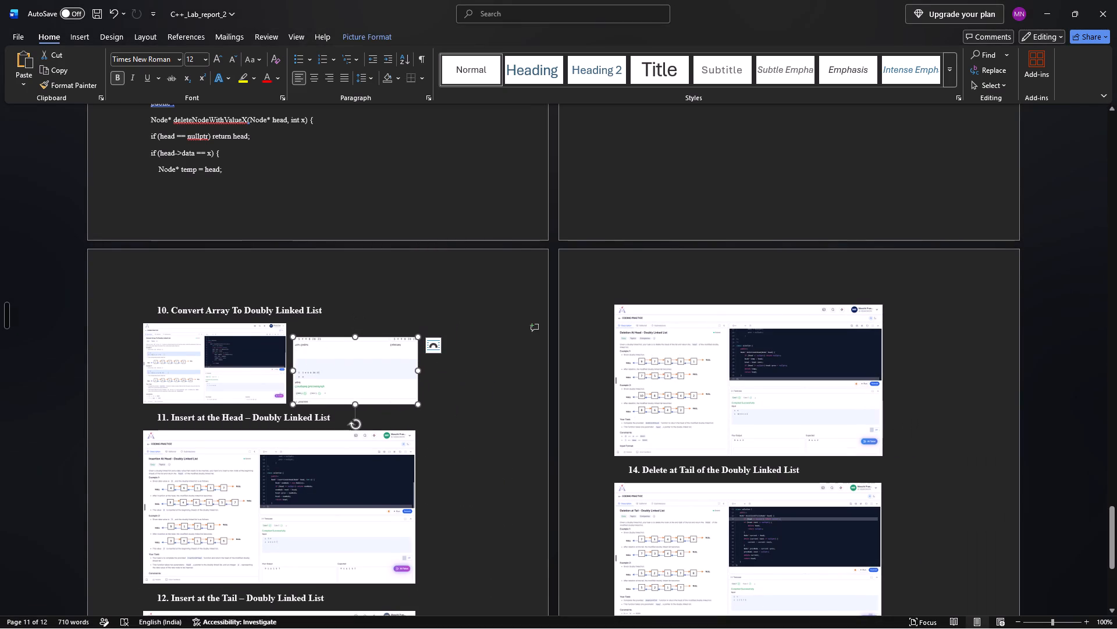
Add a "Code :" label on its own line below problem 10's images, with an empty line under it.
key(Return)
key(Return)
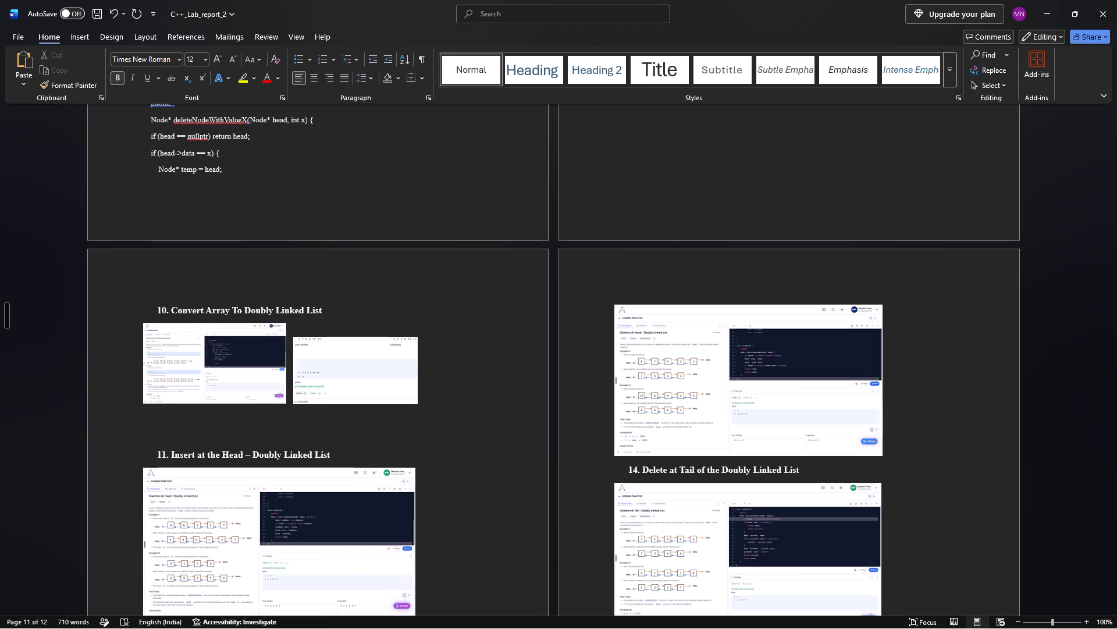
key(BackSpace)
text(Code)
key(space)
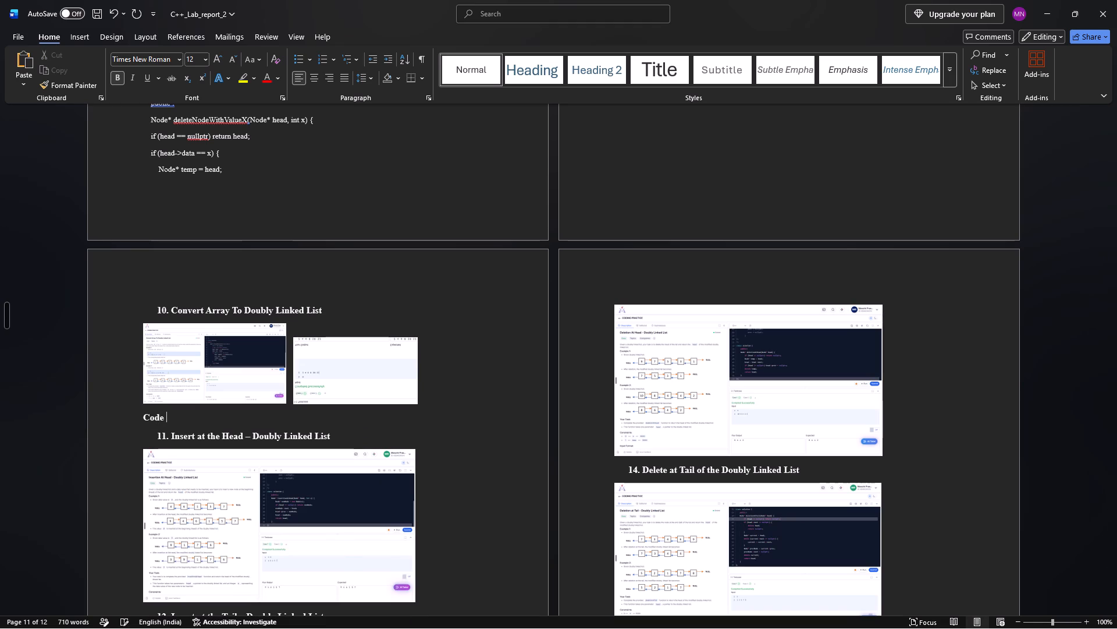
key(semicolon)
key(Return)
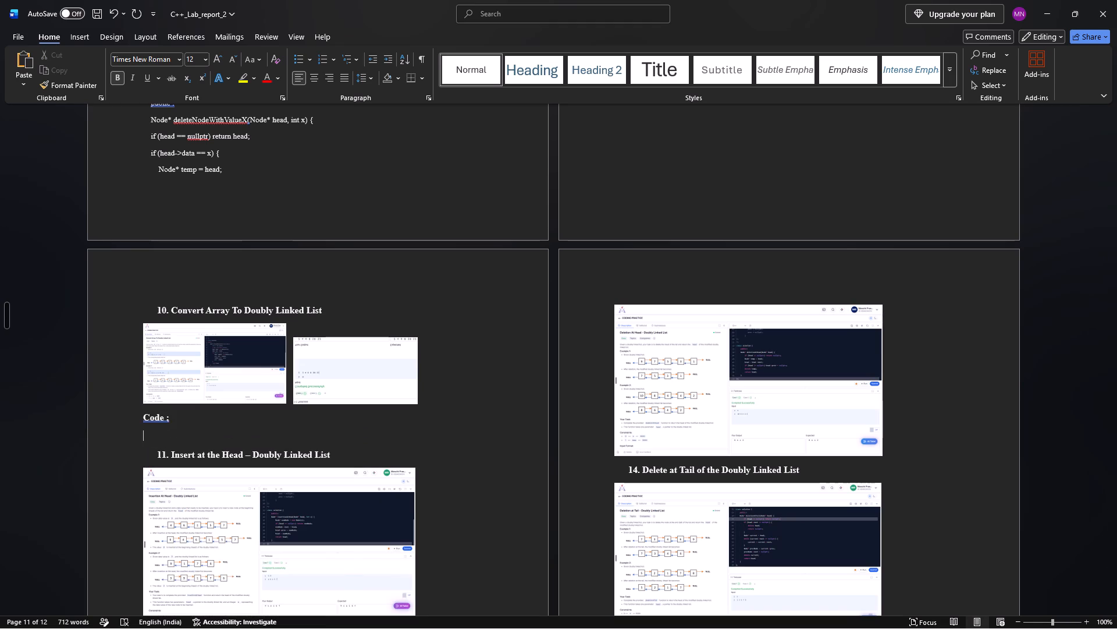
Copy the folded solution class from the Chrome editor and paste it under problem 10's Code label in Word.
key(alt+Tab)
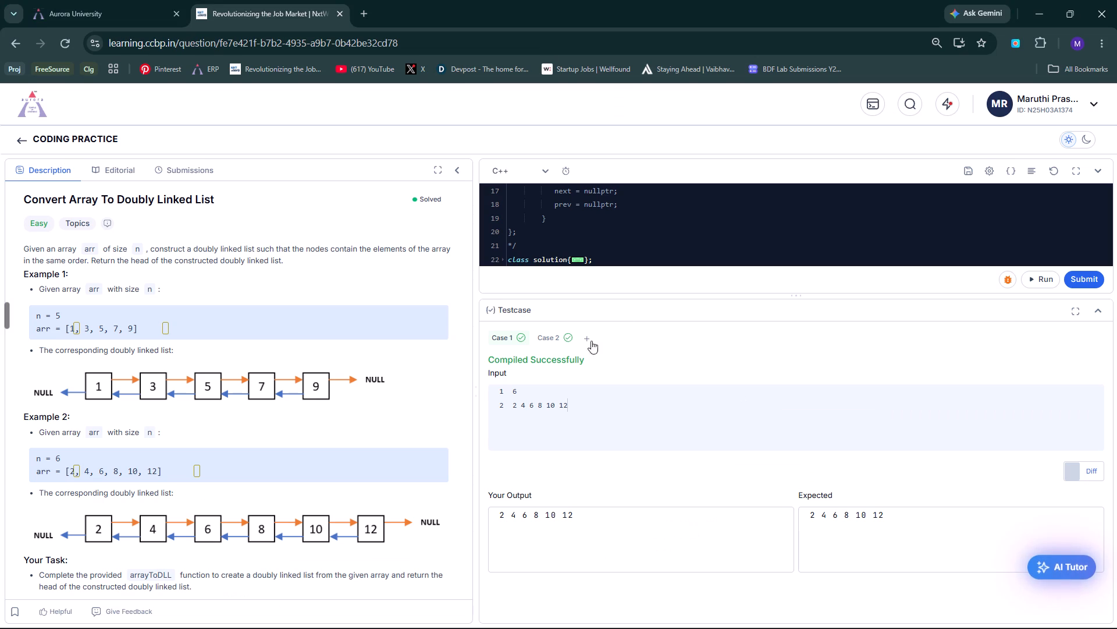
drag(617, 263, 506, 259)
key(ctrl+c)
key(alt+Tab)
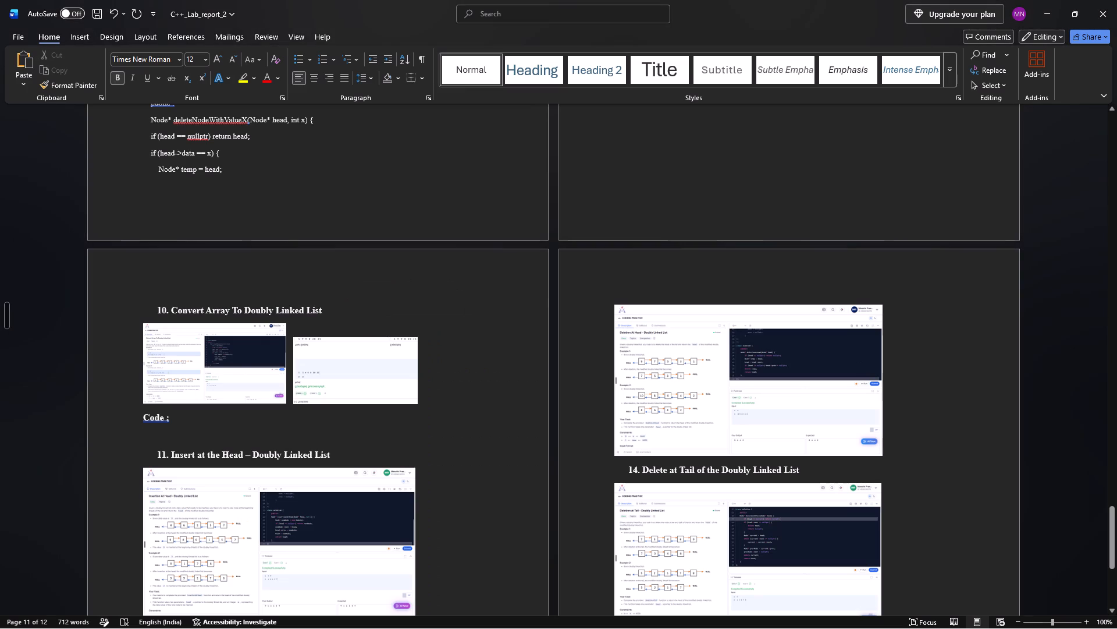
key(ctrl+v)
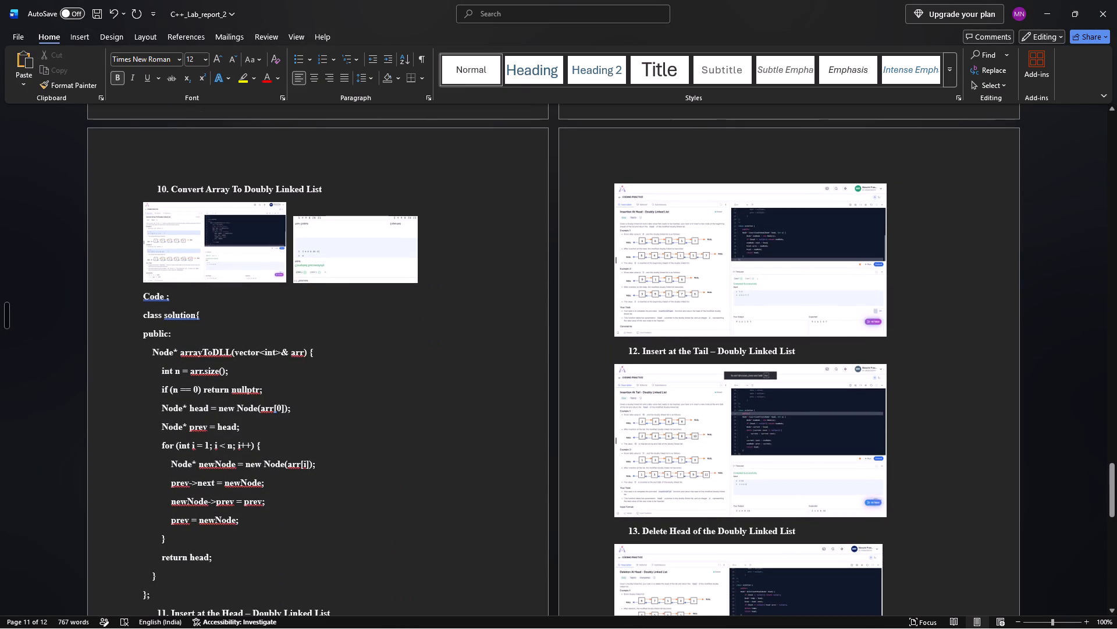
Remove the bold from problem 10's pasted code and set its font size to 10.
drag(154, 596, 149, 324)
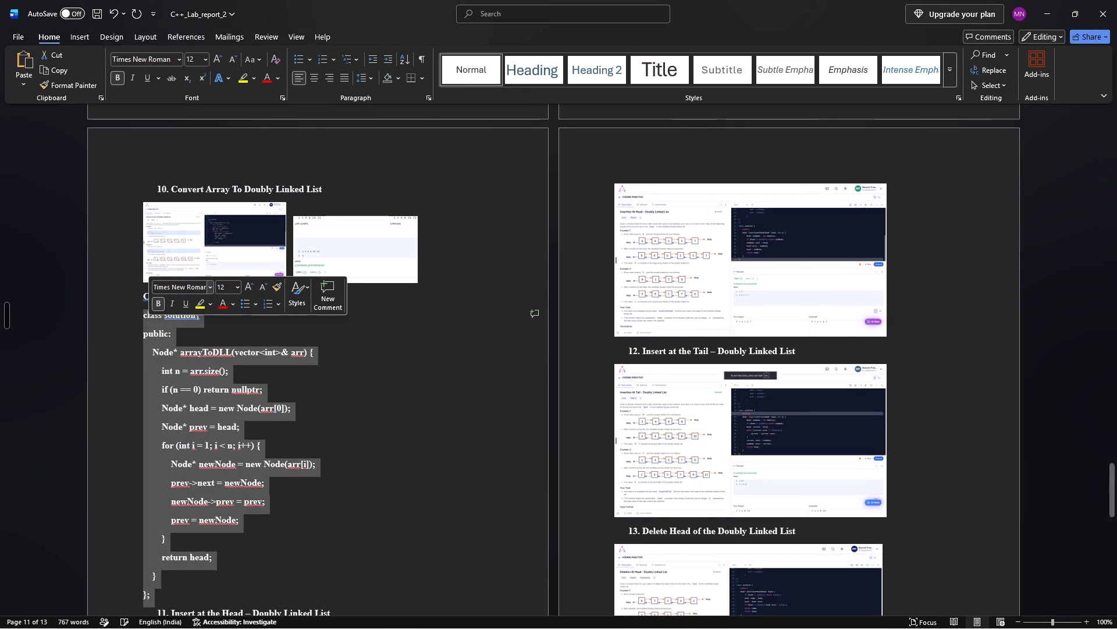
click(157, 302)
click(226, 285)
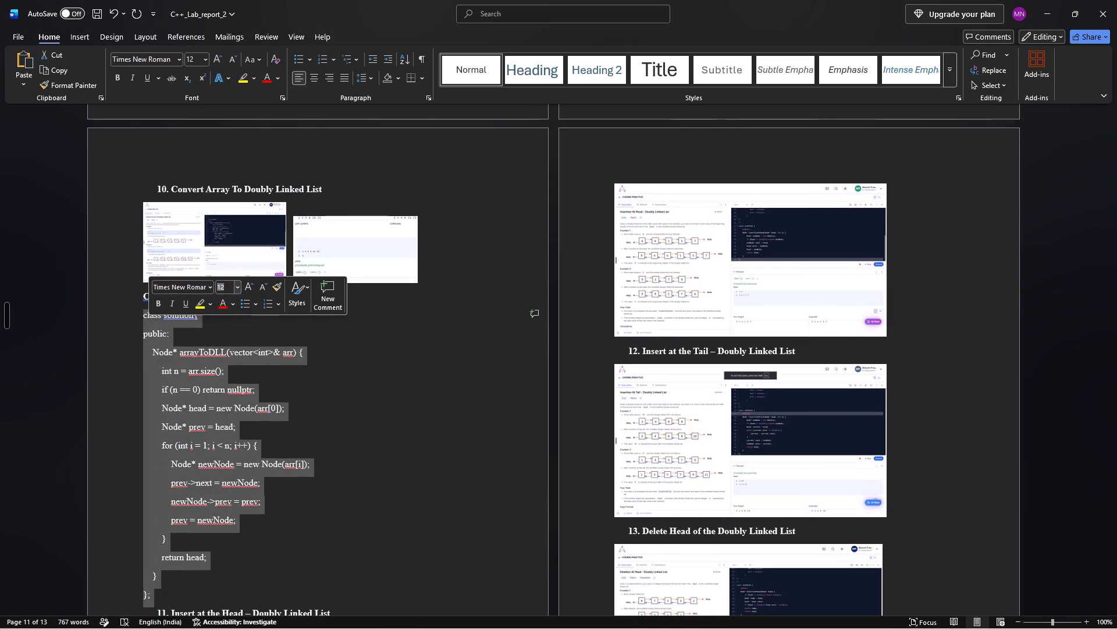
text(10)
key(Return)
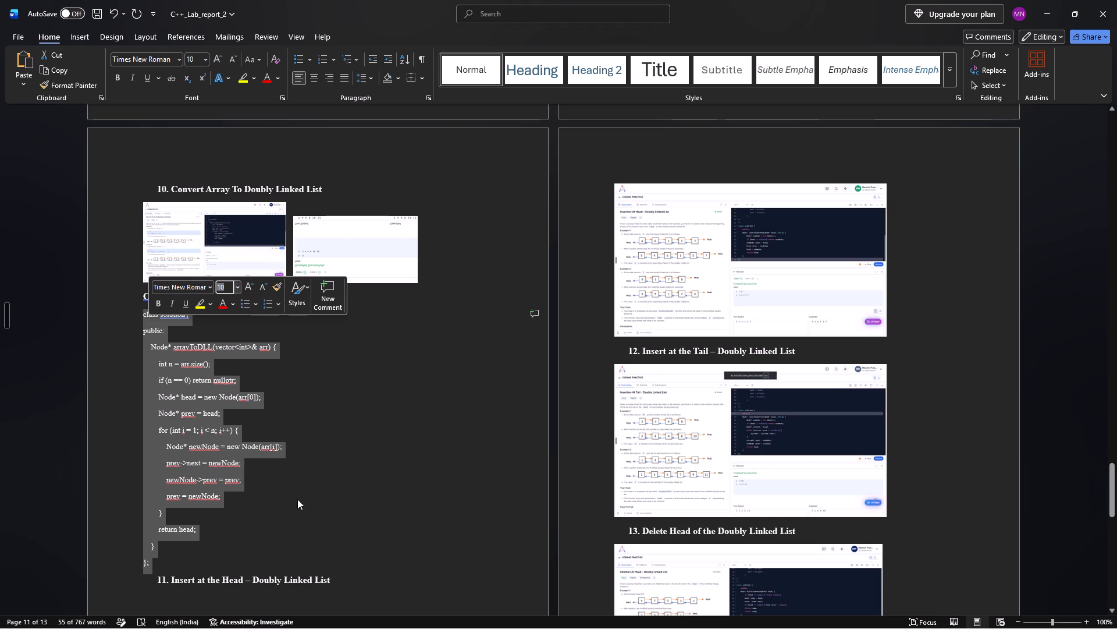
click(184, 560)
Shrink problem 11's Insert at the Head screenshot to about 60% of its width and add two spaces after it.
scroll(184, 560, down, 3)
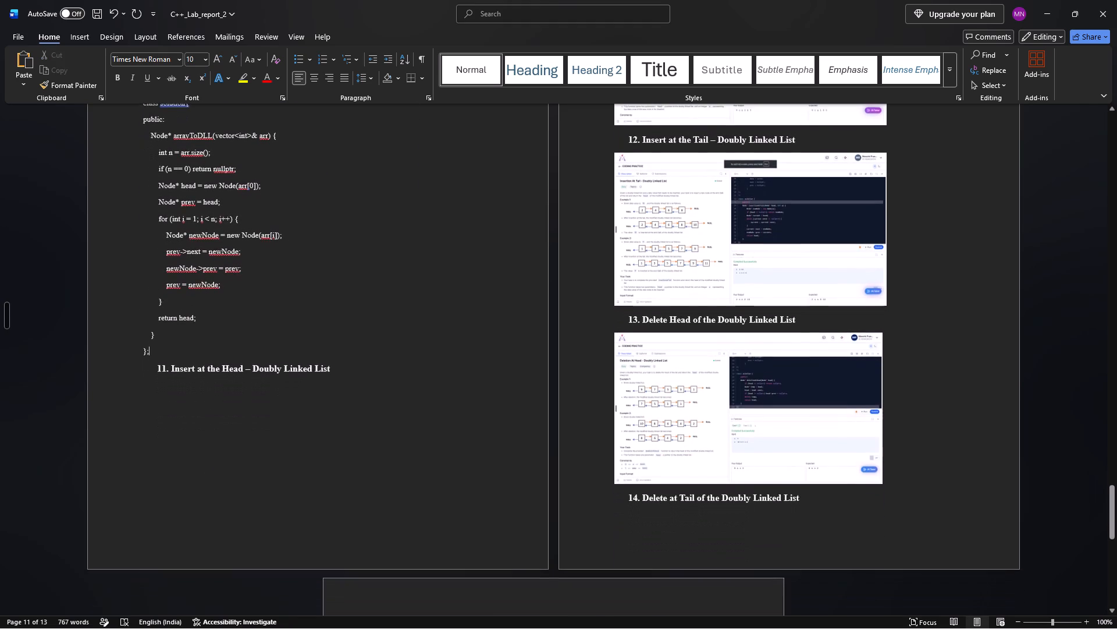
scroll(442, 433, up, 2)
click(686, 341)
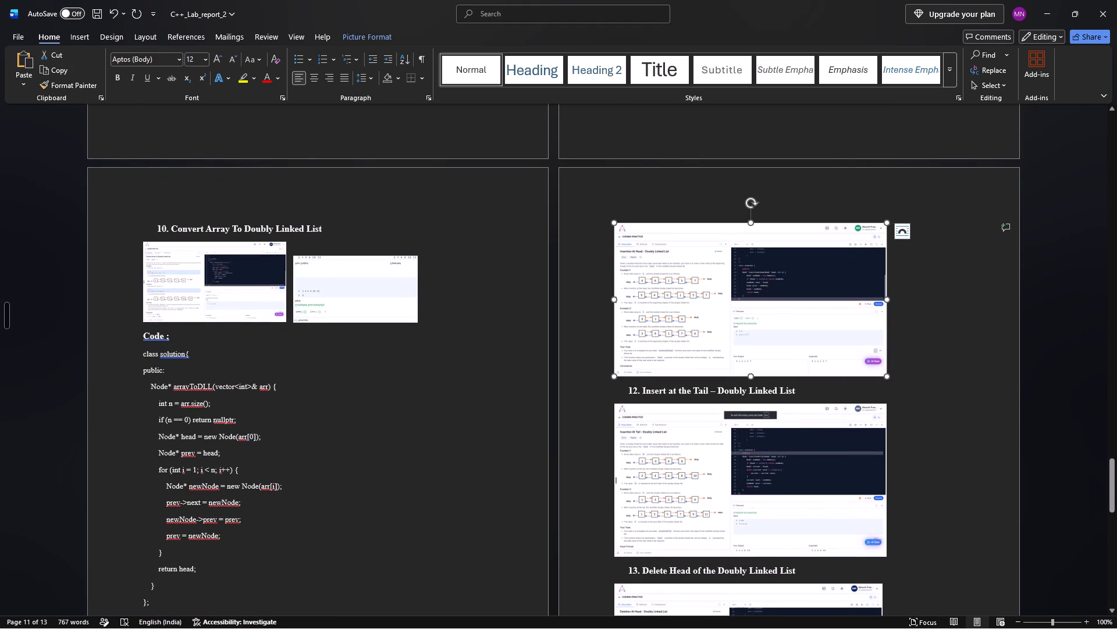
drag(616, 376, 726, 285)
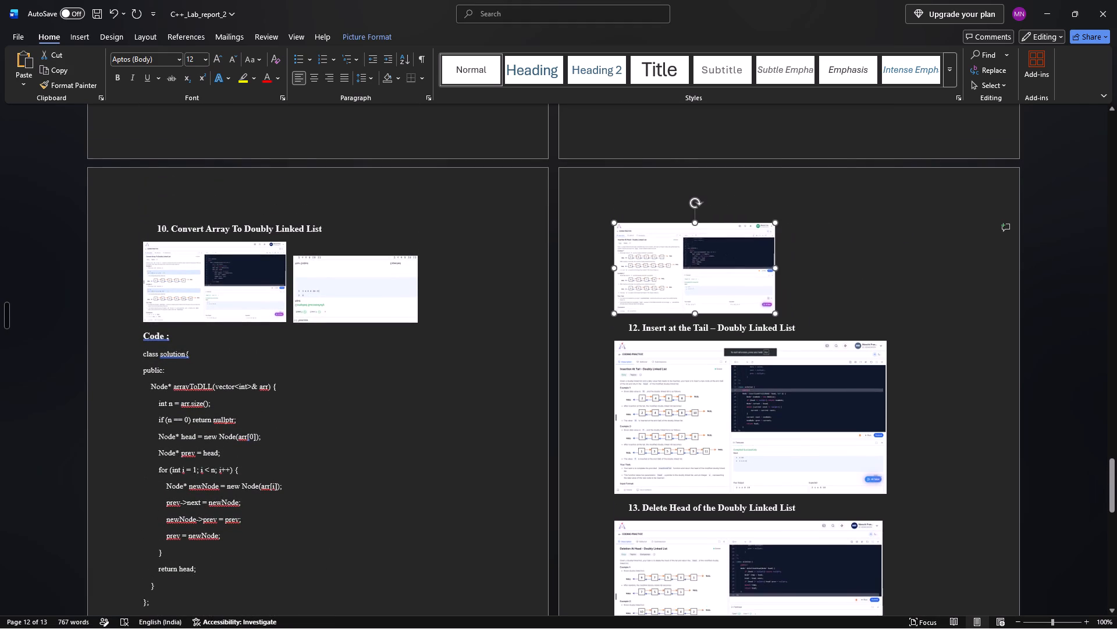
drag(726, 285, 725, 285)
scroll(597, 308, up, 1)
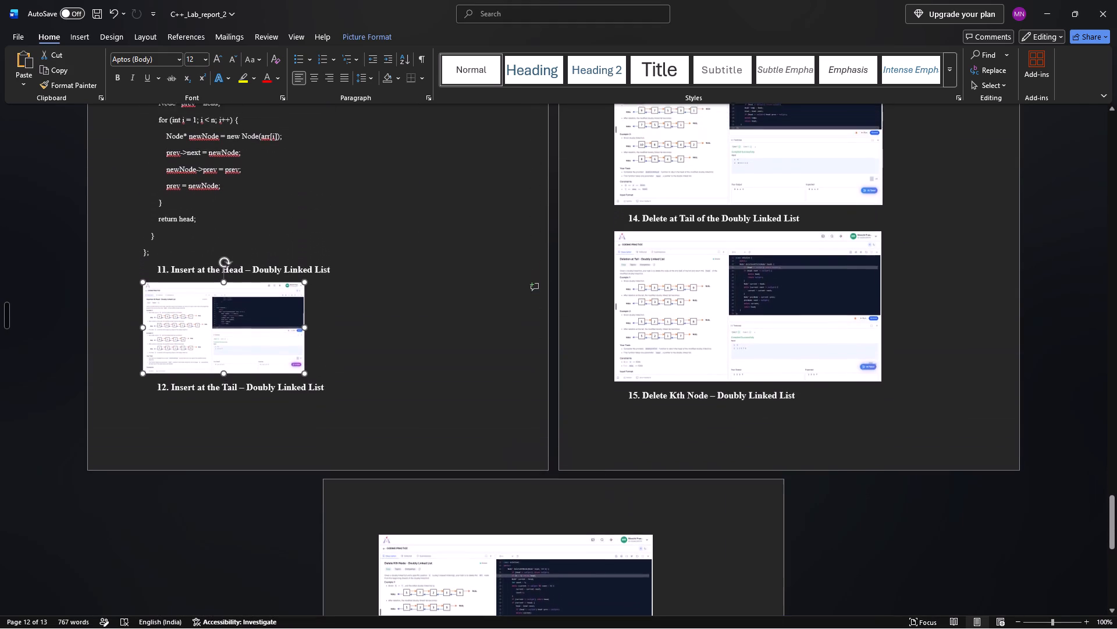
scroll(597, 308, up, 1)
click(364, 349)
key(space)
key(space)
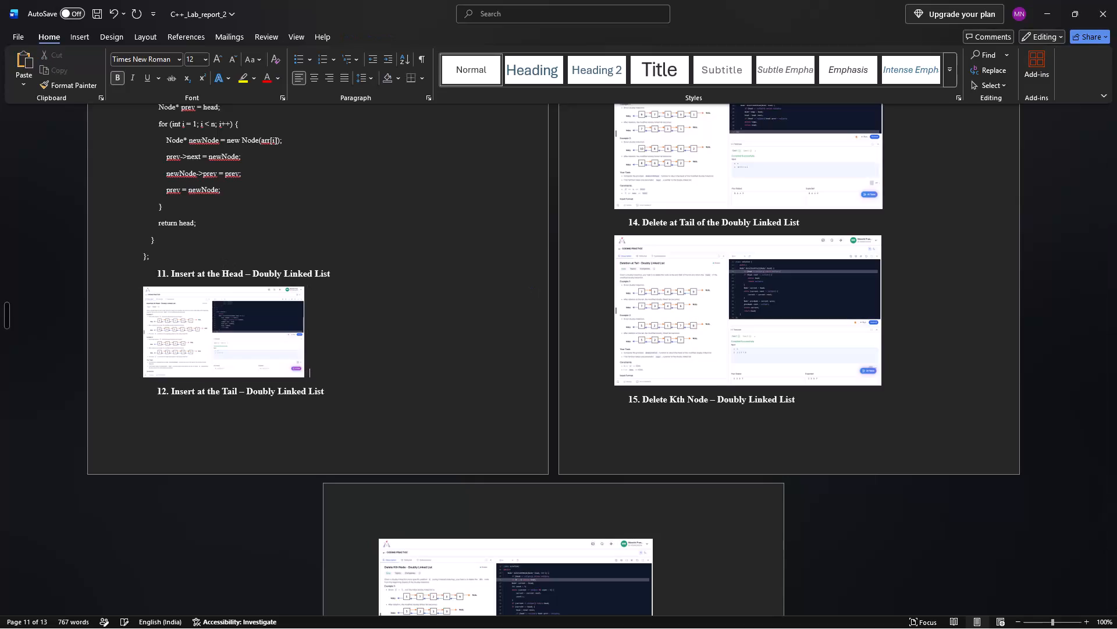
In Chrome, open the Insertion At Head - Doubly Linked List problem, run its code and fold the solution class.
key(alt+Tab)
scroll(347, 356, right, 4)
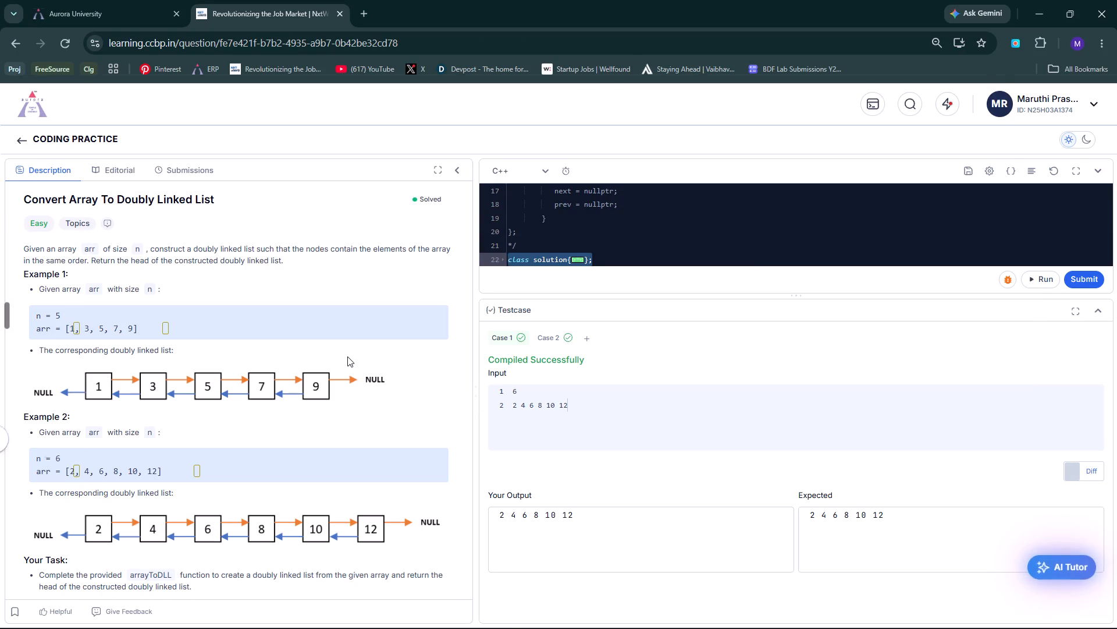
scroll(347, 356, right, 2)
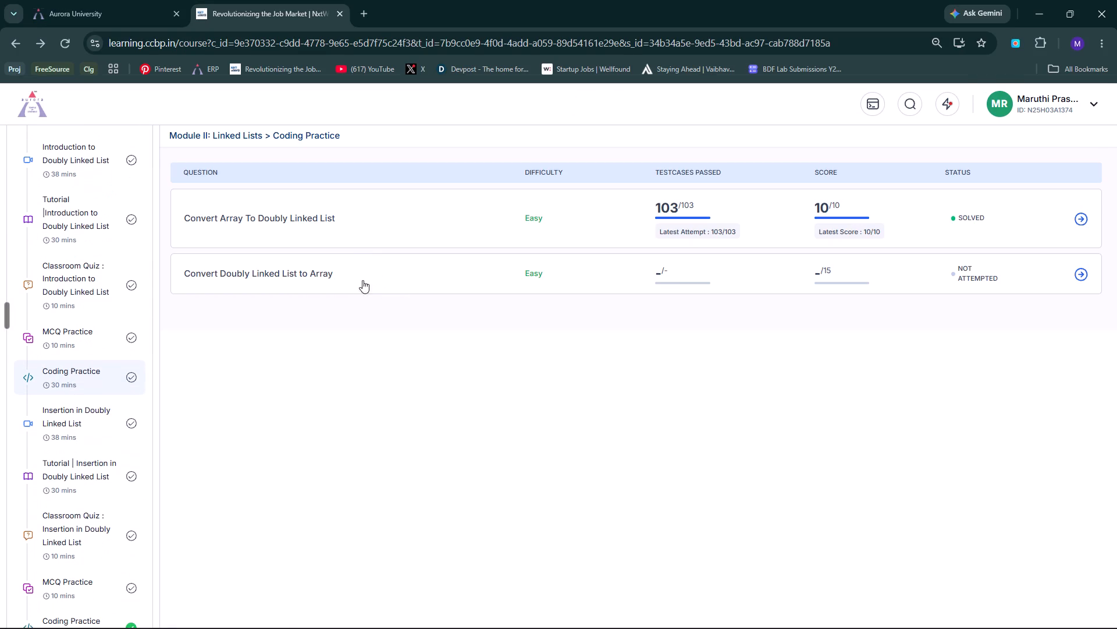
click(77, 615)
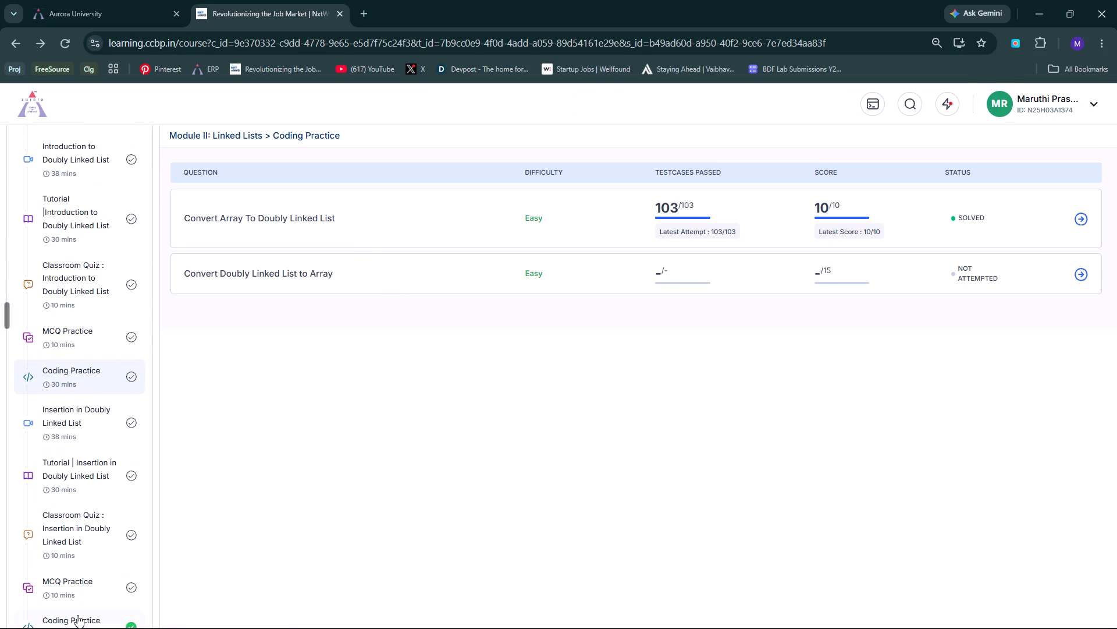
scroll(72, 493, down, 6)
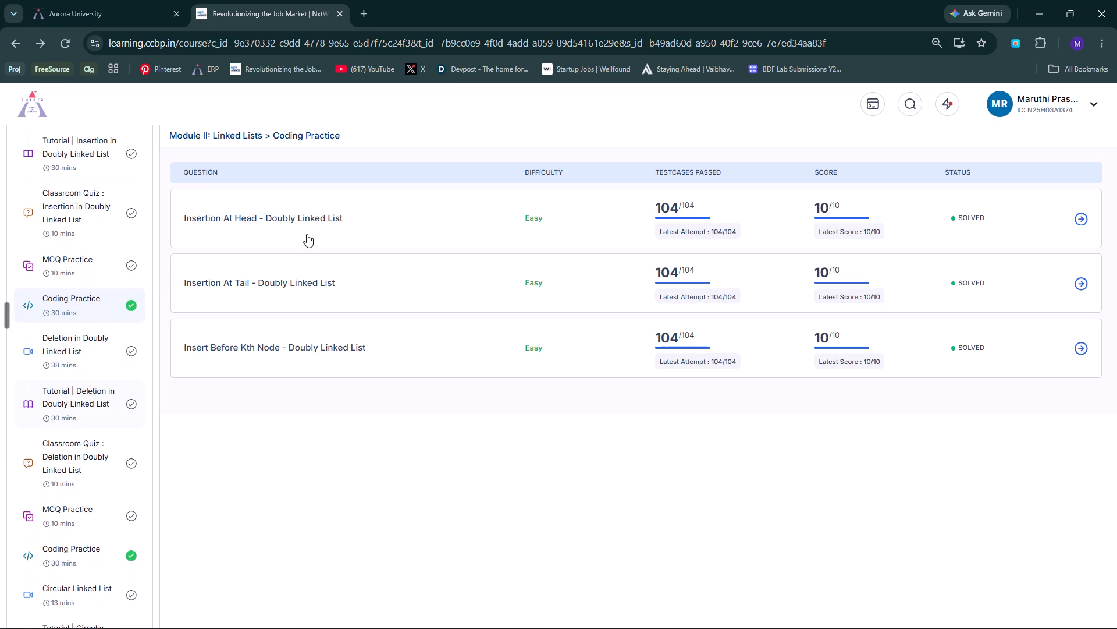
click(303, 238)
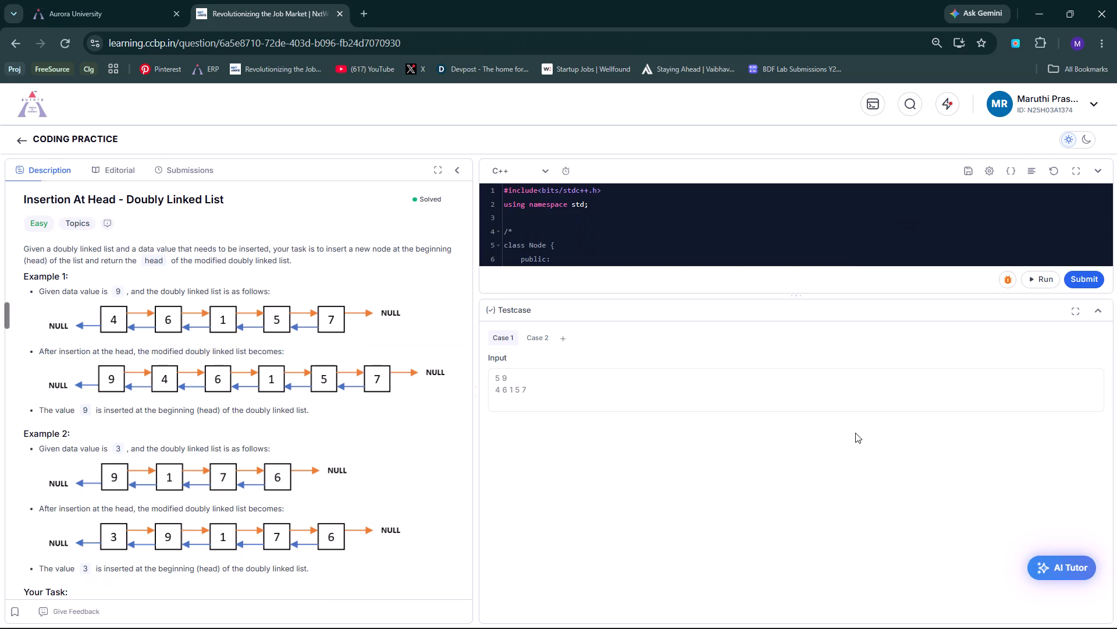
click(1041, 279)
scroll(688, 341, down, 6)
click(501, 263)
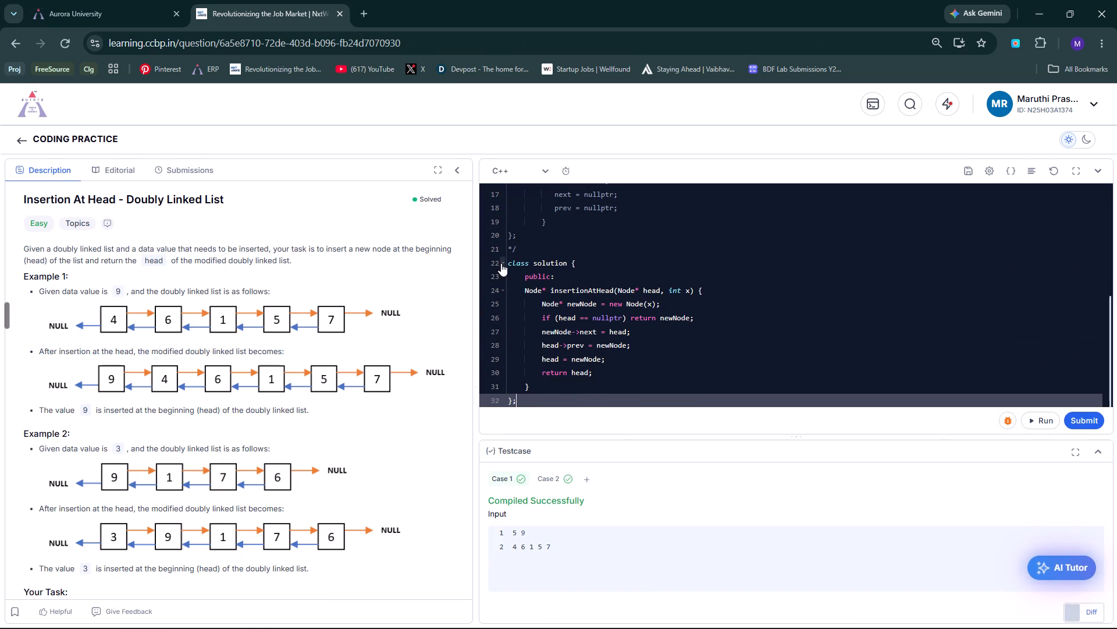
Snip the Insertion At Head test case with its input and outputs, and paste it after problem 11's screenshot in Word.
drag(653, 436, 684, 327)
key(Print)
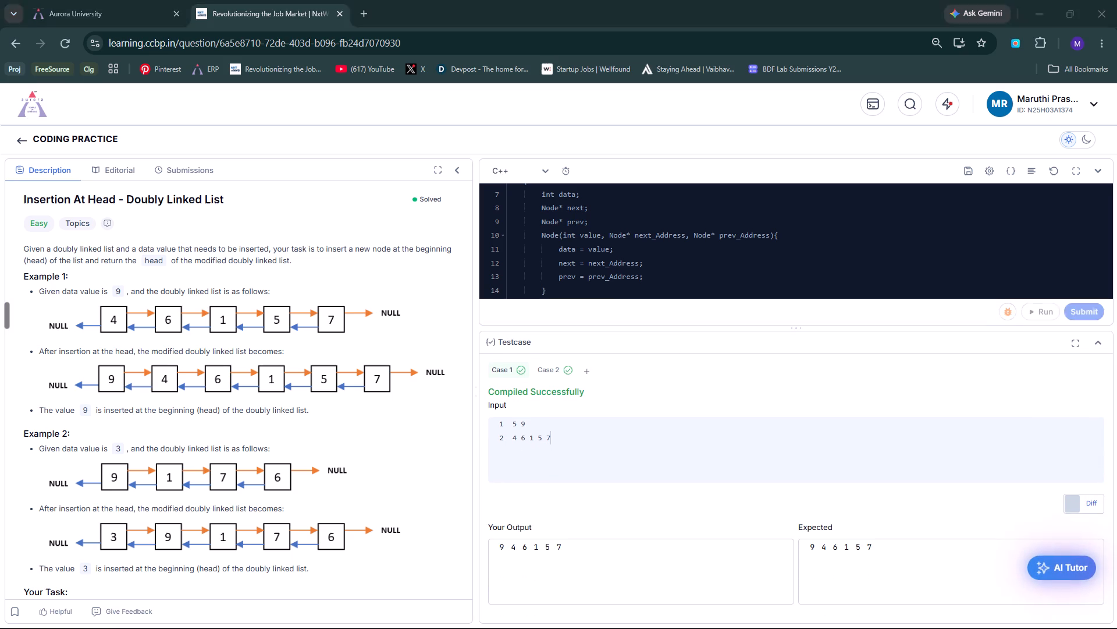
drag(486, 337, 856, 573)
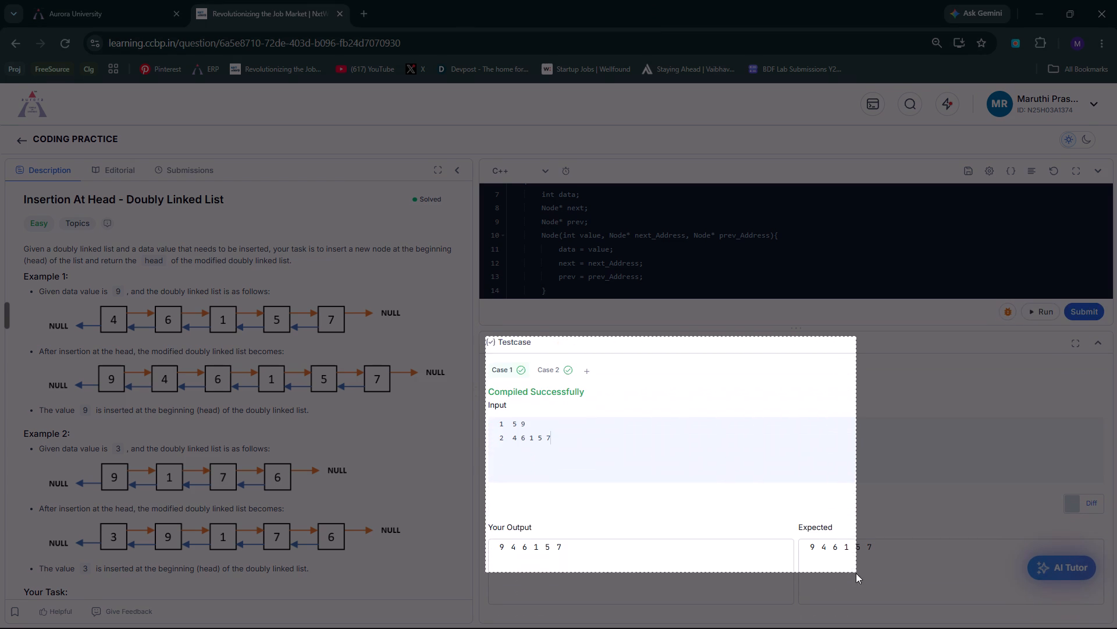
drag(856, 573, 875, 557)
key(alt+Tab)
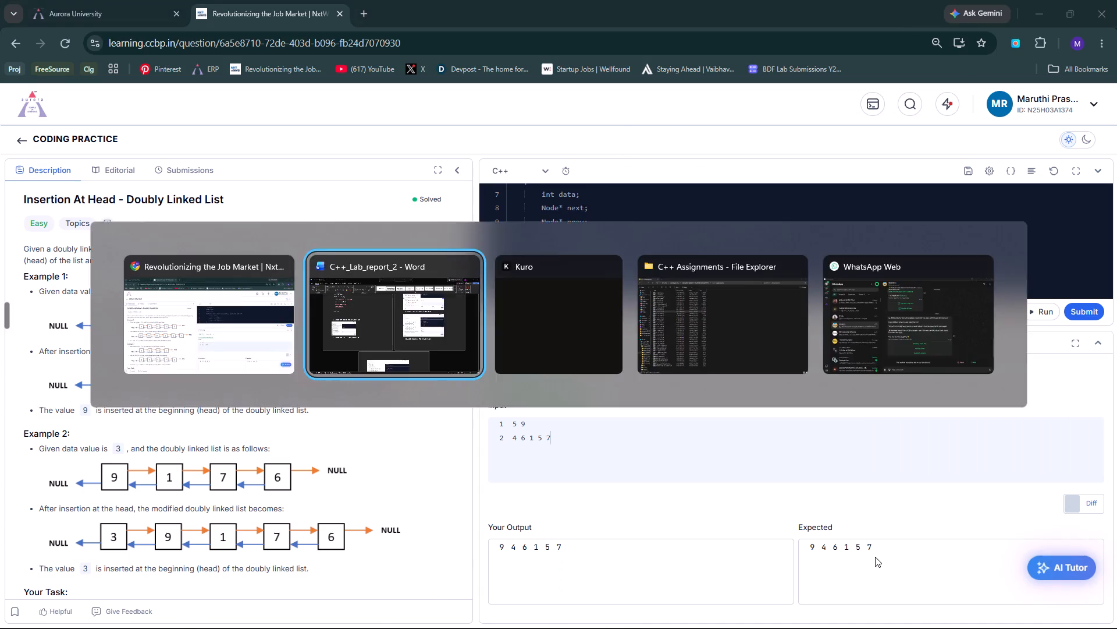
key(ctrl+v)
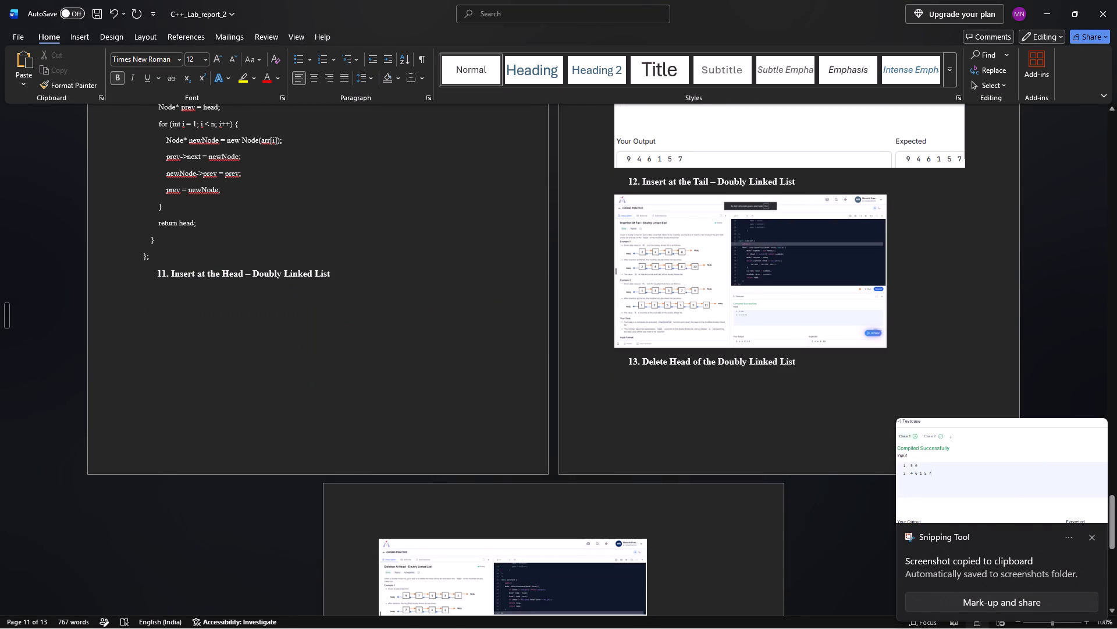
Shrink the pasted test case snip to about 7.3 cm wide so it fits beside problem 11's screenshot.
scroll(732, 237, up, 1)
click(686, 263)
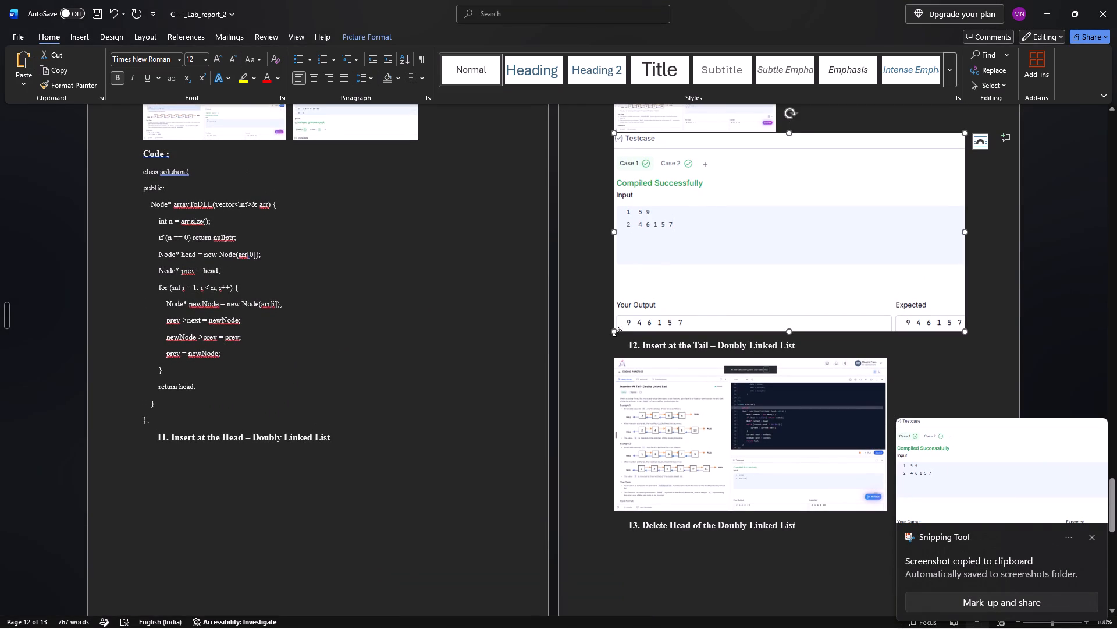
right_drag(613, 331, 764, 140)
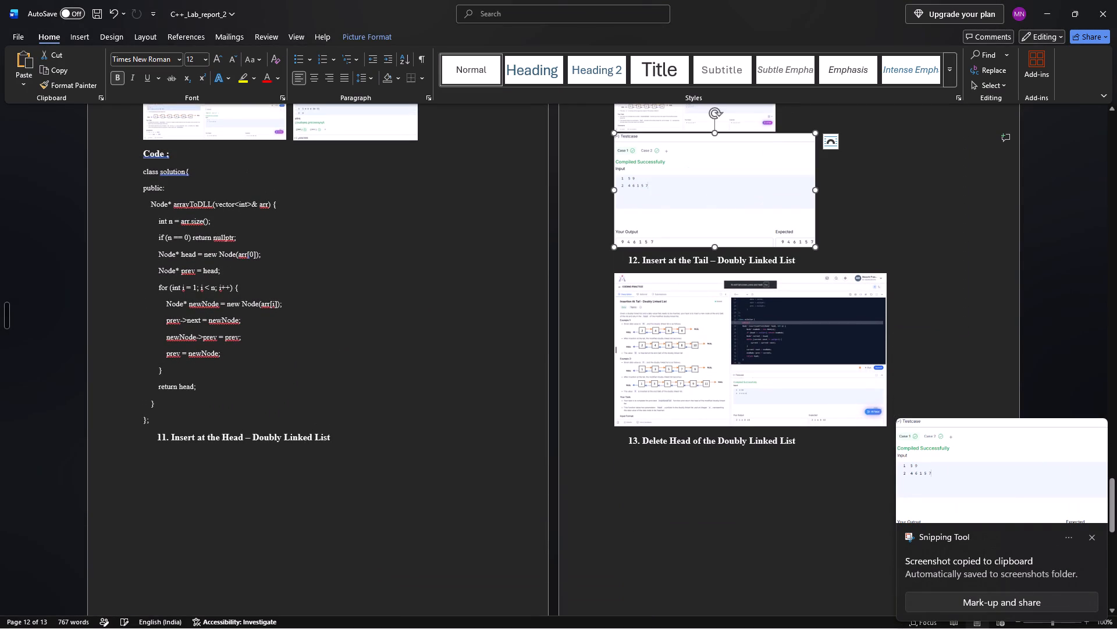
drag(616, 249, 703, 160)
right_drag(614, 246, 711, 179)
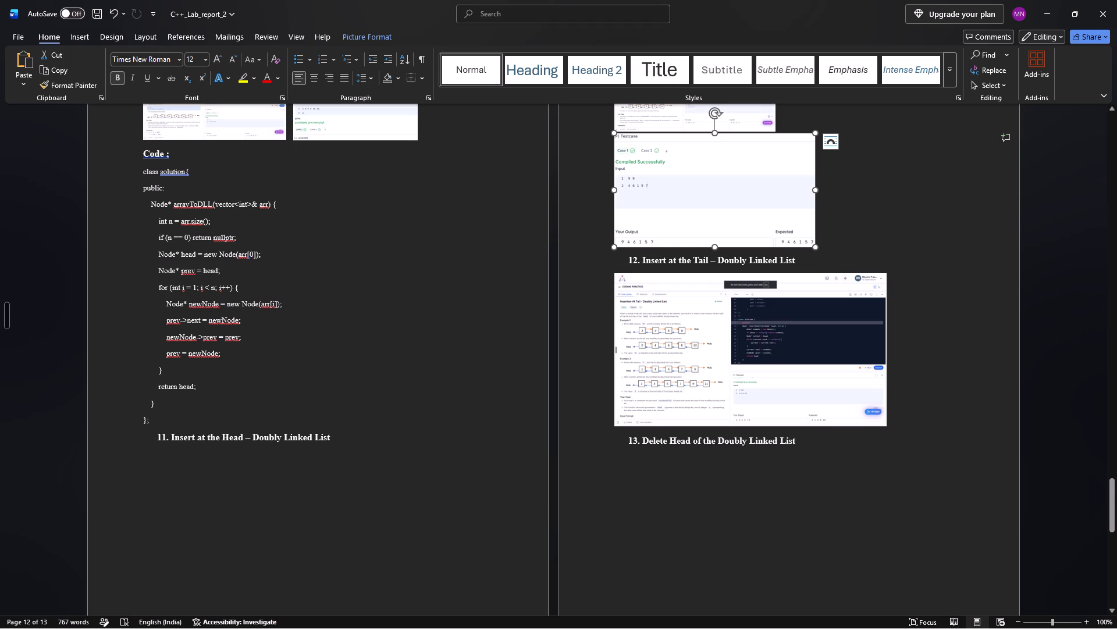
right_drag(711, 179, 715, 176)
click(715, 176)
double_click(715, 176)
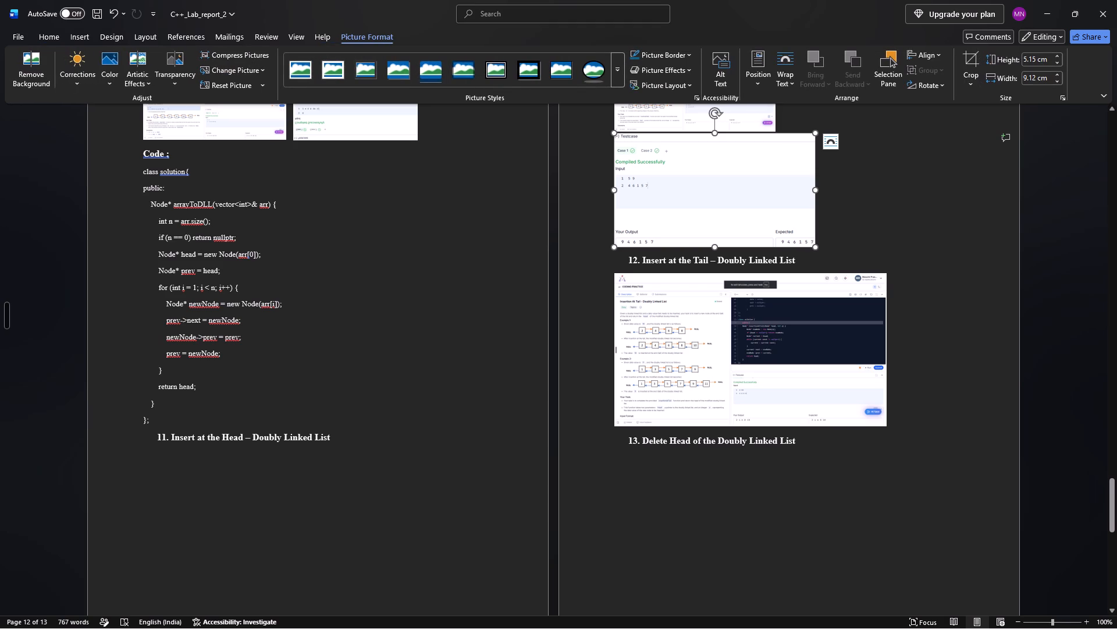
drag(611, 248, 654, 221)
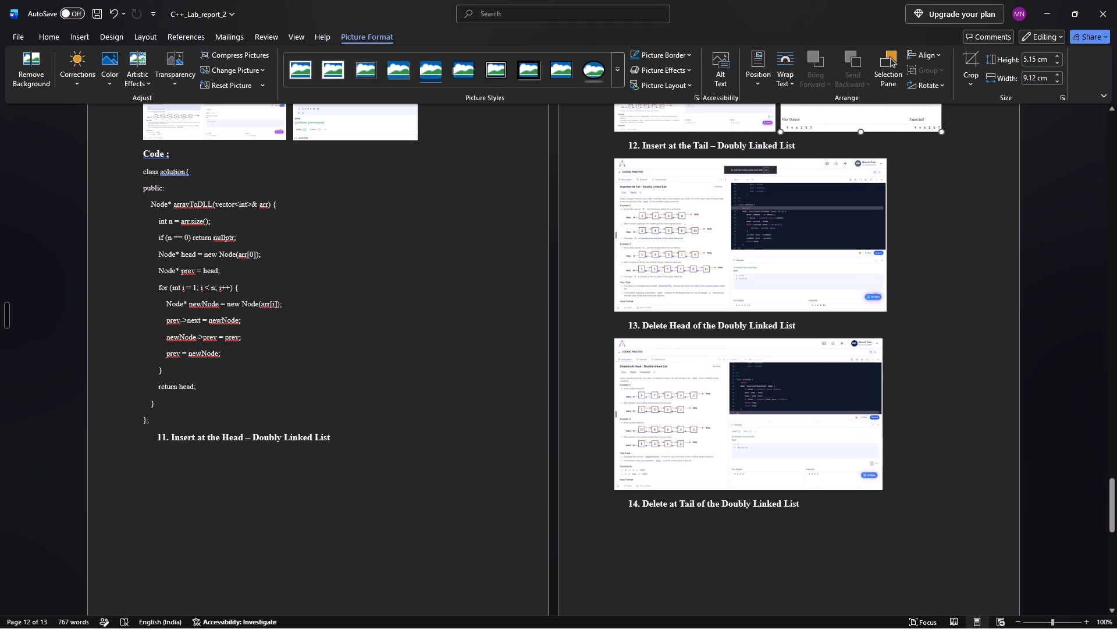
drag(654, 221, 653, 222)
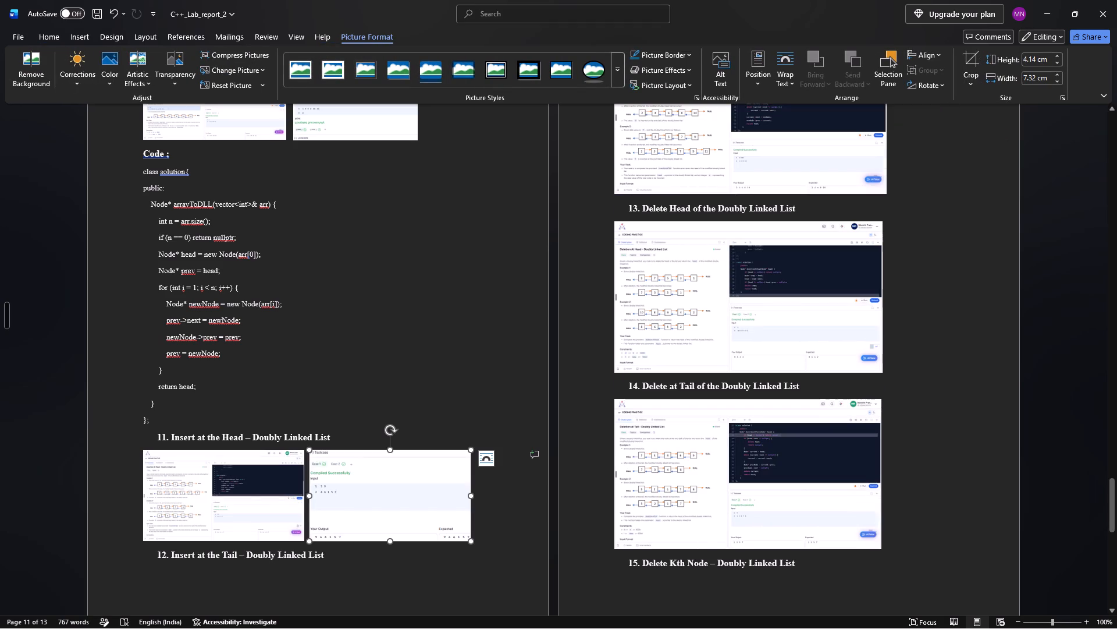
Add a "Code :" label on its own line below problem 11's images, with an empty line under it.
click(494, 539)
key(Return)
text(Code :)
key(Return)
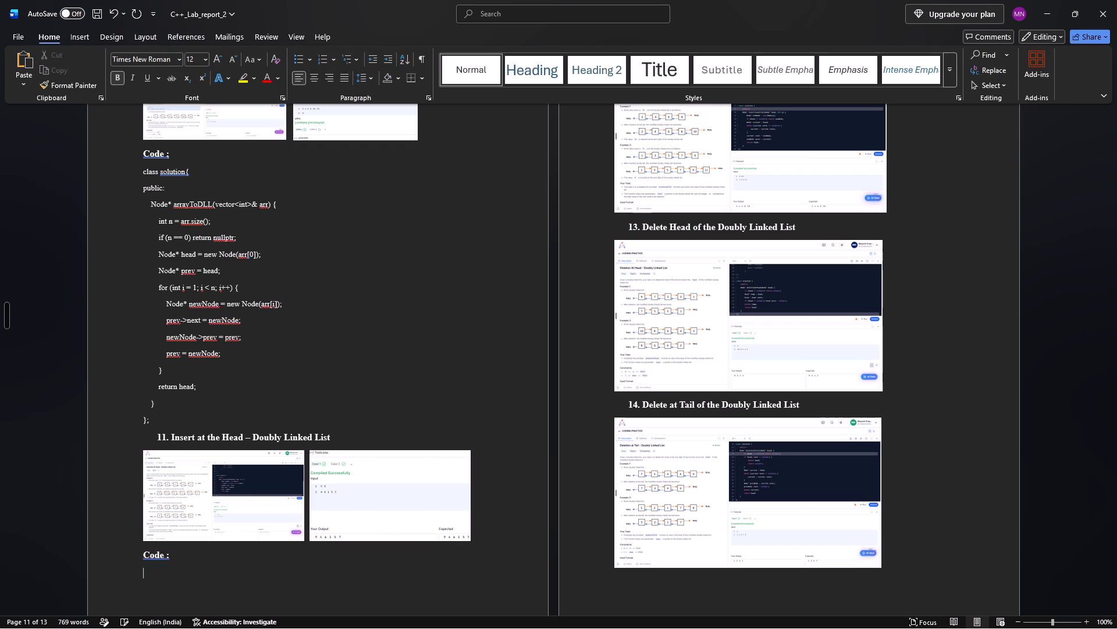
Copy the folded solution class from the Chrome editor and paste it under problem 11's Code label in Word.
key(alt+Tab)
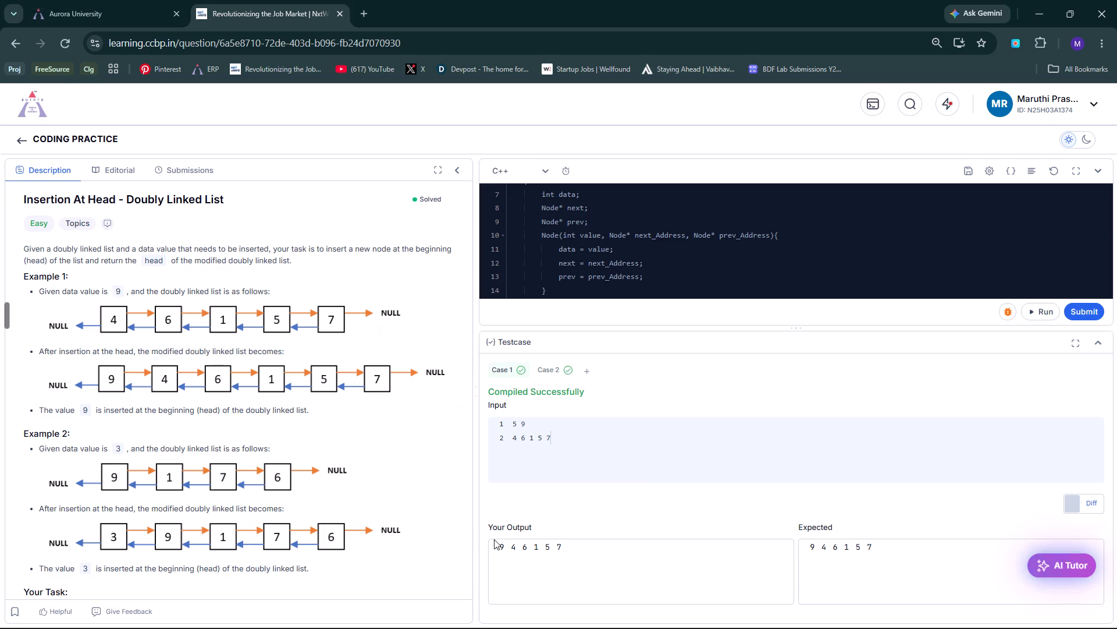
scroll(601, 256, down, 7)
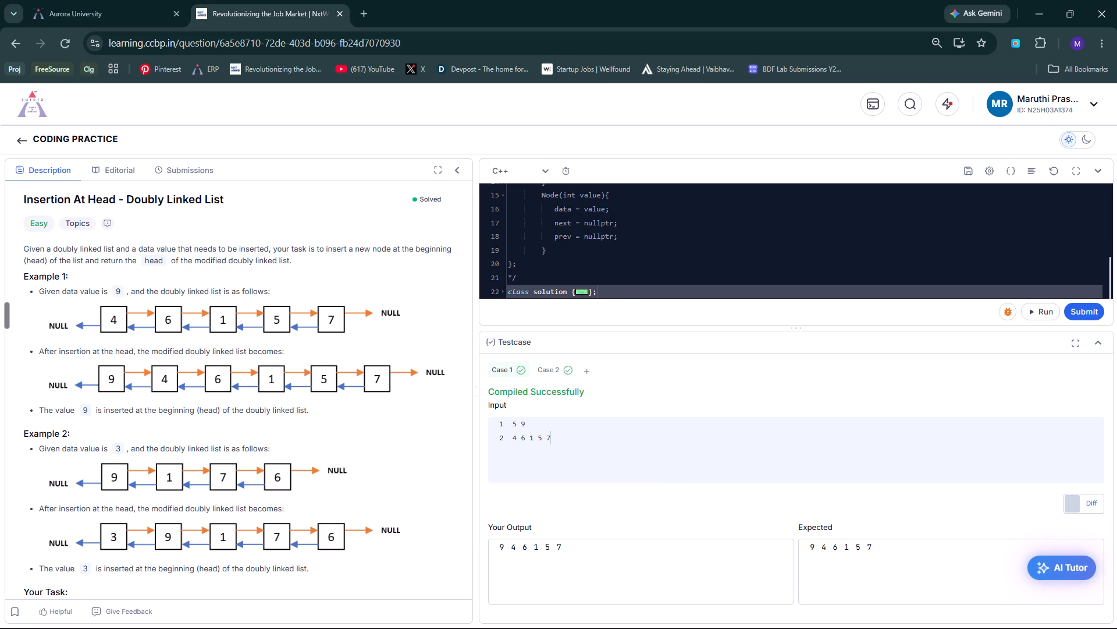
drag(603, 293, 493, 293)
key(ctrl+c)
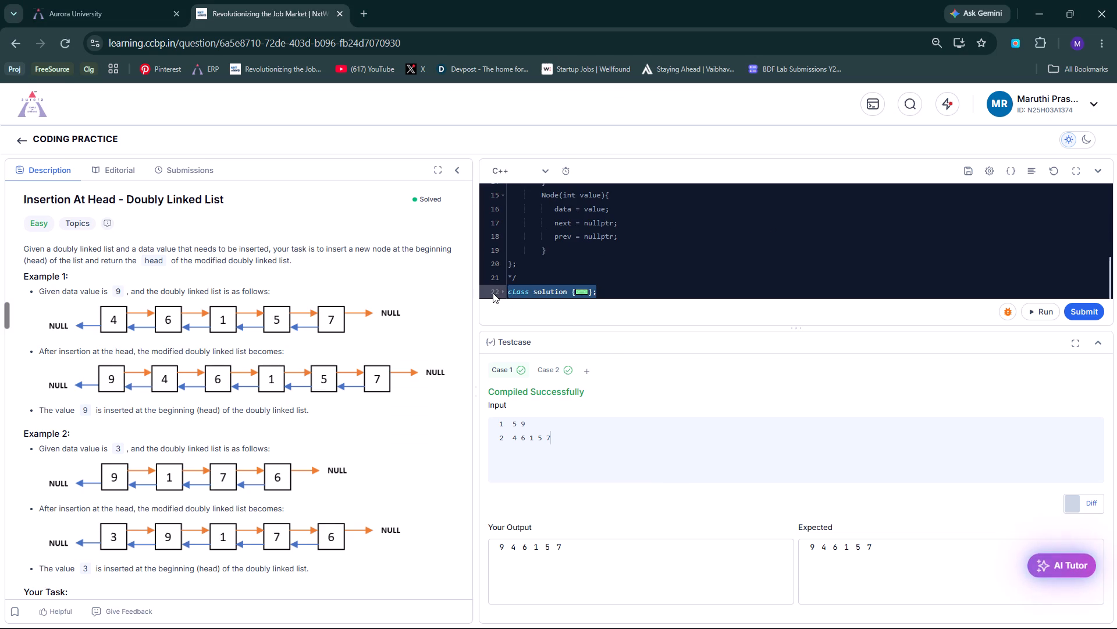
key(alt+Tab)
key(ctrl+v)
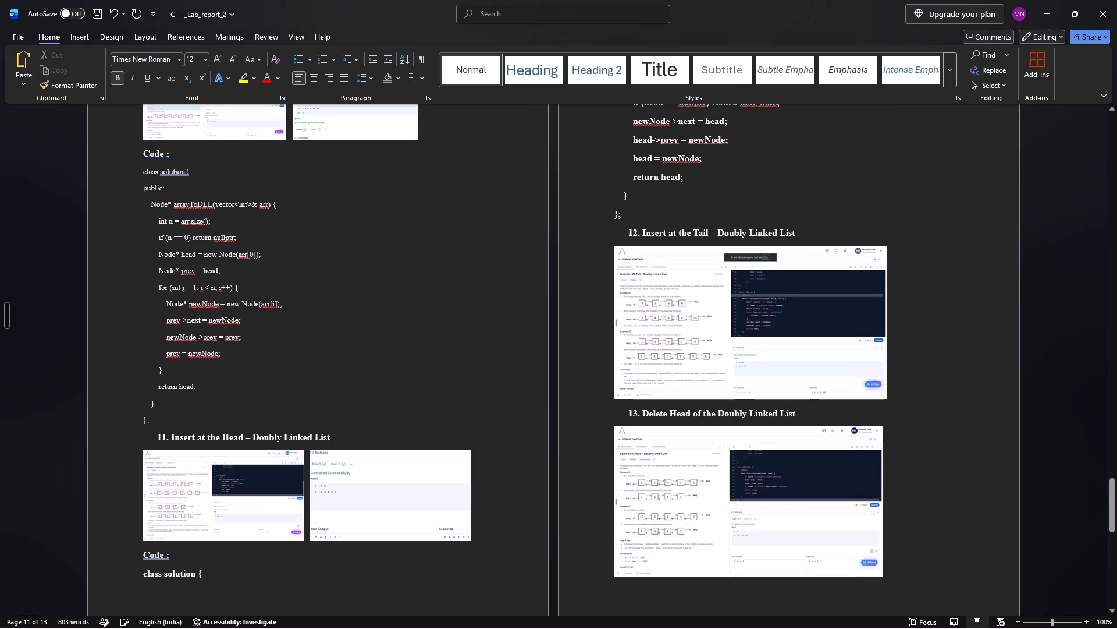
Remove the bold from problem 11's pasted code and set its font size to 10.
drag(650, 220, 163, 523)
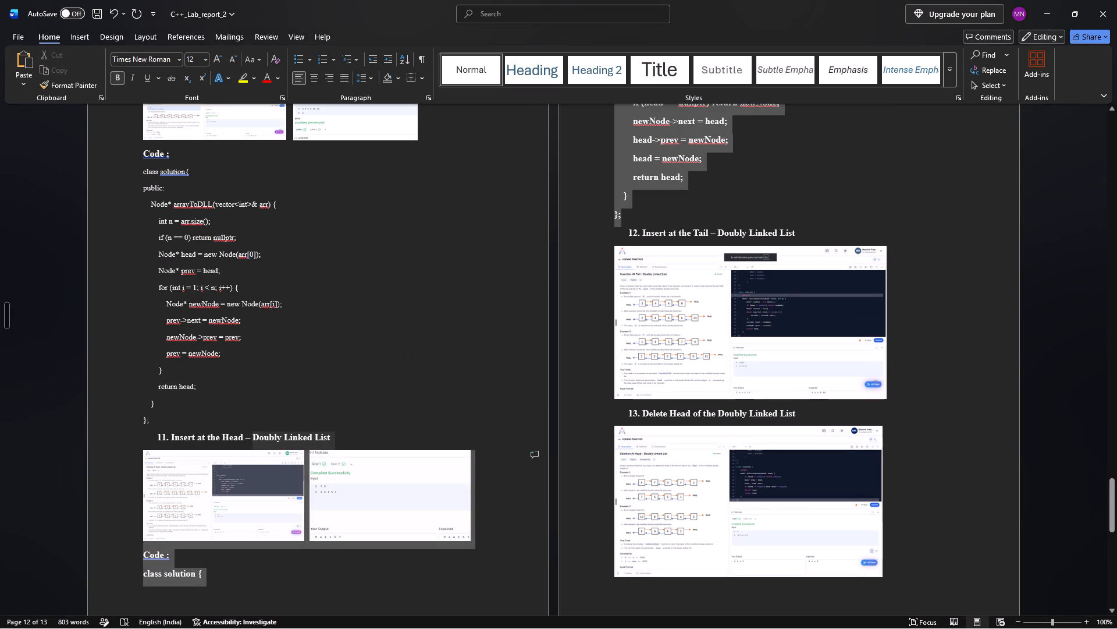
drag(163, 523, 143, 557)
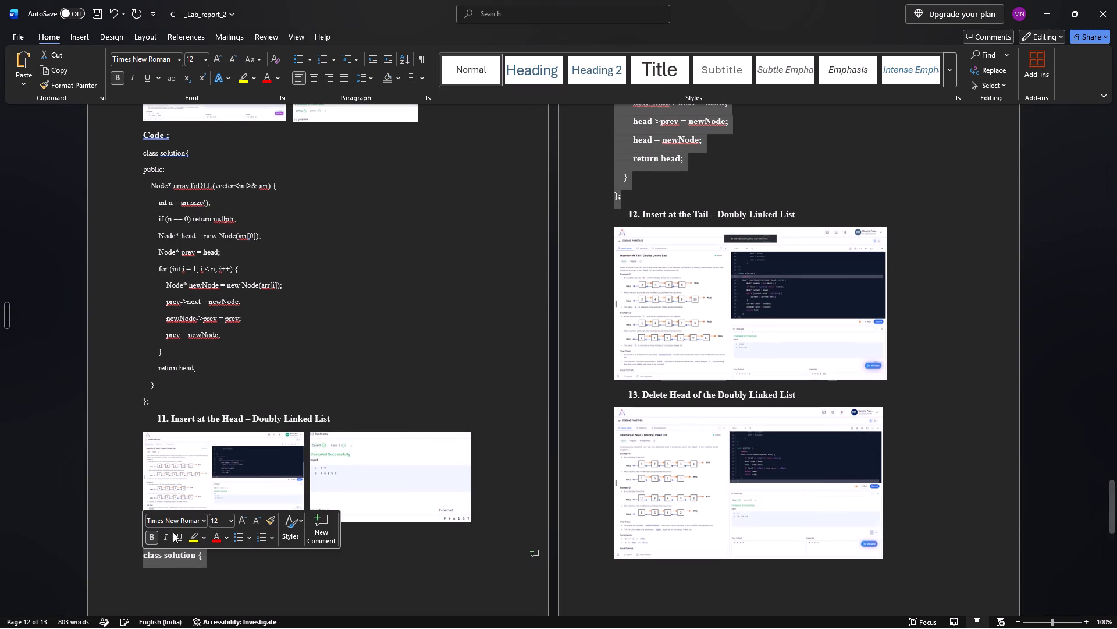
click(151, 538)
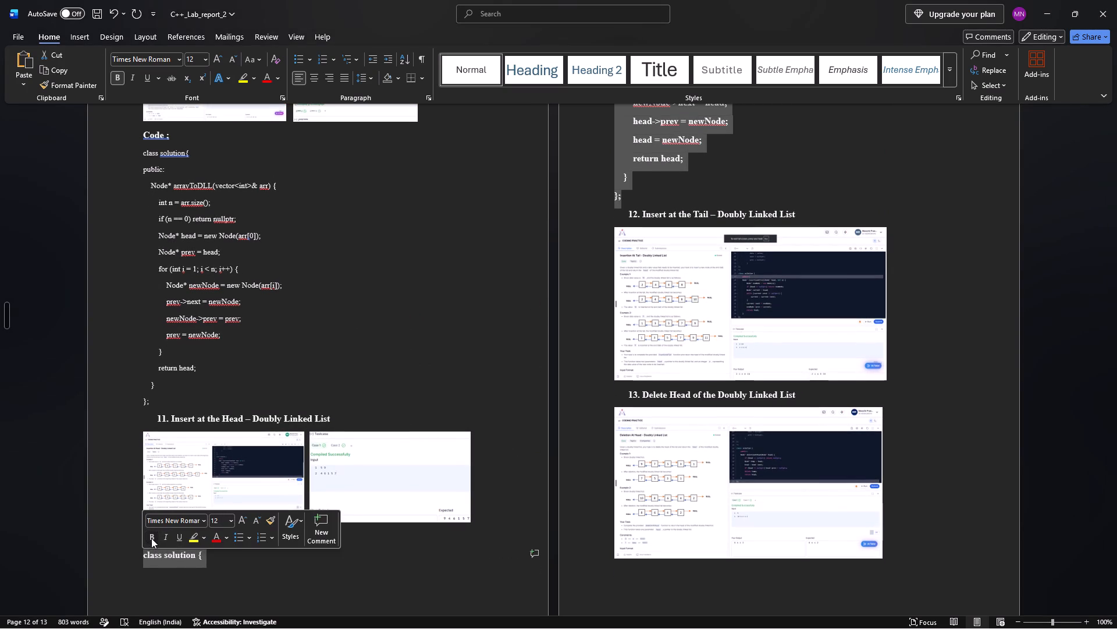
click(214, 516)
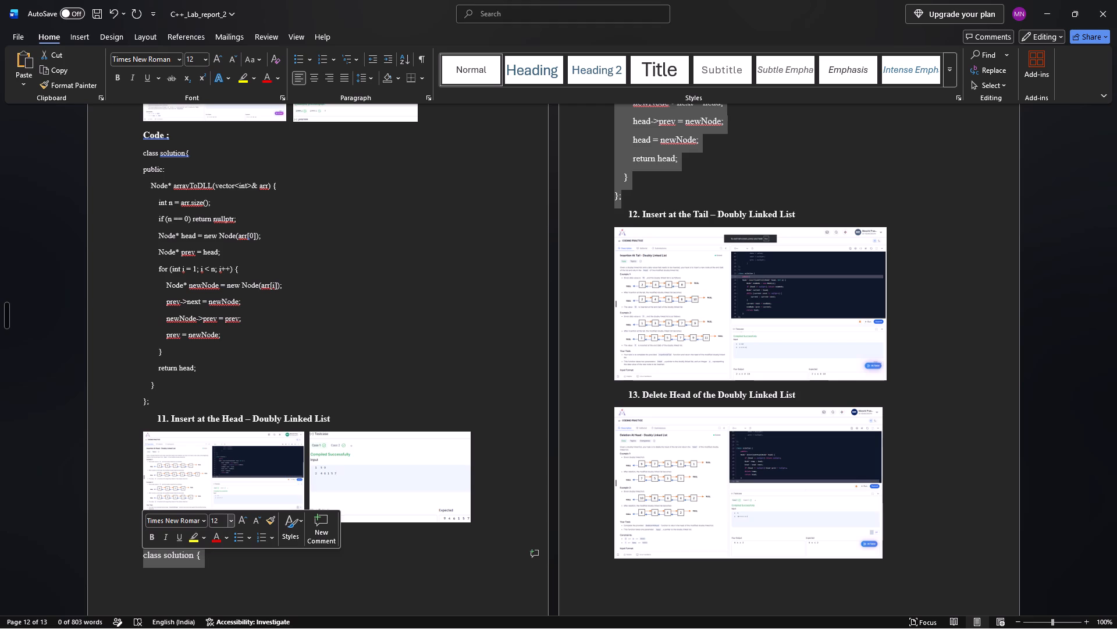
click(217, 517)
text(10)
key(Return)
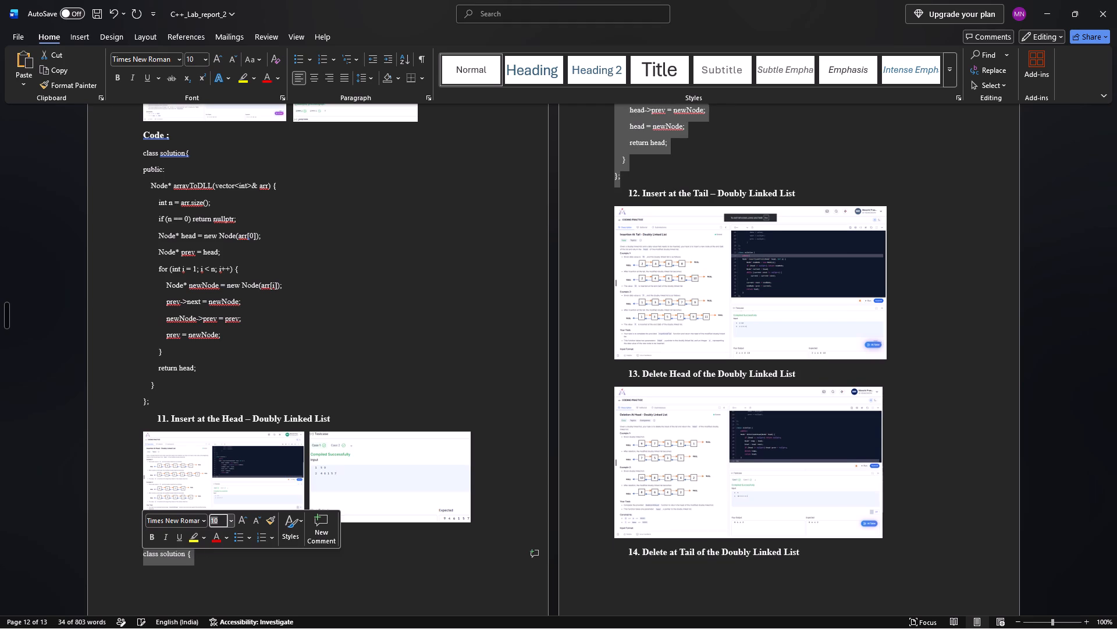
Shrink problem 12's Insert at the Tail screenshot to about 60% of its width and add three spaces after it.
click(689, 319)
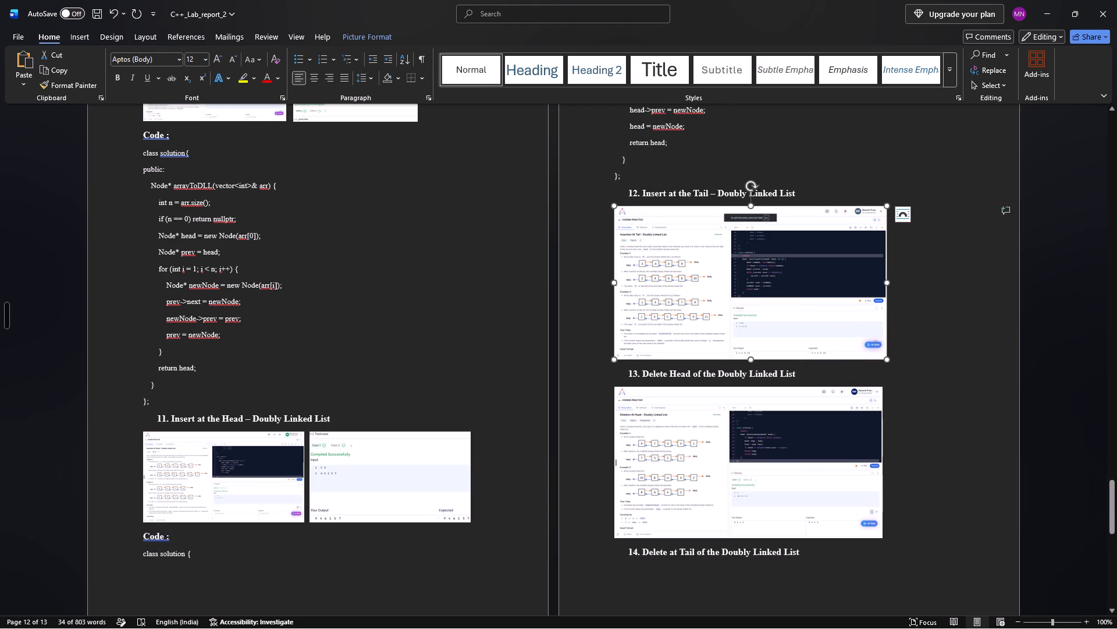
drag(613, 359, 692, 312)
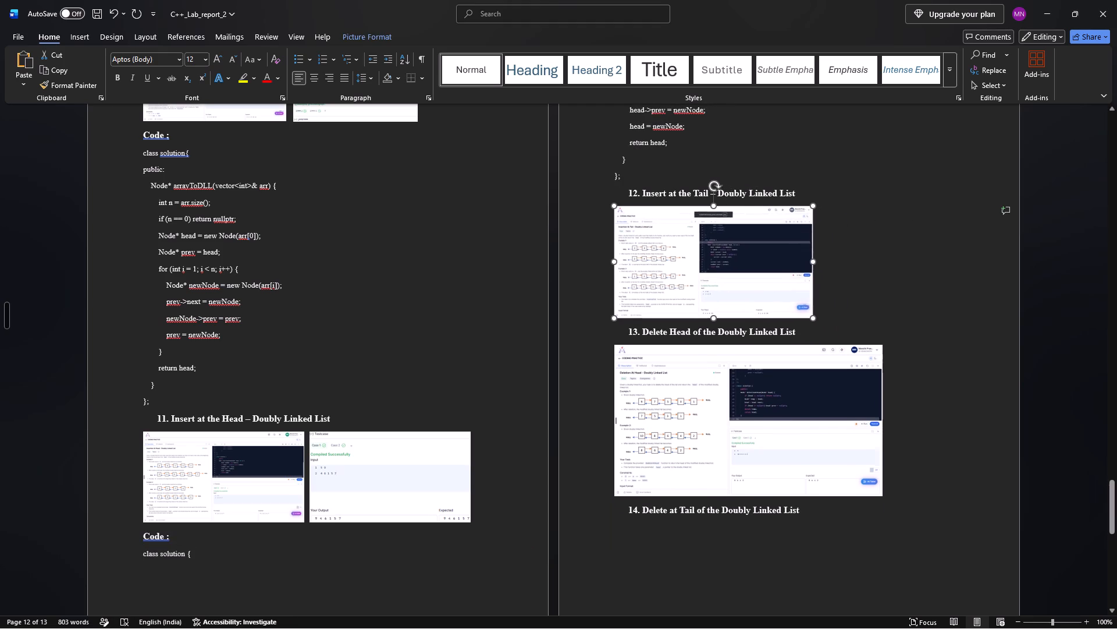
drag(692, 312, 724, 301)
click(795, 291)
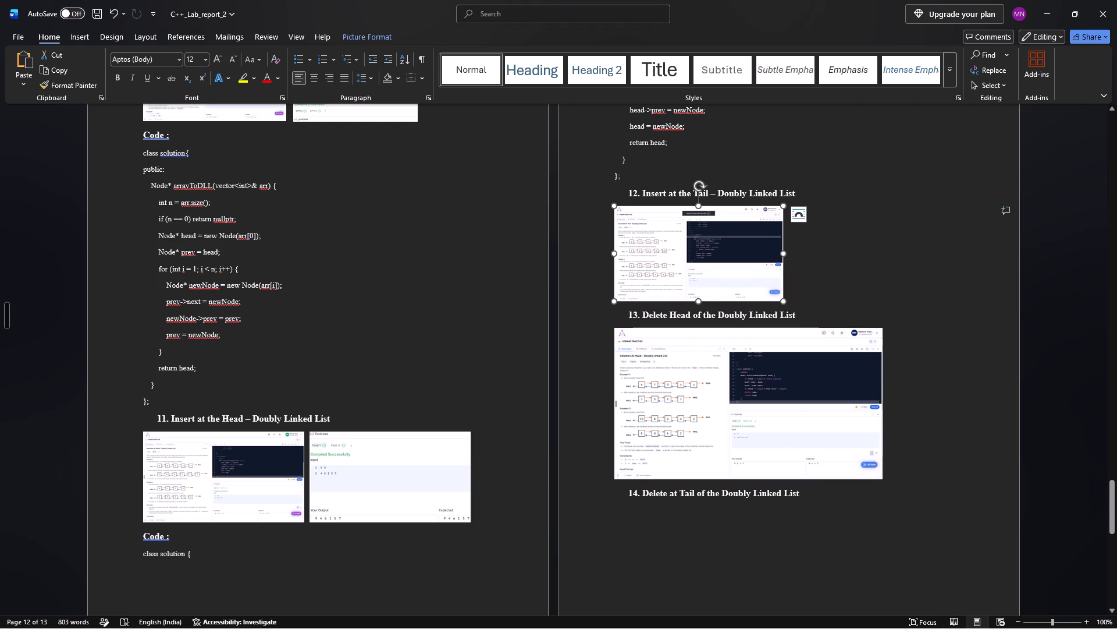
key(space)
key(space)
key(space)
In Chrome, open the Insertion At Tail - Doubly Linked List problem, run its code and enlarge the test case pane.
key(alt+Tab)
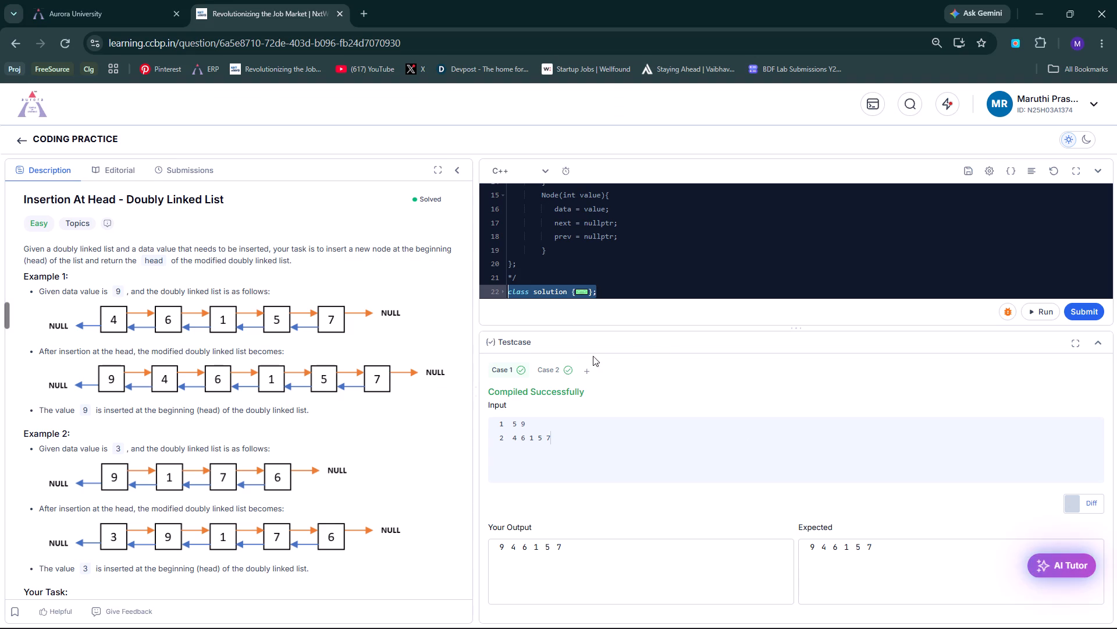
scroll(475, 397, right, 10)
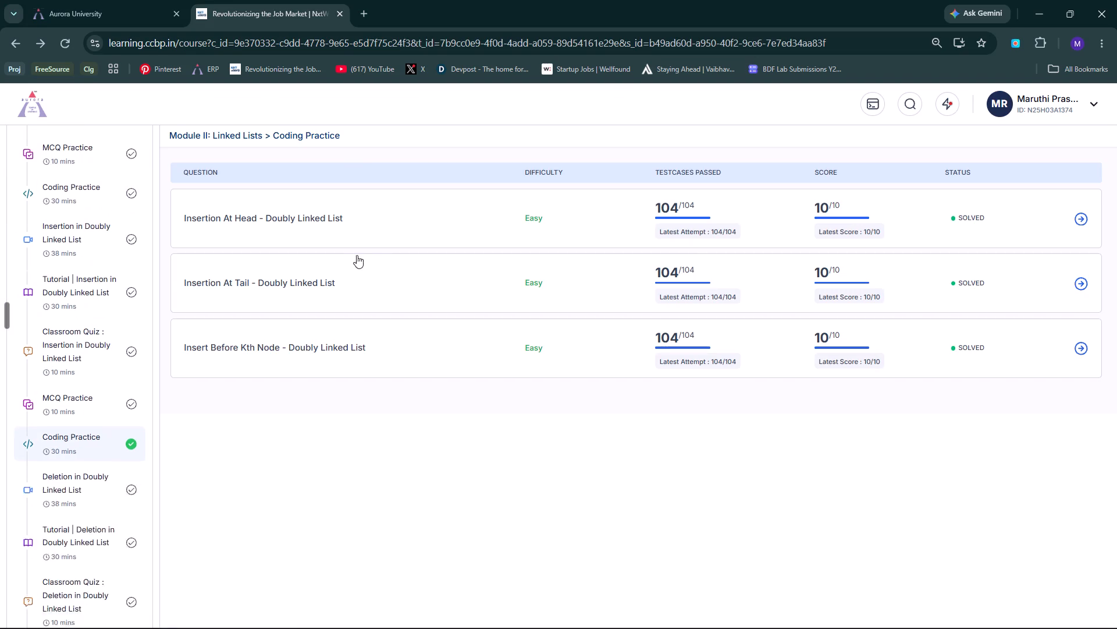
click(353, 277)
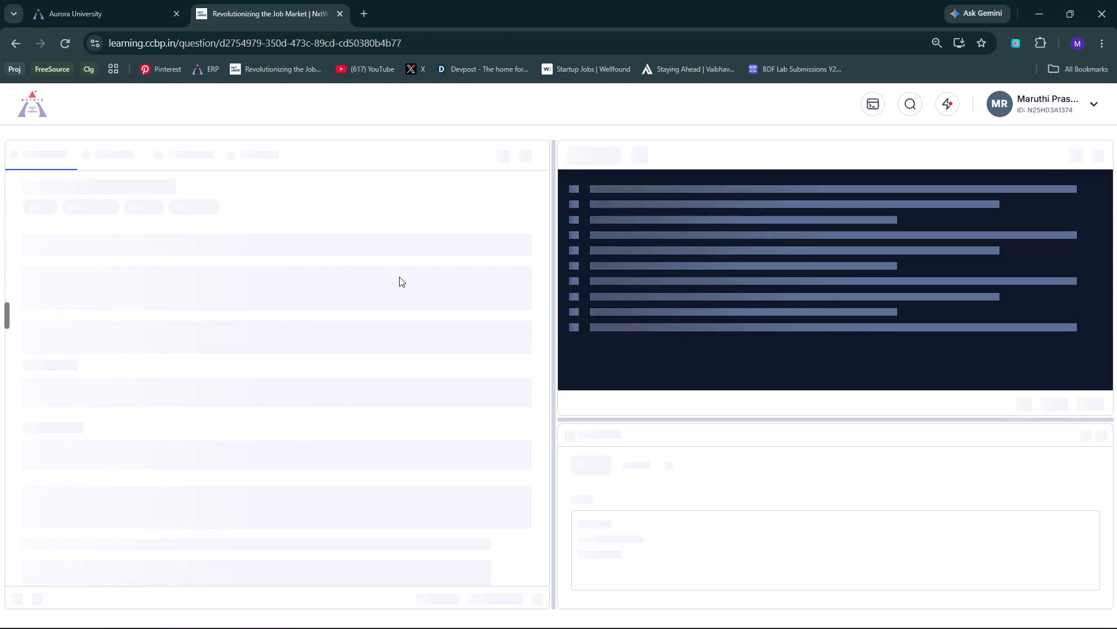
click(1031, 312)
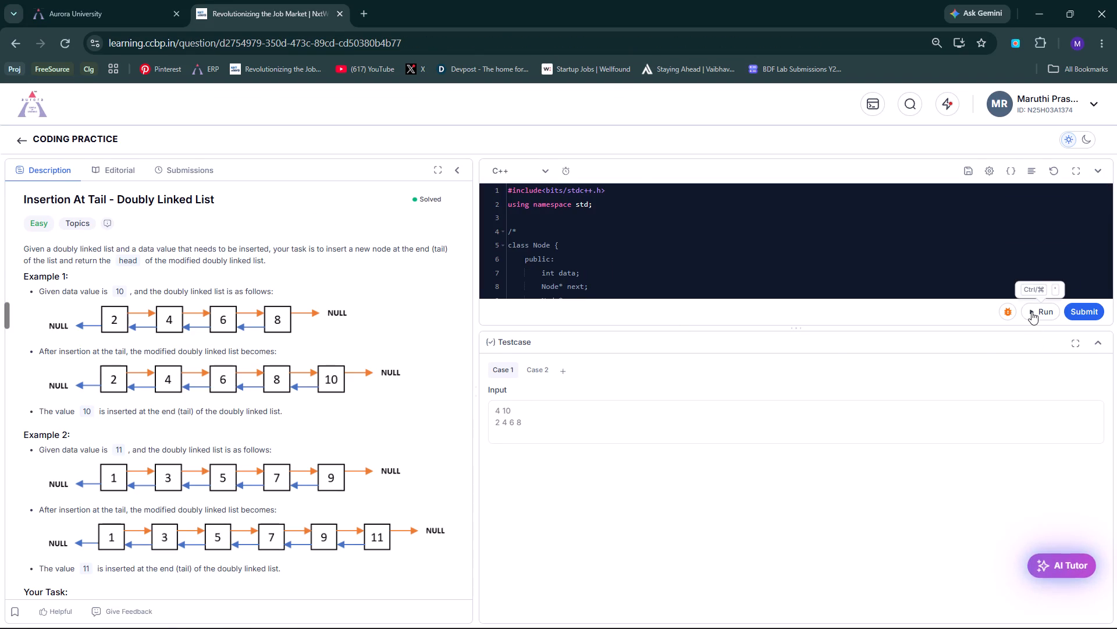
right_drag(766, 439, 762, 260)
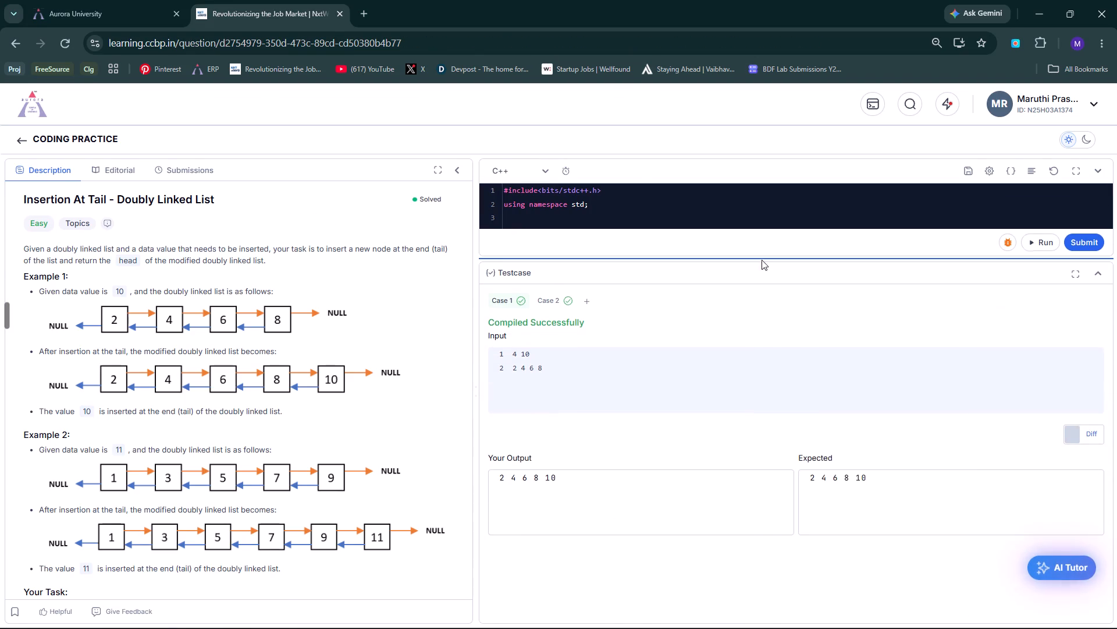
click(632, 355)
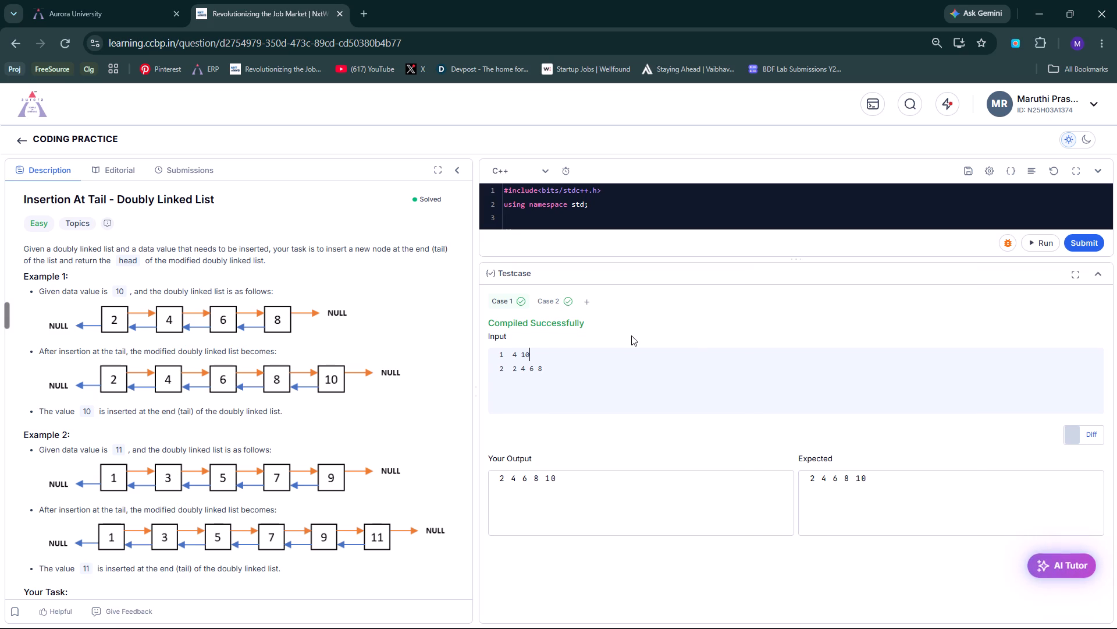
Snip the Insertion At Tail test case results and paste the snip after problem 12's screenshot in Word.
key(Print)
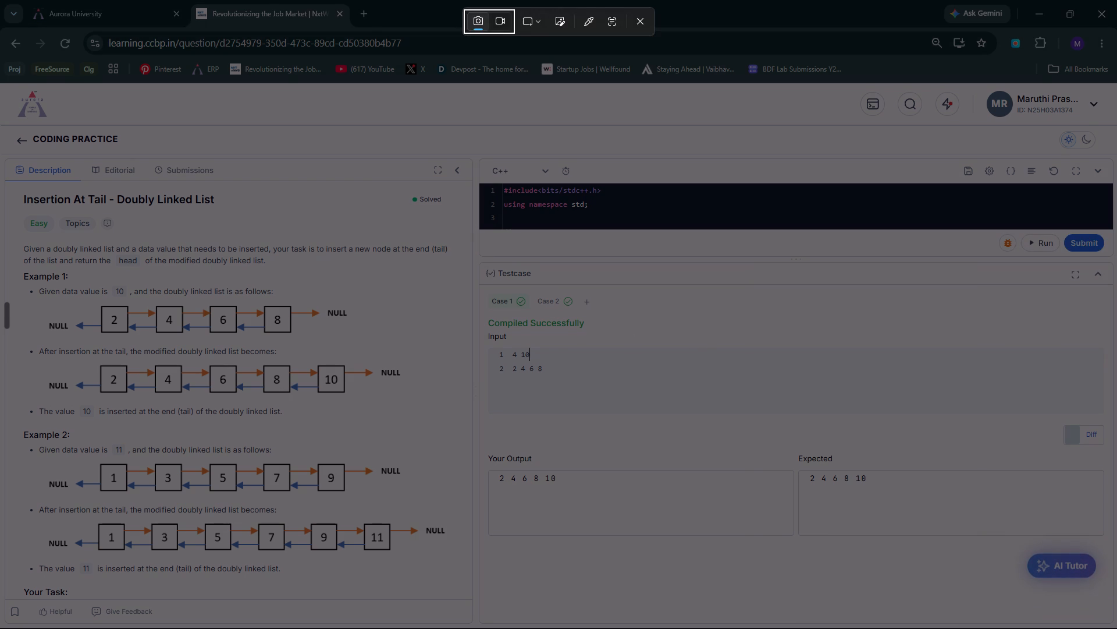
drag(485, 269, 879, 482)
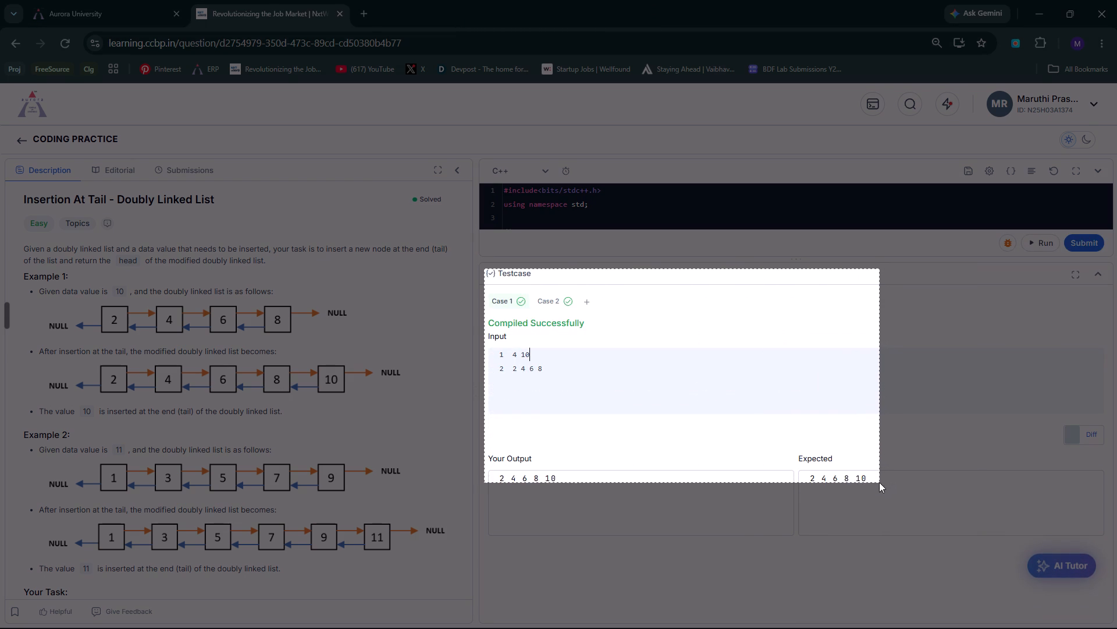
drag(879, 482, 876, 483)
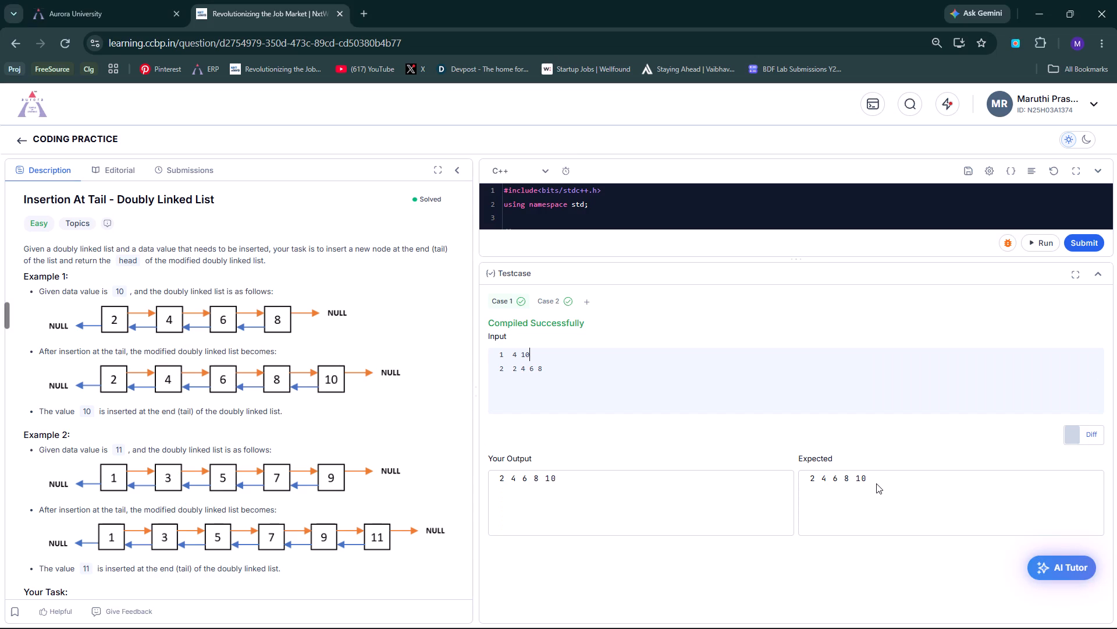
key(alt+Tab)
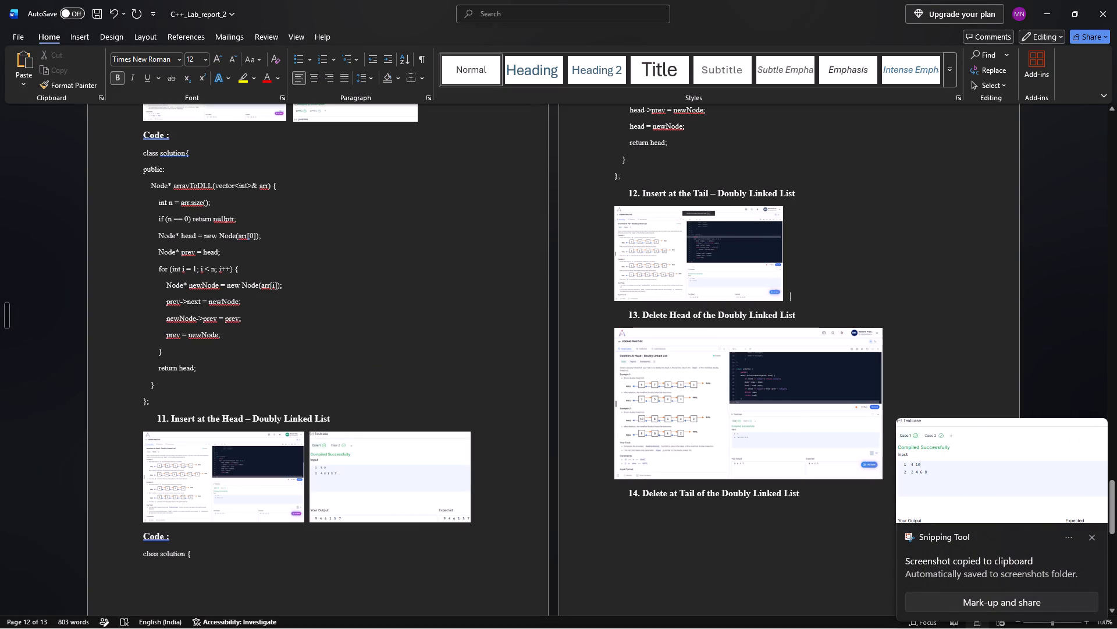
key(ctrl+v)
Shrink the pasted test case snip to just under half its width so it sits beside problem 12's screenshot.
click(716, 393)
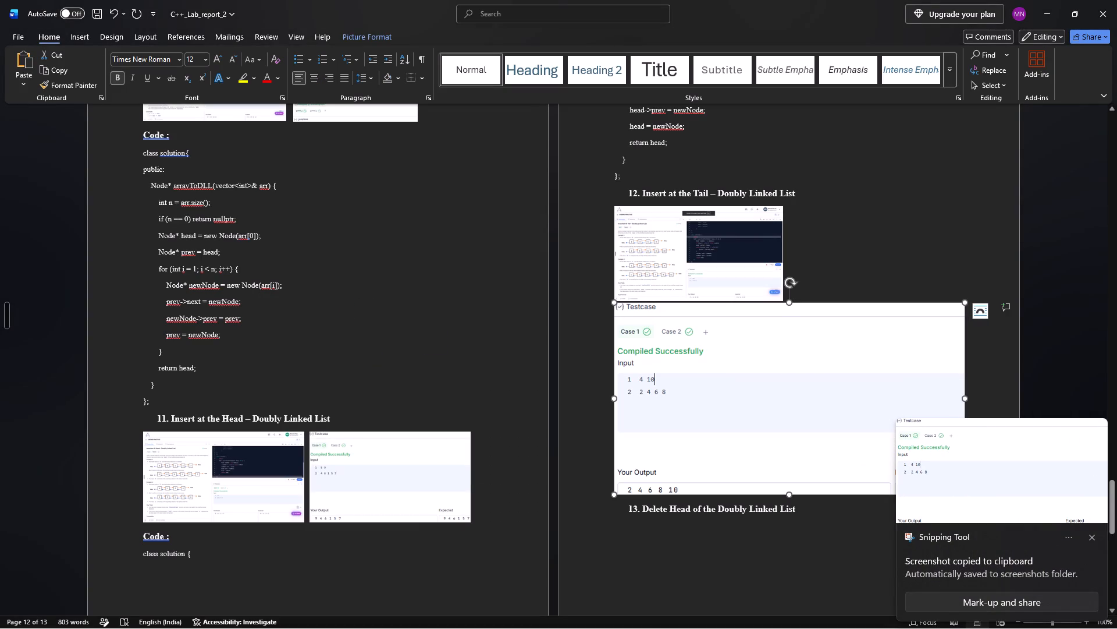
drag(614, 493, 801, 383)
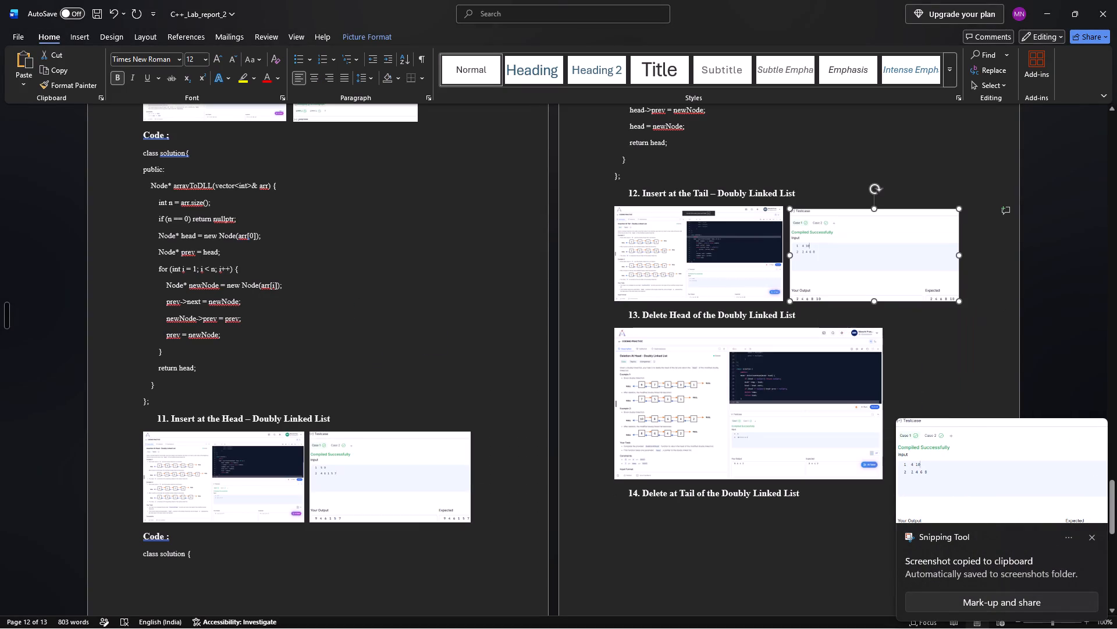
drag(801, 383, 808, 366)
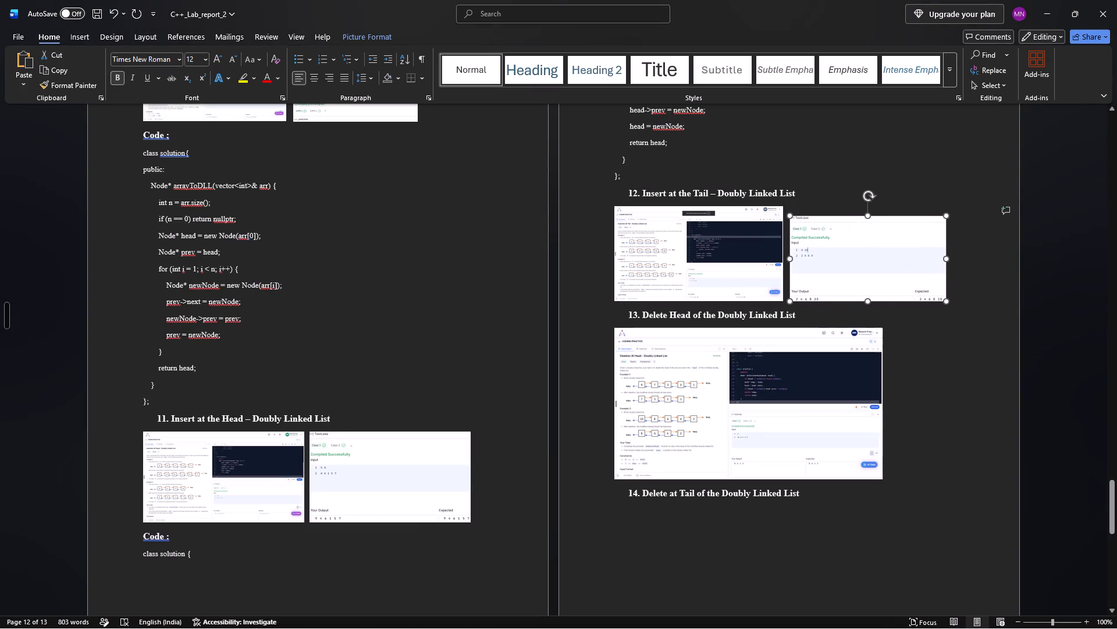
drag(808, 366, 804, 371)
Add a "Code :" label on a new line under problem 12's pictures, followed by an empty line.
click(970, 295)
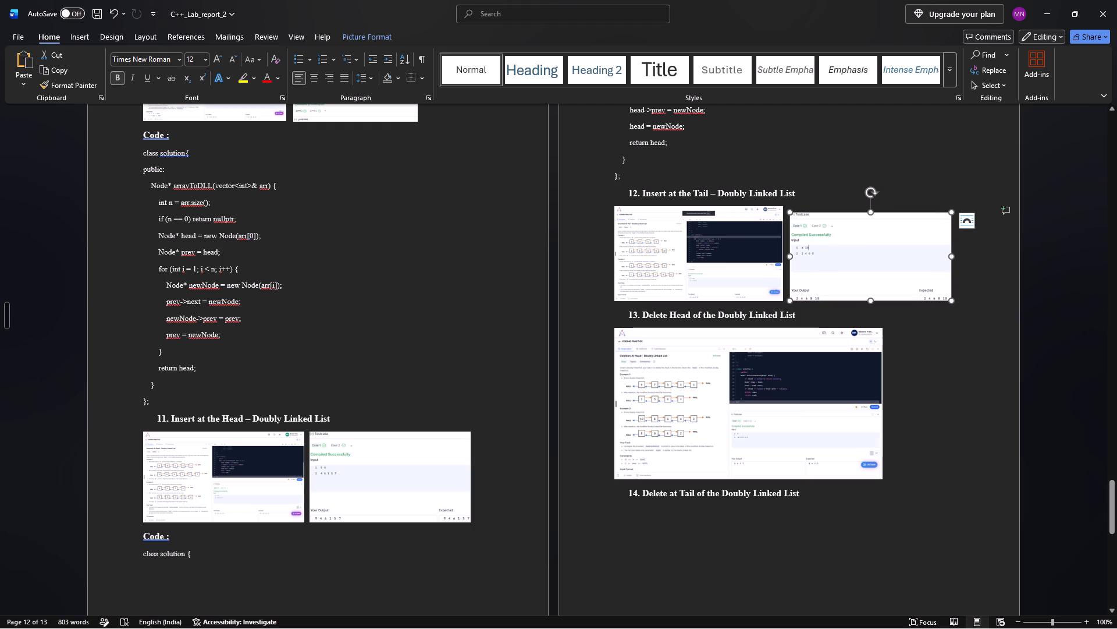
key(Return)
text(Code :)
key(Return)
In Chrome, restore the editor's height, copy the folded solution class, and paste it under problem 12's Code label in Word.
key(alt+Tab)
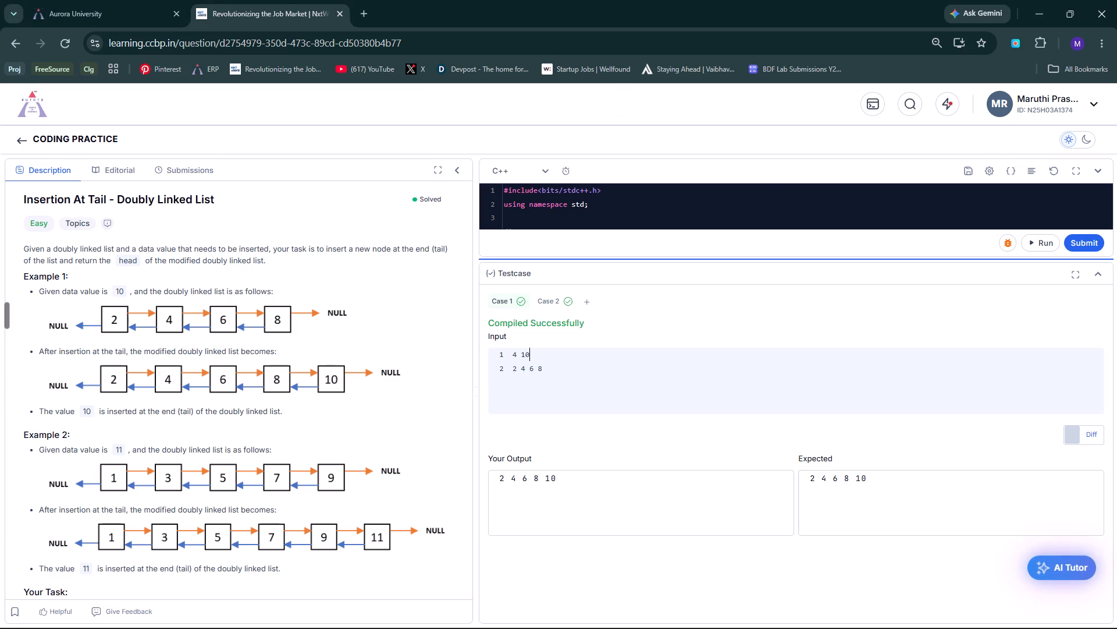
drag(782, 259, 784, 407)
scroll(725, 295, down, 10)
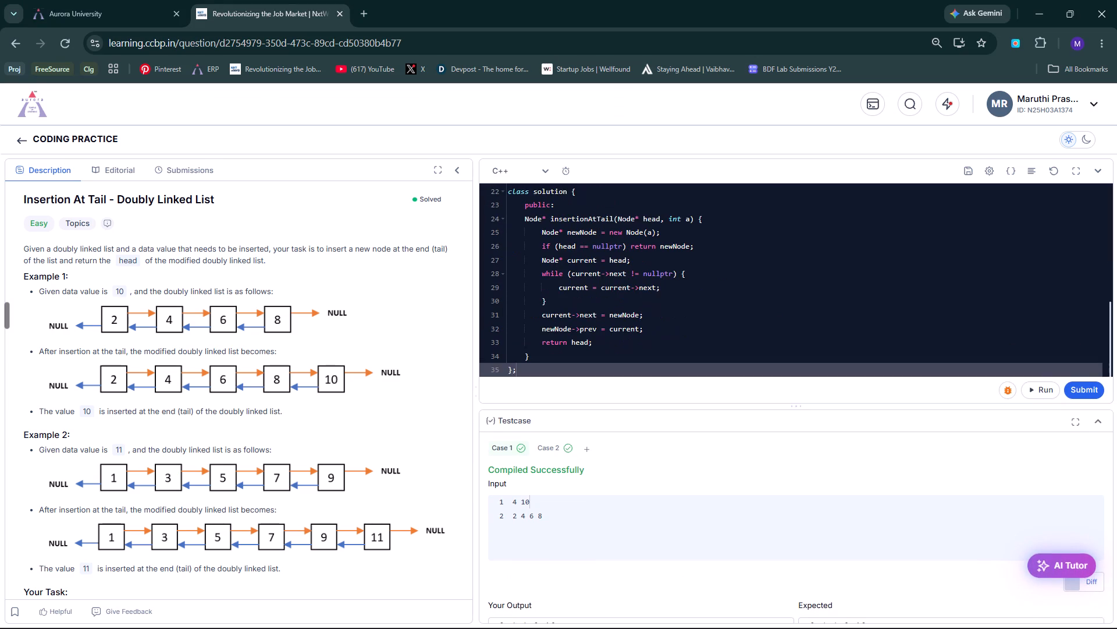
scroll(725, 295, up, 1)
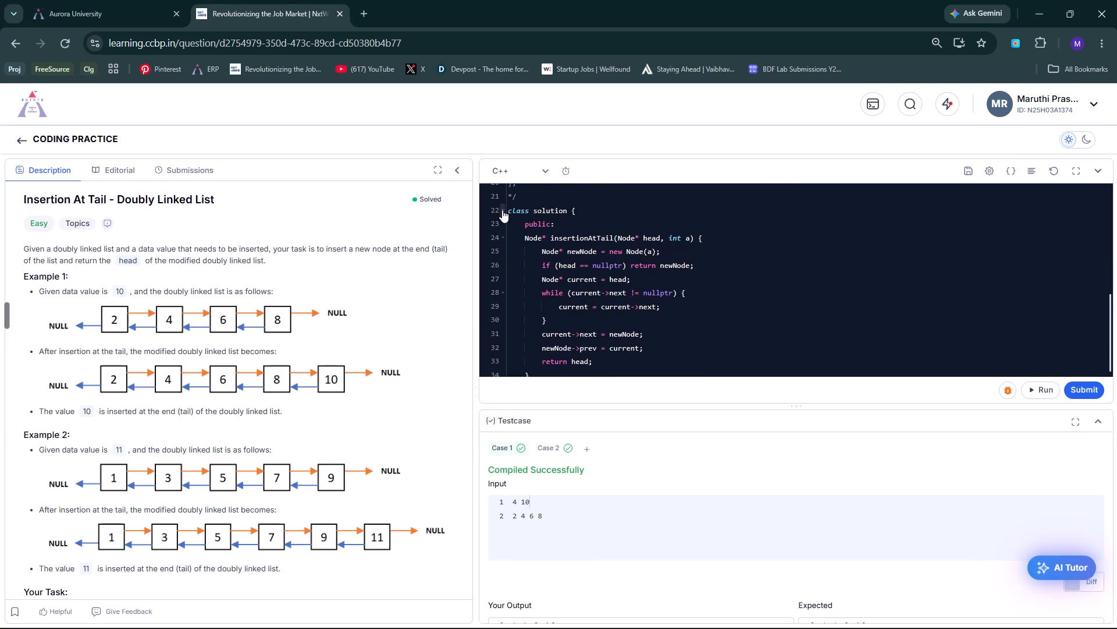
click(502, 210)
drag(653, 367, 516, 362)
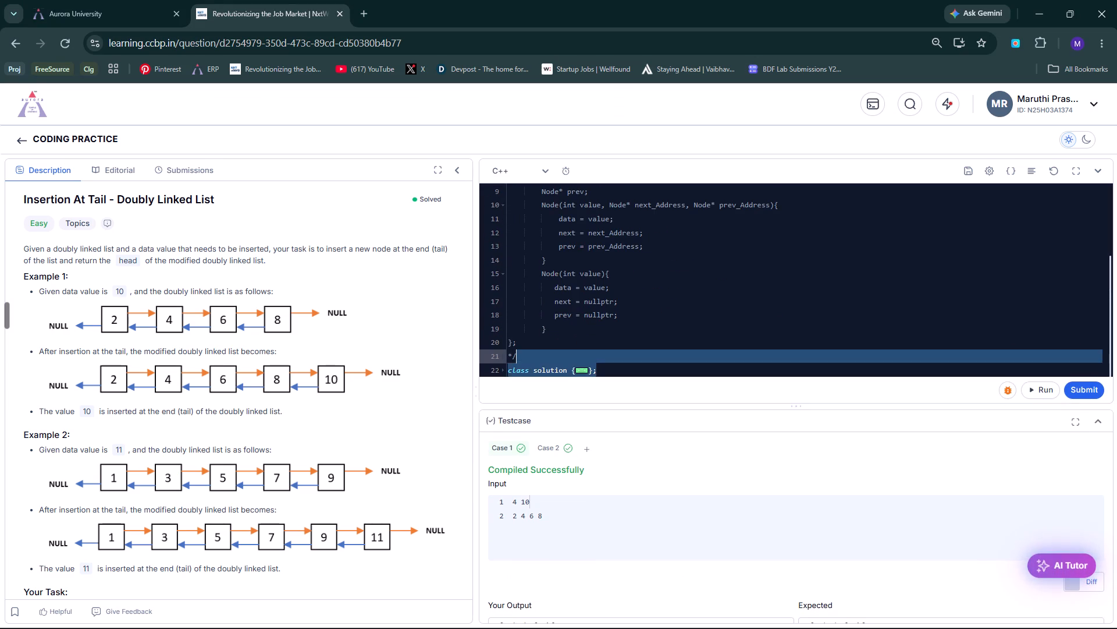
drag(516, 362, 506, 372)
key(ctrl+c)
key(alt+Tab)
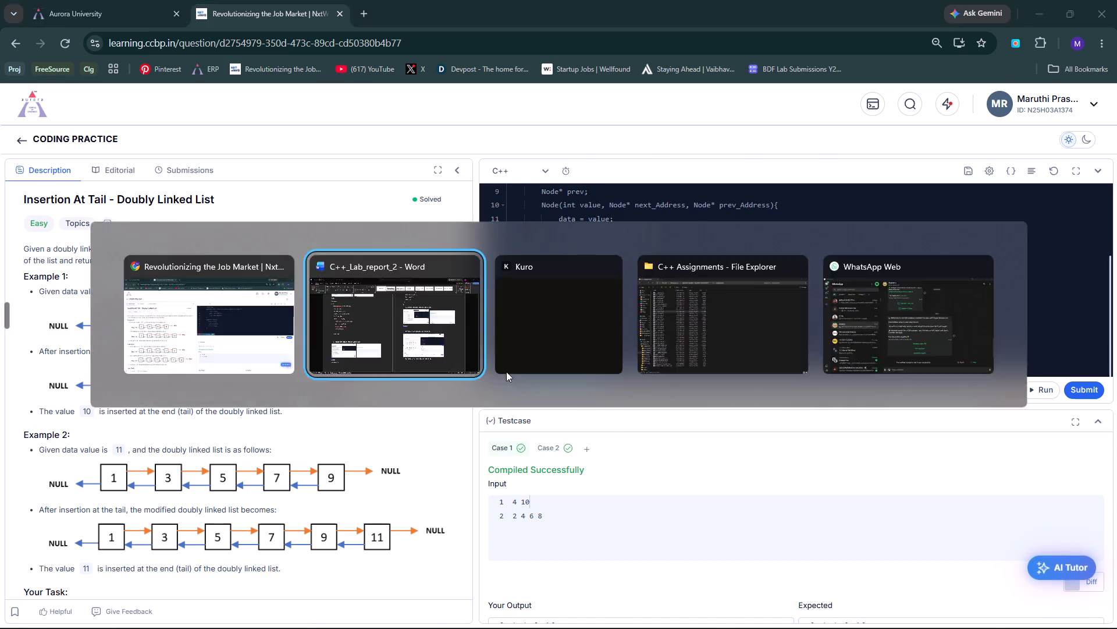
key(ctrl+v)
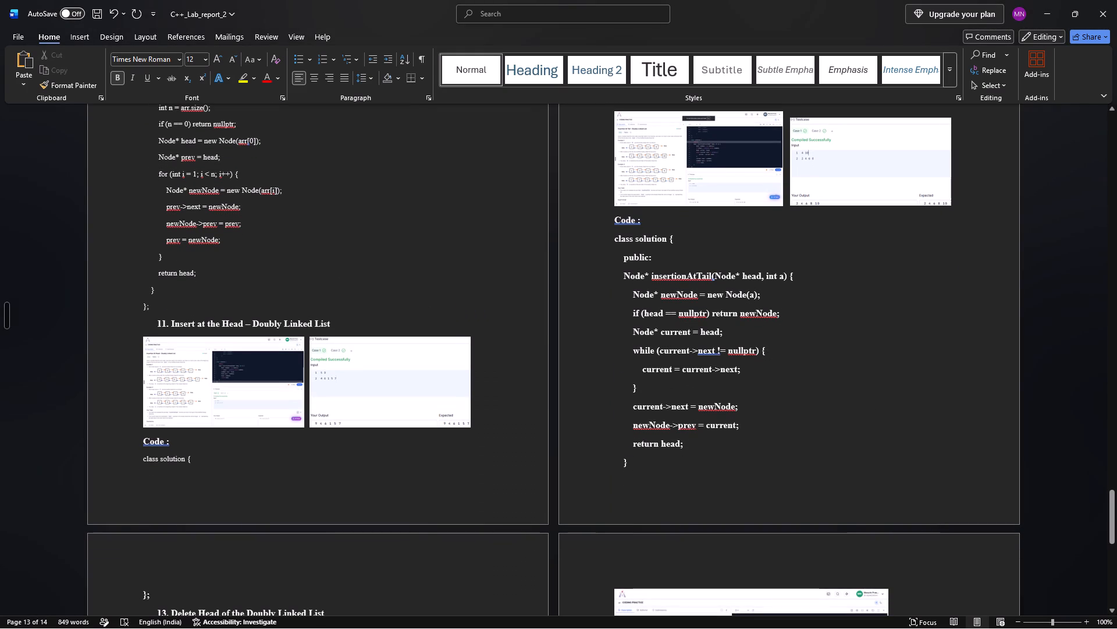
Remove the bold from problem 12's pasted code and set its font size to 10.
drag(363, 571, 614, 248)
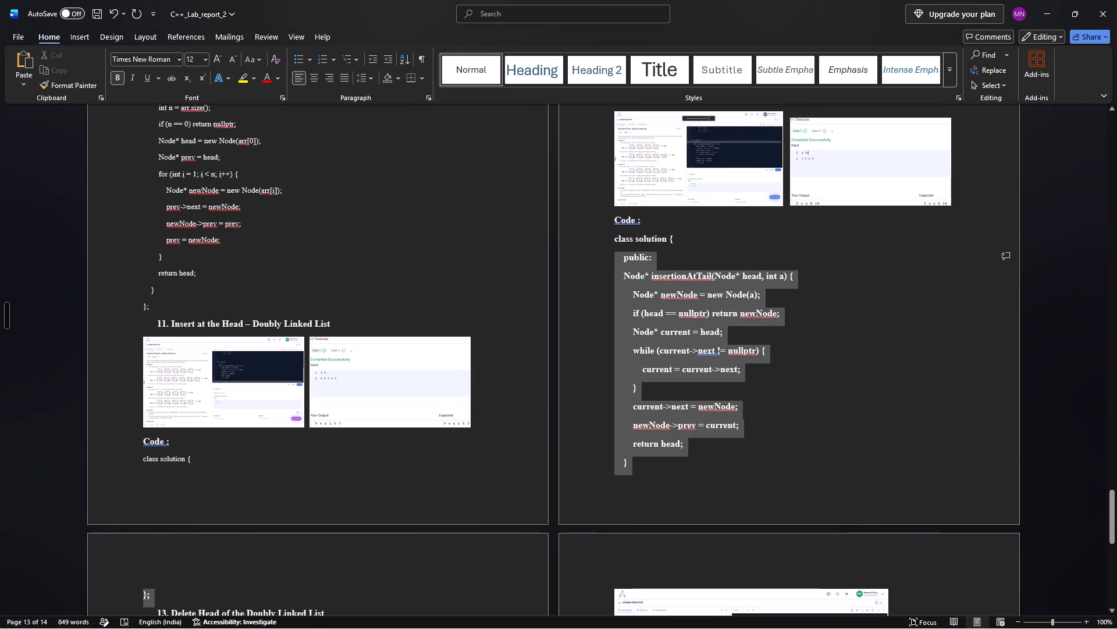
drag(614, 248, 614, 243)
click(622, 219)
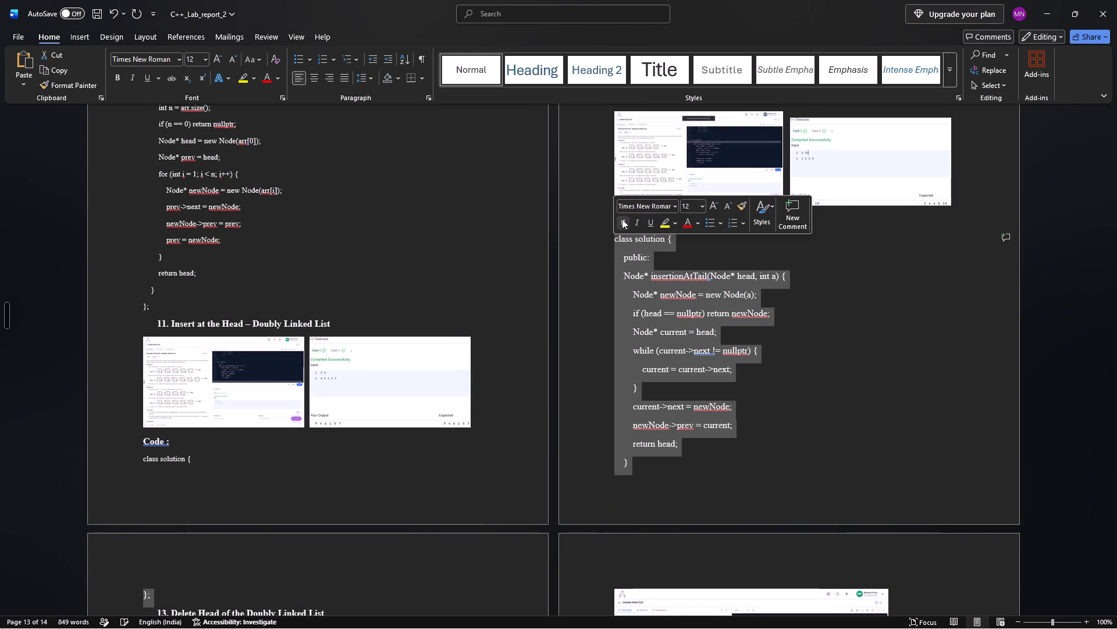
click(685, 207)
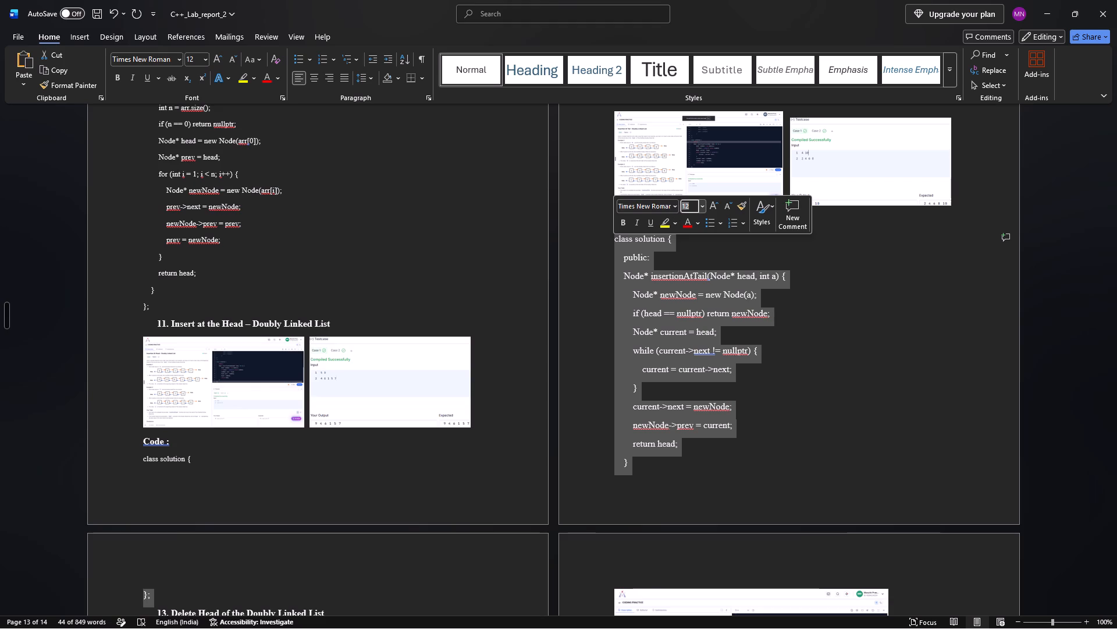
text(10)
key(Return)
Shrink problem 13's Delete Head screenshot to about two thirds of its width and add three spaces after it.
scroll(749, 370, down, 1)
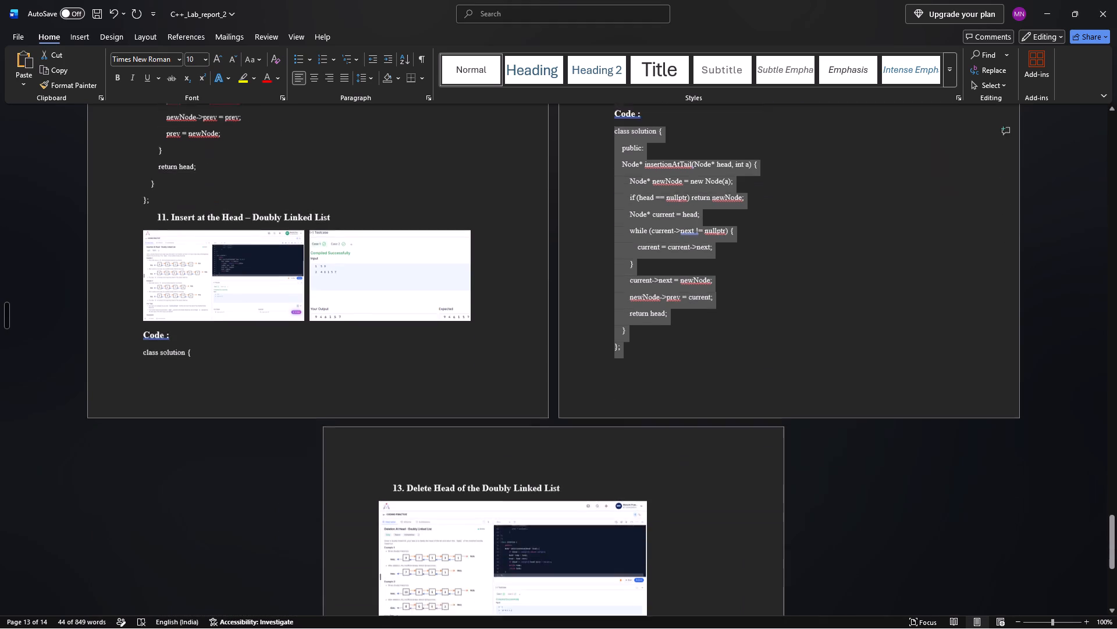
scroll(749, 370, down, 1)
click(664, 476)
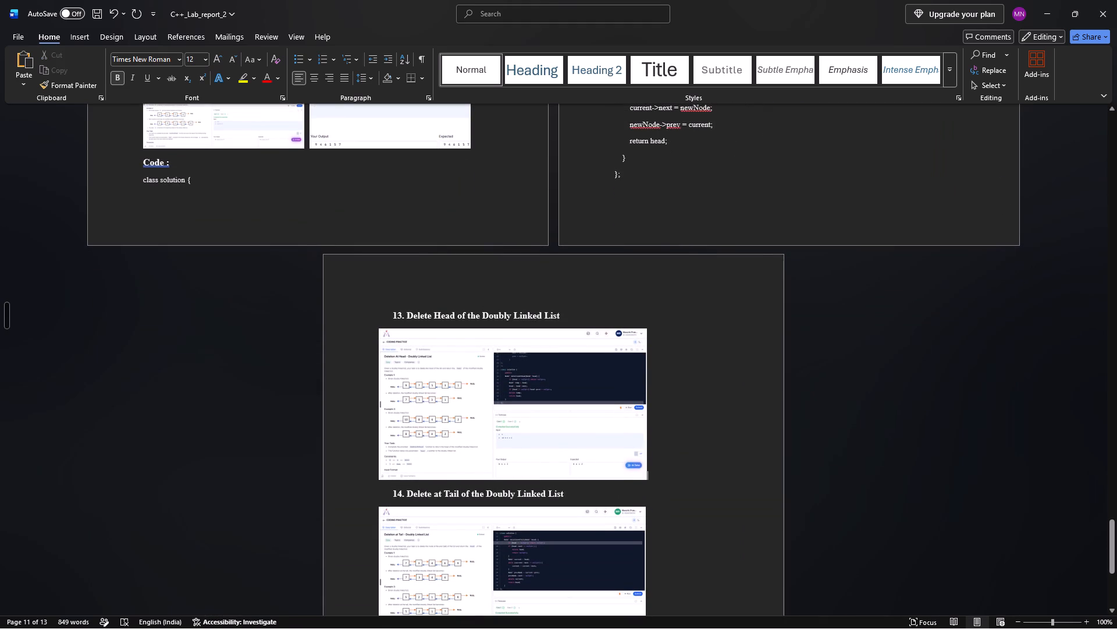
click(566, 451)
drag(379, 480, 412, 442)
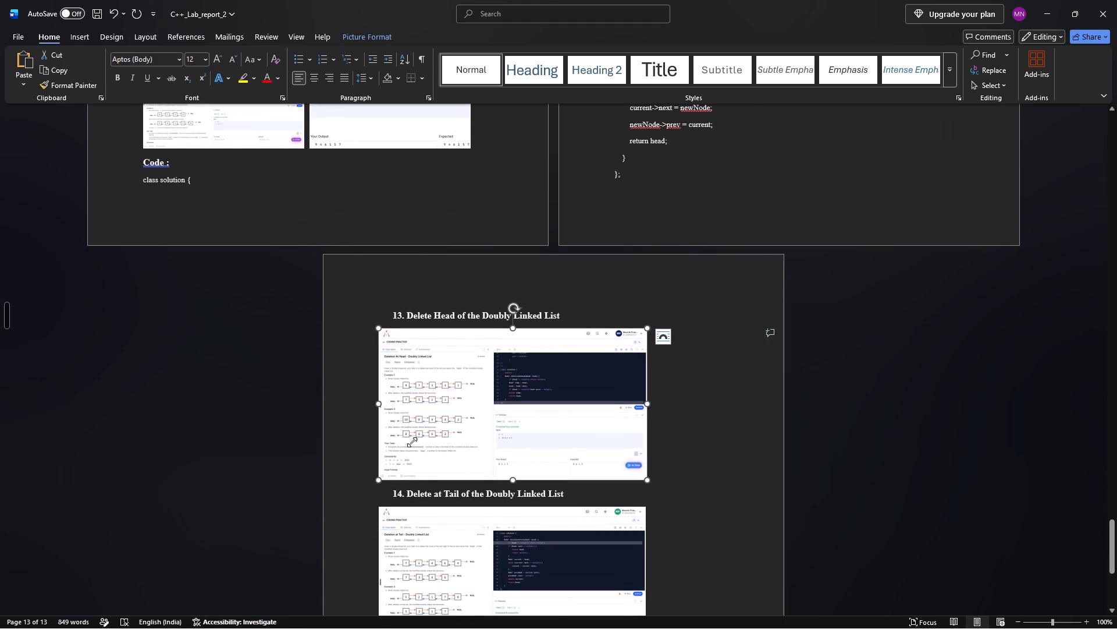
drag(412, 442, 464, 416)
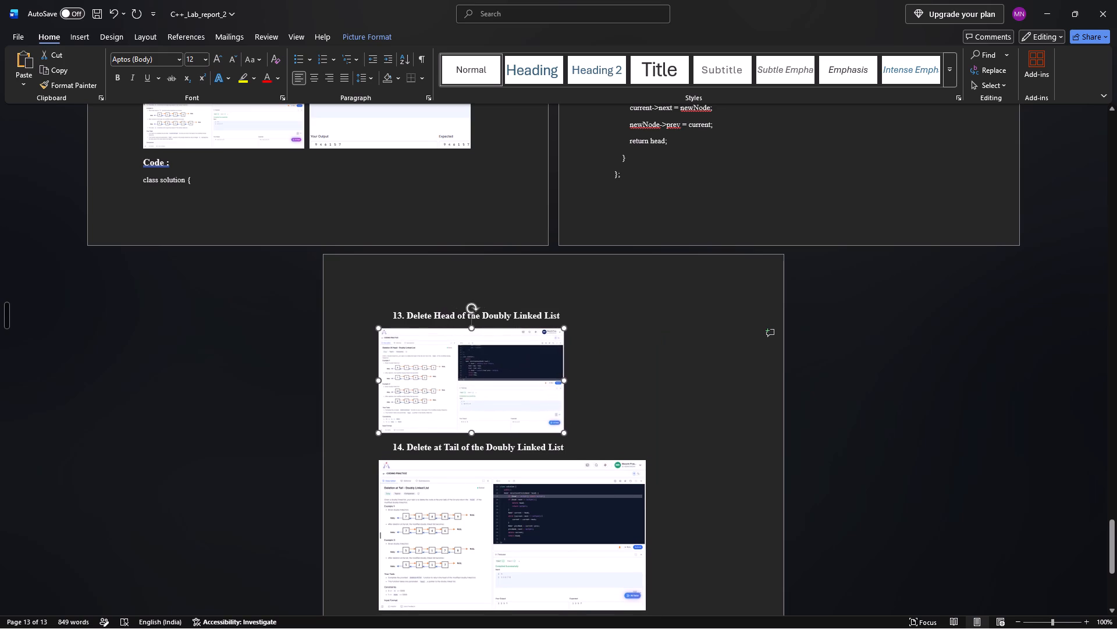
drag(464, 416, 467, 415)
click(576, 425)
key(space)
key(space)
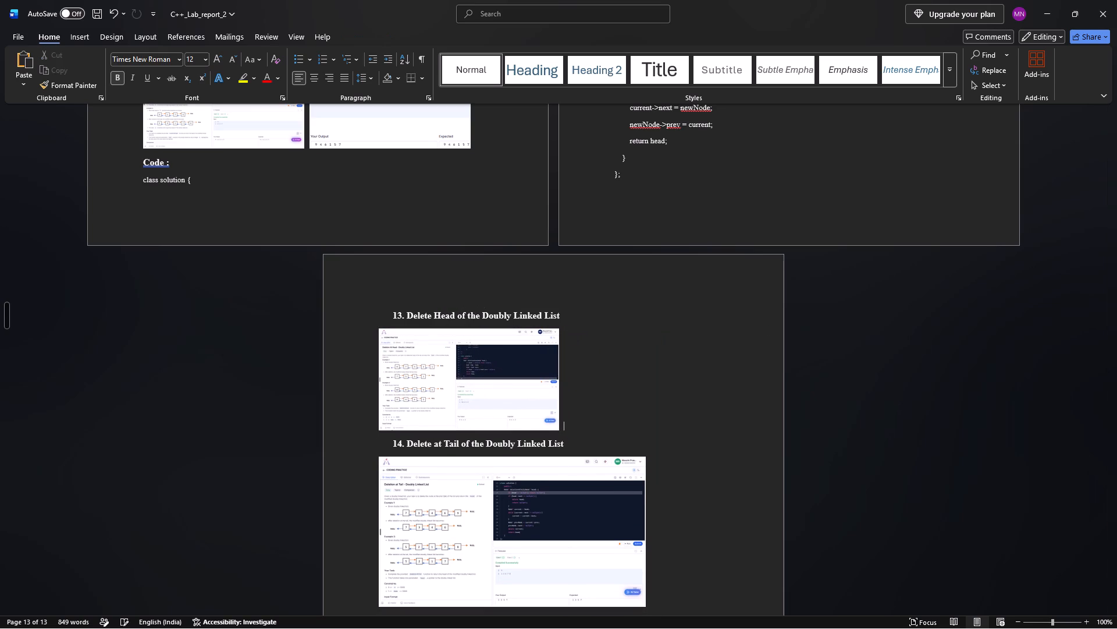
key(space)
Switch to Chrome and return from the Insertion At Tail problem to the coding practice question list.
key(alt+Tab)
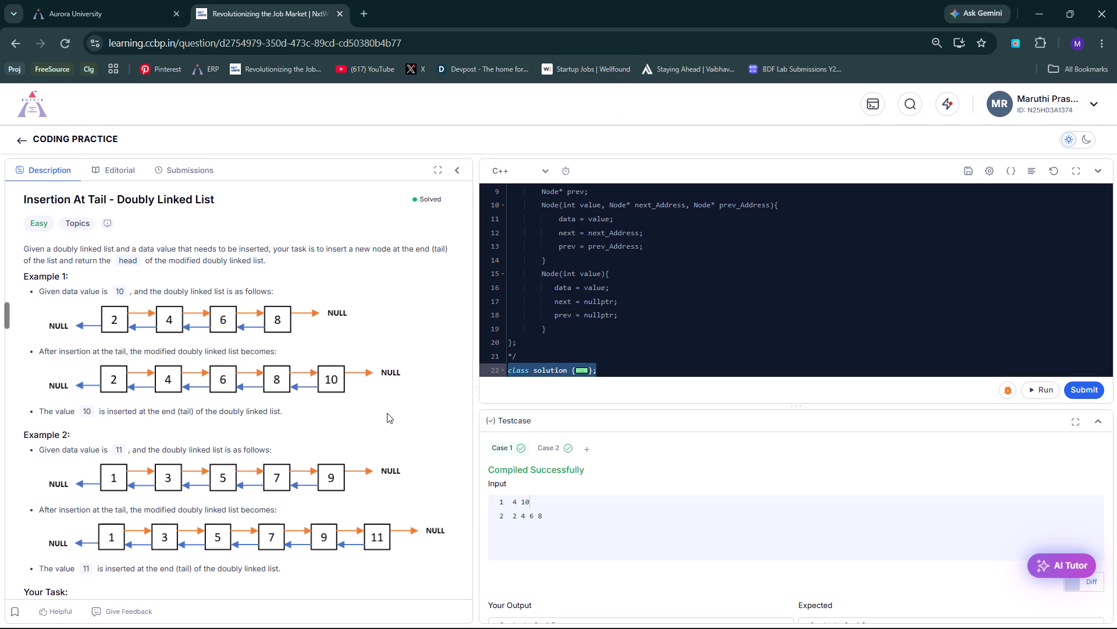
scroll(387, 413, right, 11)
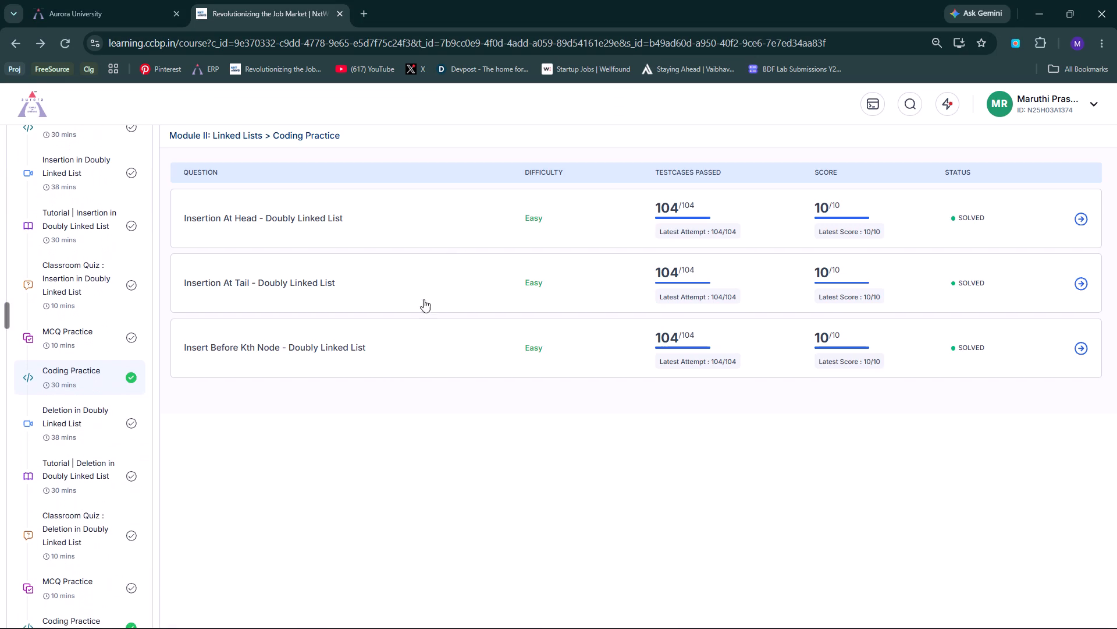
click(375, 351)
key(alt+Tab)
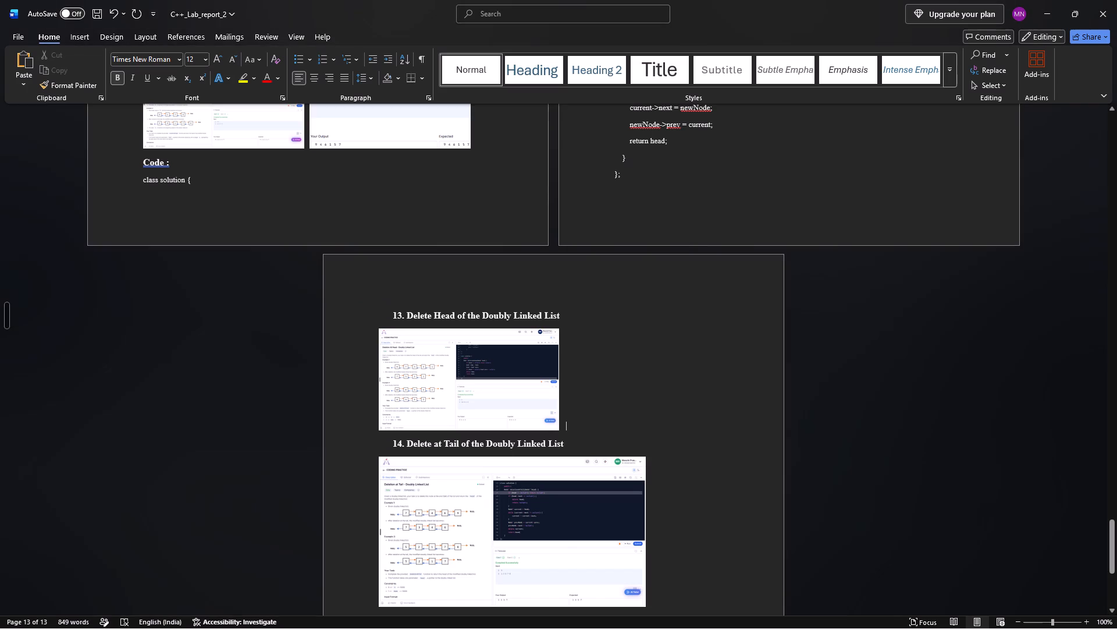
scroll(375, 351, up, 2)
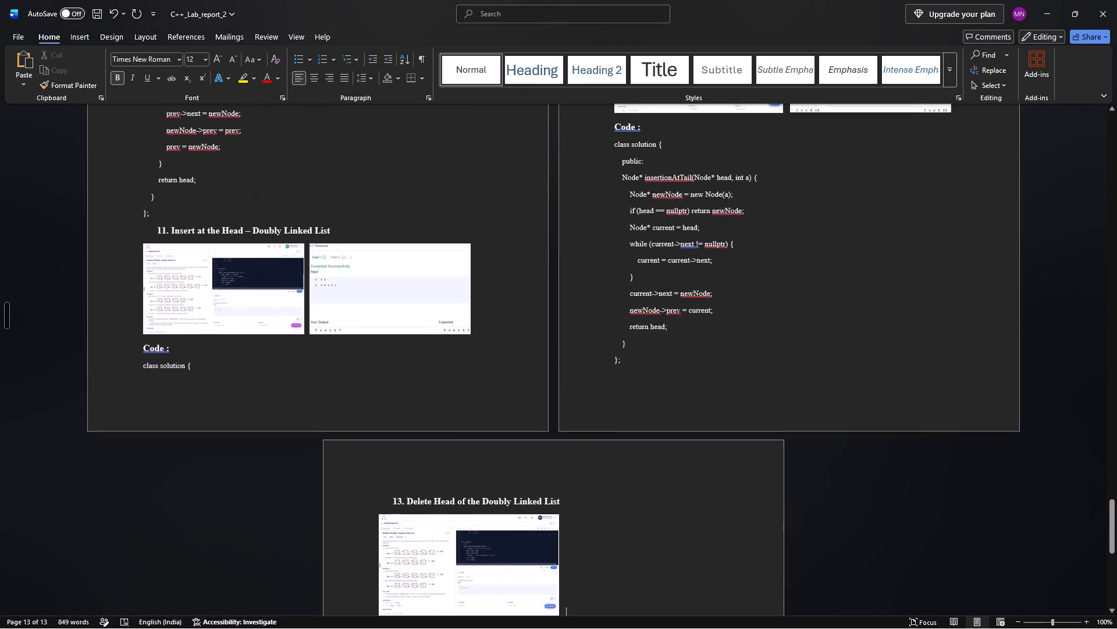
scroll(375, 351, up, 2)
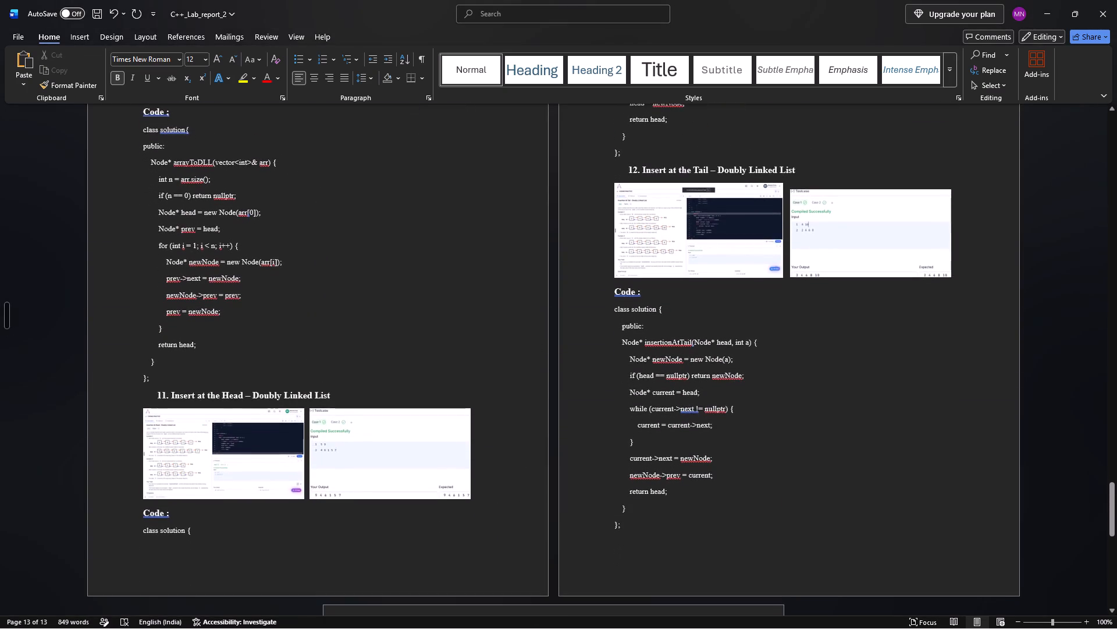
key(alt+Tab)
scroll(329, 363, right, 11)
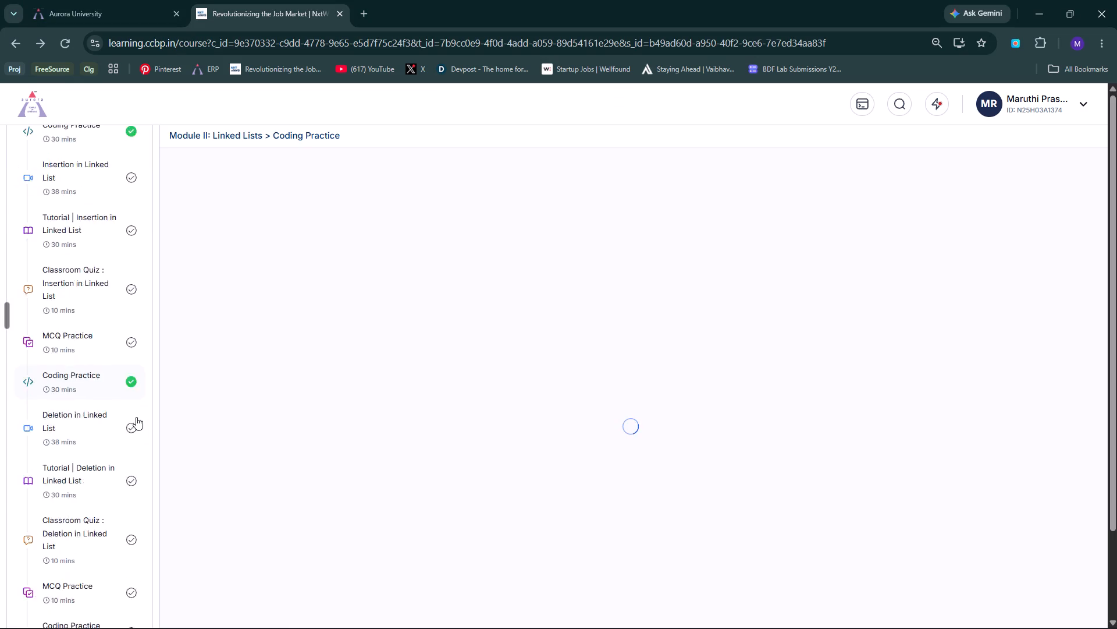
Open the Deletion At Head - Doubly Linked List problem, run its code and enlarge the test case pane.
scroll(94, 526, down, 2)
click(93, 529)
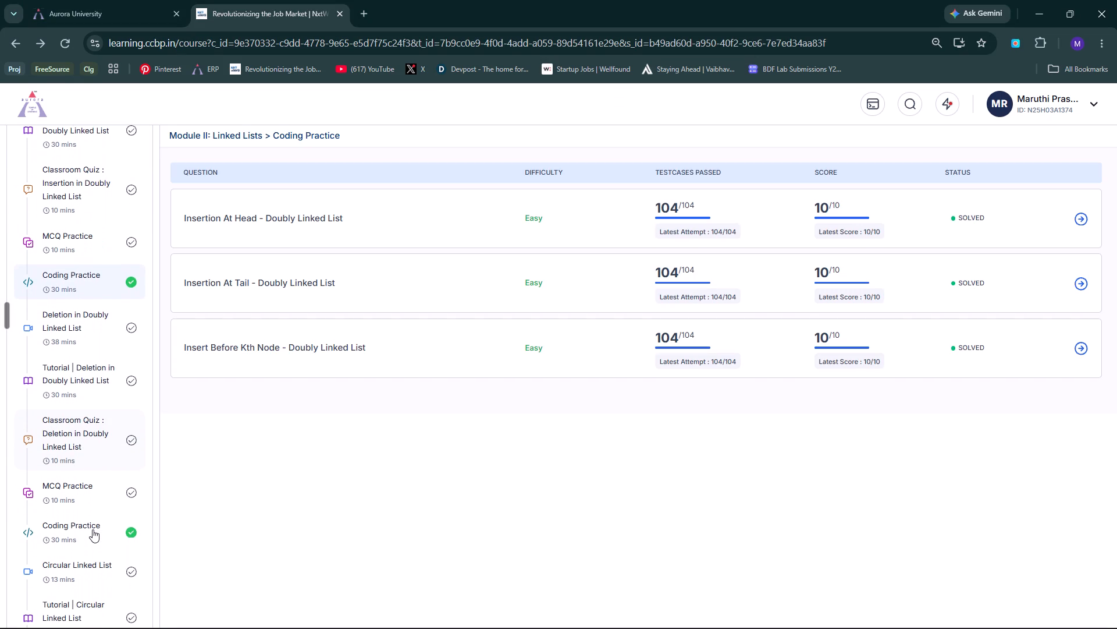
click(305, 220)
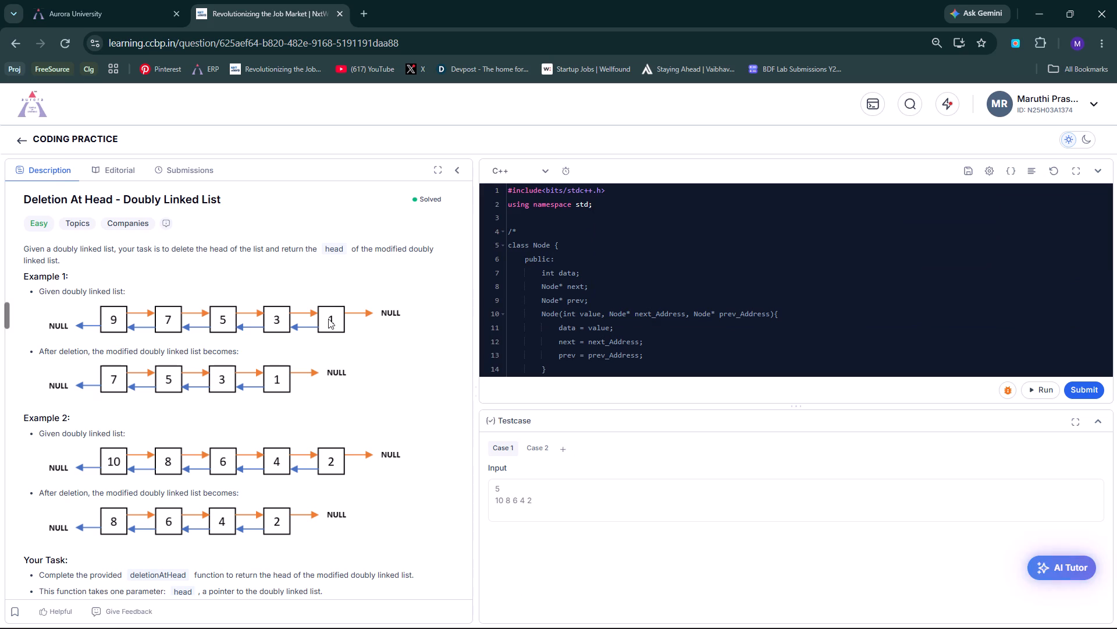
click(1038, 388)
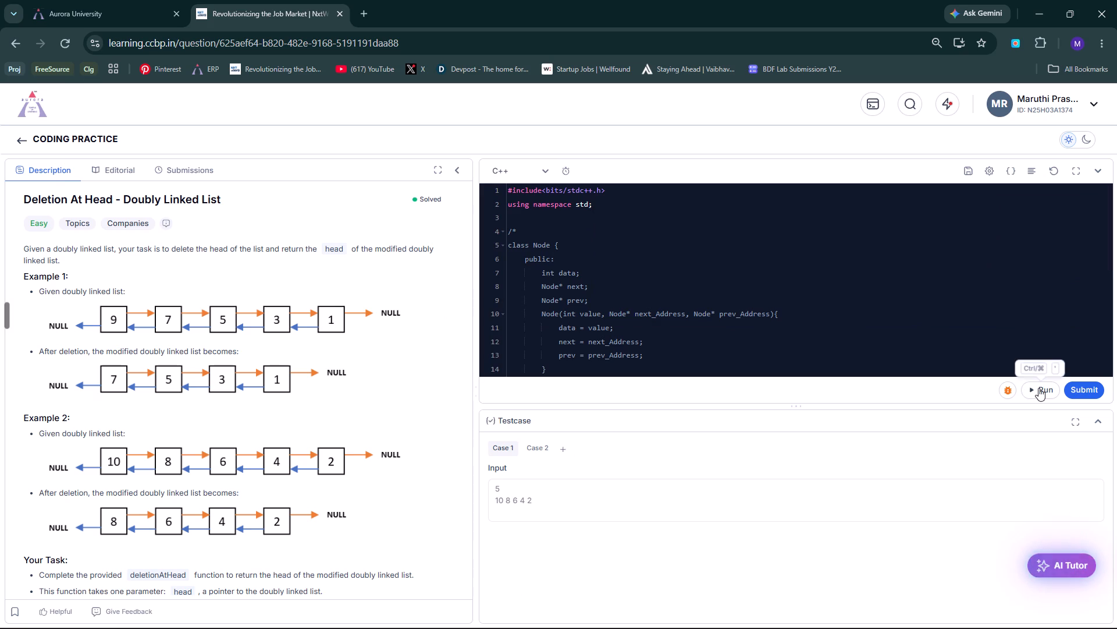
drag(791, 436, 805, 271)
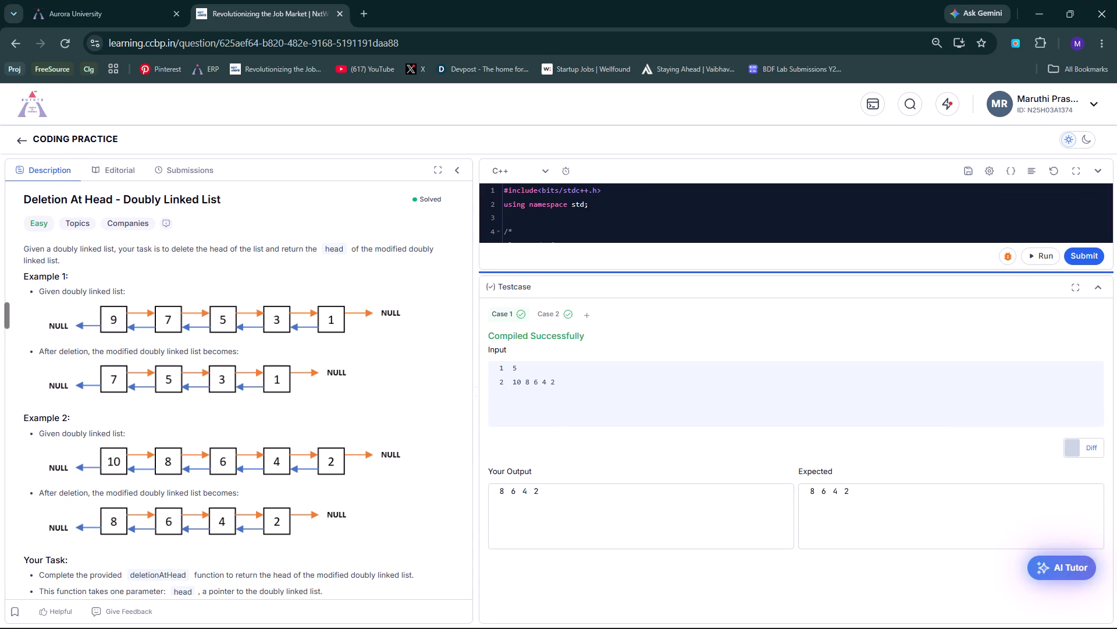
drag(805, 271, 807, 260)
Snip the Deletion At Head test case results, from the Testcase heading through both outputs, and paste them after problem 13's screenshot in Word.
key(Print)
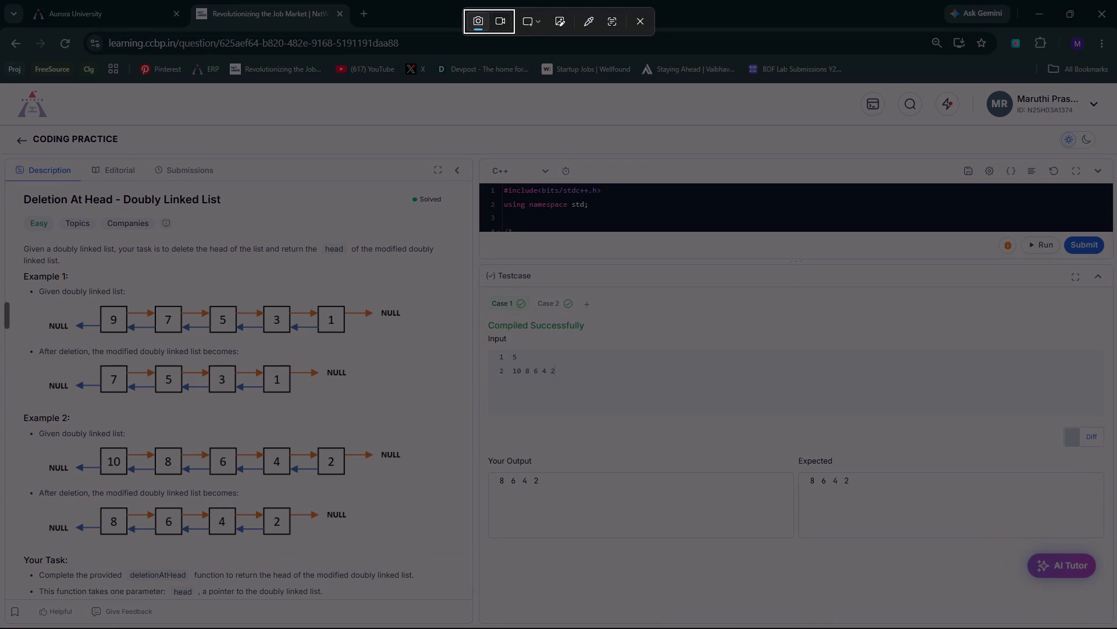
drag(484, 267, 600, 394)
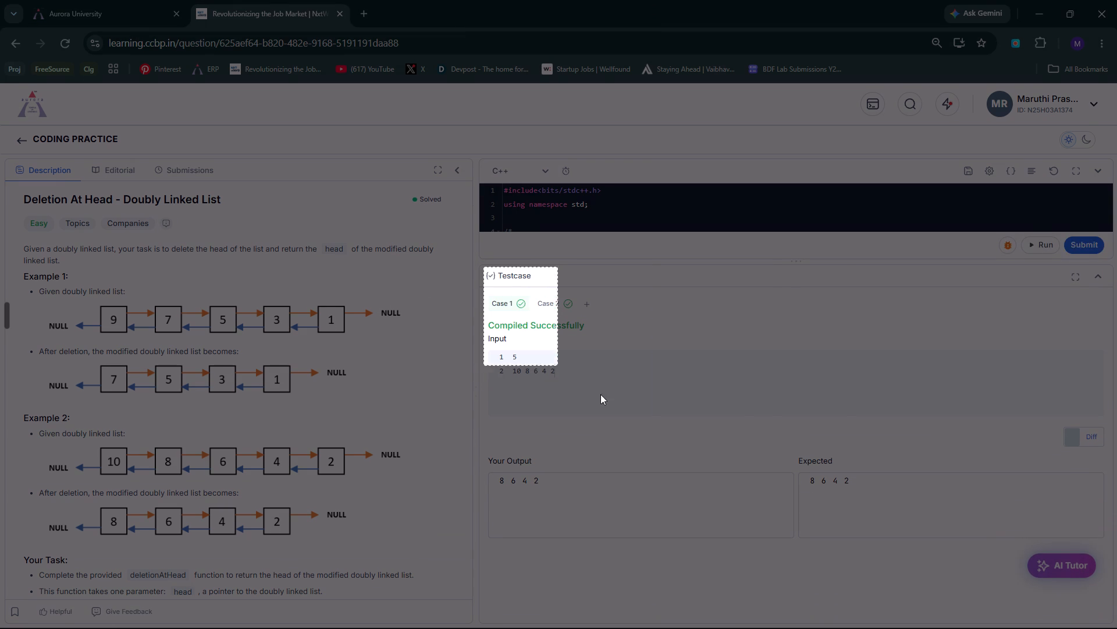
drag(600, 394, 853, 487)
key(alt+Tab)
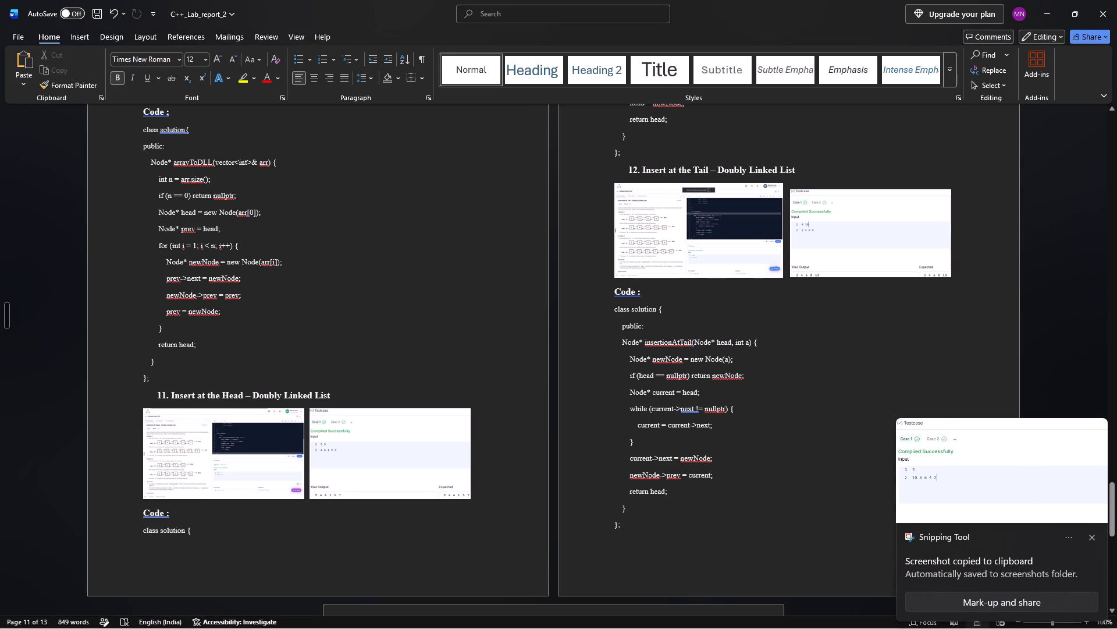
scroll(513, 538, down, 2)
key(ctrl+v)
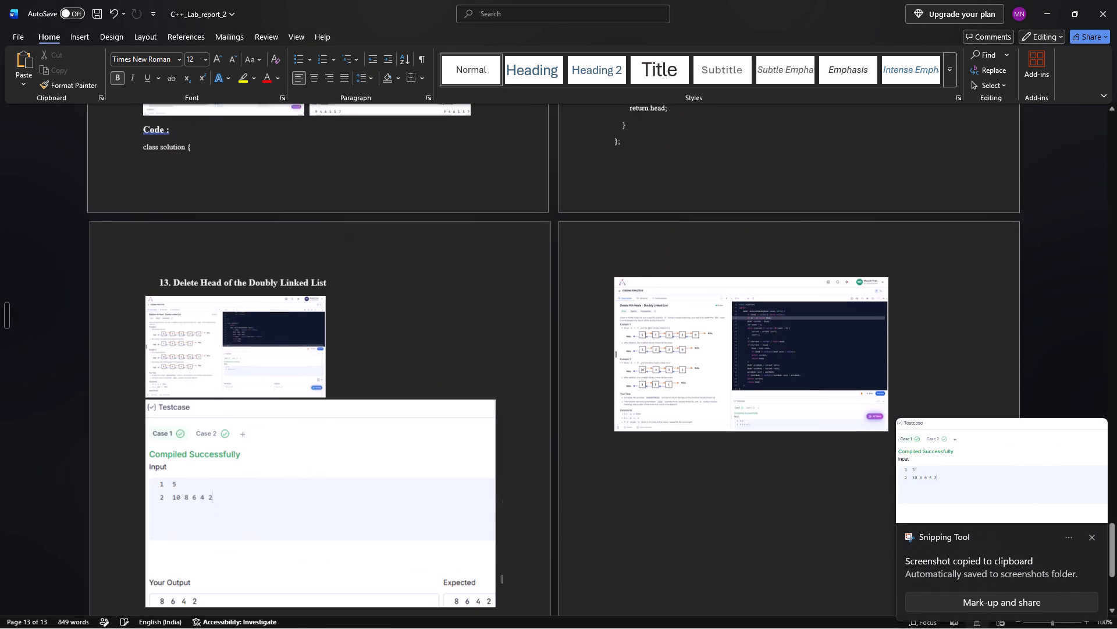
Shrink problem 13's pasted test case snip to a little under half its width so it fits beside the screenshot.
click(362, 529)
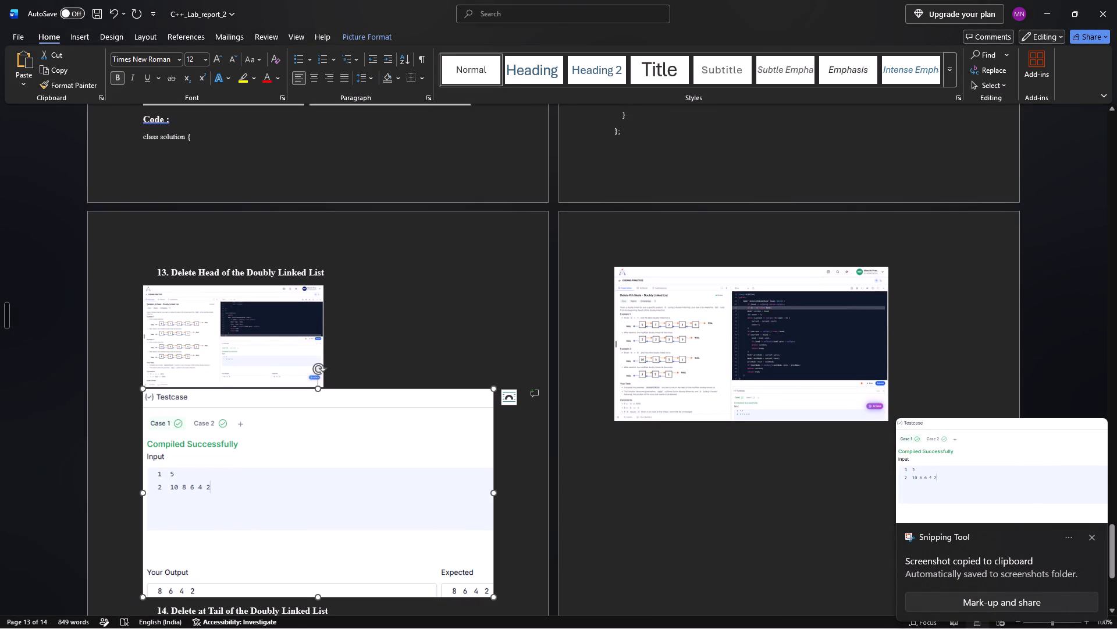
drag(144, 596, 311, 490)
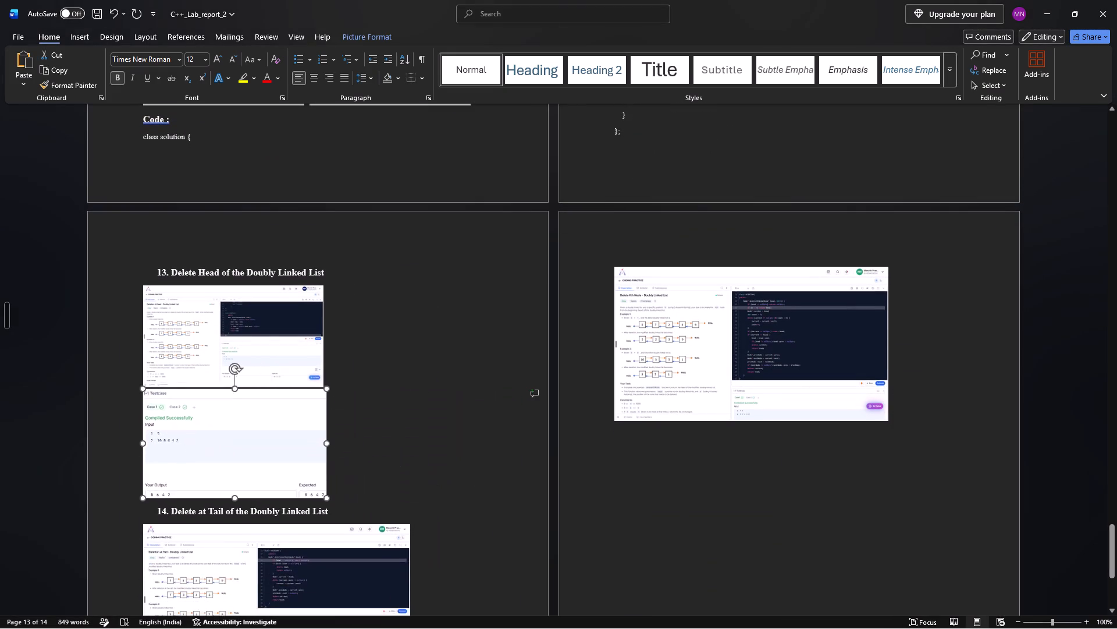
drag(311, 490, 341, 471)
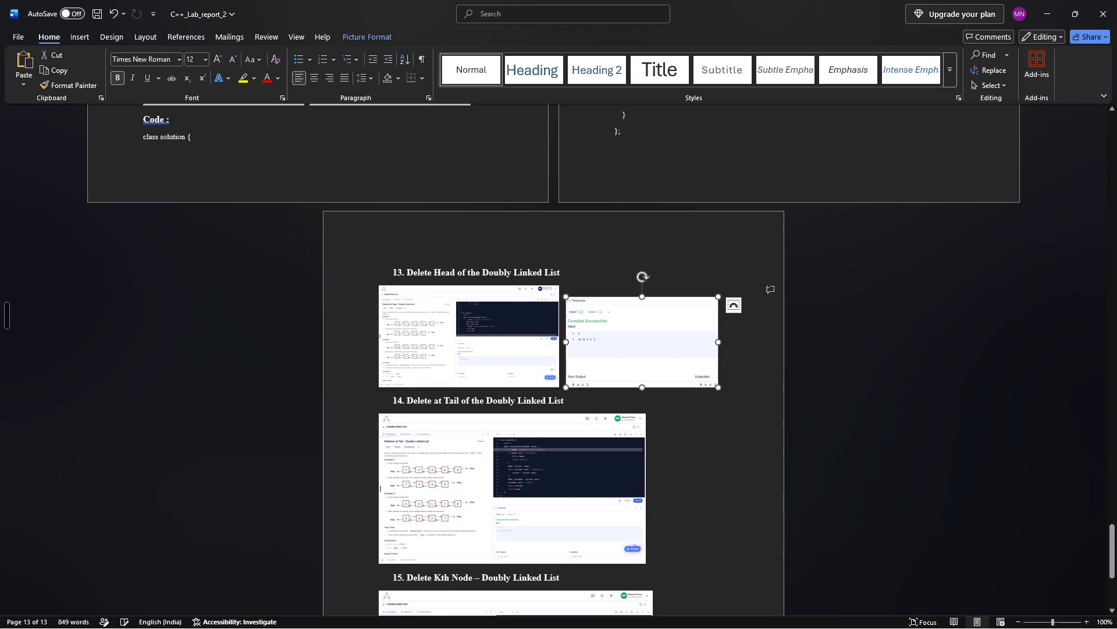
Add a "Code :" heading line below problem 13's images, followed by an empty line.
click(755, 385)
key(Return)
text(Code :)
key(Return)
Copy the whole solution class from the Deletion At Head problem in Chrome and paste it under problem 13's Code heading in Word.
key(alt+Tab)
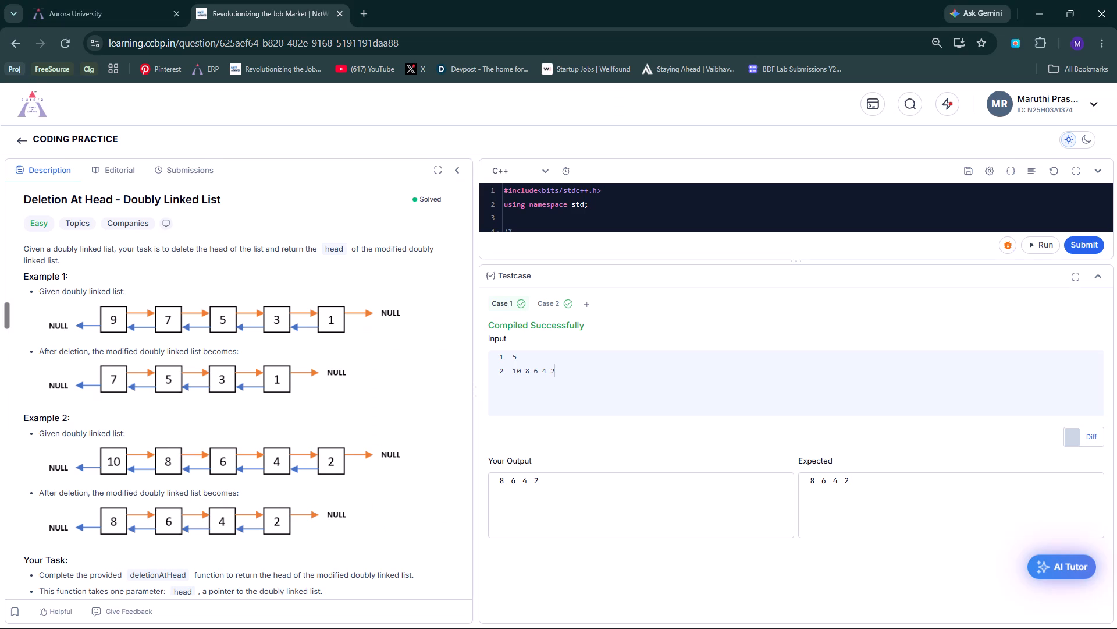
drag(654, 260, 681, 487)
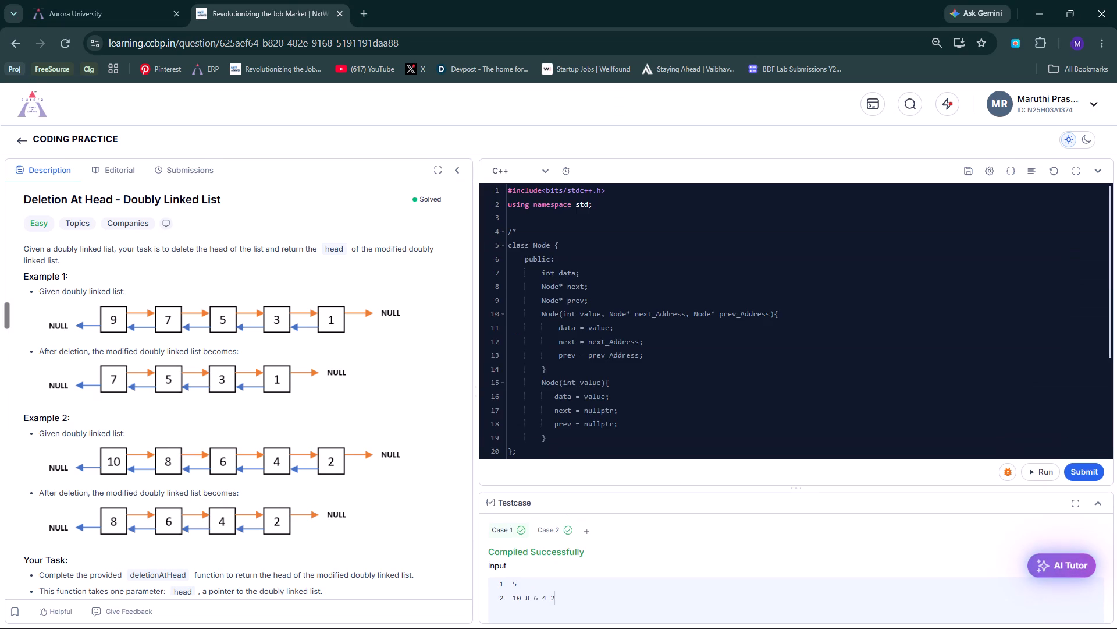
scroll(662, 395, down, 10)
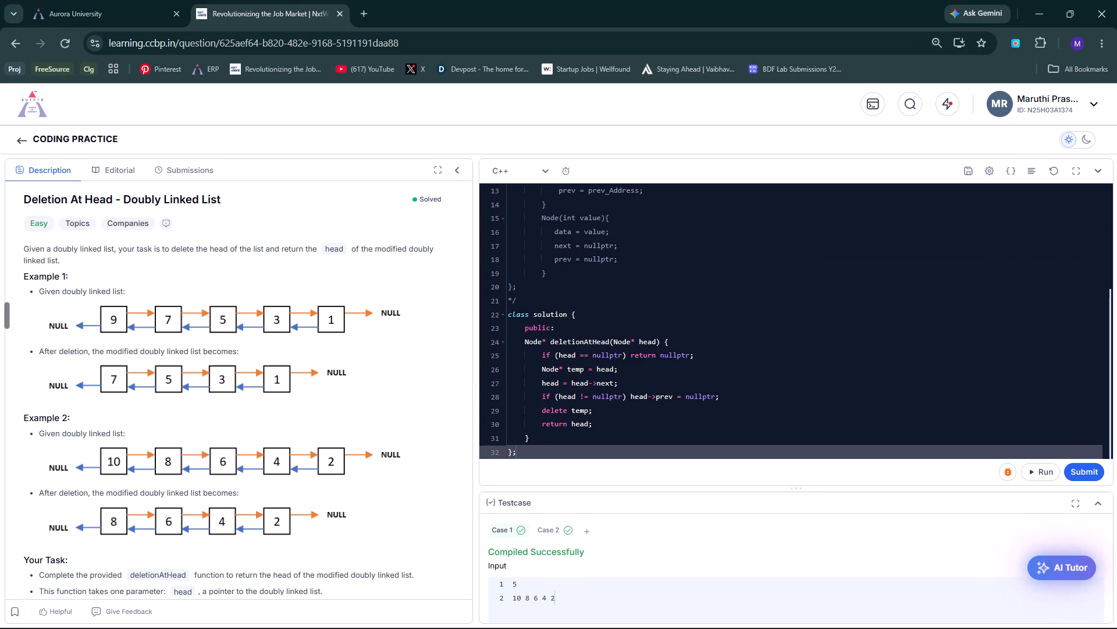
drag(507, 314, 531, 465)
key(ctrl+c)
key(alt+Tab)
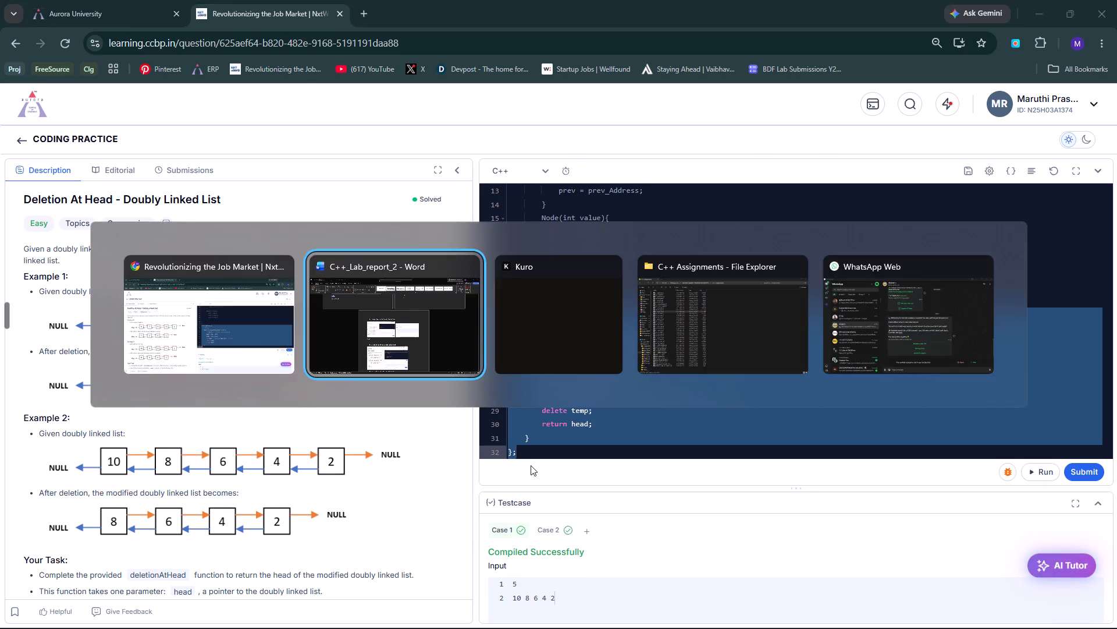
key(ctrl+v)
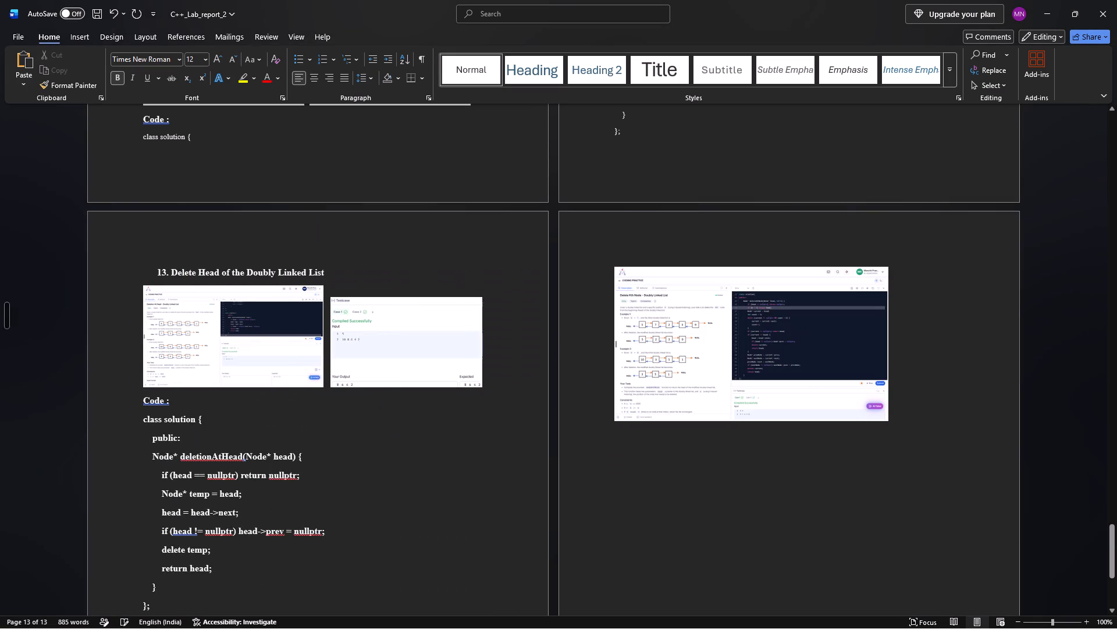
Remove the bold from problem 13's pasted code and set its font size to 10.
drag(240, 600, 148, 424)
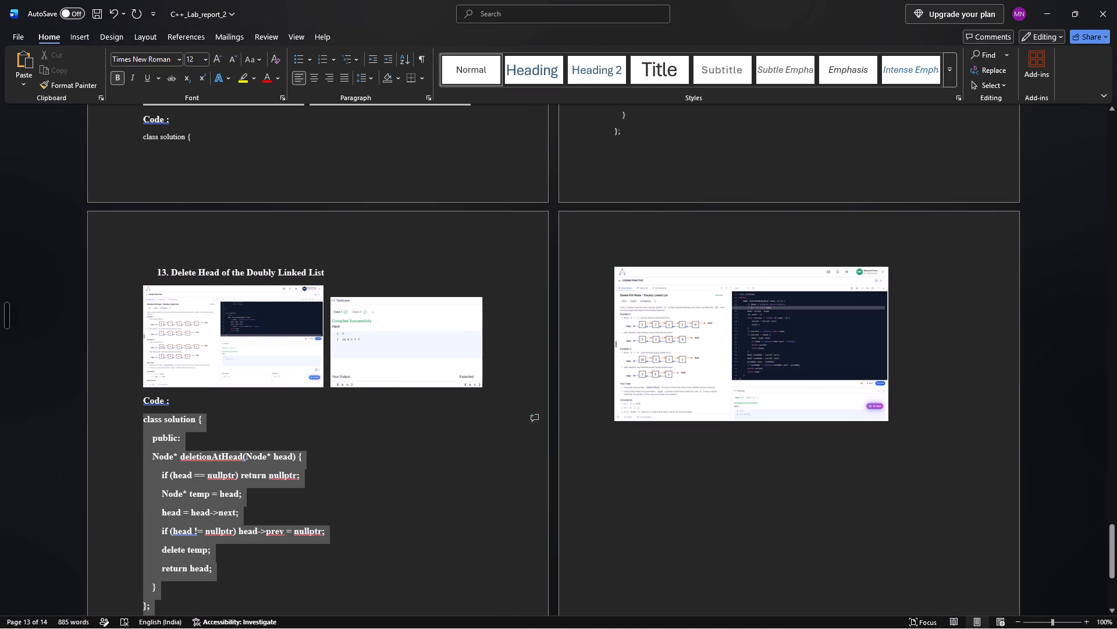
drag(148, 424, 147, 423)
key(ctrl+b)
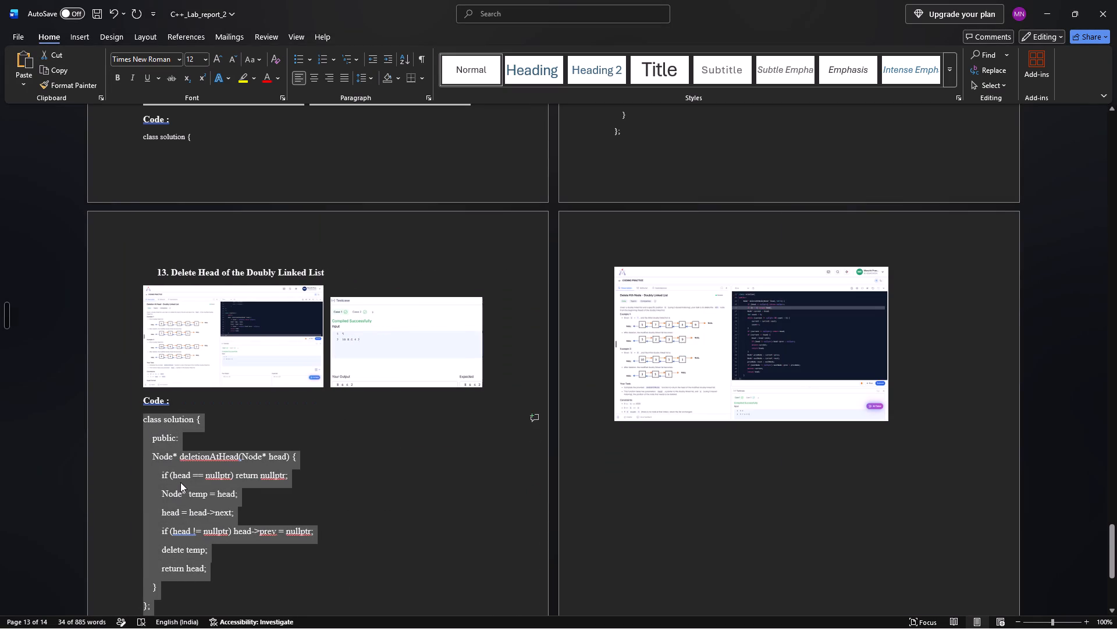
right_click(180, 482)
click(255, 501)
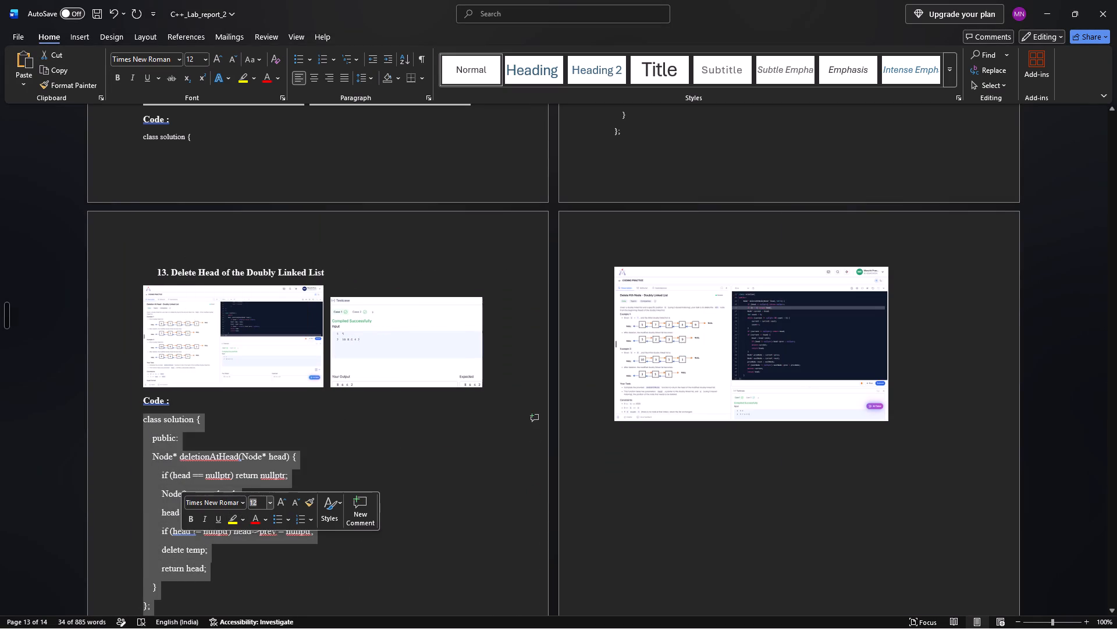
text(10)
key(Return)
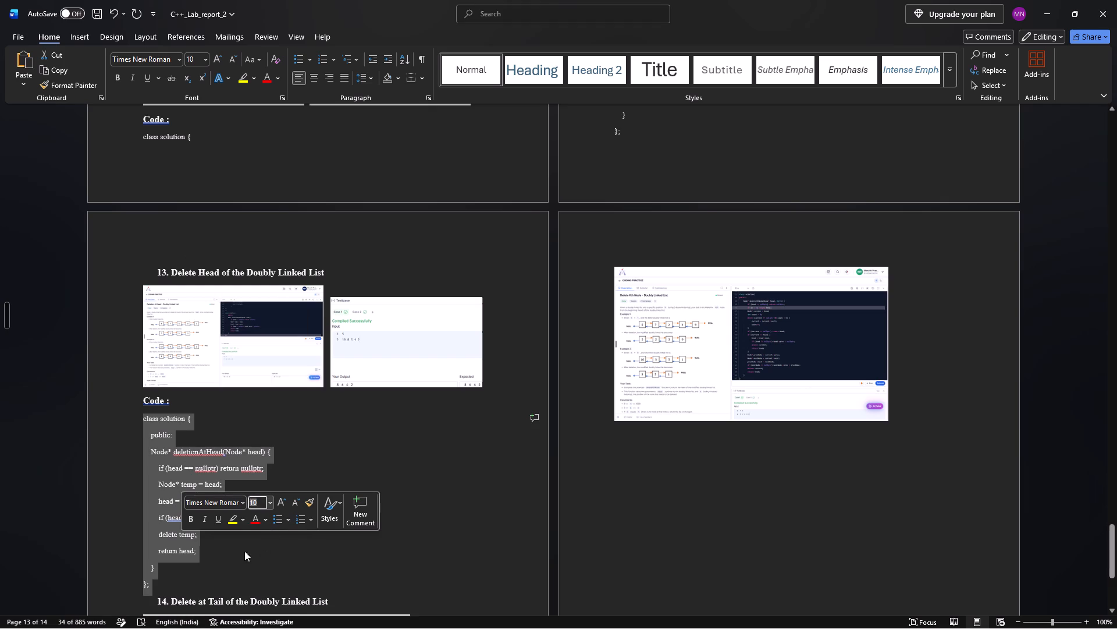
Shrink problem 14's Delete at Tail screenshot to a little under two thirds of its width and add four spaces after it.
scroll(239, 558, down, 3)
click(225, 462)
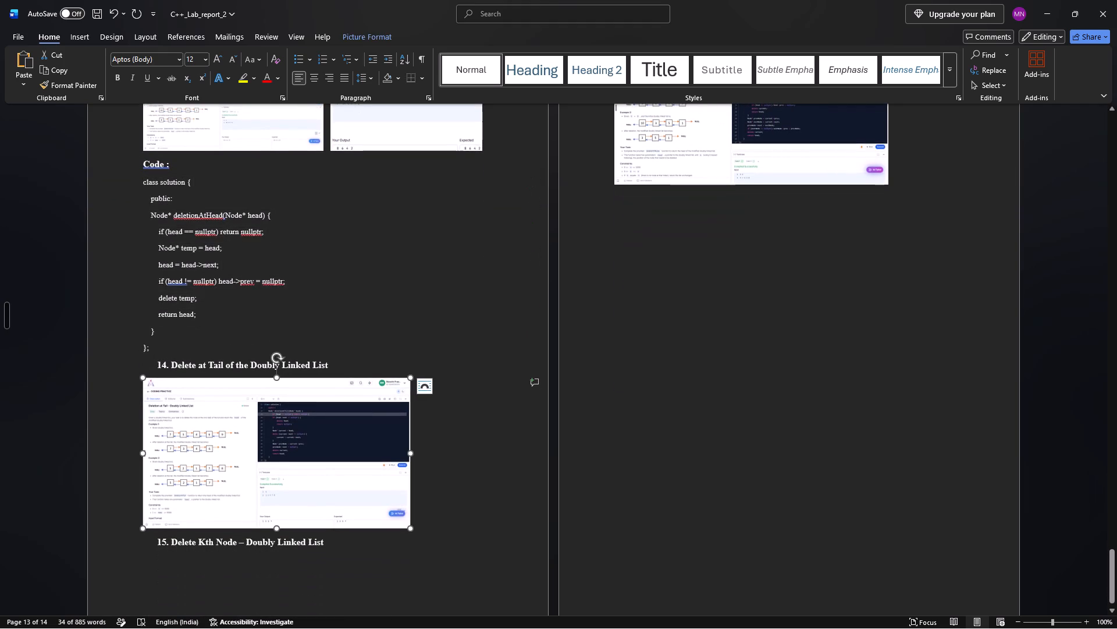
drag(141, 525, 205, 486)
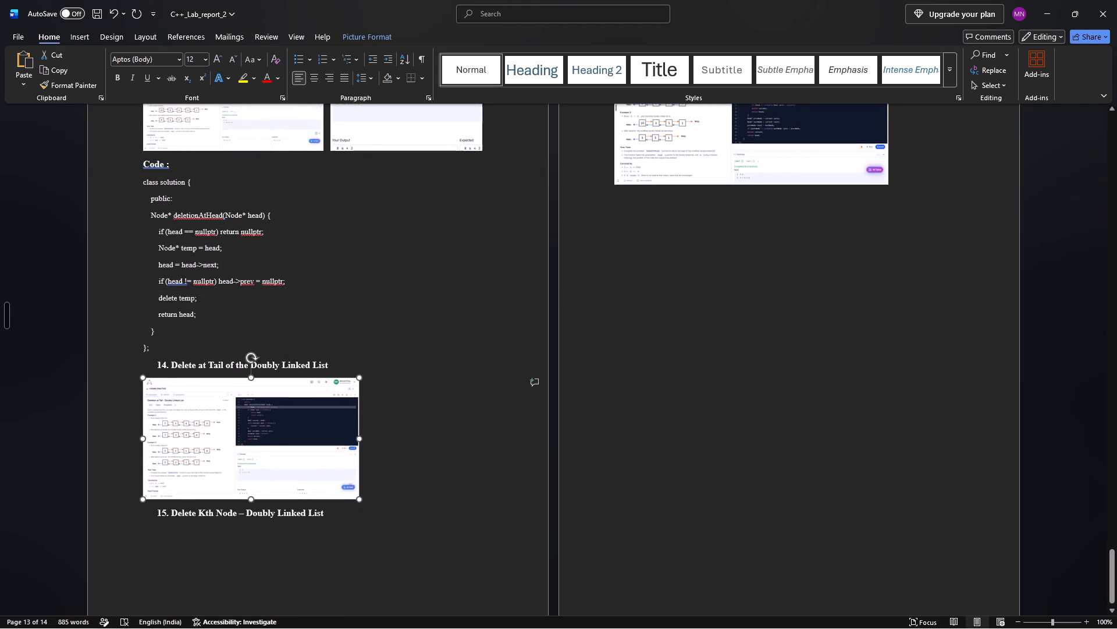
drag(205, 486, 243, 472)
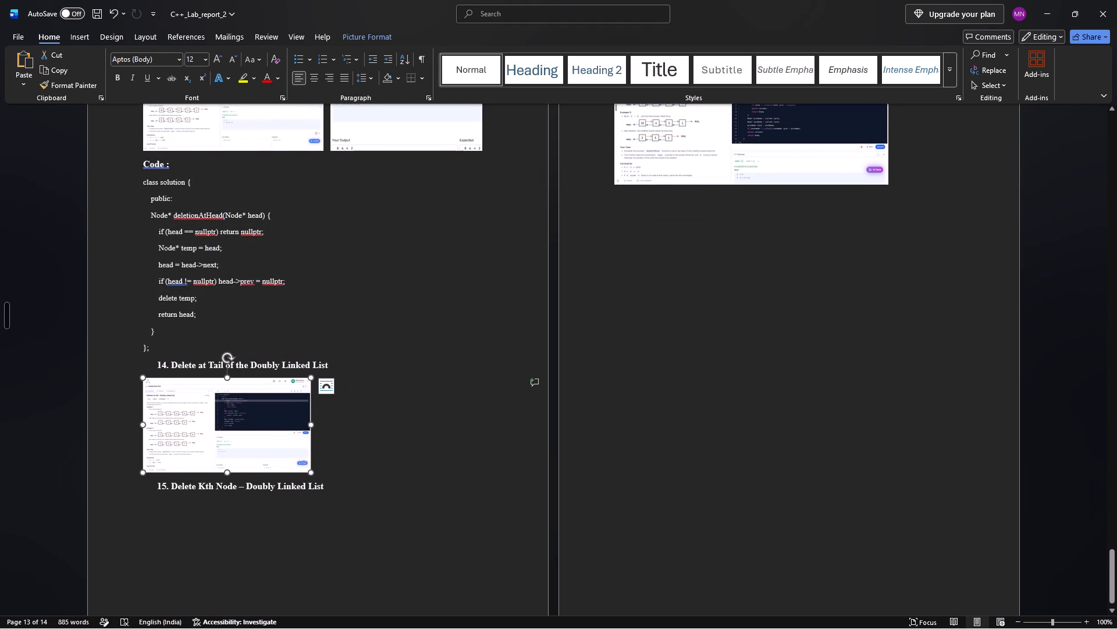
click(330, 464)
key(Tab)
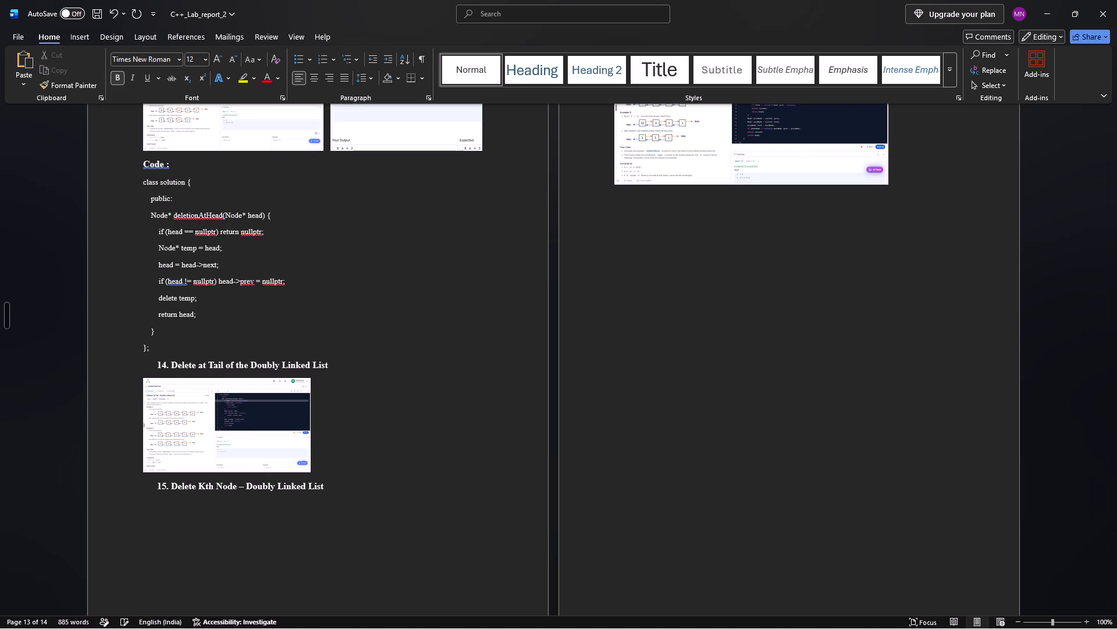
key(BackSpace)
key(space)
key(space)
key(space)
key(space)
Switch to Chrome, open the Deletion at Tail - Doubly Linked List problem, run its code and enlarge the test case pane.
key(alt+Tab)
scroll(245, 429, right, 11)
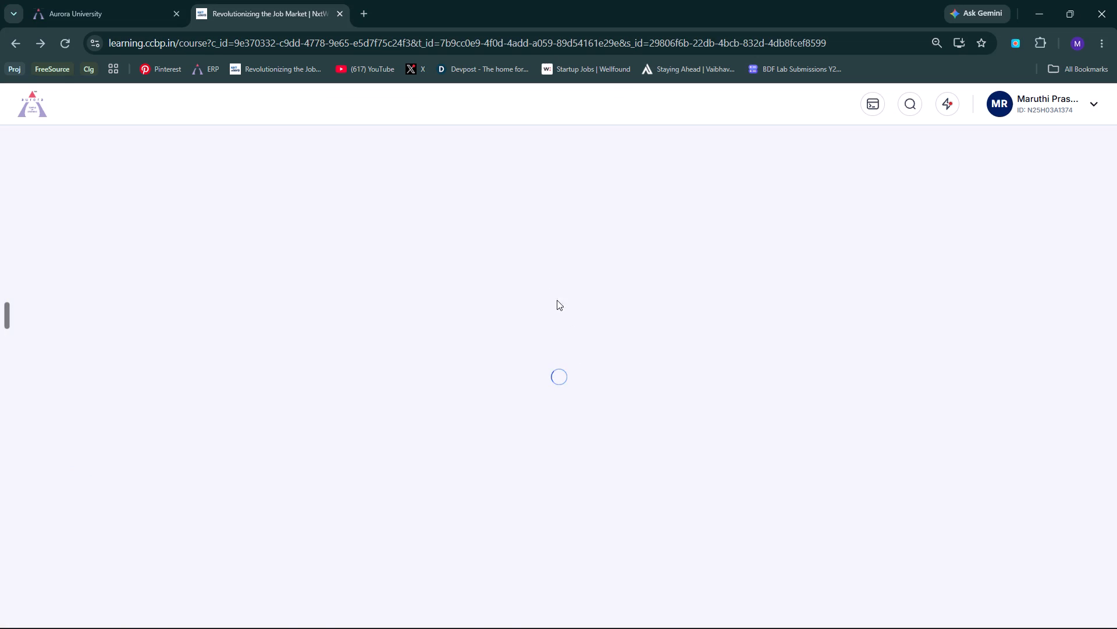
click(304, 285)
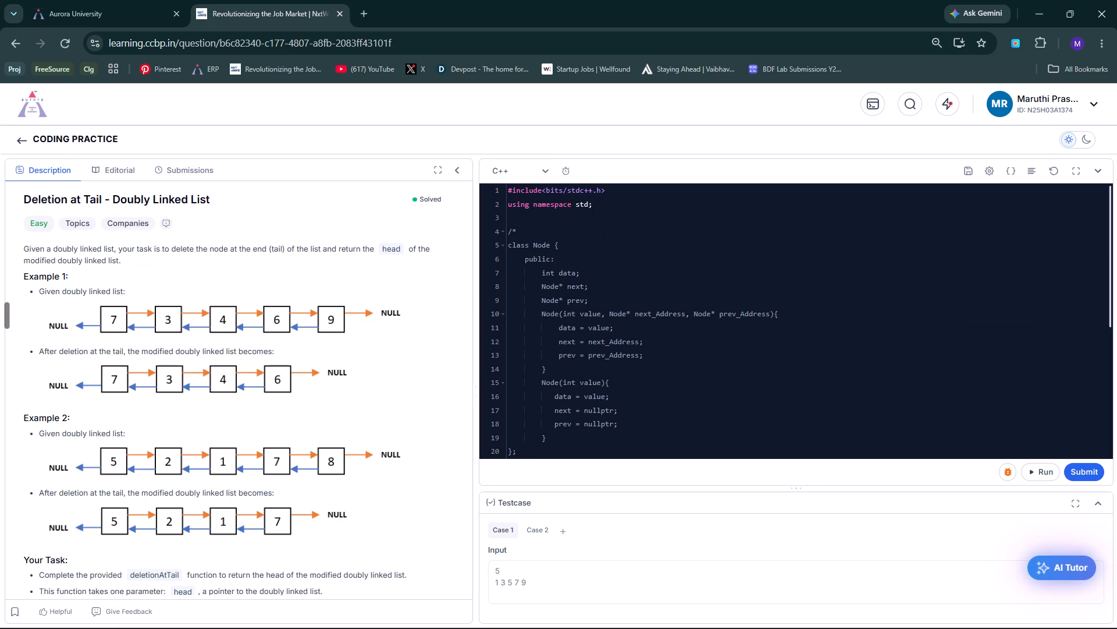
click(1045, 471)
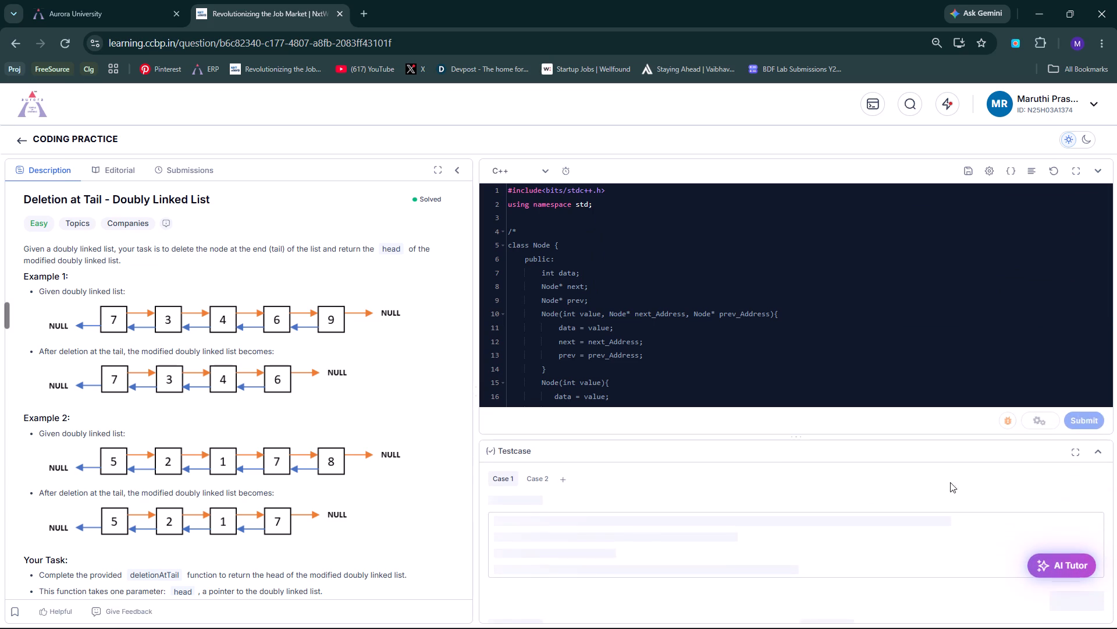
drag(777, 434, 807, 309)
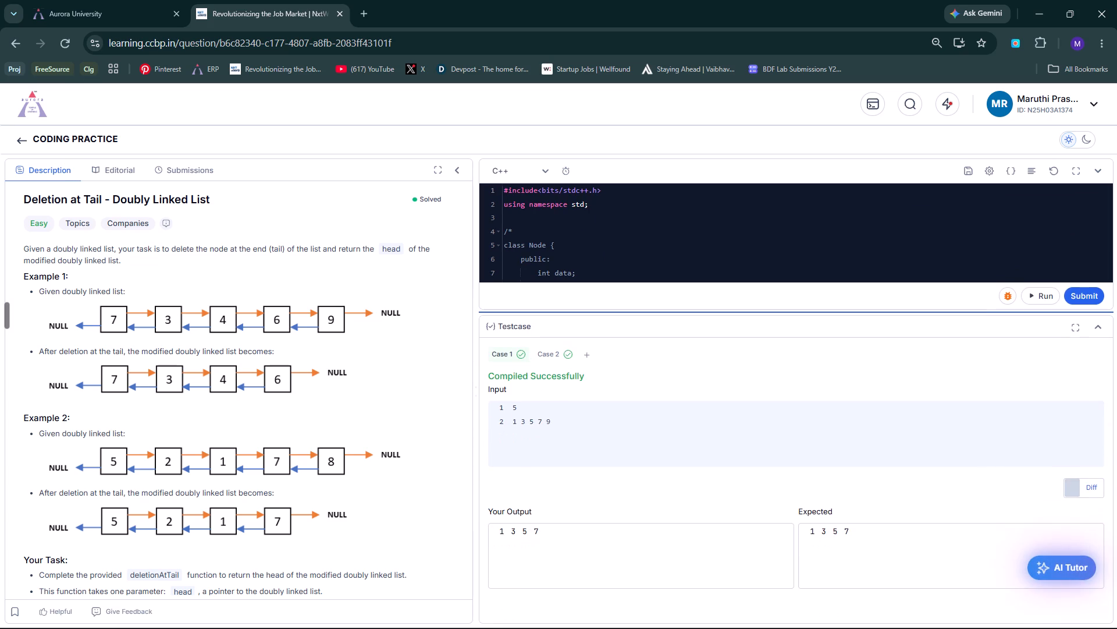
drag(807, 309, 807, 308)
Snip the Deletion at Tail test case results, from the Testcase heading through both outputs, and paste them after problem 14's screenshot in Word.
key(Print)
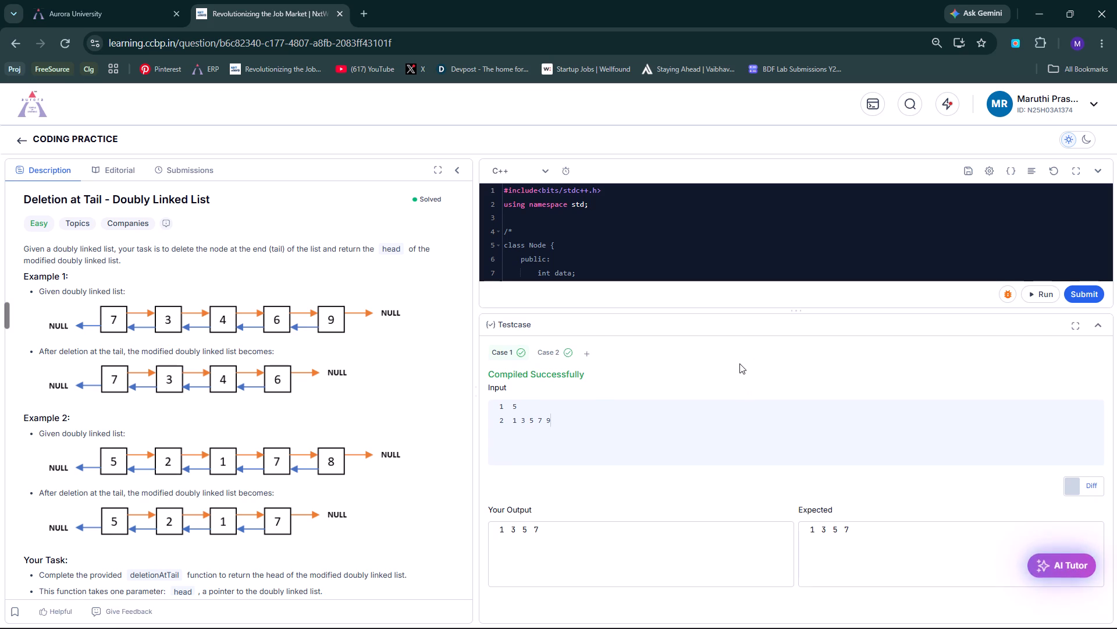
drag(485, 317, 859, 540)
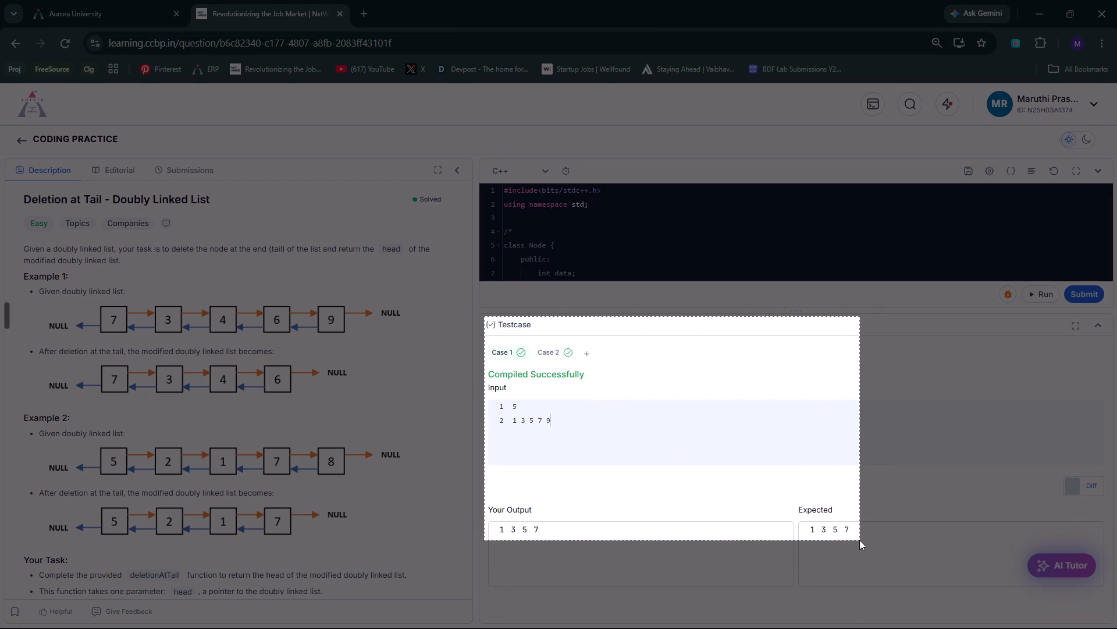
drag(859, 540, 852, 536)
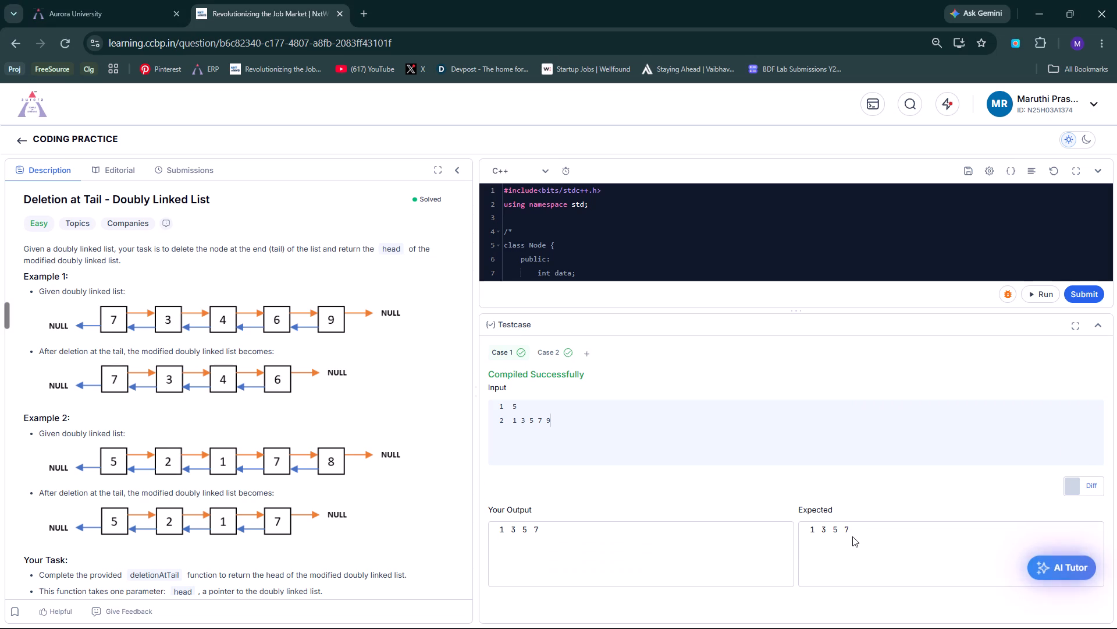
key(alt+Tab)
key(ctrl+v)
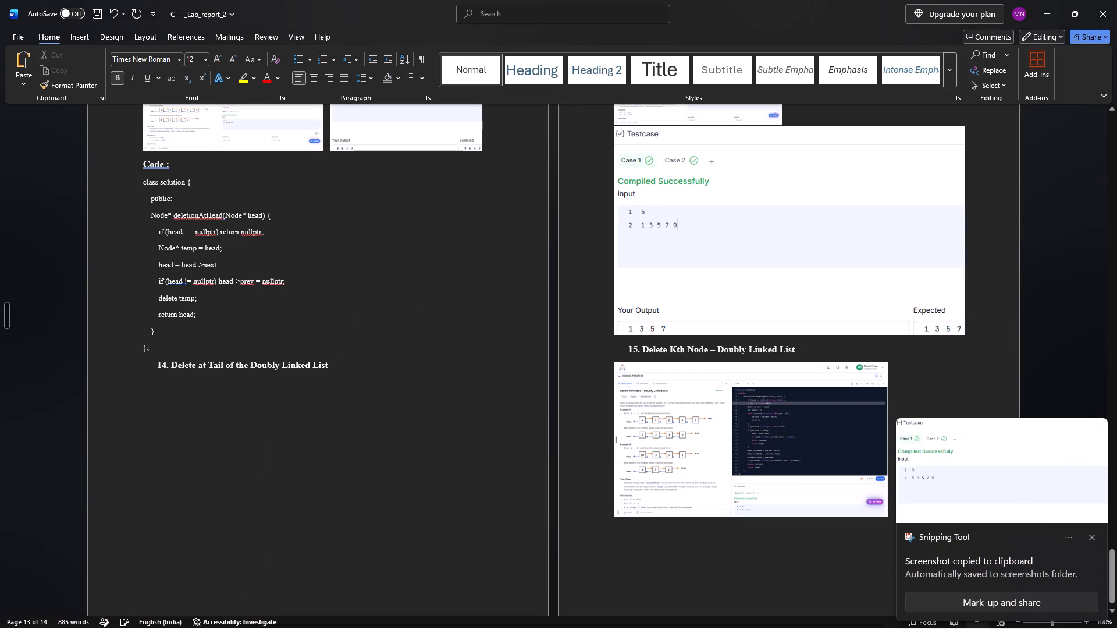
Shrink problem 14's pasted test case snip to about a third of its width so it fits beside the screenshot.
click(704, 310)
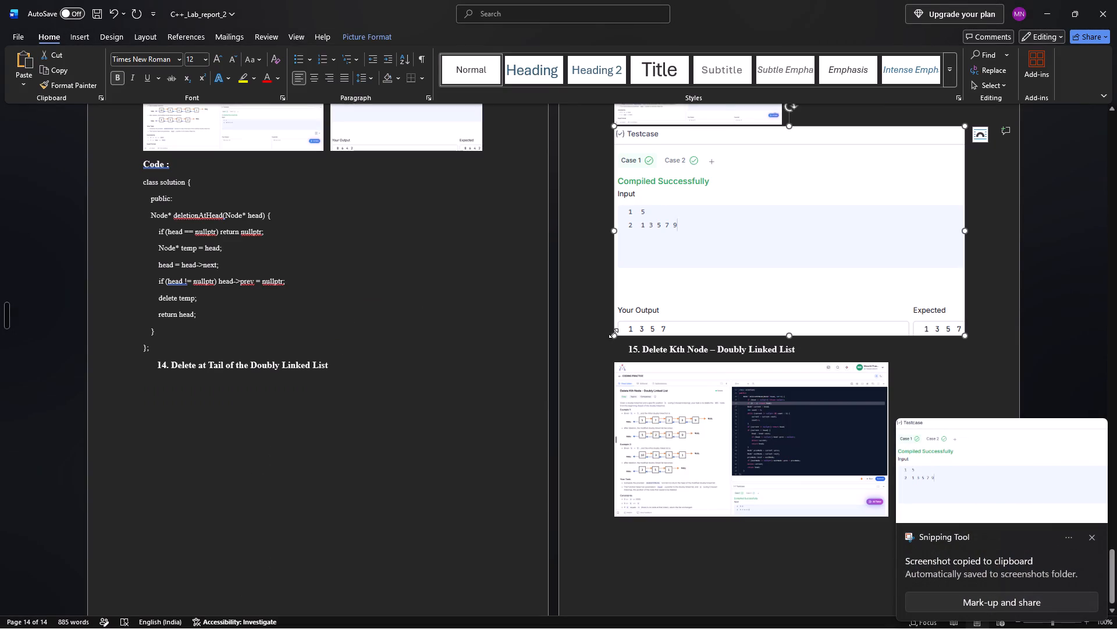
drag(613, 333, 834, 158)
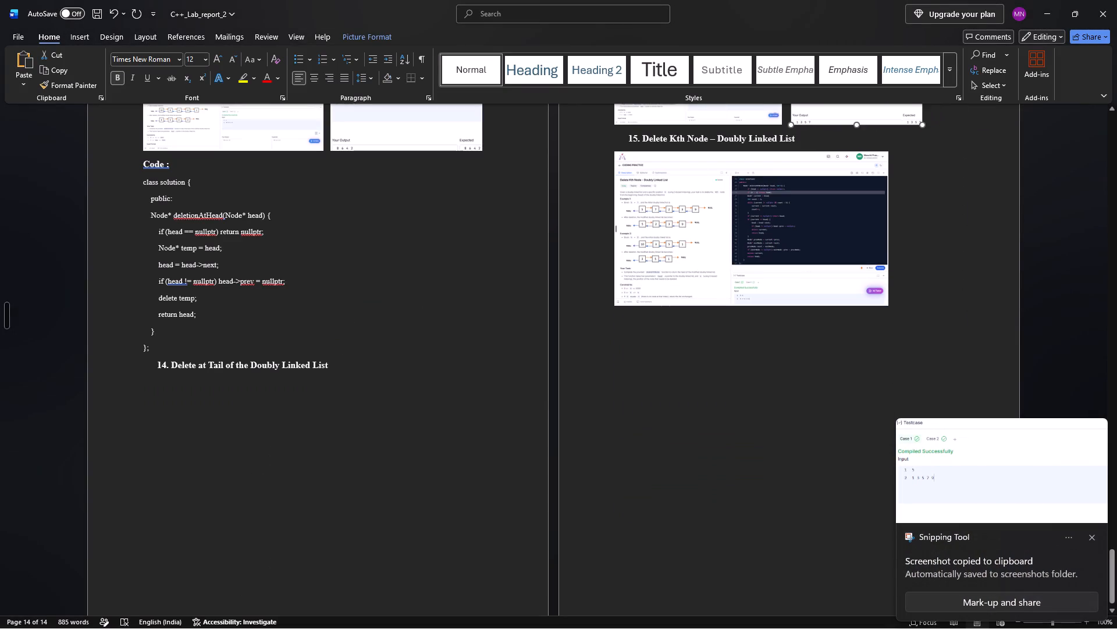
drag(834, 158, 845, 147)
Add a "Code :" heading line below problem 14's images, followed by an empty line.
click(482, 458)
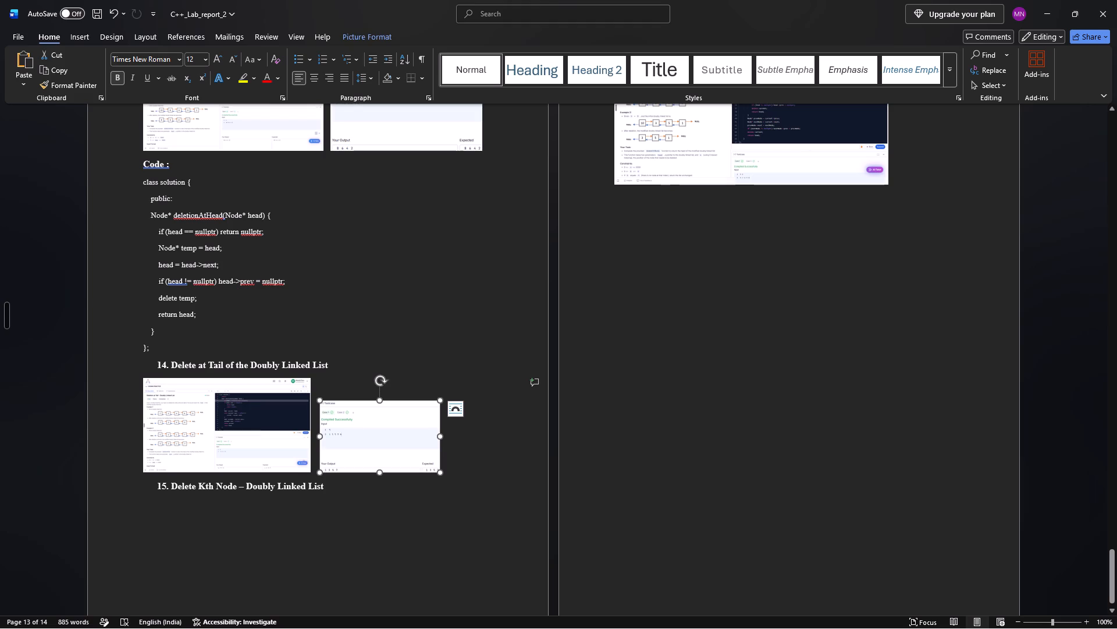
key(Return)
key(shift+c)
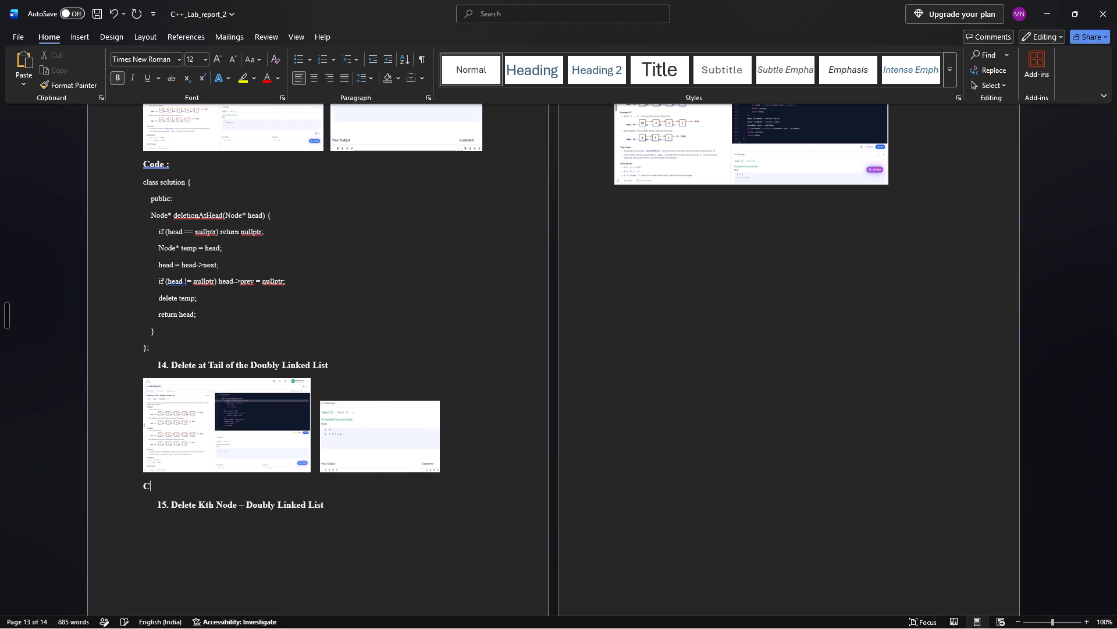
text(ode)
key(space)
text(:)
key(Return)
Copy the whole solution class from the Deletion at Tail problem in Chrome and paste it under problem 14's "Code :" heading in Word.
key(alt+Tab)
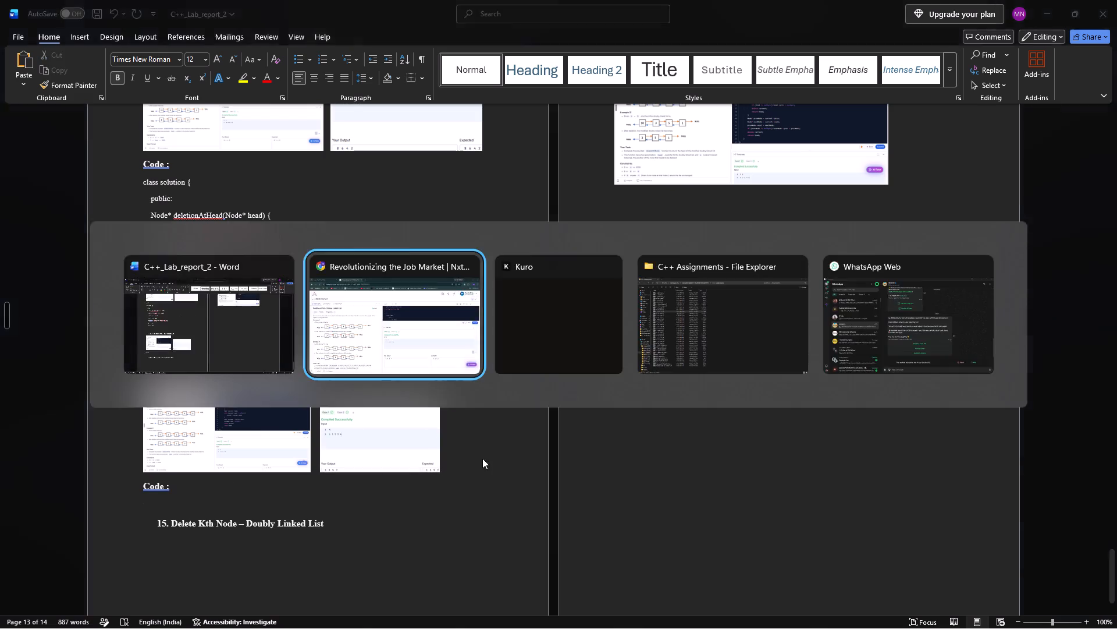
drag(666, 311, 681, 546)
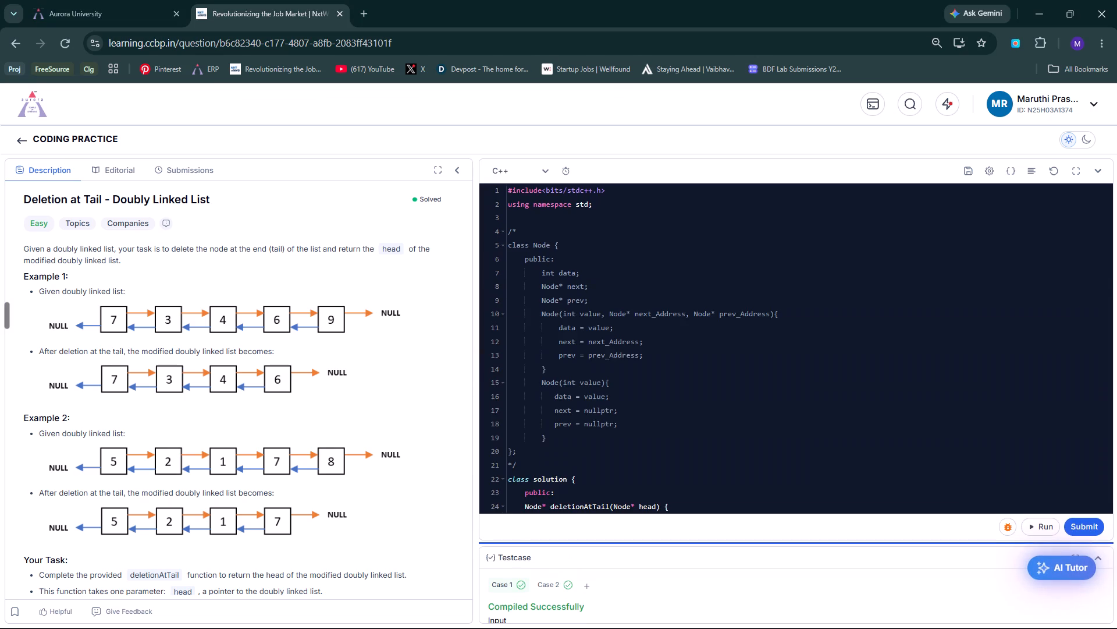
scroll(655, 468, down, 6)
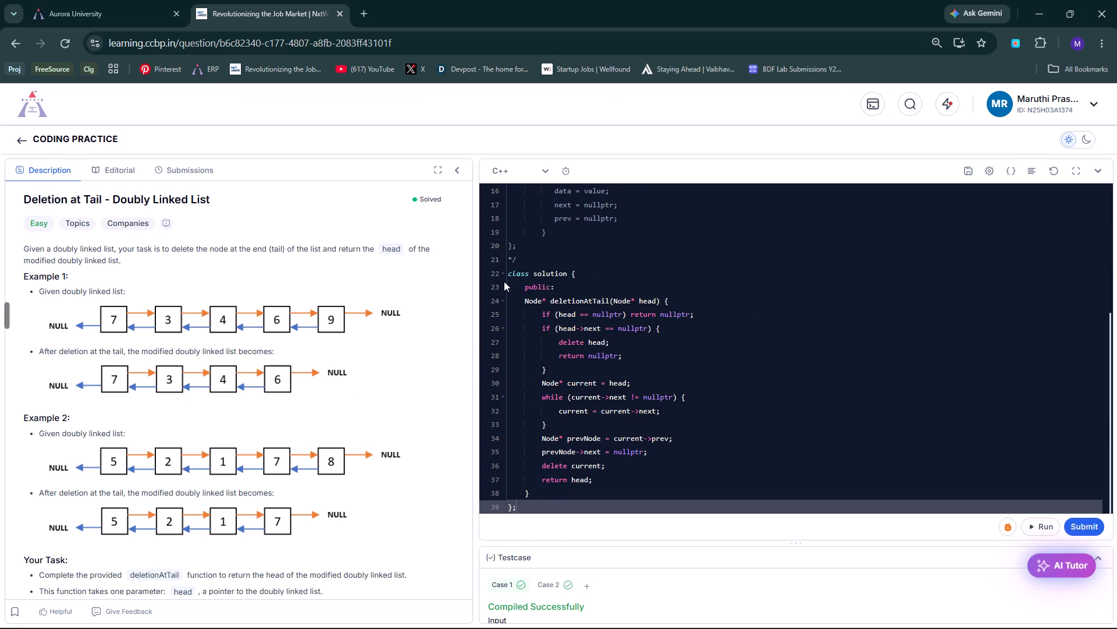
click(503, 274)
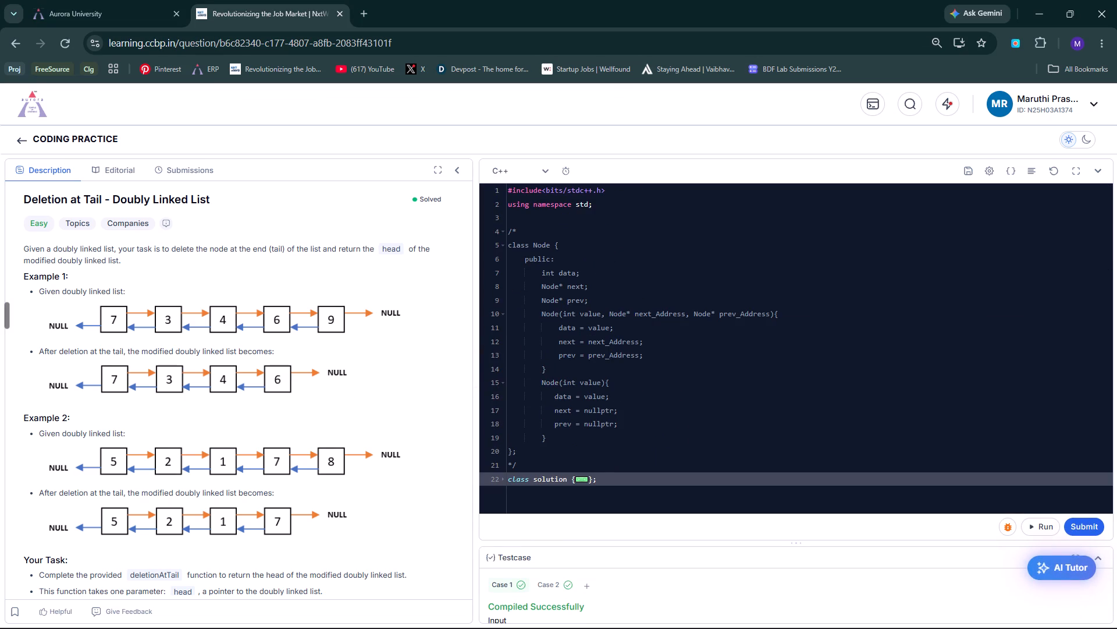
drag(643, 475, 506, 475)
key(ctrl+c)
key(alt+Tab)
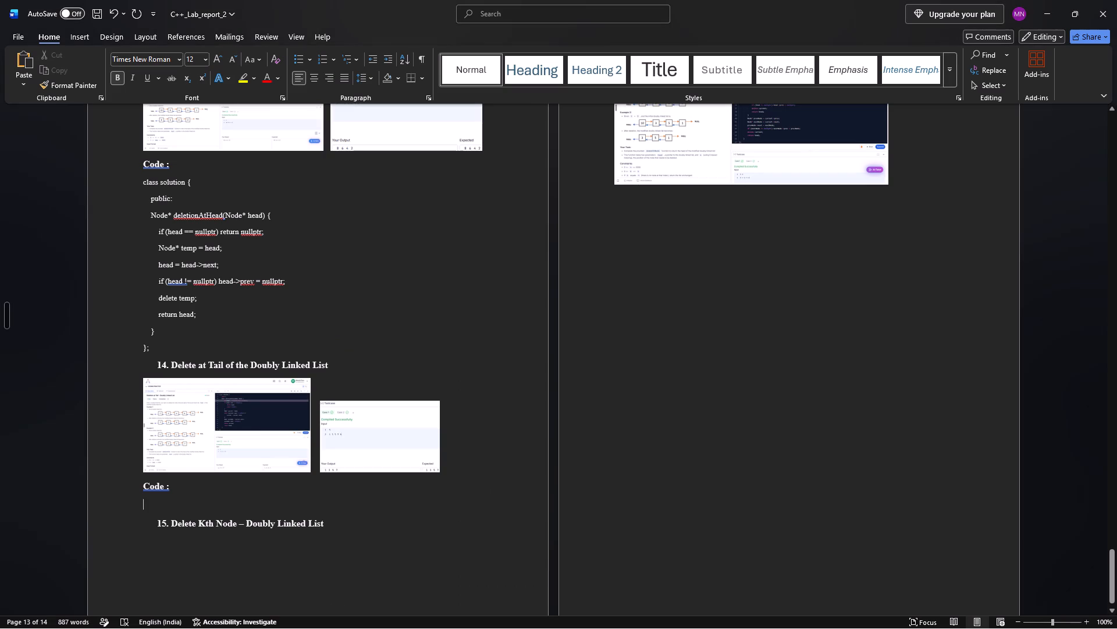
key(ctrl+v)
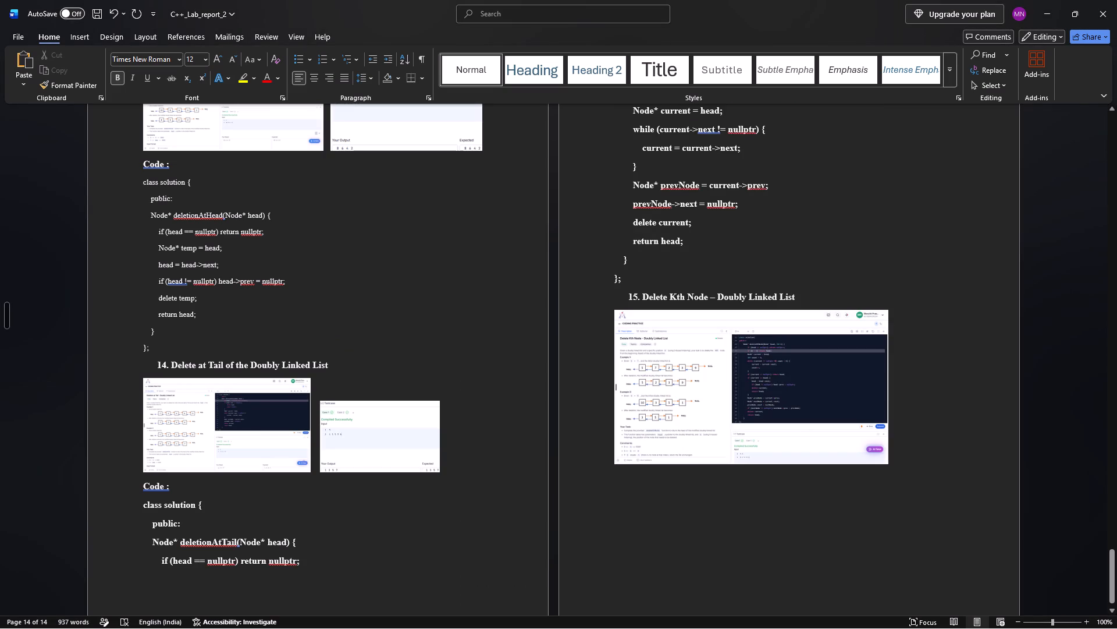
Remove the bold from problem 14's pasted deletionAtTail code and set its font size to 10.
drag(140, 507, 627, 284)
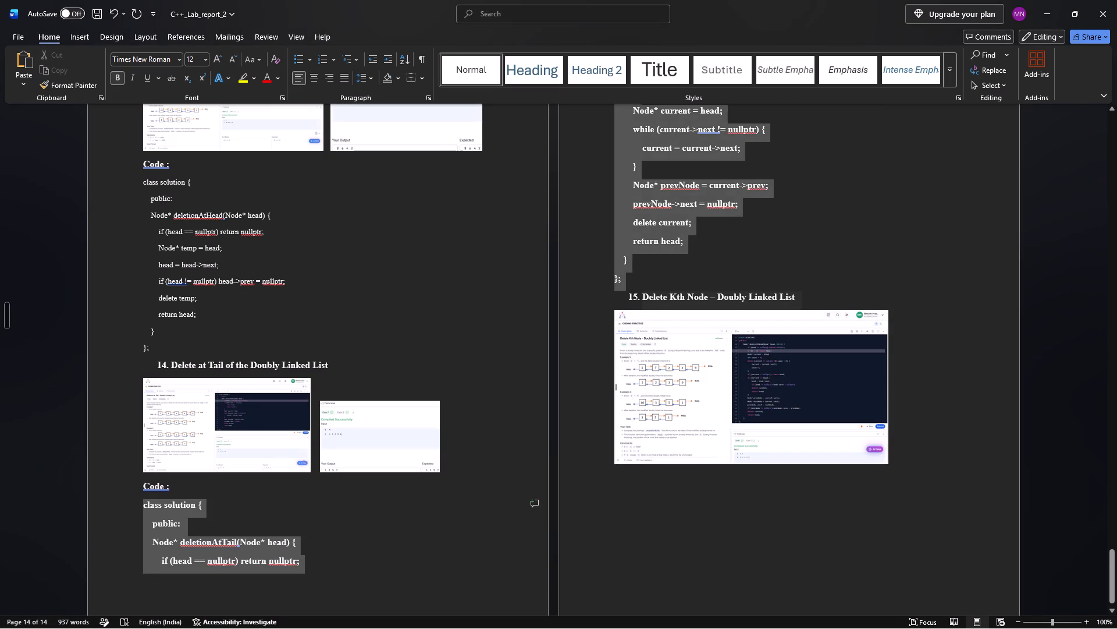
drag(627, 284, 628, 282)
click(635, 263)
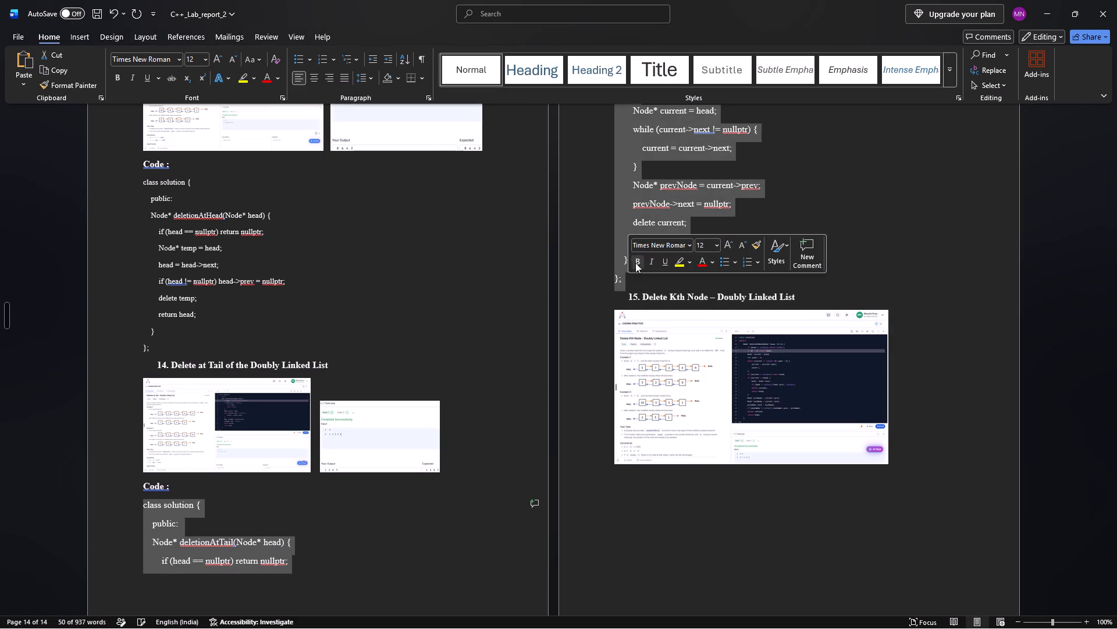
click(700, 245)
text(10)
key(Return)
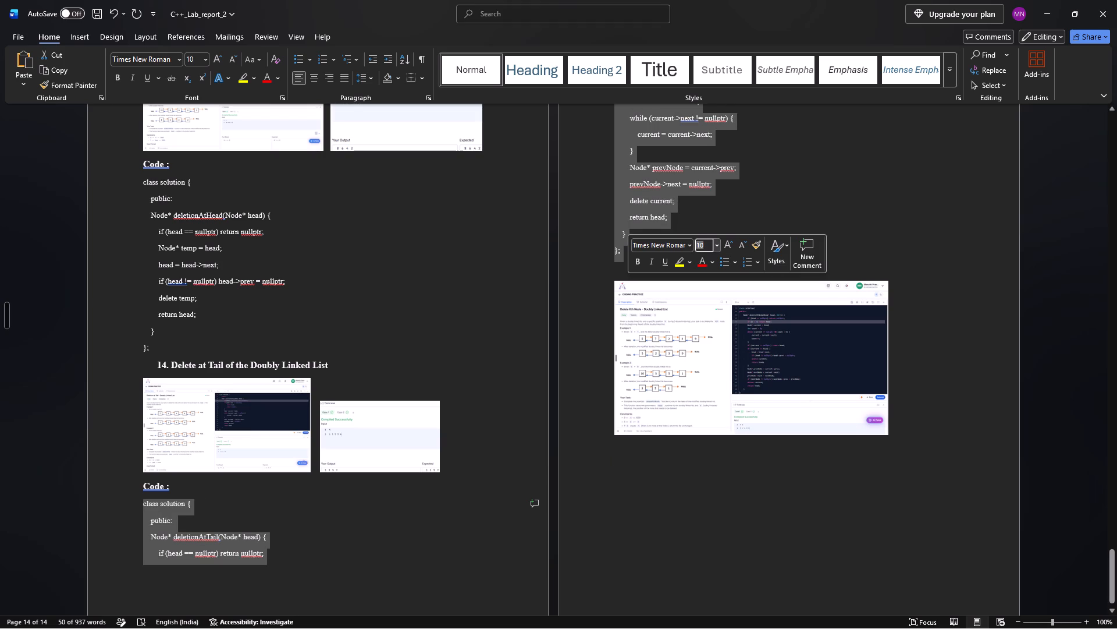
Shrink problem 15's screenshot to about two thirds of its width and add three spaces after it.
click(820, 398)
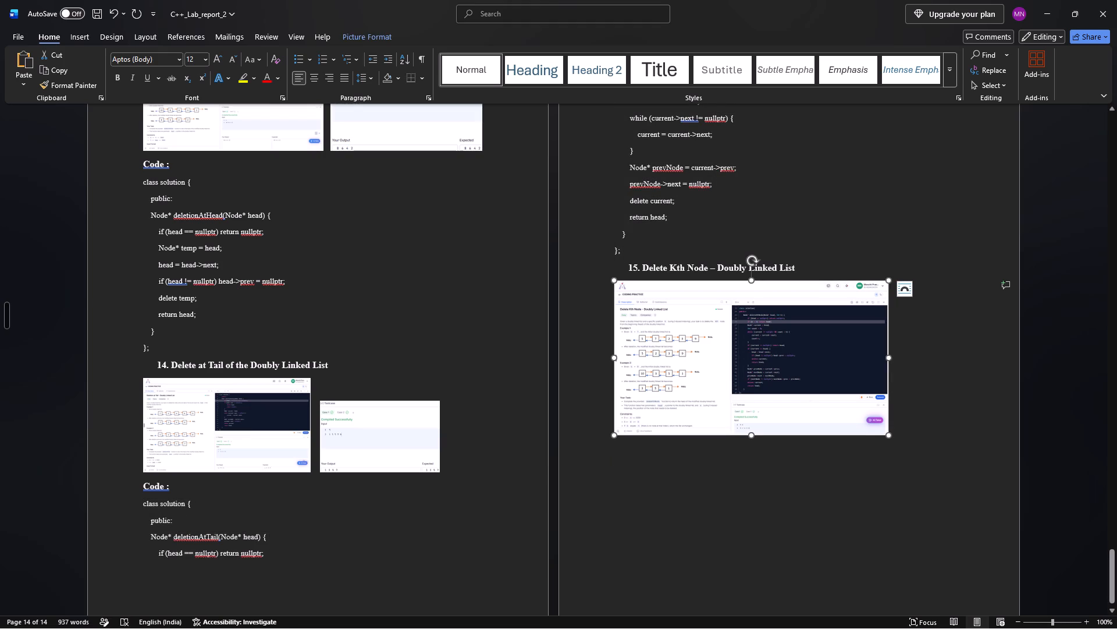
drag(615, 435, 702, 363)
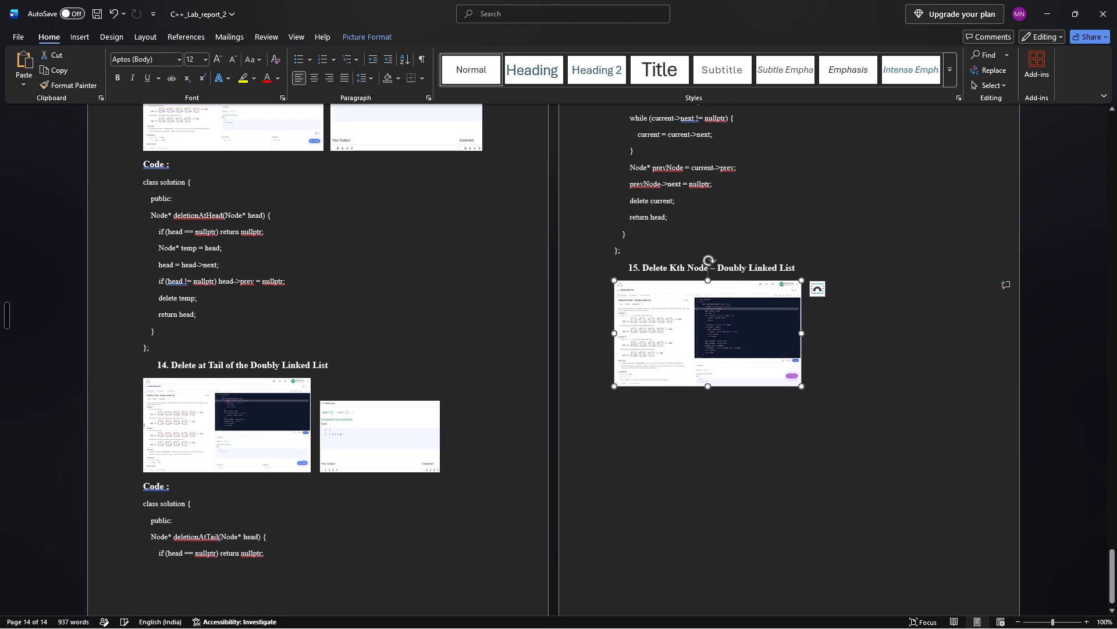
click(839, 371)
key(space)
key(space)
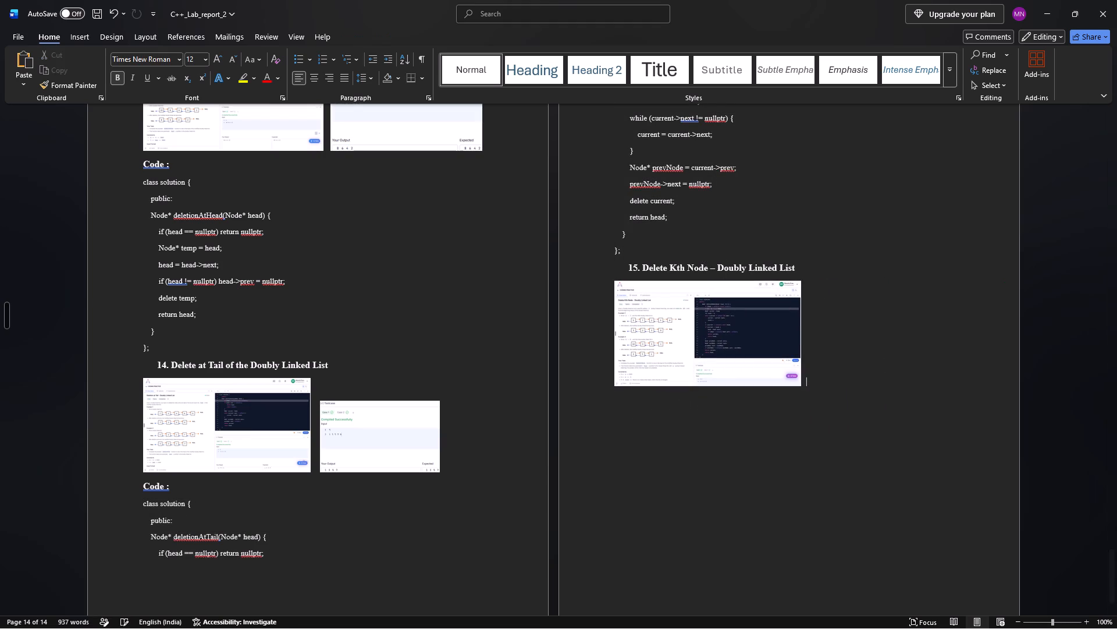
key(space)
Switch to Chrome, open the Delete Kth Node - Doubly Linked List problem, collapse its solution class, run the code and enlarge the test case pane.
key(alt+Tab)
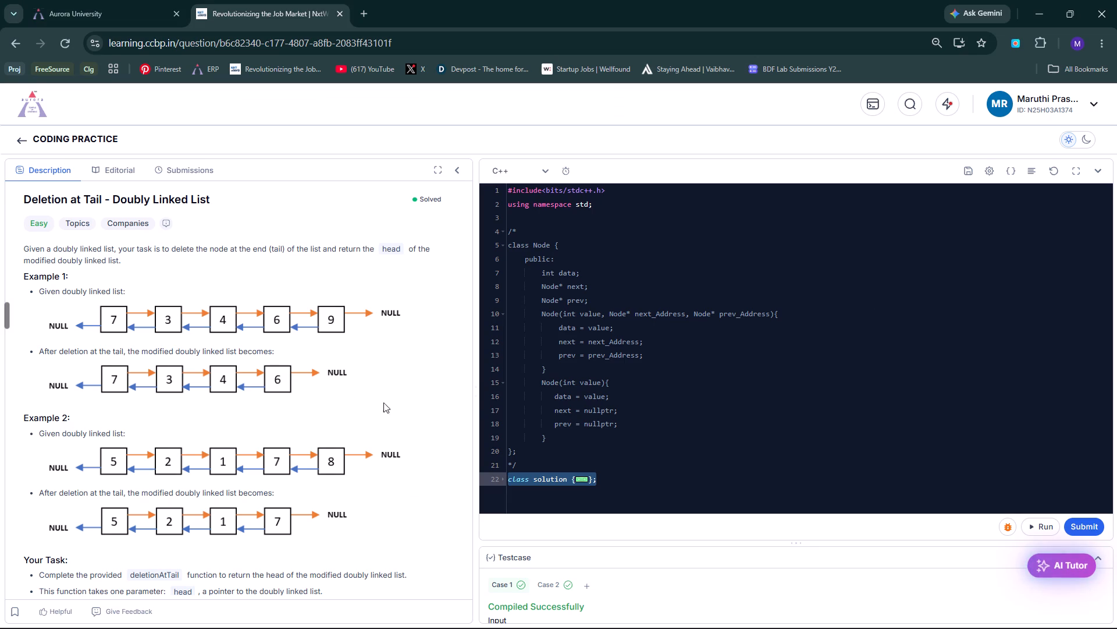
scroll(316, 437, right, 10)
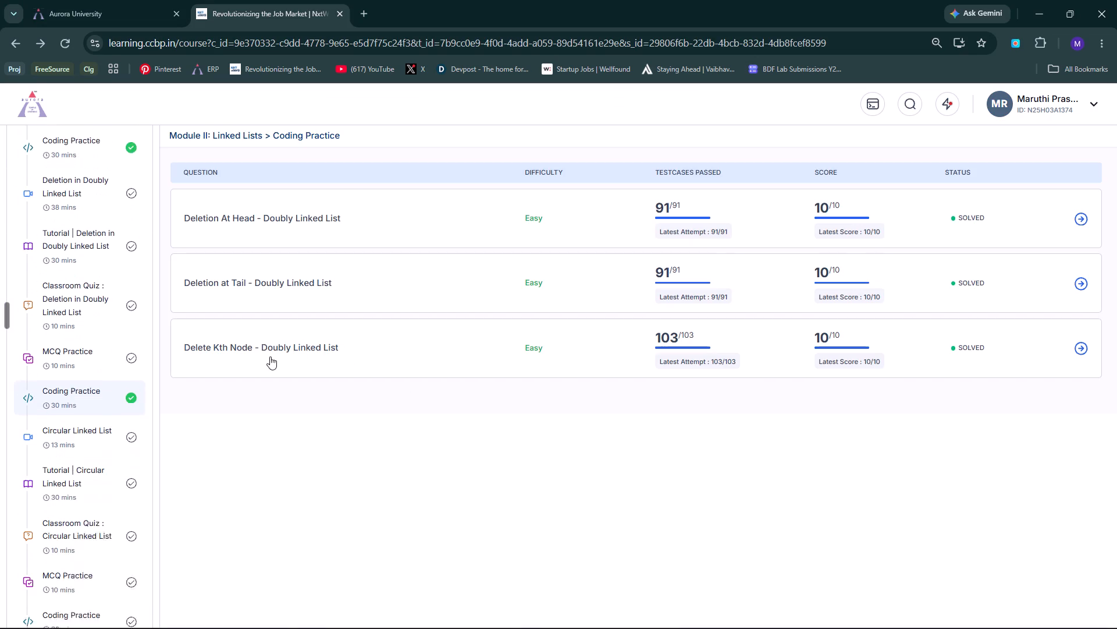
click(270, 358)
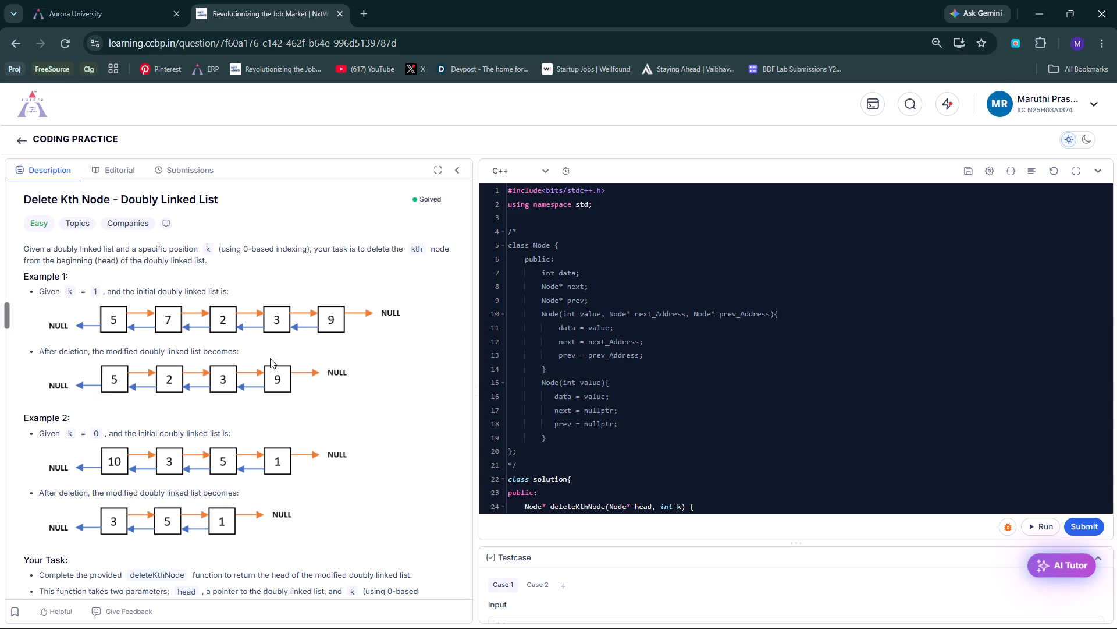
scroll(682, 380, down, 3)
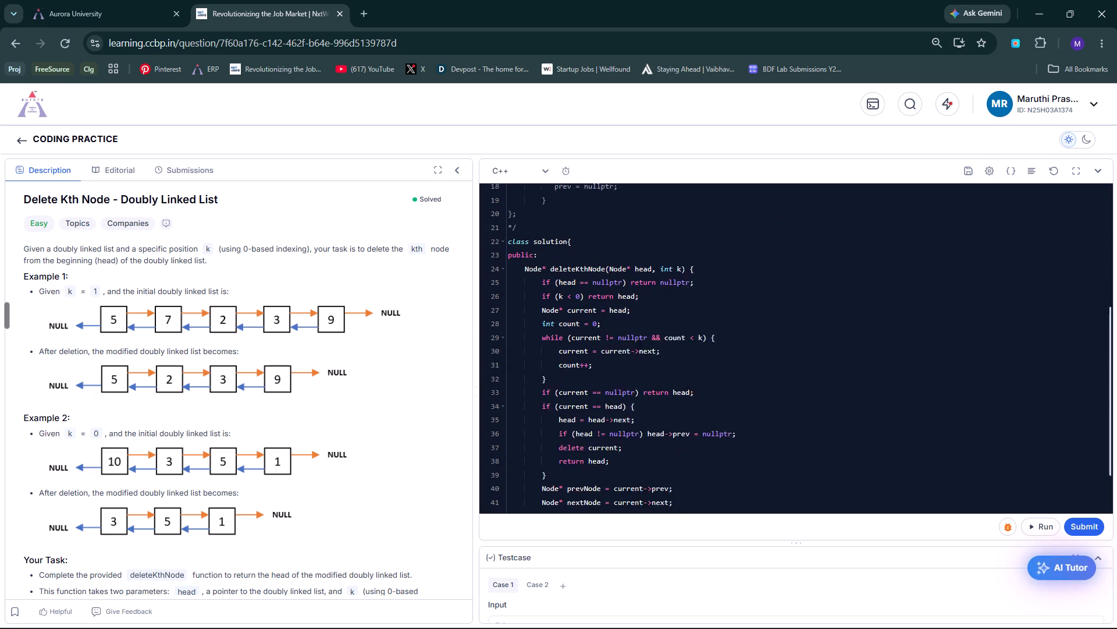
scroll(682, 380, down, 2)
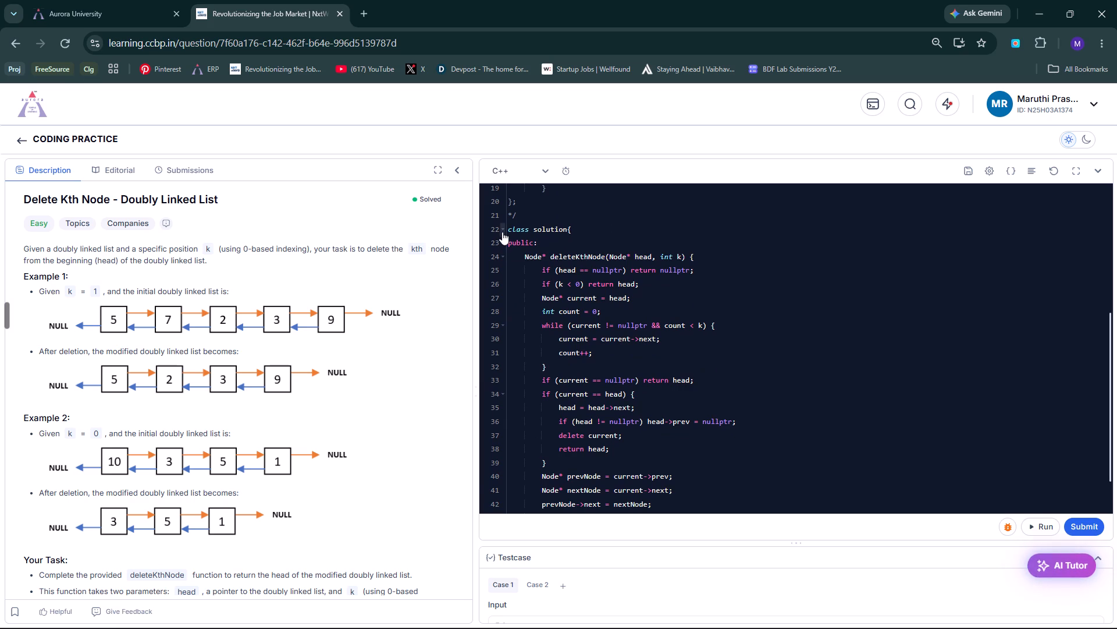
click(502, 232)
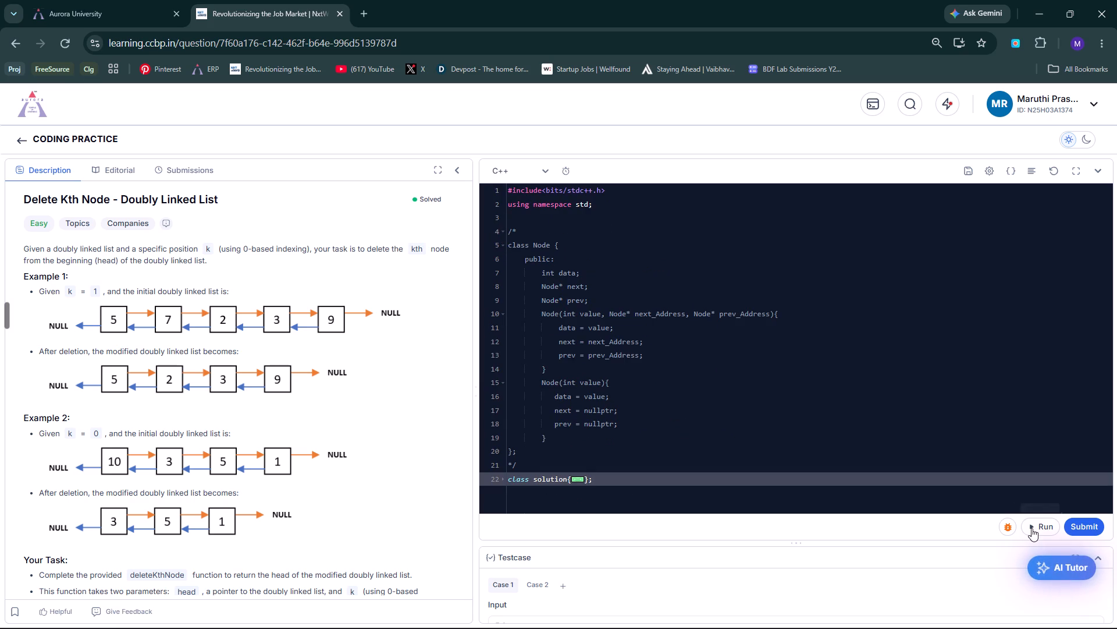
click(1031, 528)
key(alt+Tab)
key(alt+Tab)
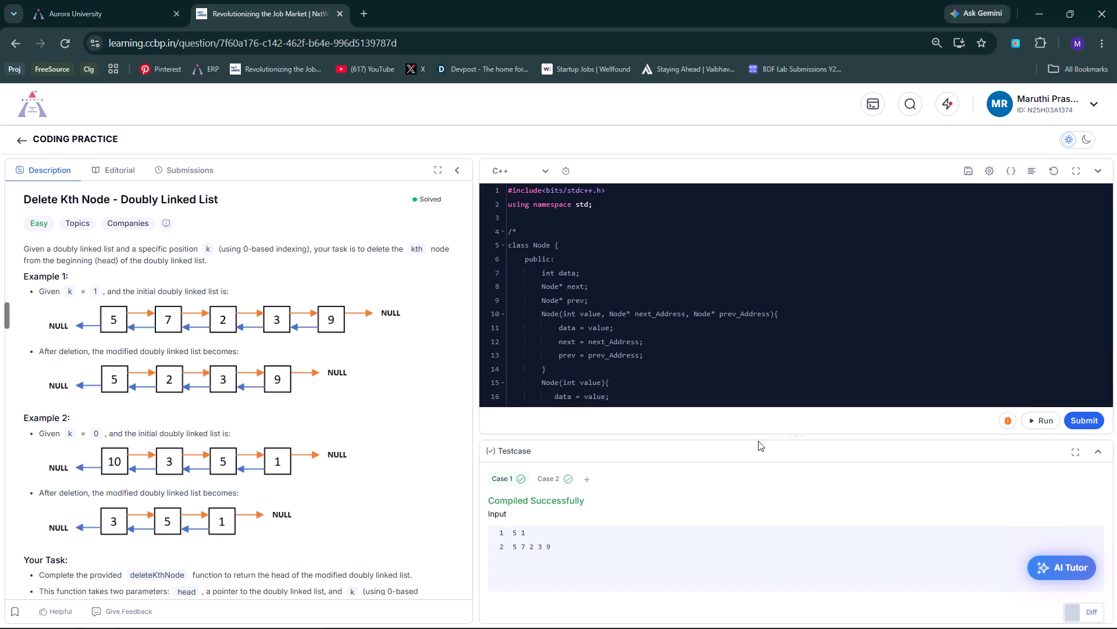
drag(758, 436, 756, 243)
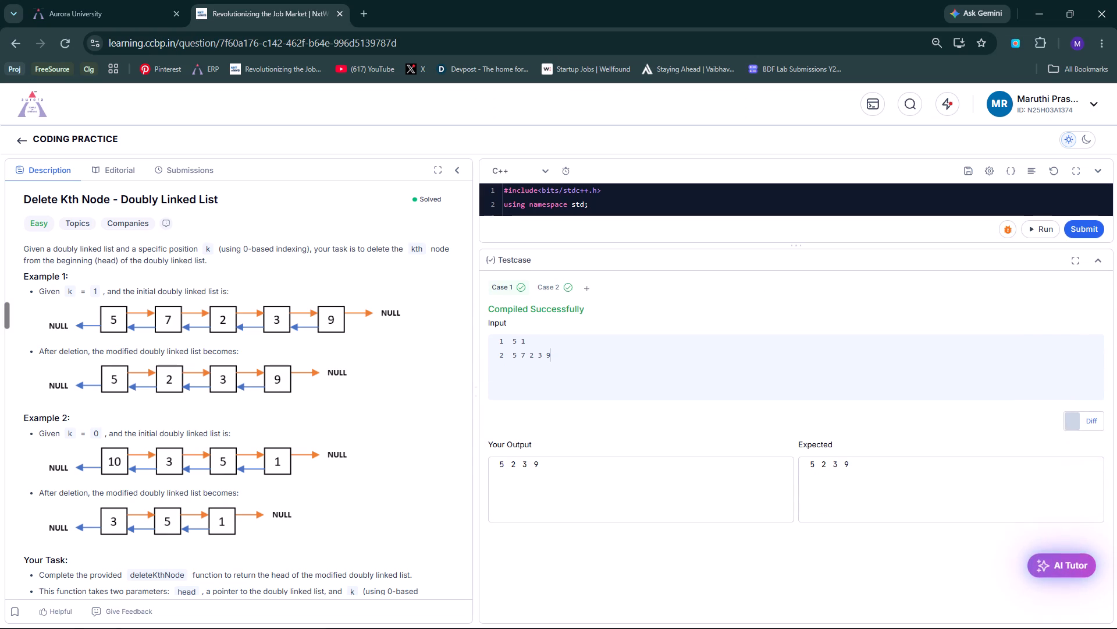
Snip the Delete Kth Node test case results, from the Testcase heading through both outputs, and paste them after problem 15's screenshot in Word.
key(Print)
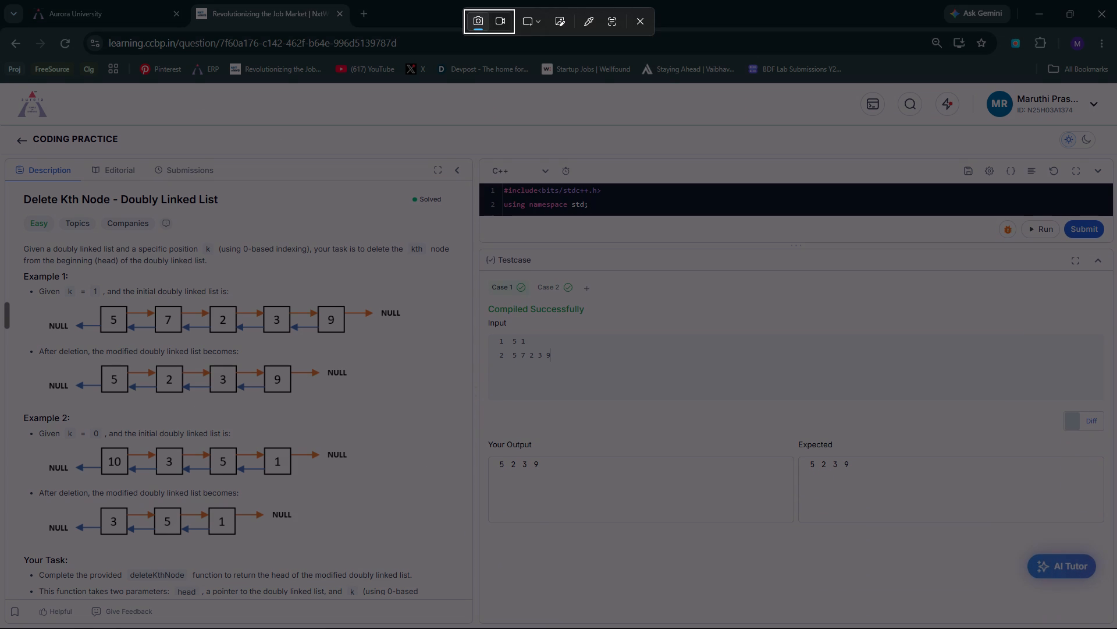
drag(485, 253, 869, 478)
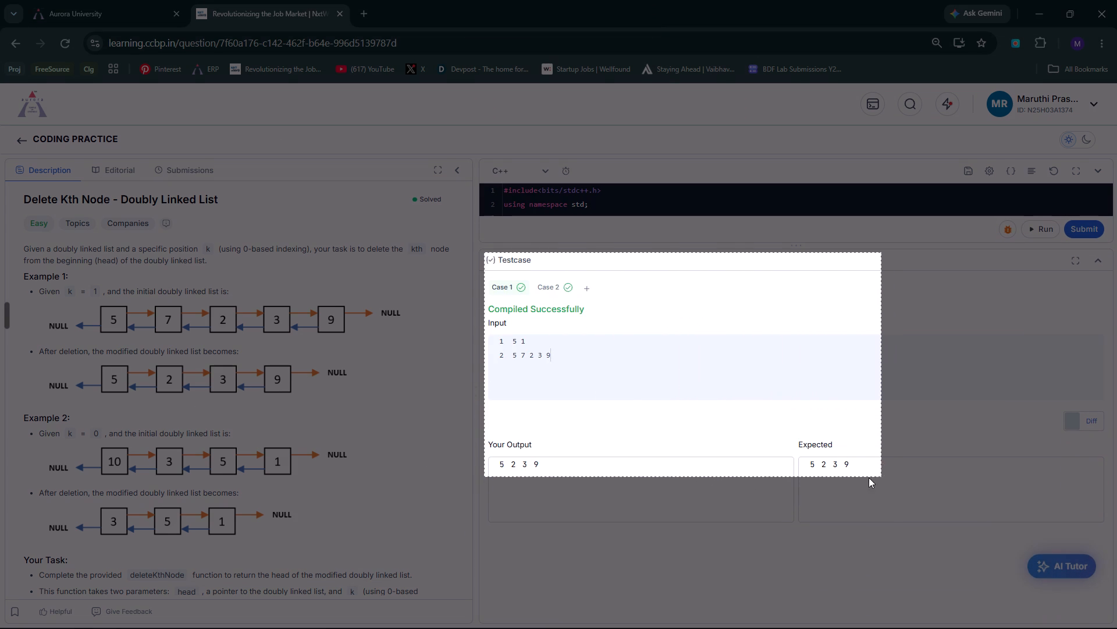
drag(869, 478, 853, 471)
key(alt+Tab)
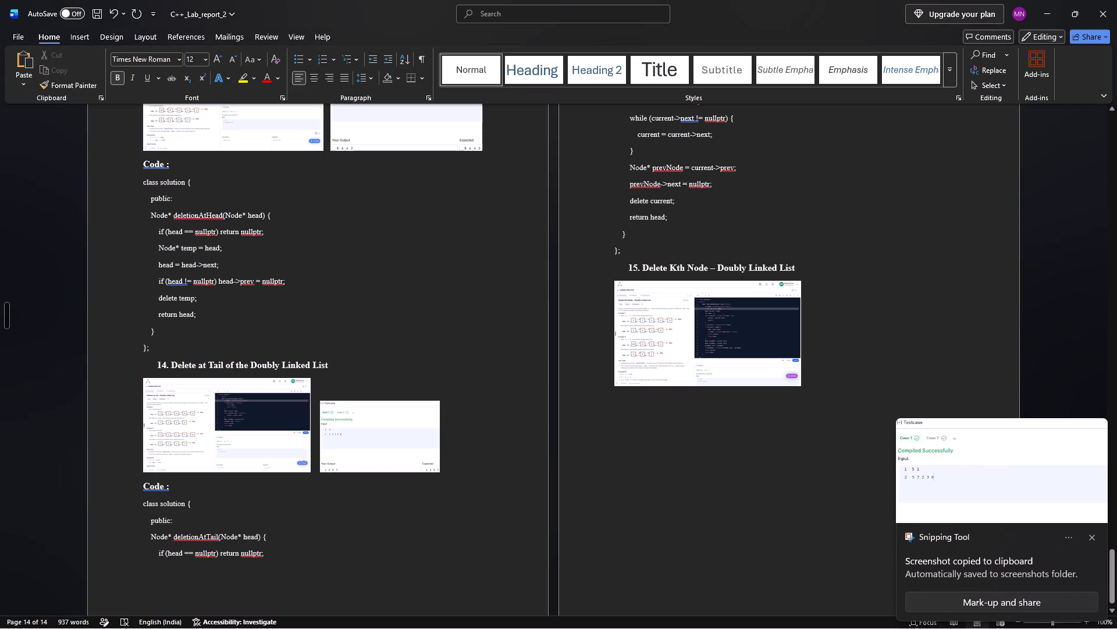
key(ctrl+v)
Shrink problem 15's pasted test case snip to a little over a third of its width so it fits beside the screenshot.
click(583, 460)
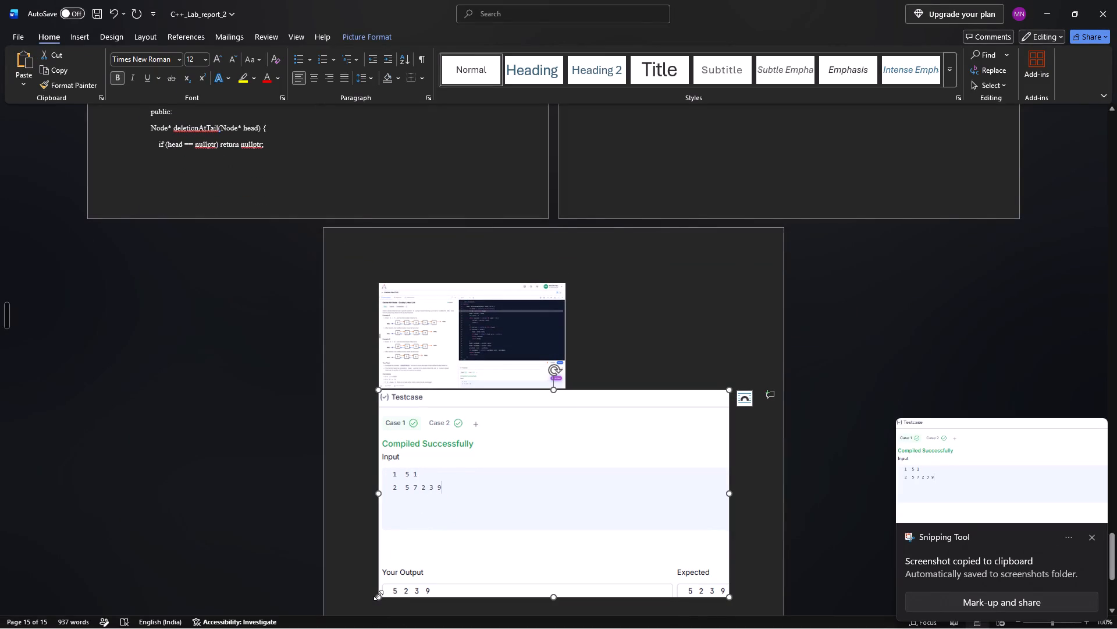
drag(378, 595, 572, 453)
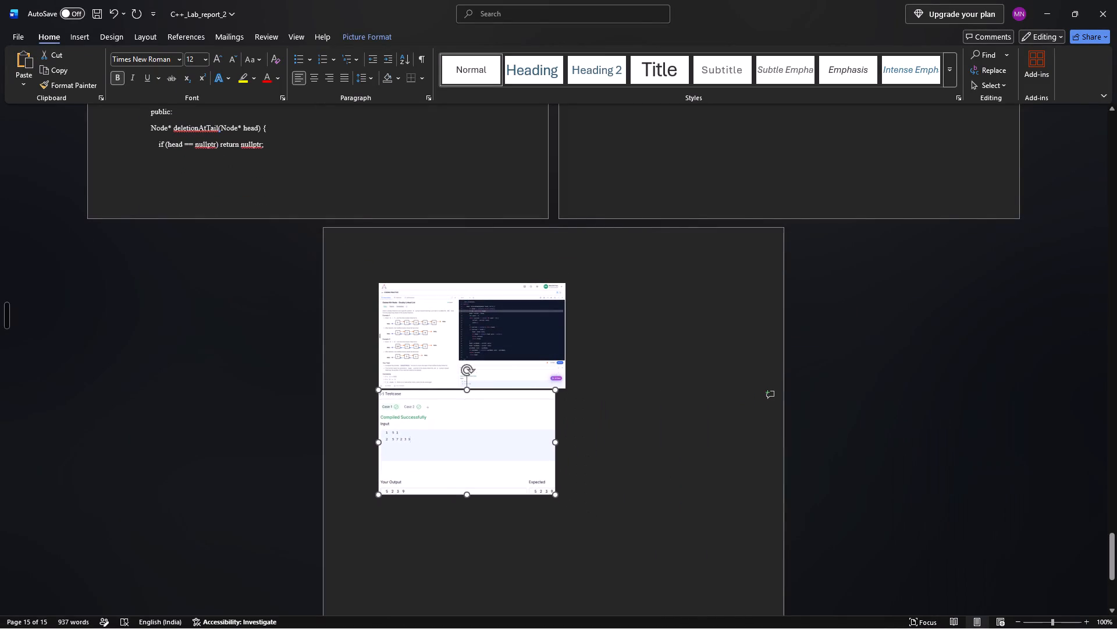
drag(572, 453, 595, 436)
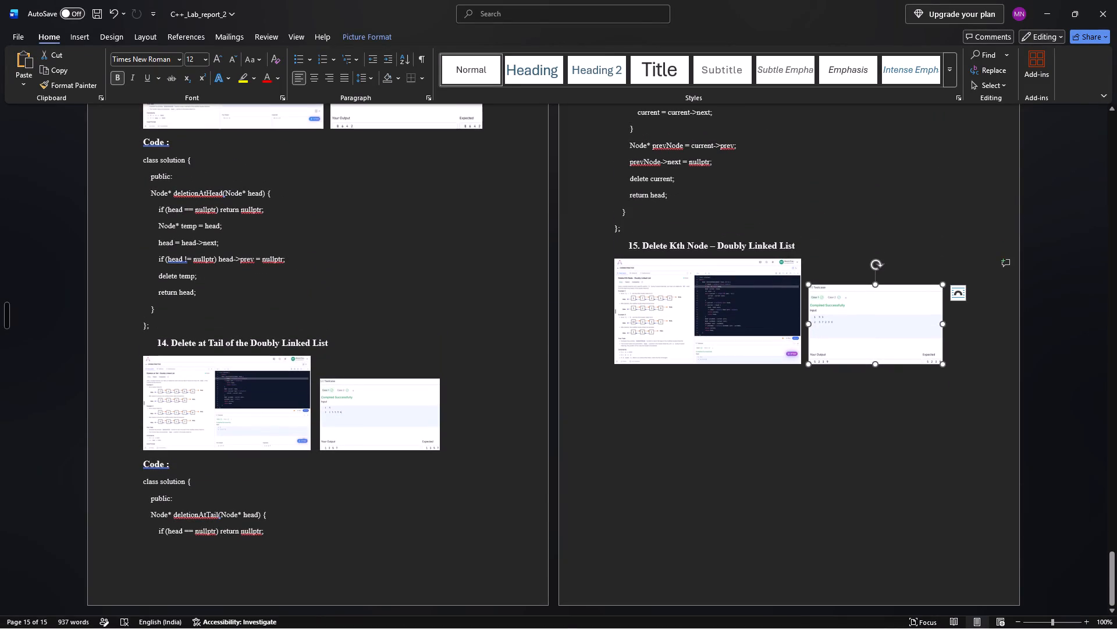
Add a "Code :" heading line below problem 15's images, followed by an empty line.
click(963, 369)
key(Return)
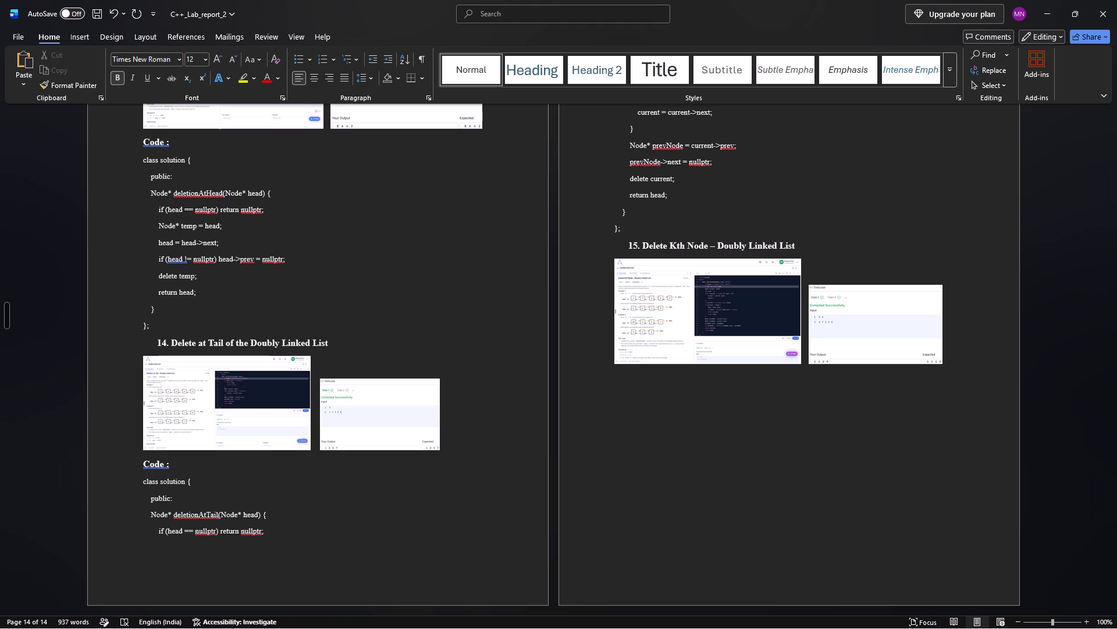
text(Code :)
key(space)
key(Return)
Copy the whole solution class from the Delete Kth Node problem in Chrome and paste it under problem 15's "Code :" heading in Word.
key(alt+Tab)
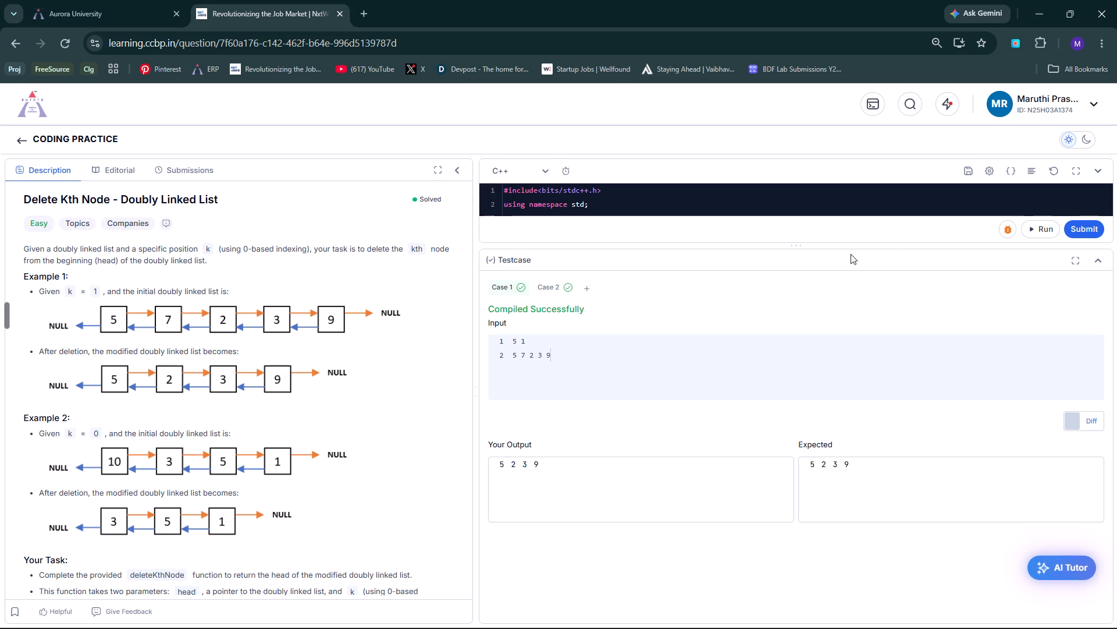
drag(852, 245, 851, 500)
scroll(691, 427, down, 2)
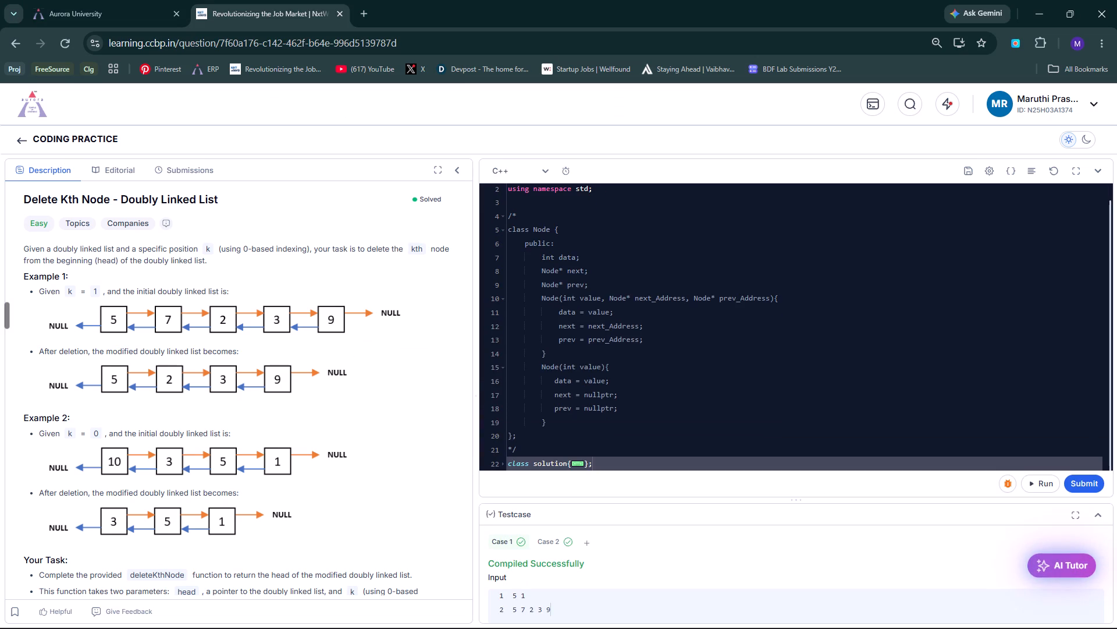
scroll(691, 427, down, 7)
drag(625, 459, 503, 462)
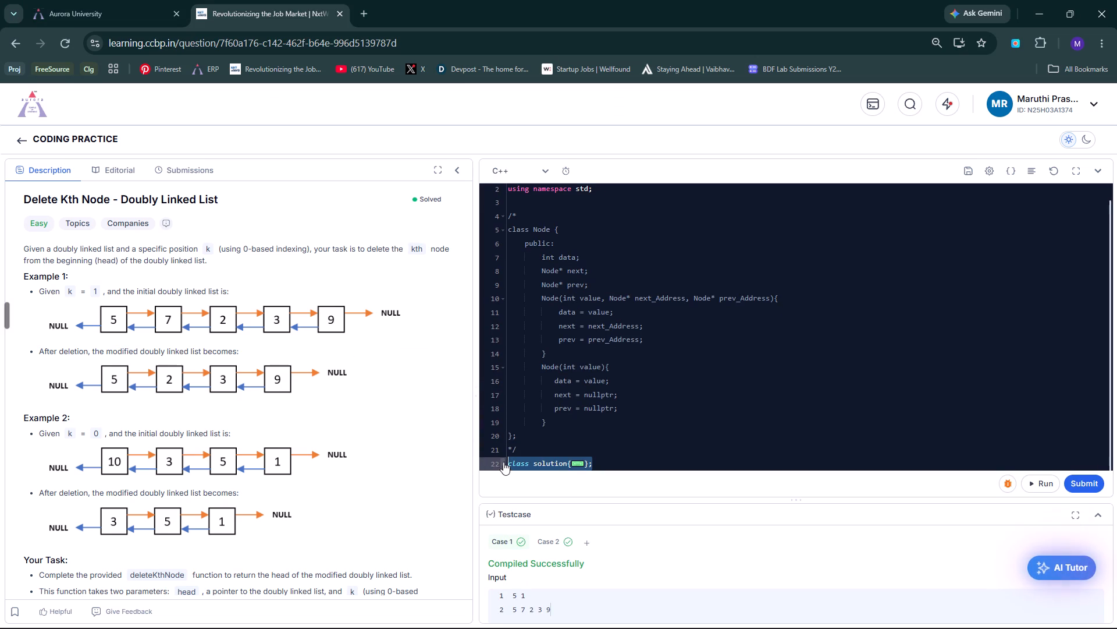
drag(503, 462, 504, 462)
key(ctrl+c)
key(alt+Tab)
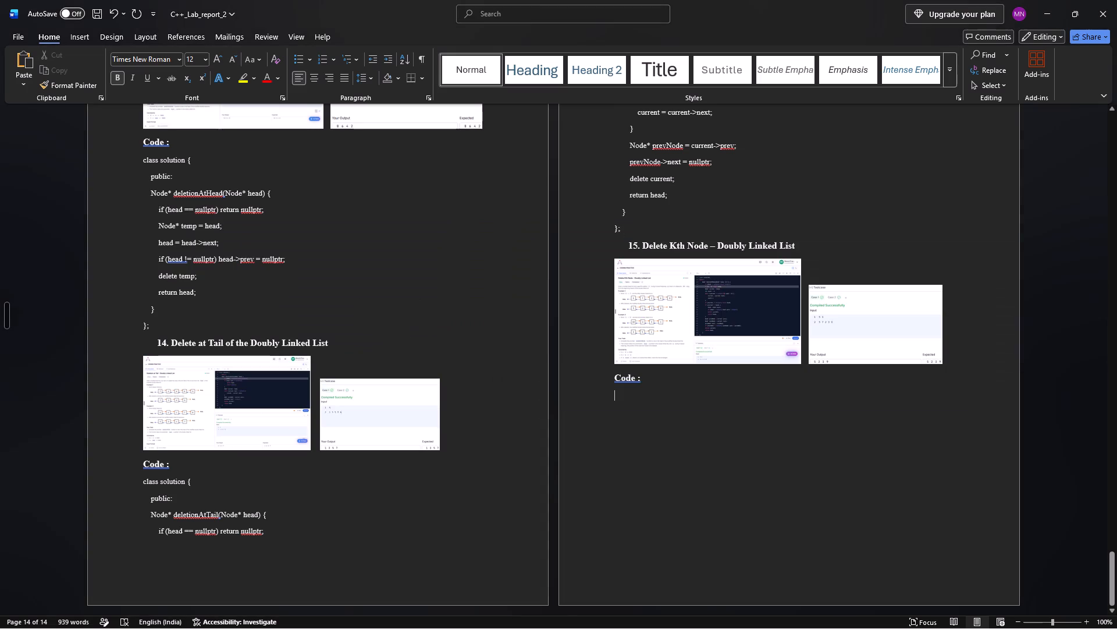
key(ctrl+v)
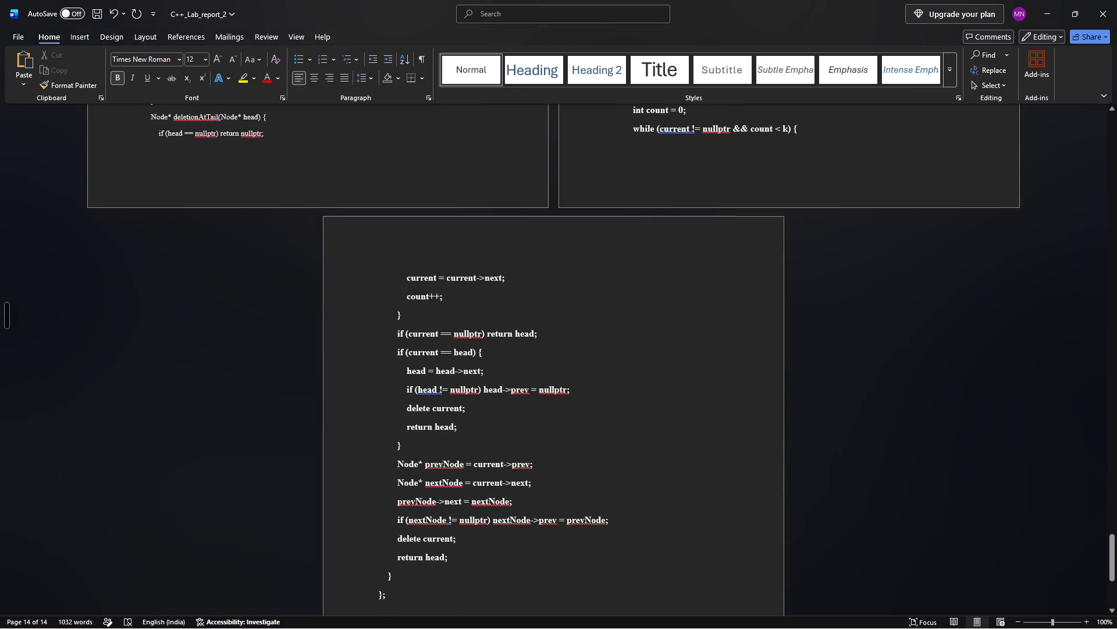
Remove the bold from problem 15's Delete Kth Node solution code and set its font size to 10.
drag(428, 593, 627, 204)
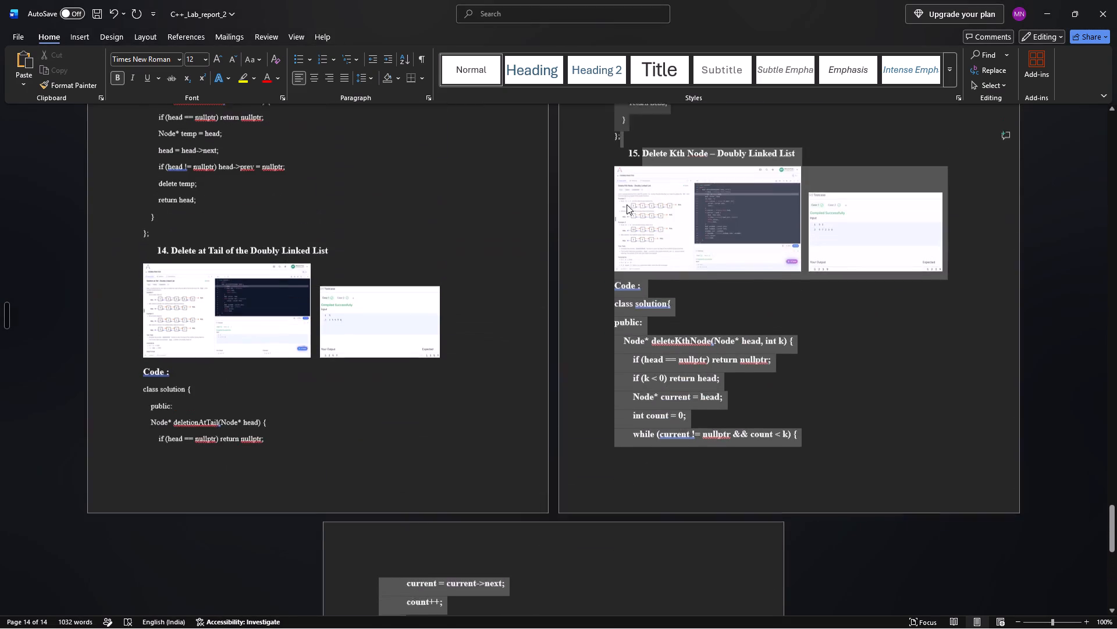
drag(627, 204, 609, 325)
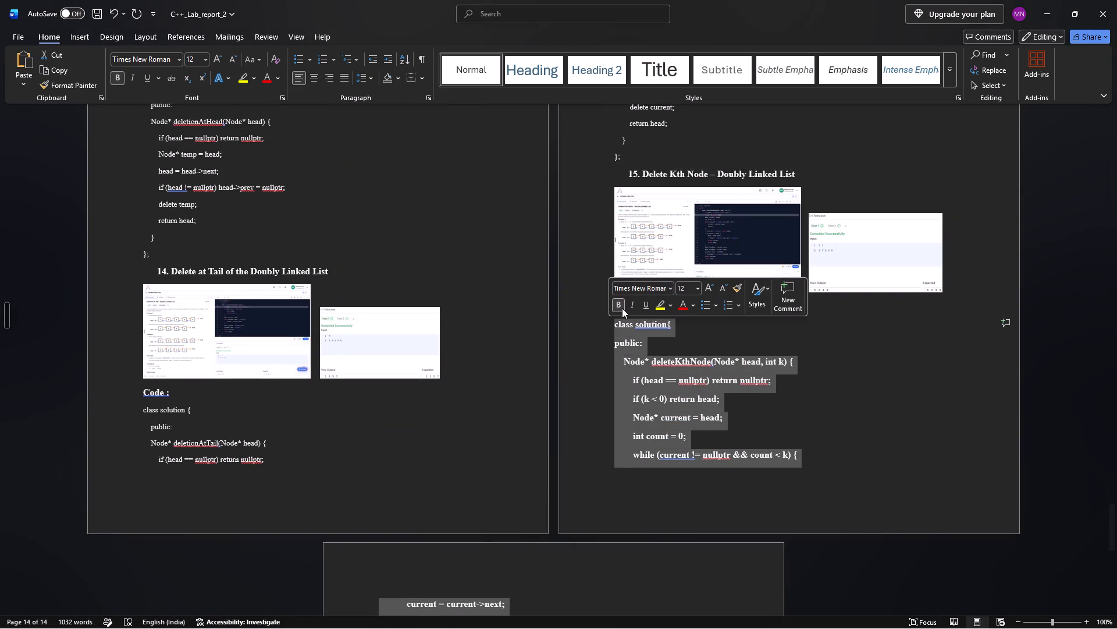
click(620, 308)
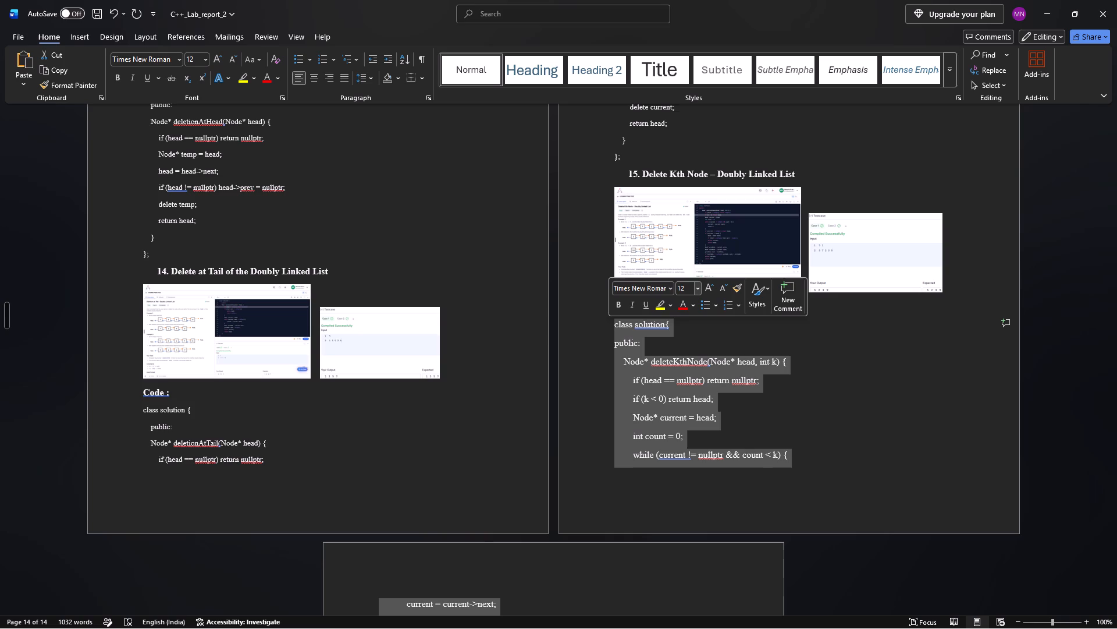
click(683, 288)
text(10)
key(Return)
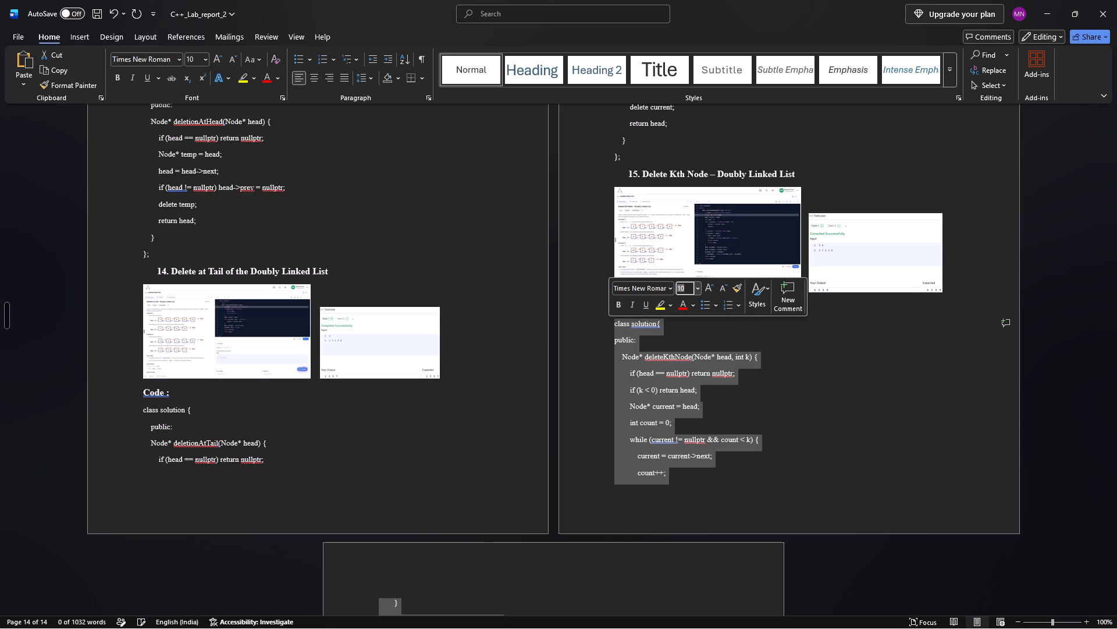
click(694, 377)
Review the report from problem 15 back to the title page, checking each problem's images, "Code :" heading and code formatting.
ctrl+scroll(694, 377, up, 11)
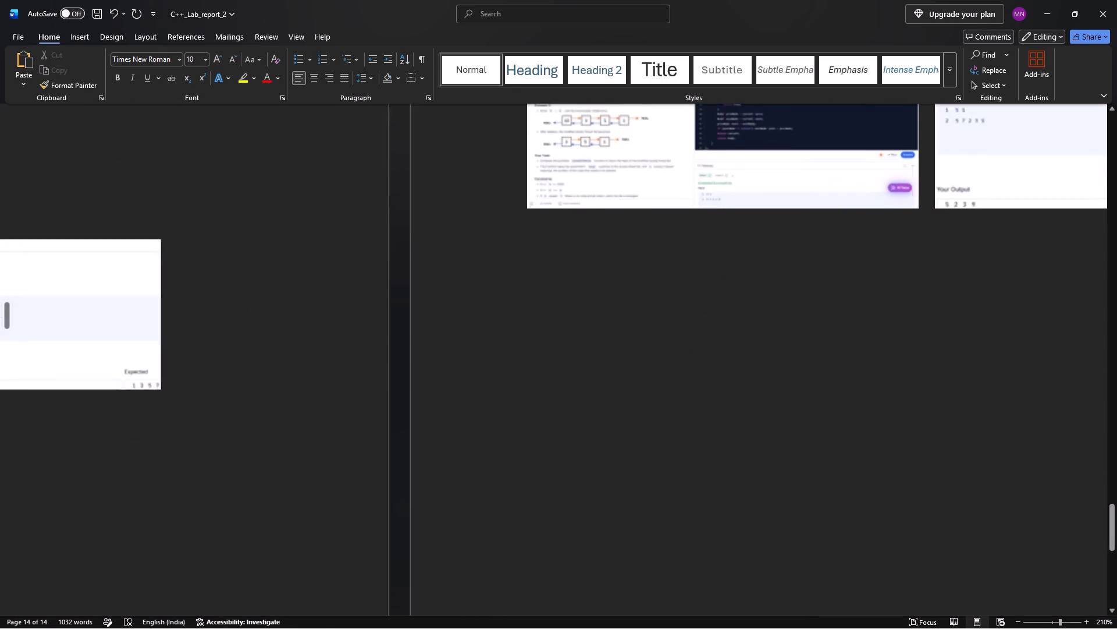
scroll(620, 394, down, 7)
scroll(620, 394, up, 3)
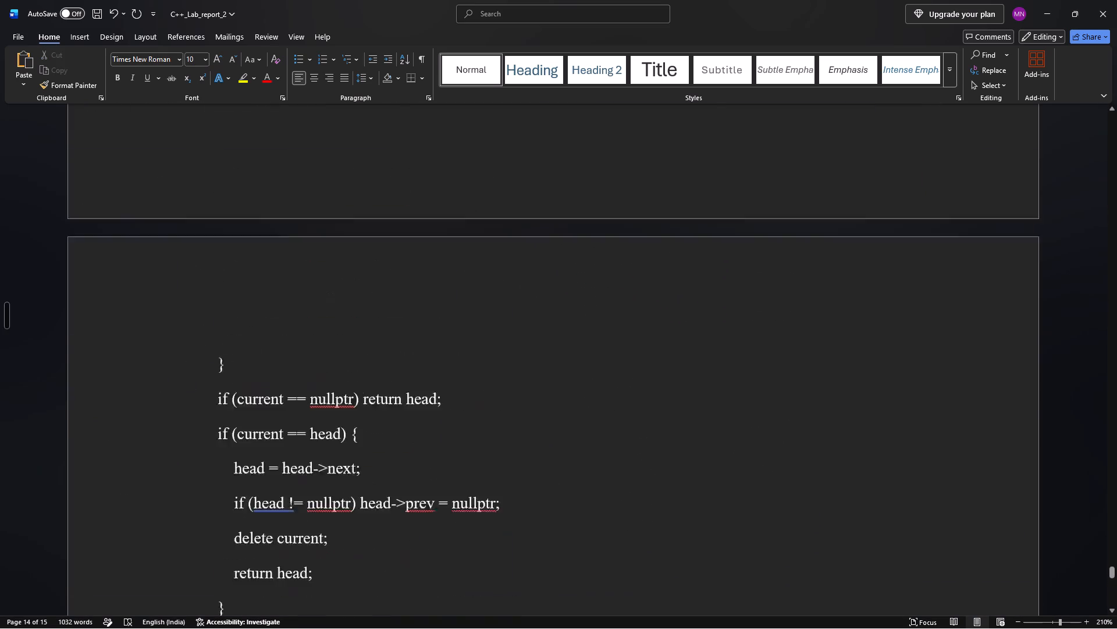
scroll(620, 394, up, 5)
ctrl+scroll(620, 394, down, 6)
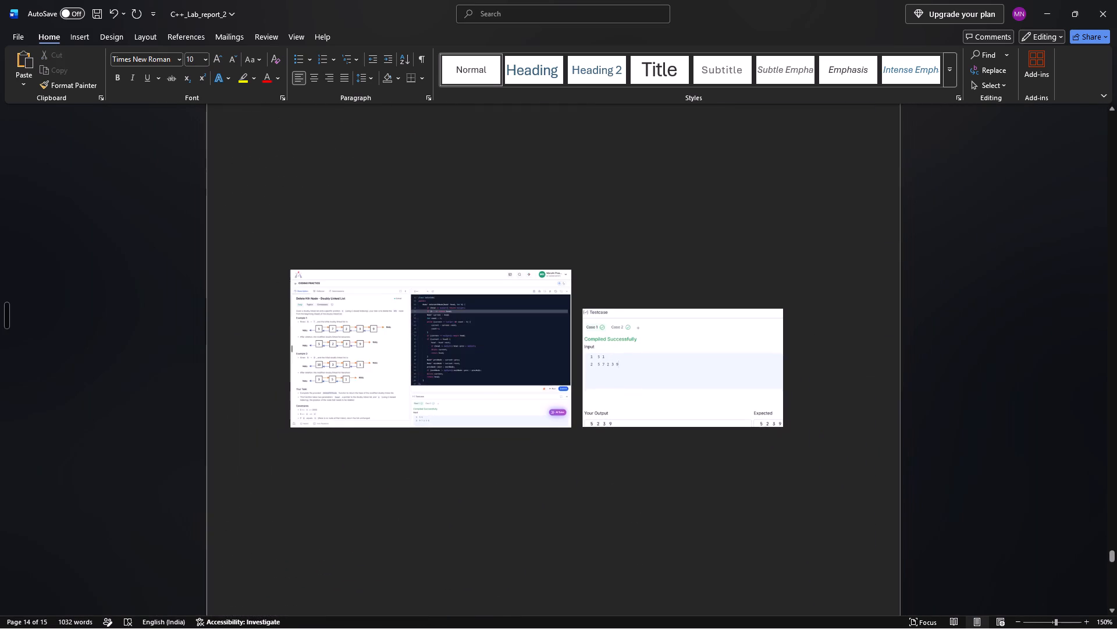
scroll(620, 394, up, 7)
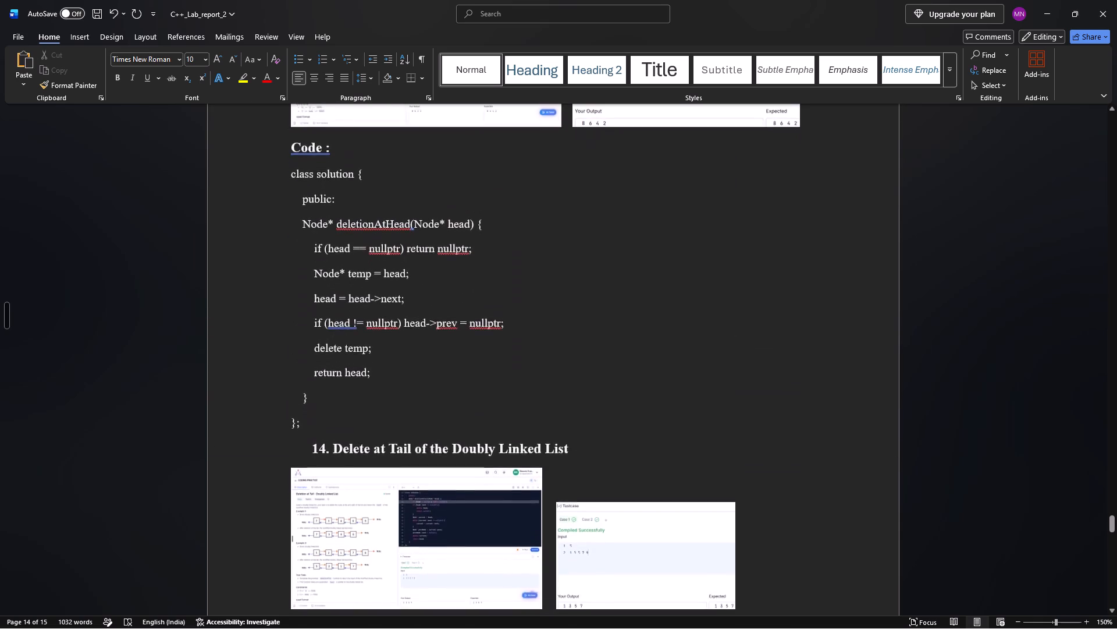
scroll(620, 394, up, 6)
scroll(620, 394, right, 1)
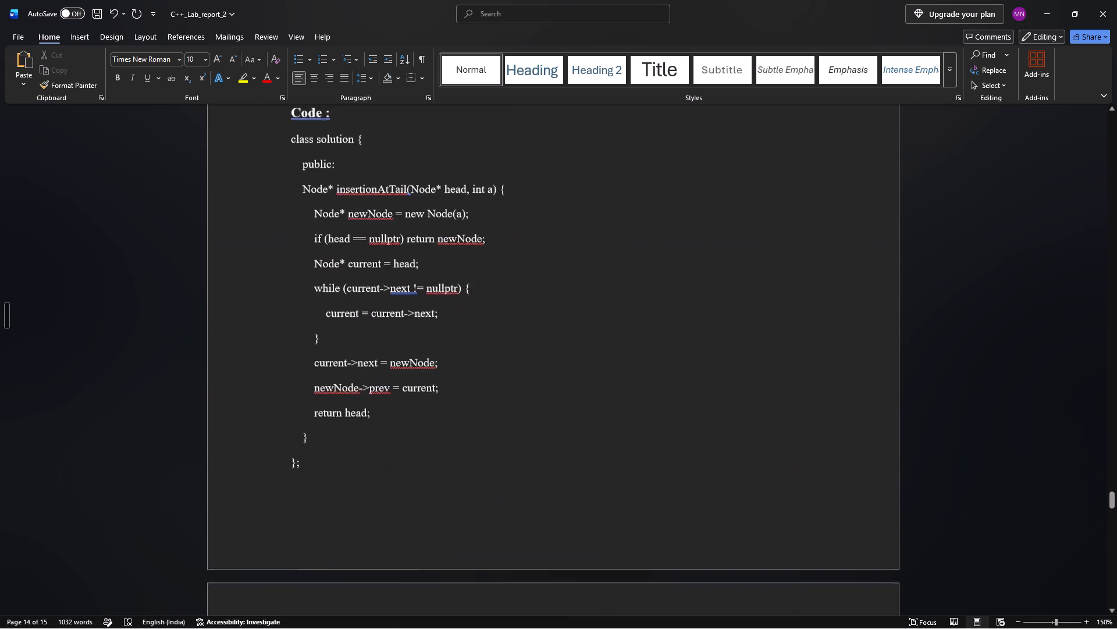
scroll(620, 394, right, 1)
scroll(582, 402, up, 5)
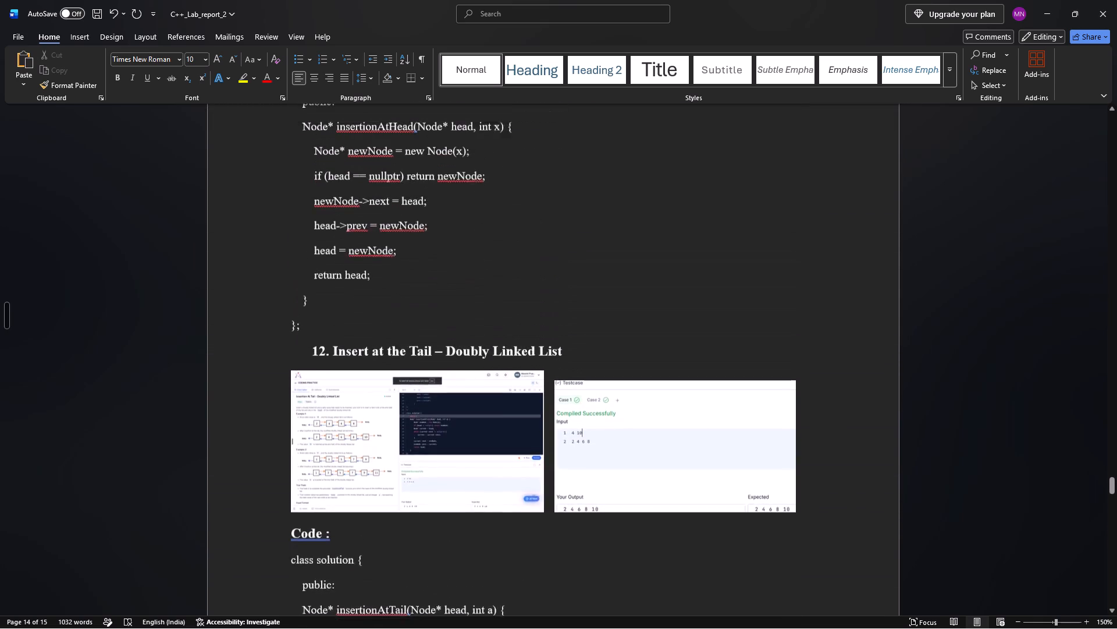
scroll(582, 402, up, 5)
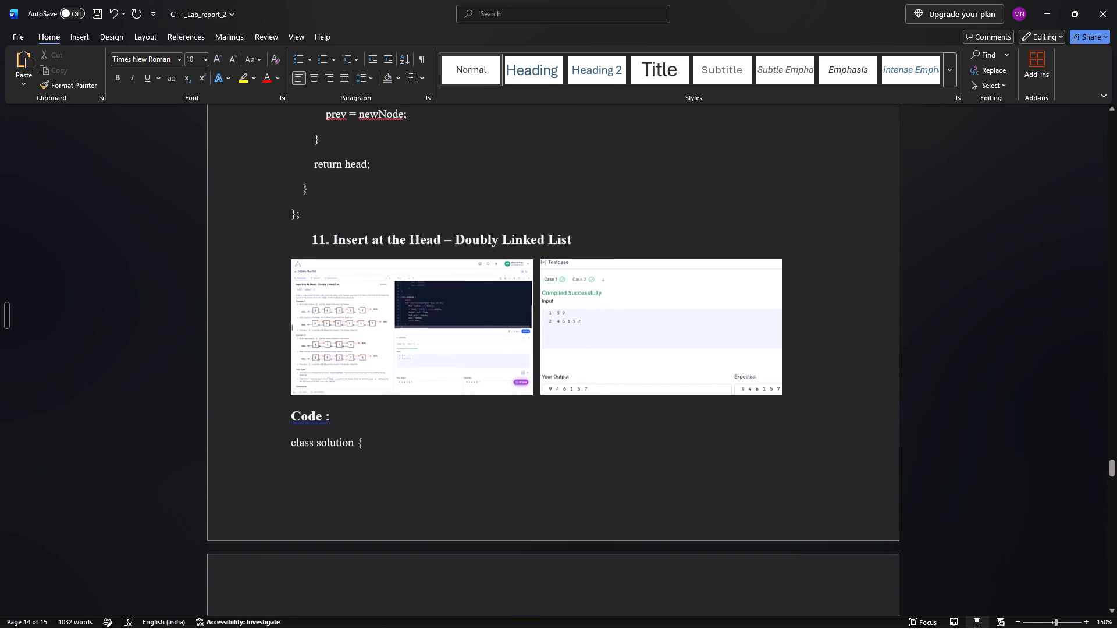
scroll(582, 402, up, 4)
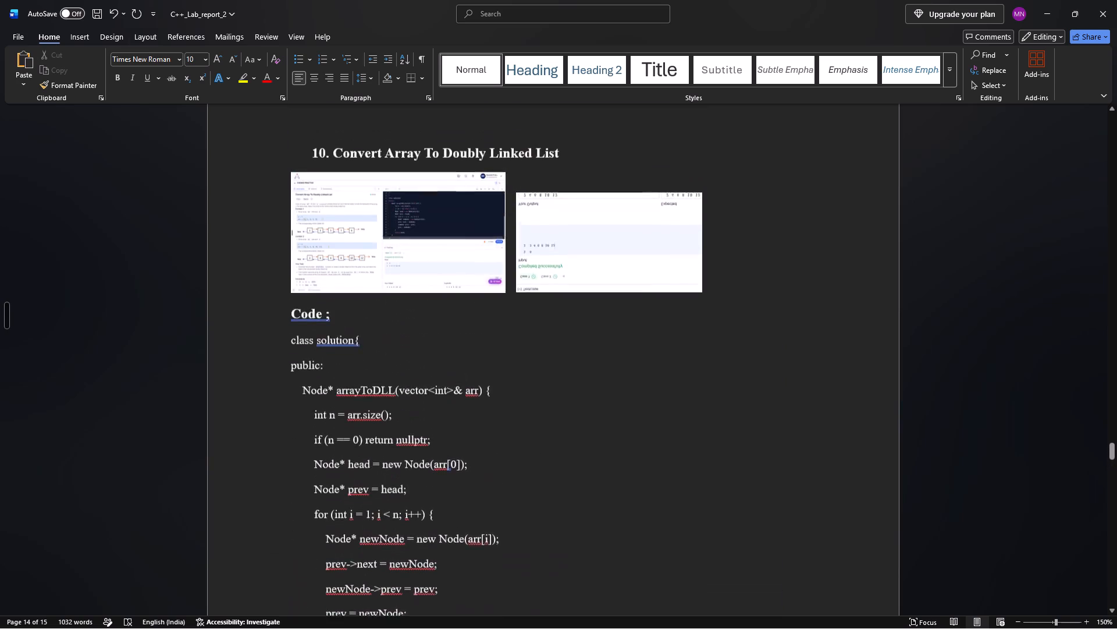
scroll(582, 402, up, 4)
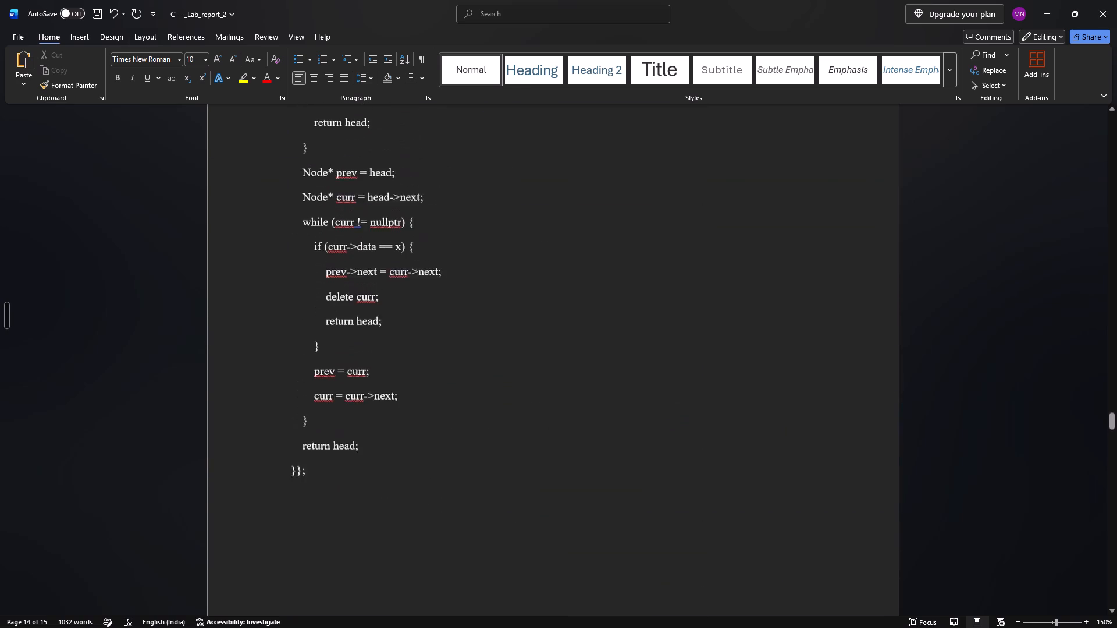
scroll(582, 402, up, 4)
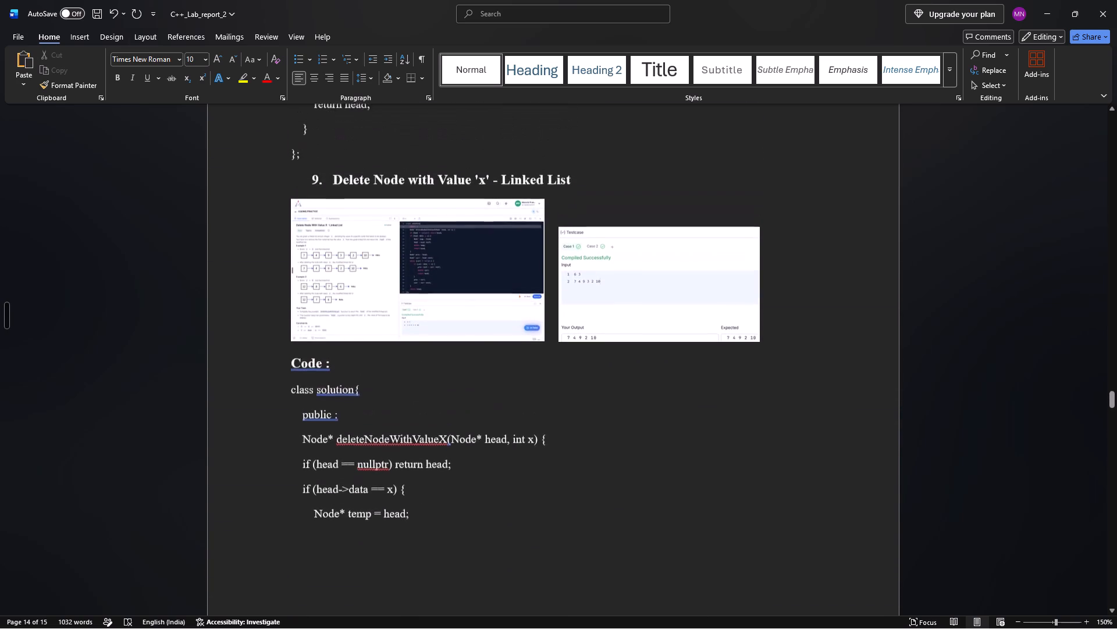
scroll(582, 402, up, 7)
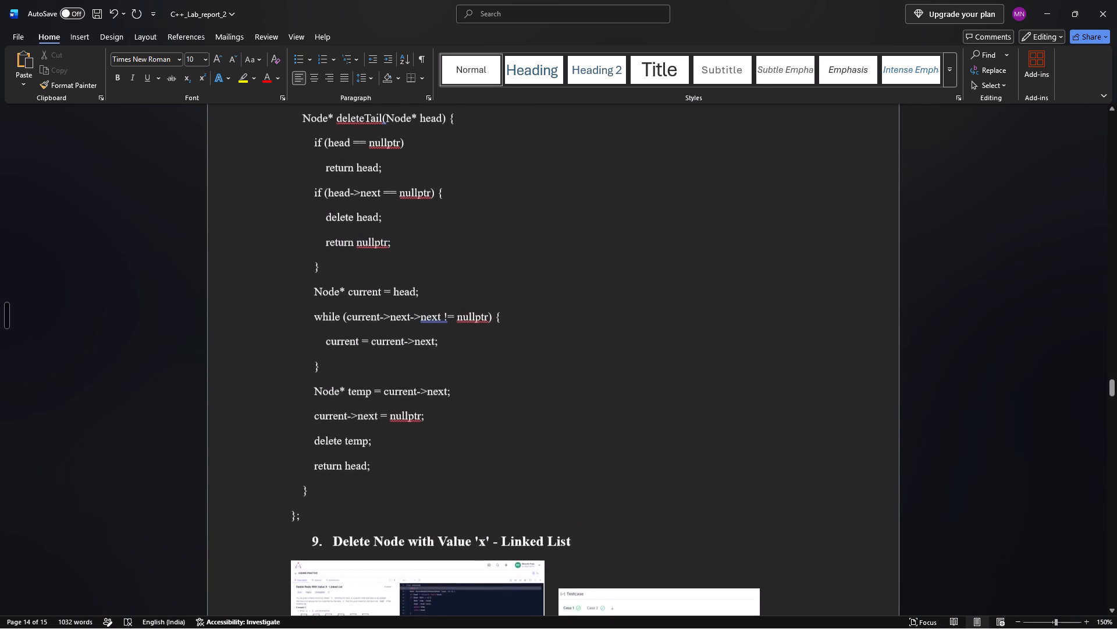
scroll(582, 402, up, 11)
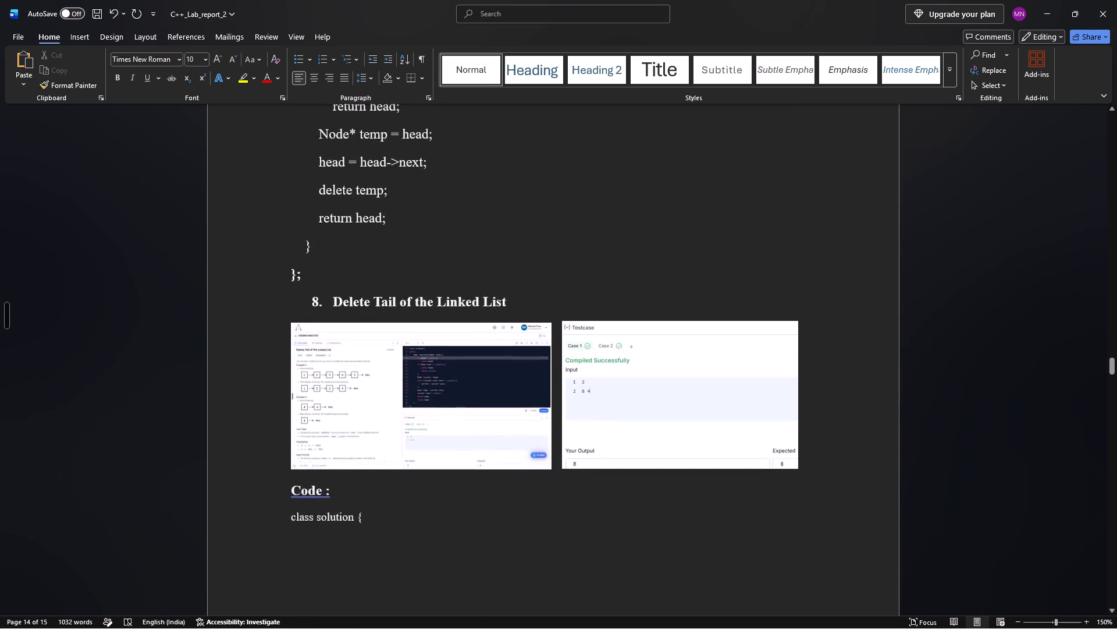
scroll(582, 402, up, 10)
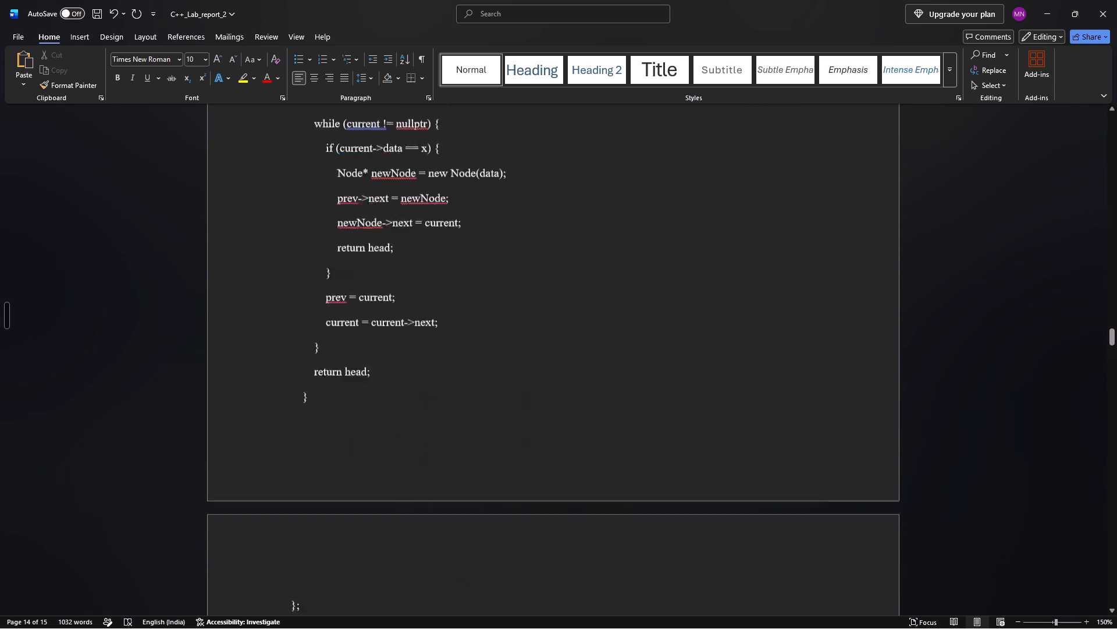
scroll(582, 402, up, 10)
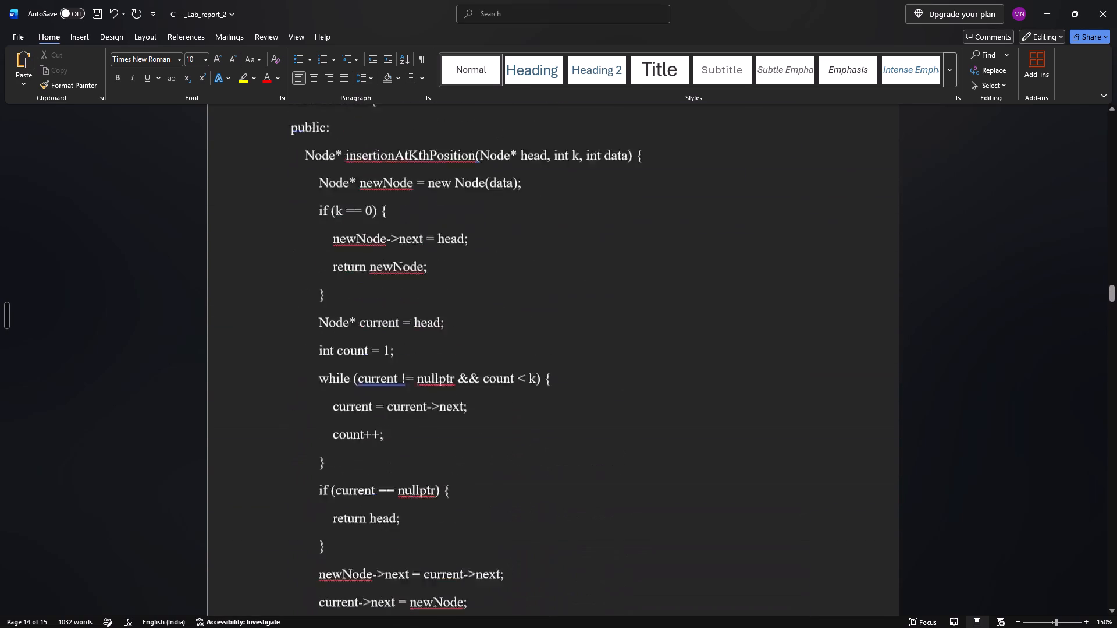
scroll(582, 402, up, 10)
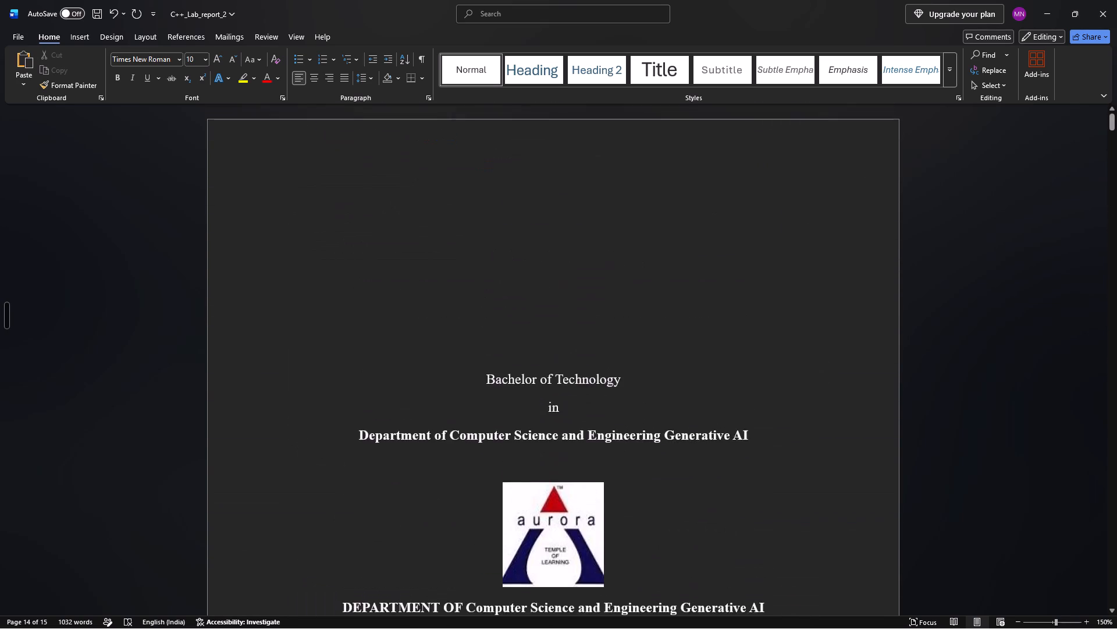
Set the font size of problem 1's arrayToLL solution code to 10.
scroll(582, 402, down, 10)
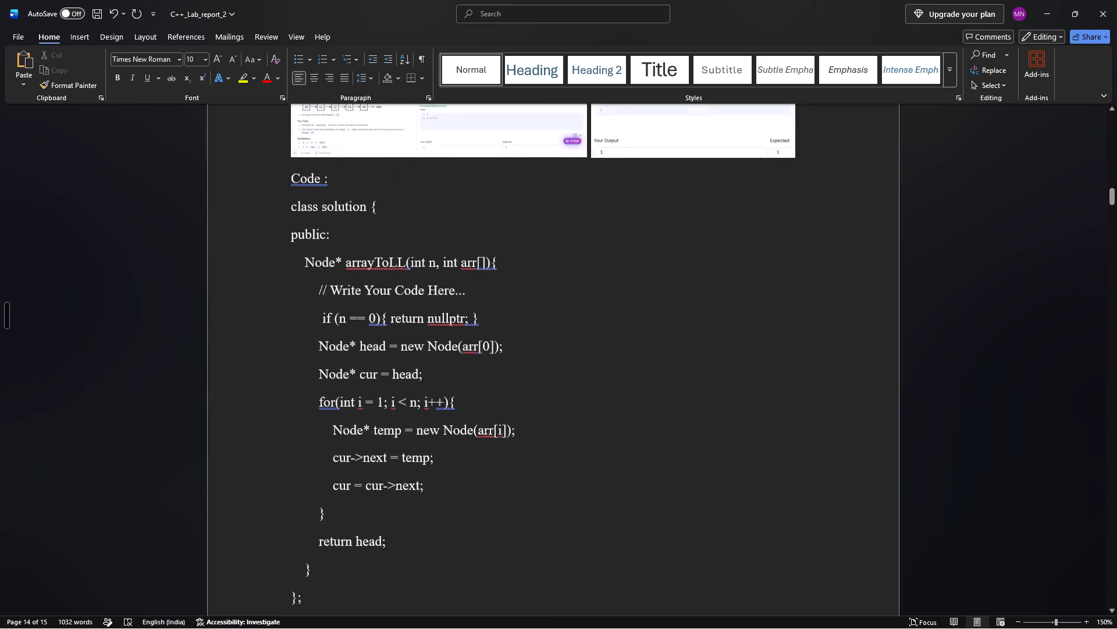
drag(290, 384, 405, 505)
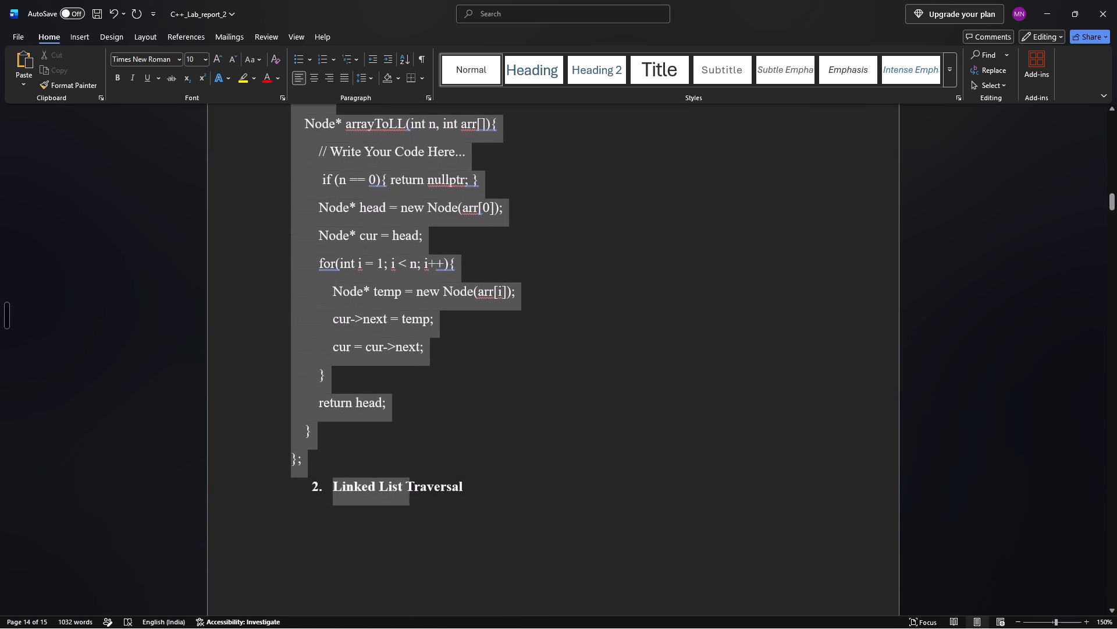
drag(405, 505, 361, 463)
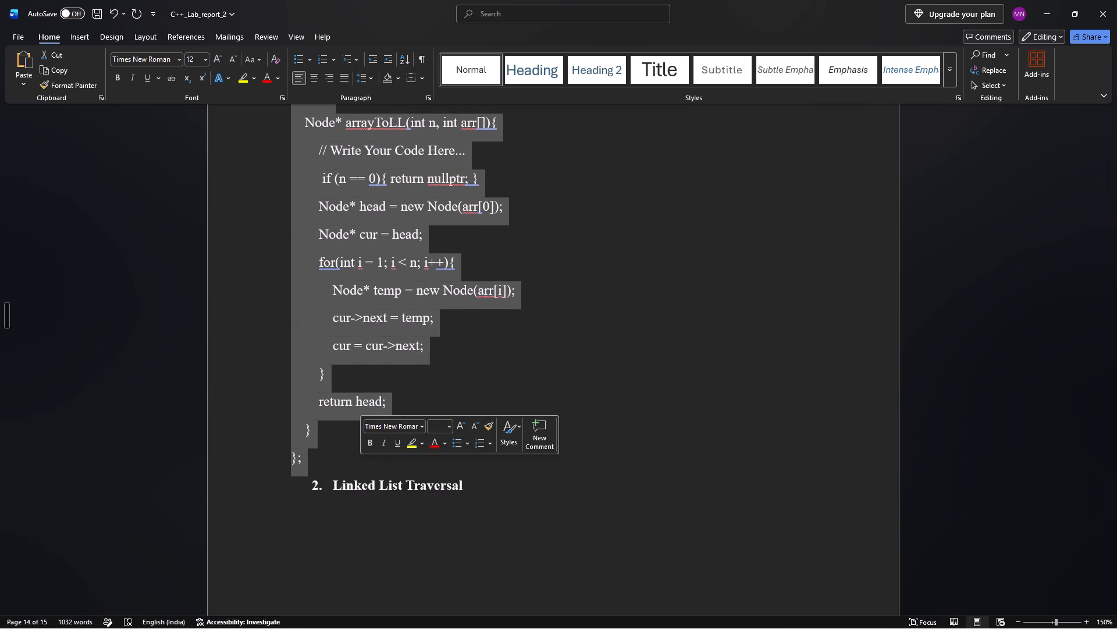
click(435, 429)
text(10)
key(Return)
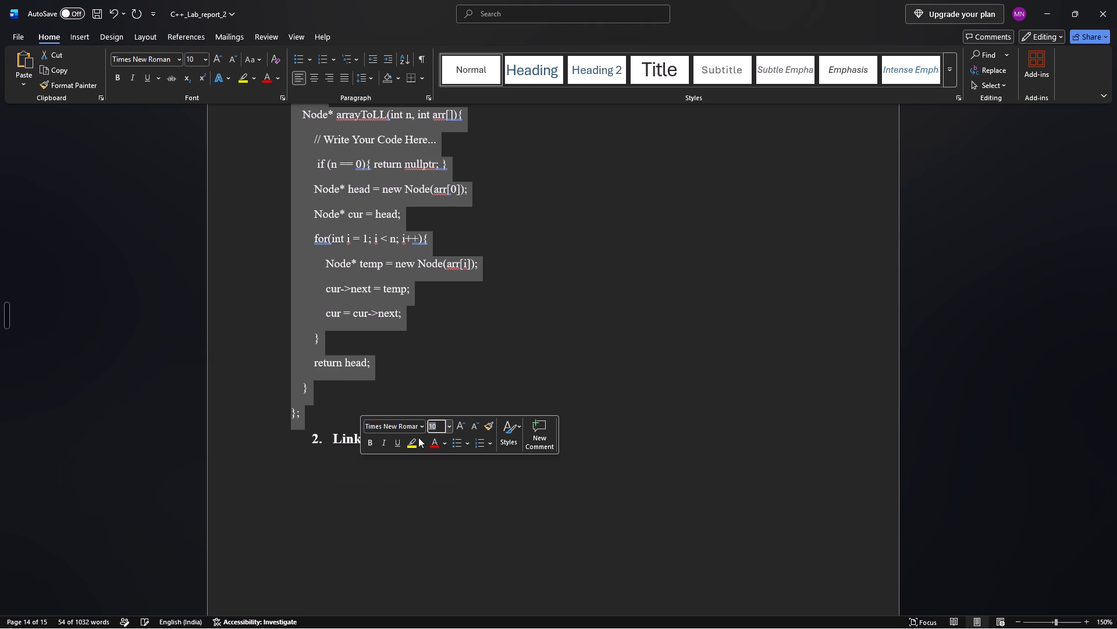
Set problem 2's Linked List Traversal solution code to font size 10 and remove its bold.
scroll(317, 499, down, 4)
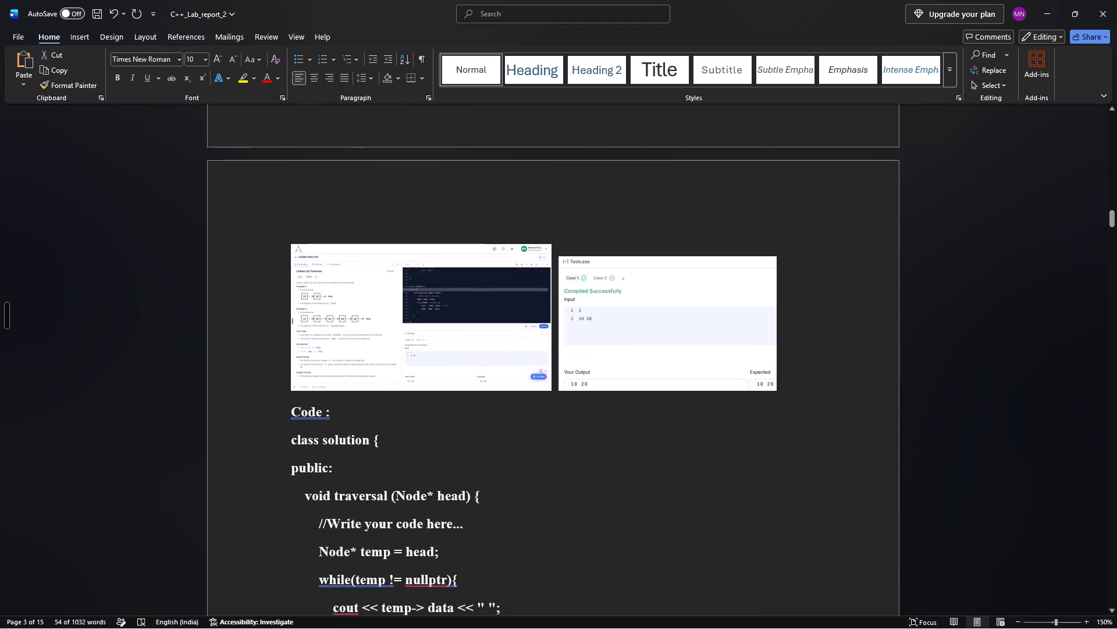
drag(290, 442, 376, 402)
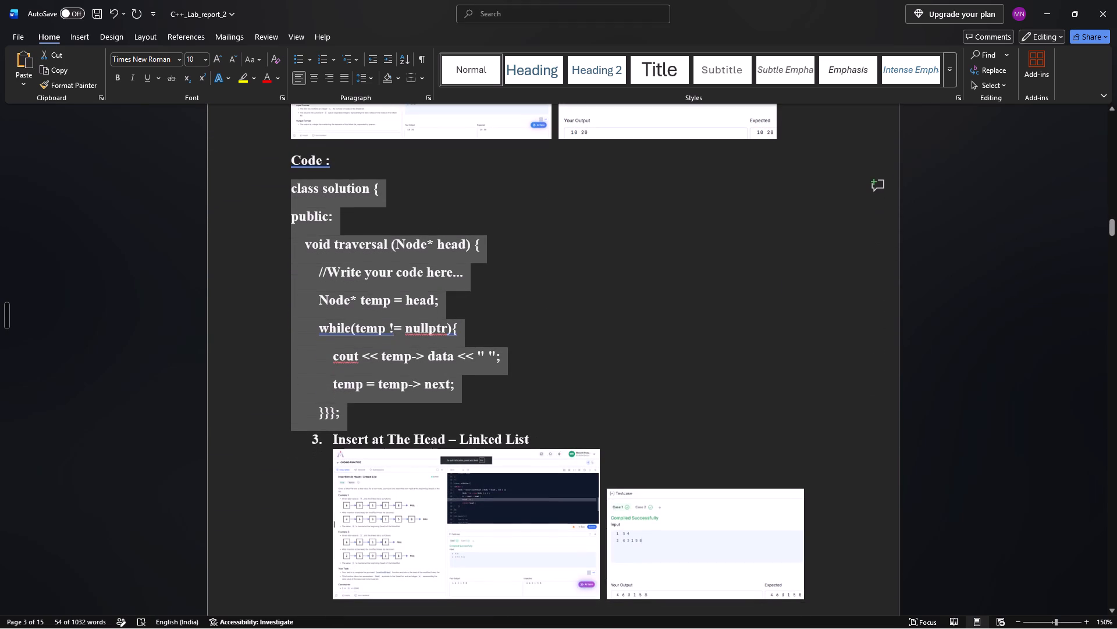
drag(376, 402, 372, 411)
click(450, 372)
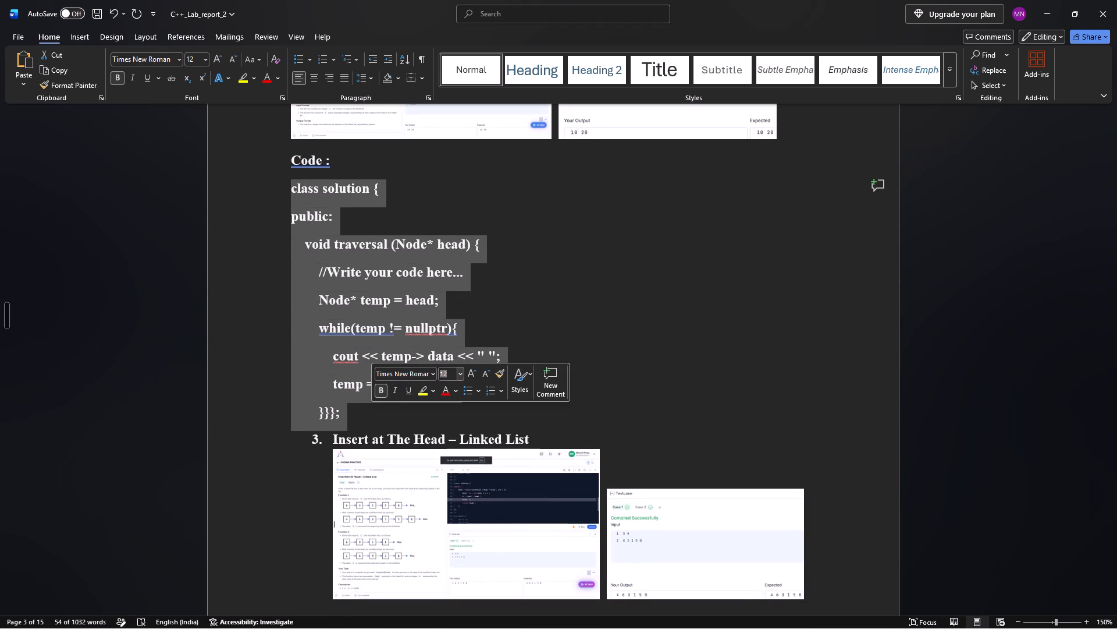
text(10)
key(Return)
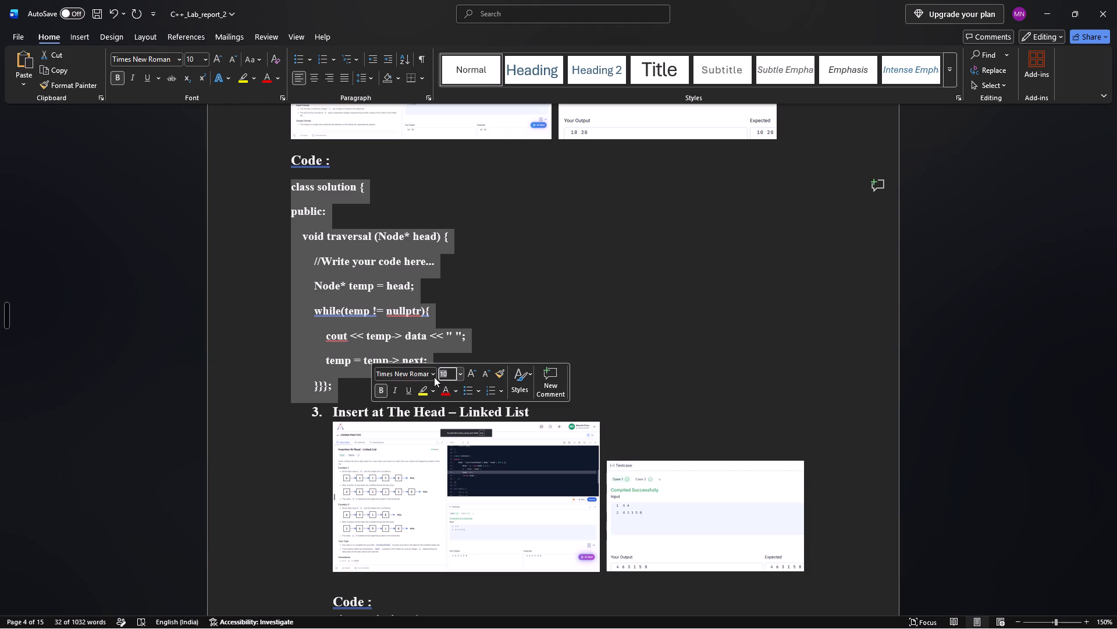
click(378, 390)
Set the font size of problem 3's Insert at The Head solution code to 10.
scroll(310, 459, down, 1)
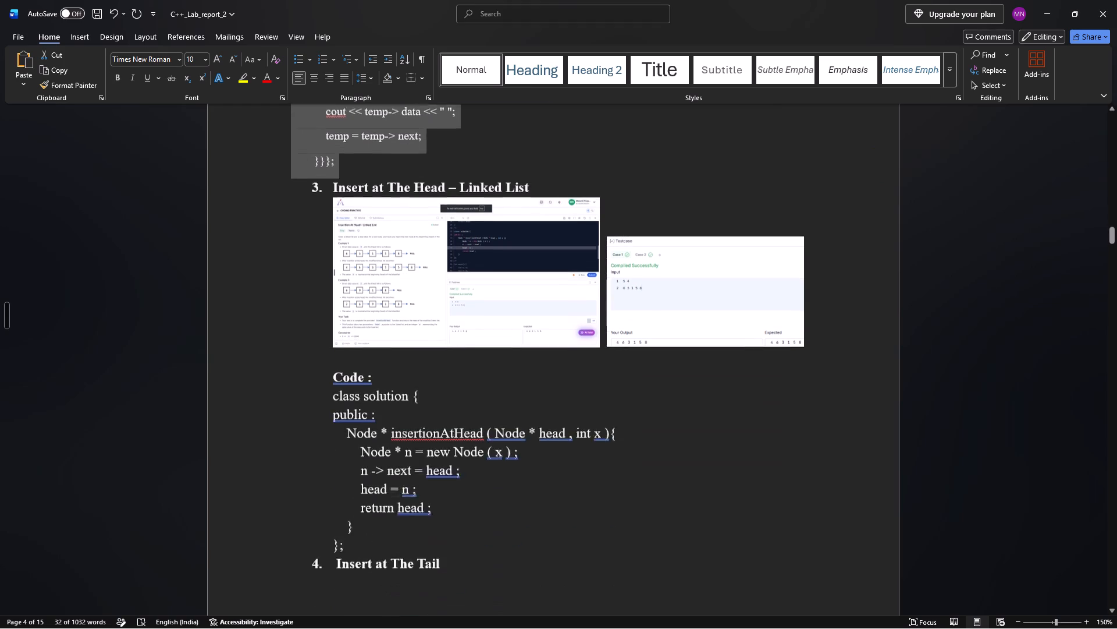
scroll(310, 459, down, 2)
drag(333, 299, 351, 408)
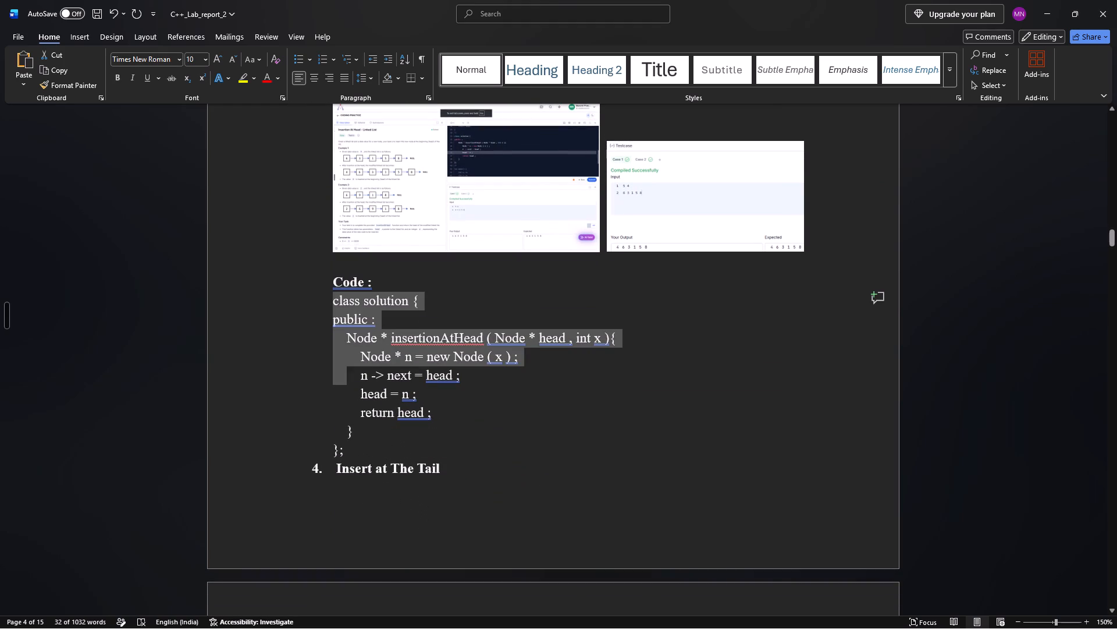
drag(351, 408, 357, 446)
click(435, 408)
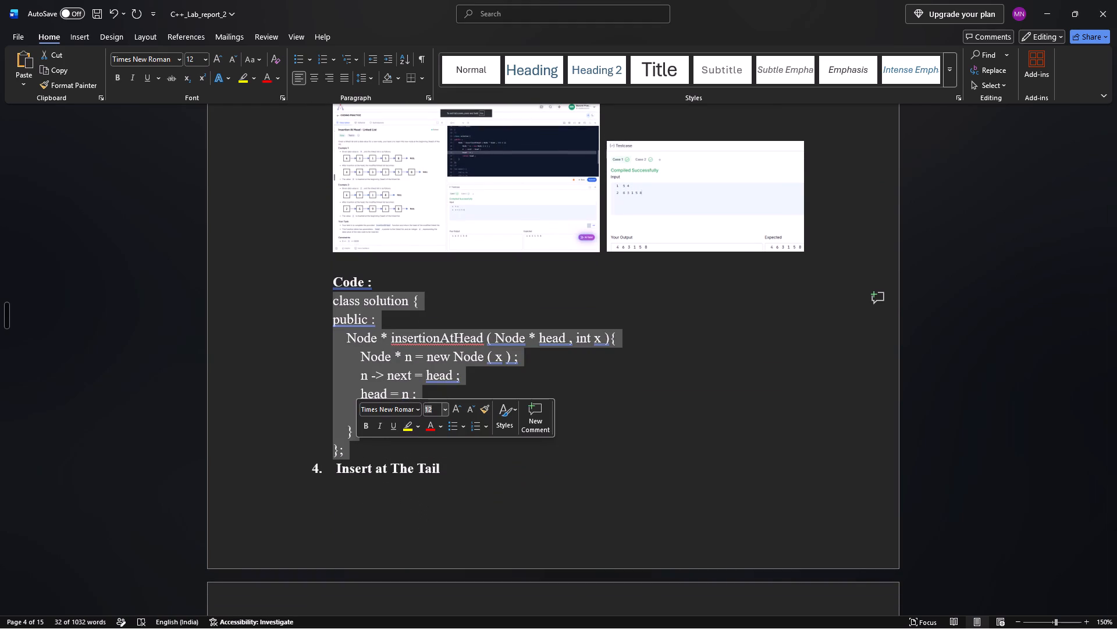
text(10)
key(Return)
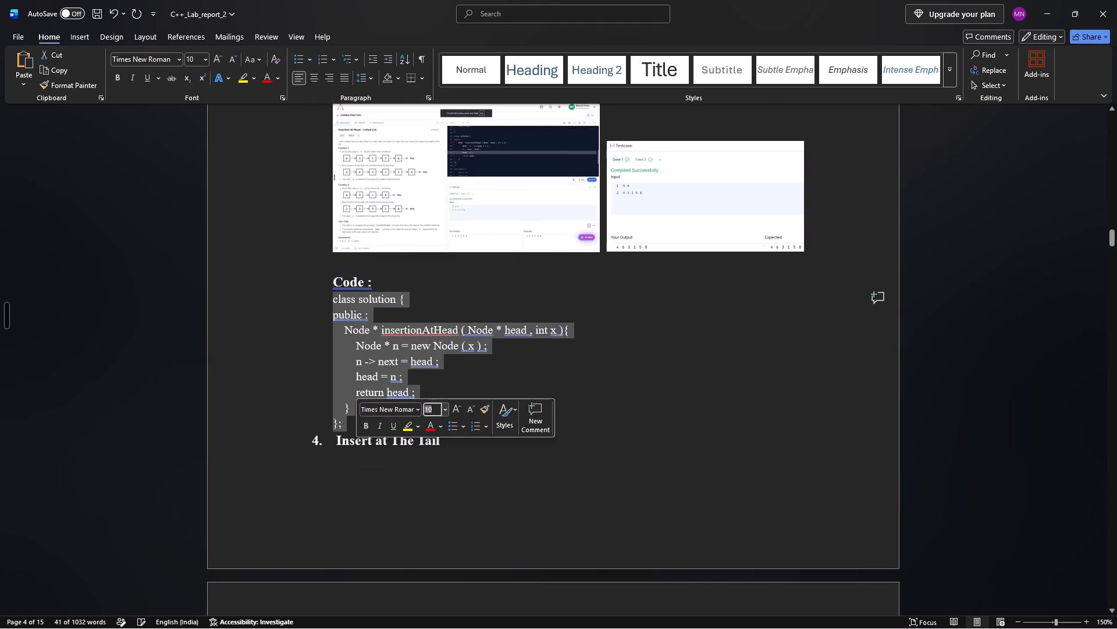
Set the font size of problem 4's Insert at The Tail solution code to 10.
scroll(361, 495, down, 4)
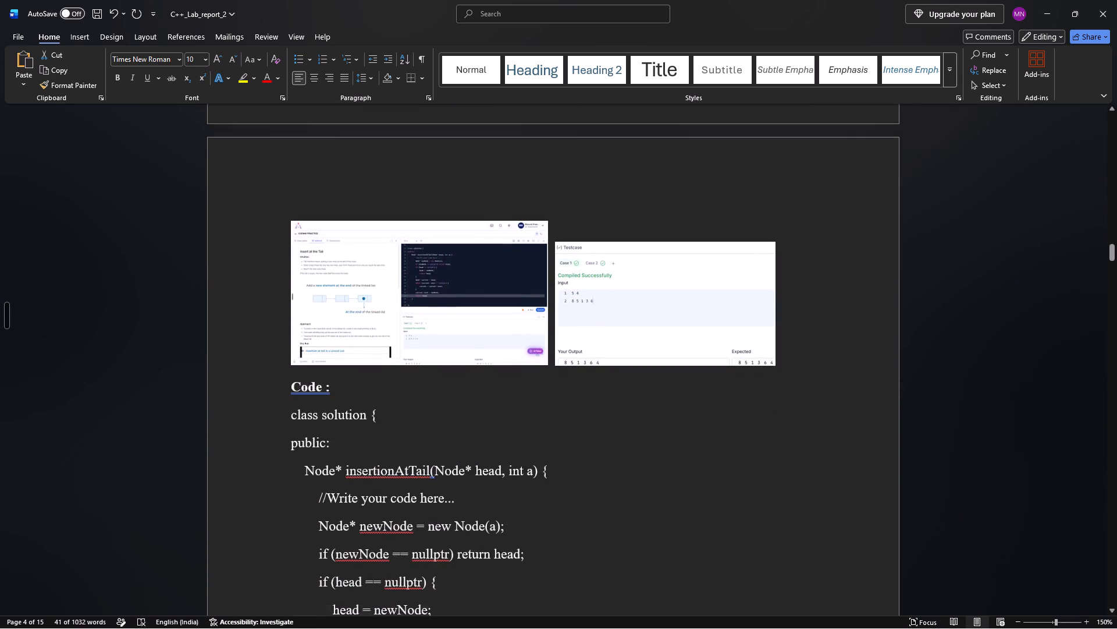
scroll(361, 495, down, 1)
drag(290, 367, 365, 517)
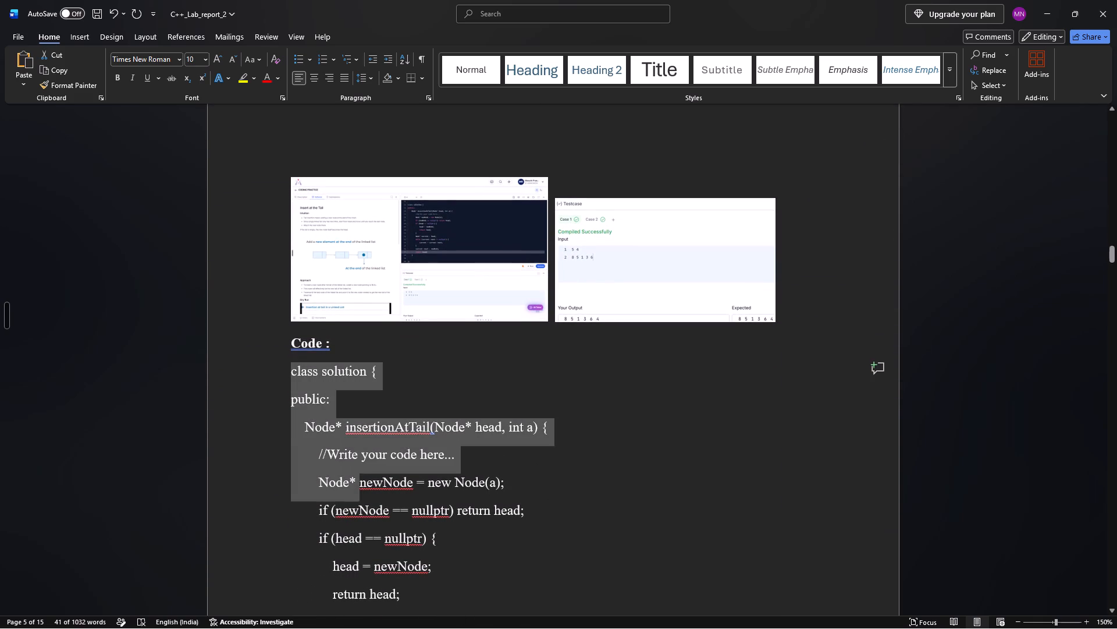
drag(365, 517, 354, 615)
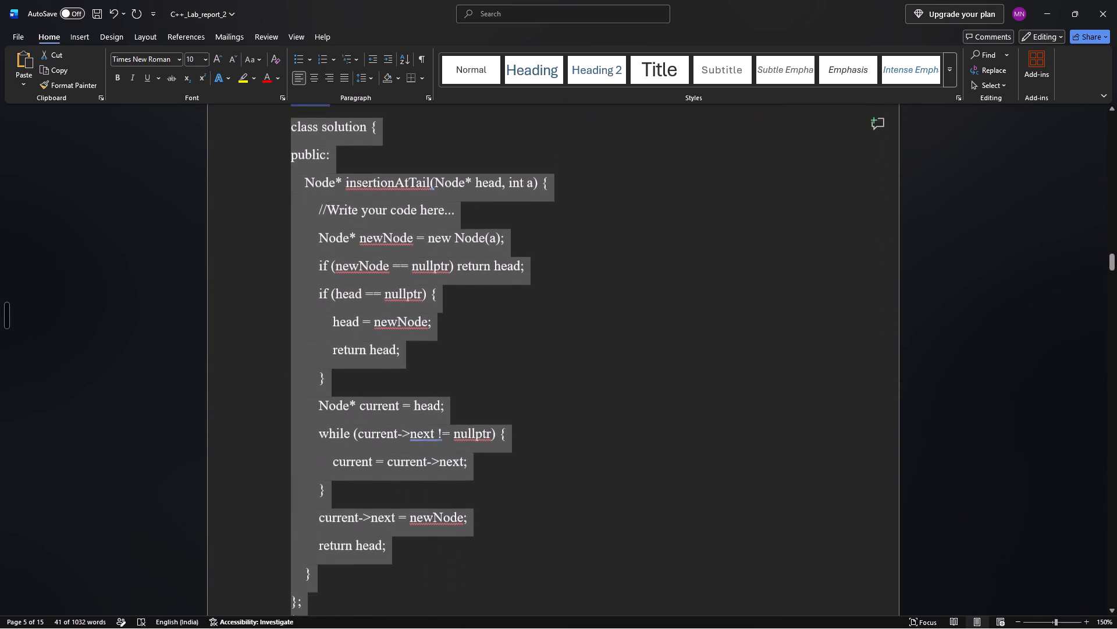
drag(354, 615, 346, 510)
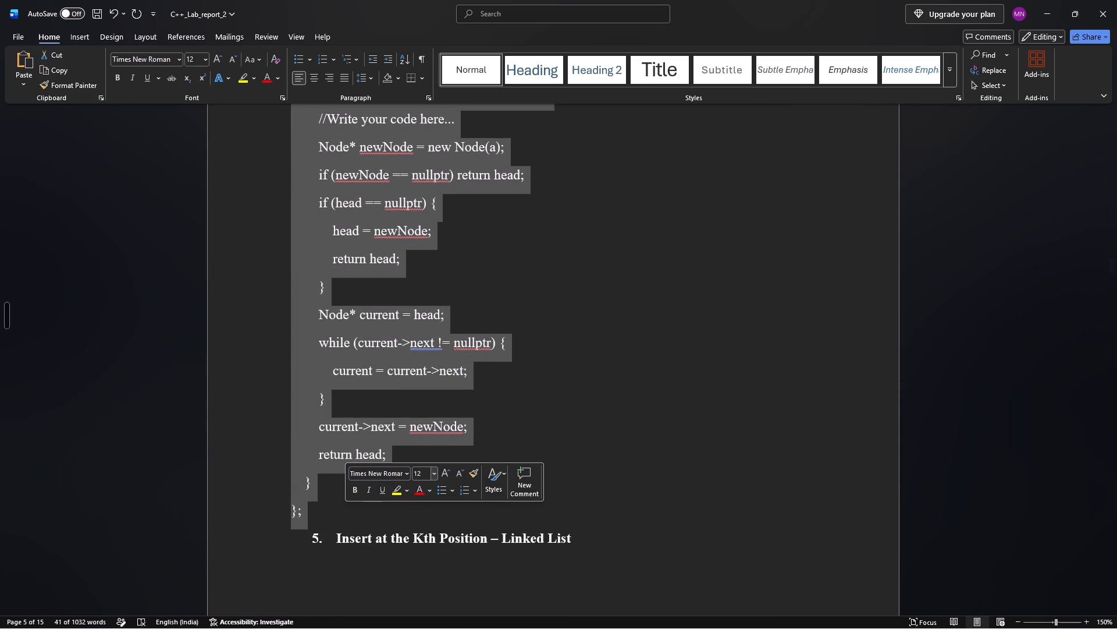
click(421, 471)
text(10)
key(Return)
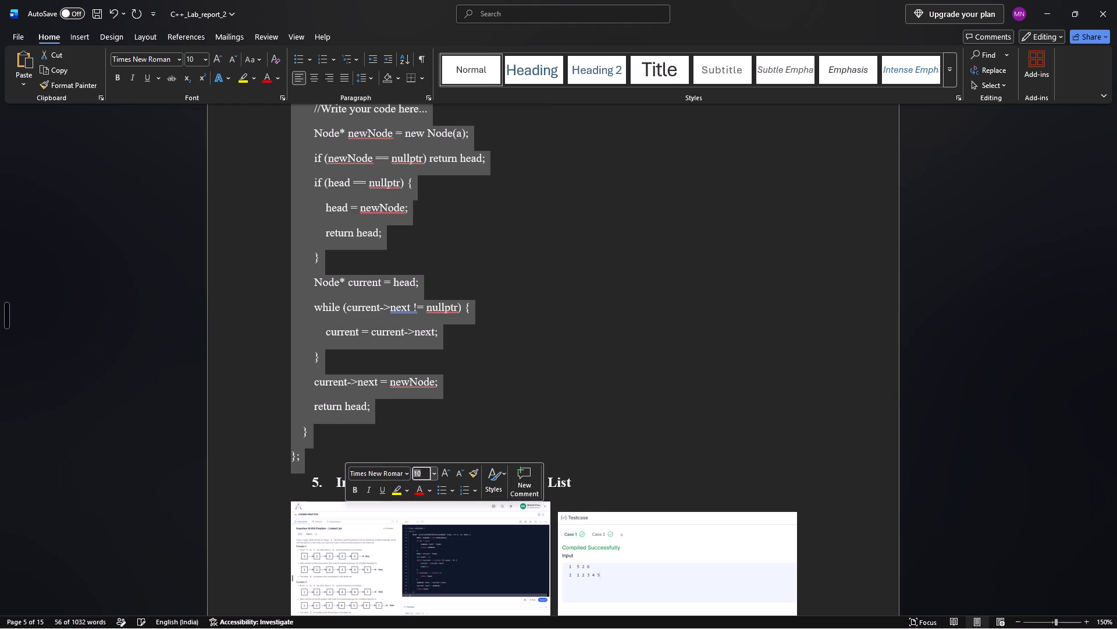
Set the font size of problem 5's Insert at the Kth Position solution code to 10.
scroll(474, 374, down, 3)
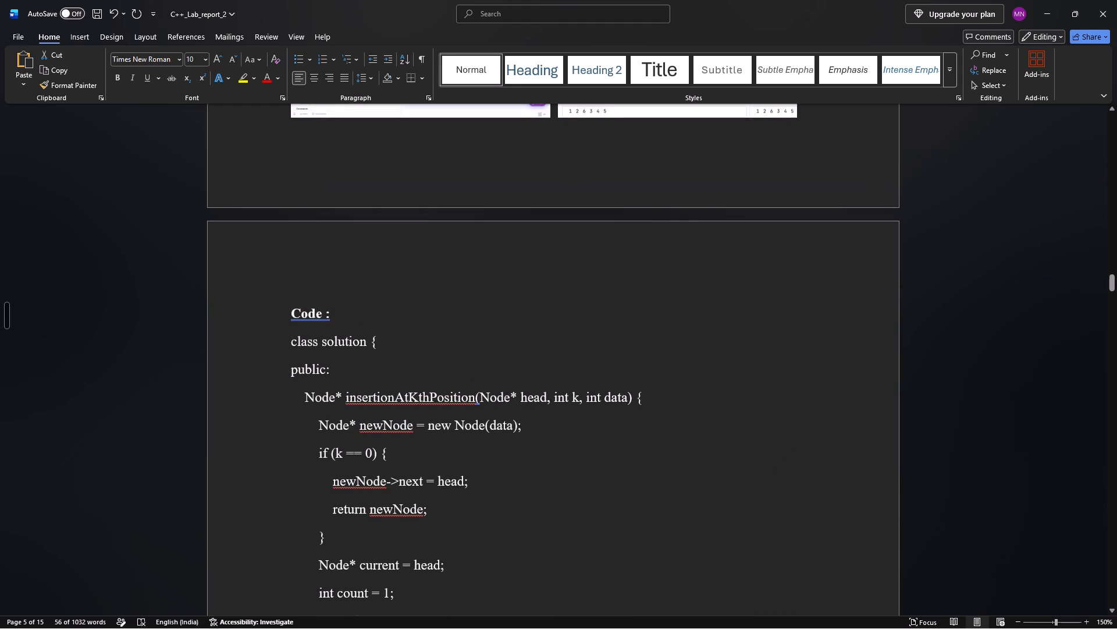
drag(290, 343, 358, 628)
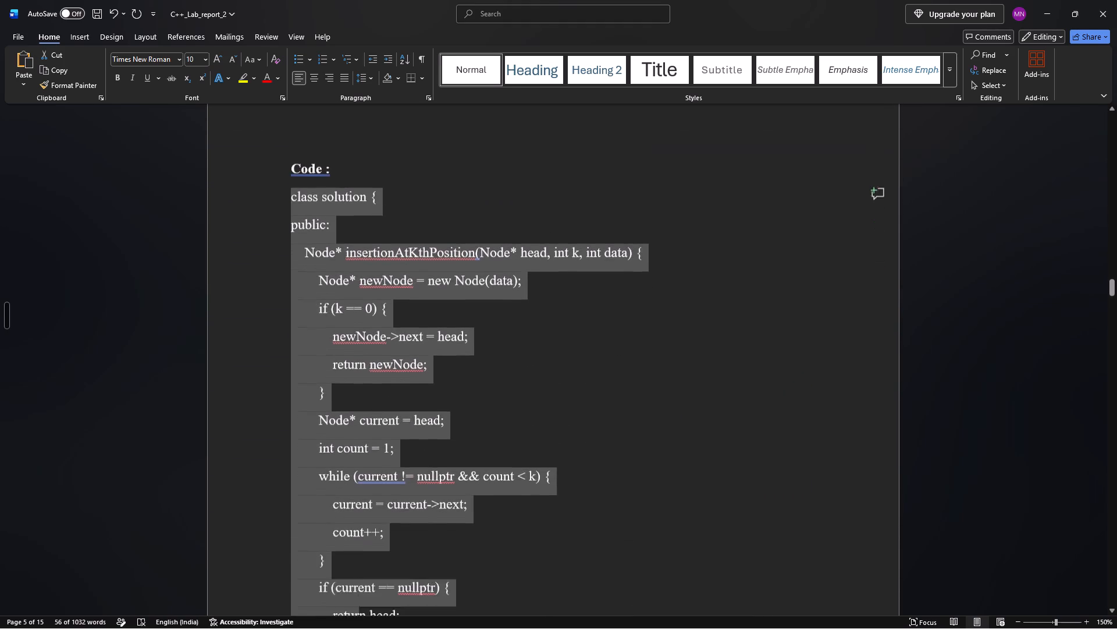
drag(358, 628, 329, 476)
click(405, 437)
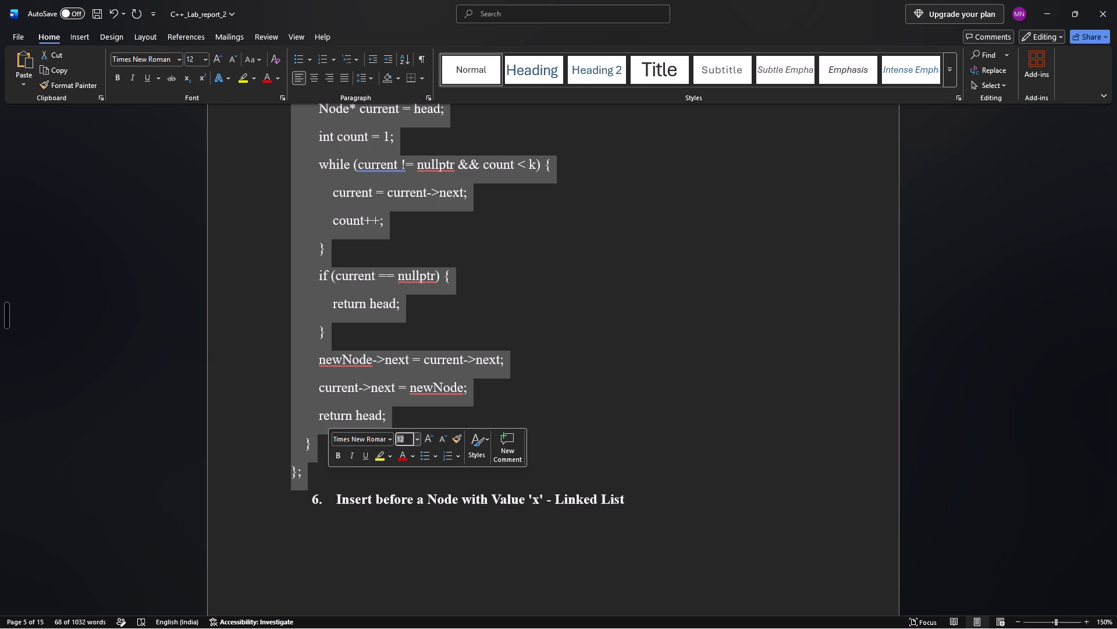
text(10)
key(Return)
Check the font size of problem 6's insertionBeforeX solution code across its page break.
scroll(507, 365, down, 1)
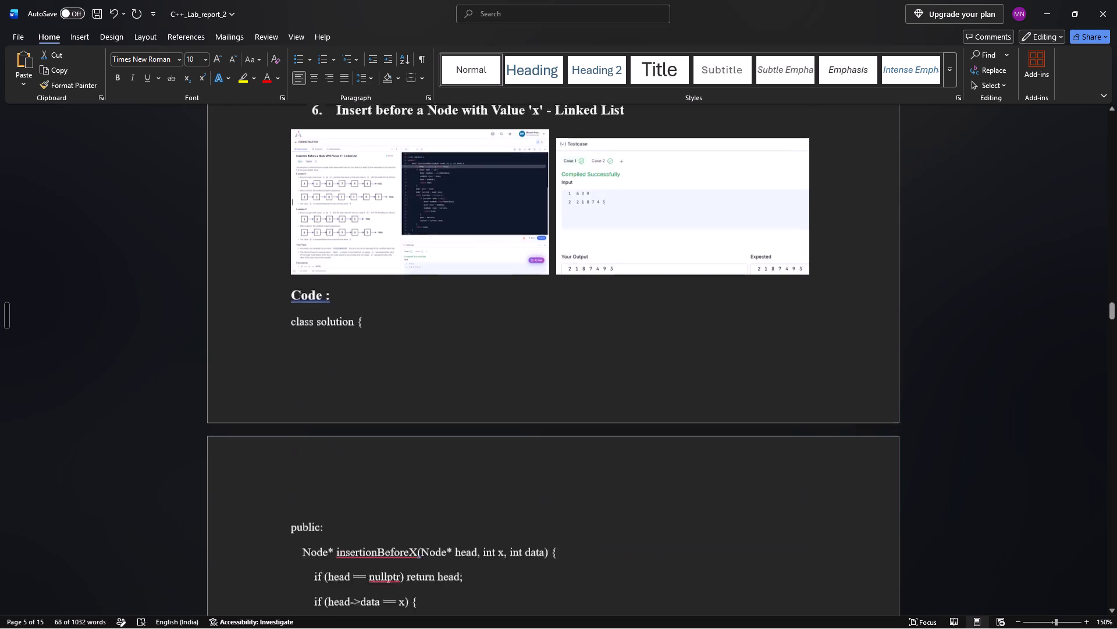
scroll(507, 365, down, 1)
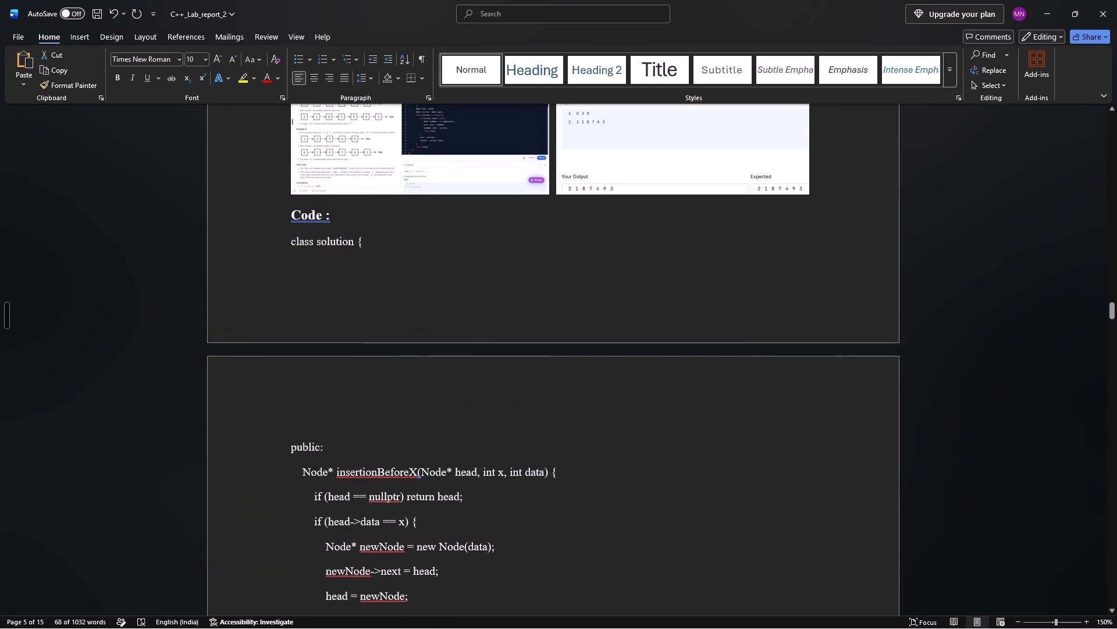
drag(293, 242, 431, 628)
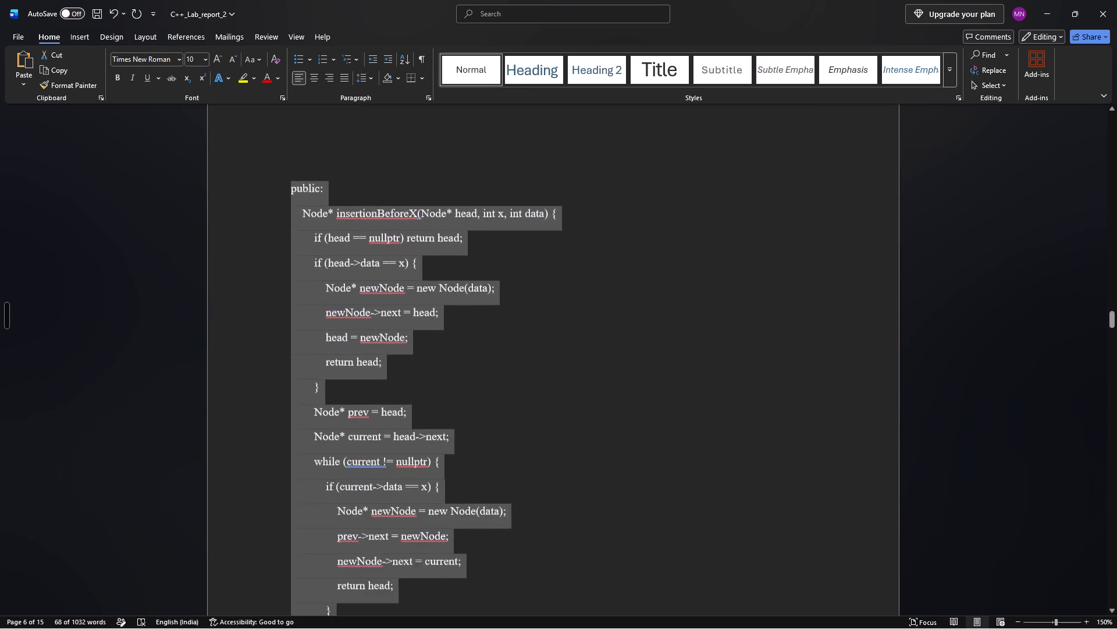
drag(431, 628, 356, 496)
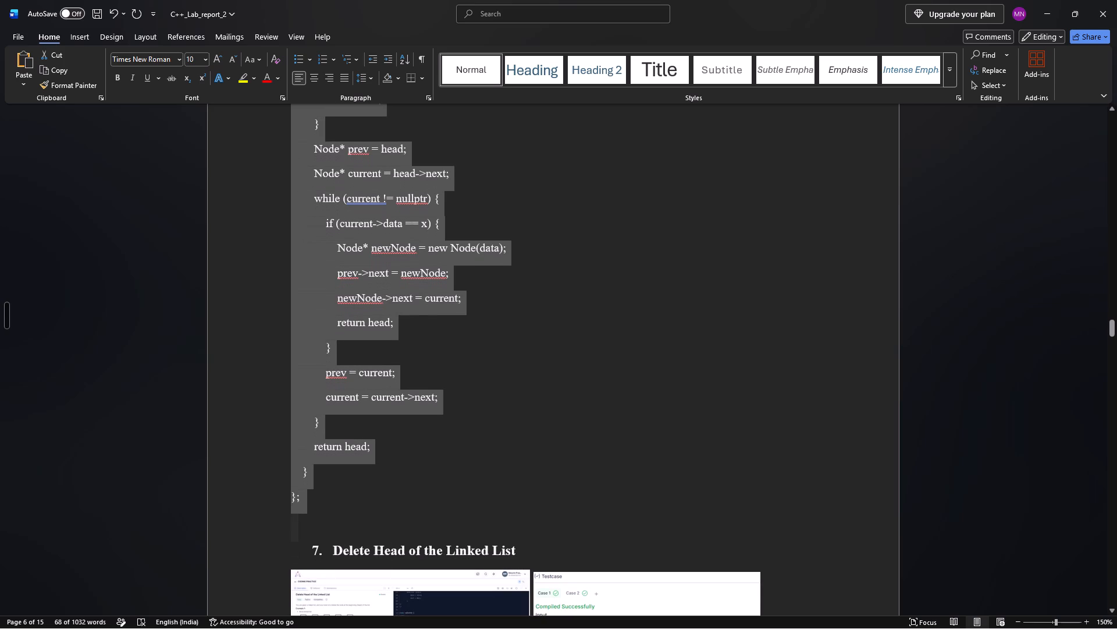
drag(356, 496, 354, 495)
click(308, 500)
Set the font size of problem 7's Delete Head of the Linked List solution code to 10.
scroll(308, 500, down, 1)
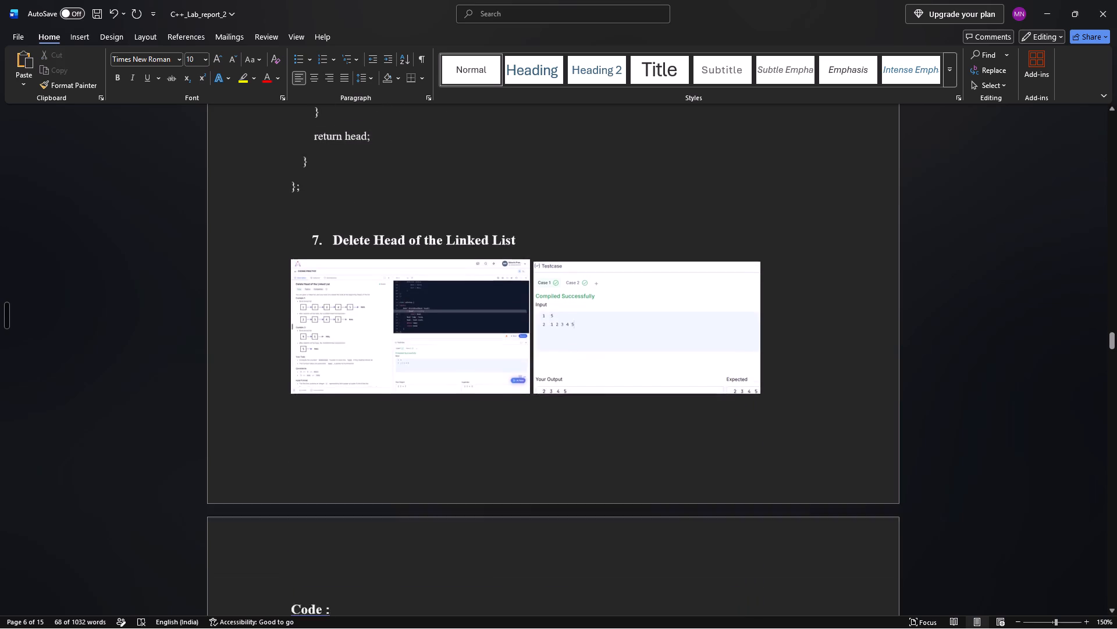
scroll(308, 500, down, 2)
drag(289, 387, 371, 572)
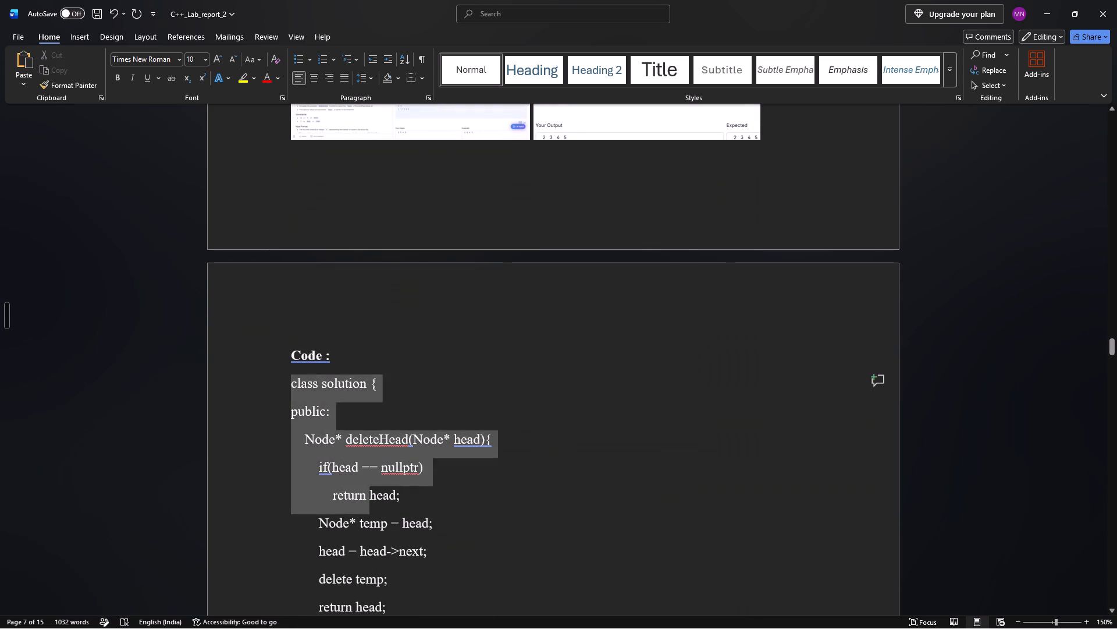
drag(371, 572, 322, 426)
click(394, 387)
text(10)
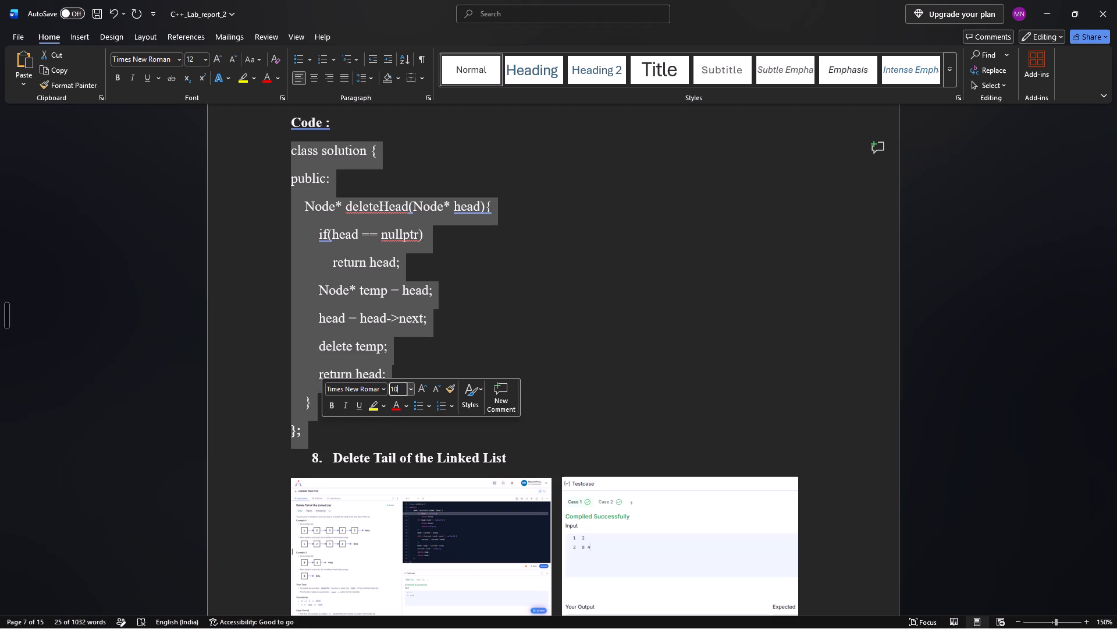
key(Return)
Check the font size of the deleteTail code in problem 8 and the deleteNodeWithValueX code in problem 9.
scroll(408, 288, down, 3)
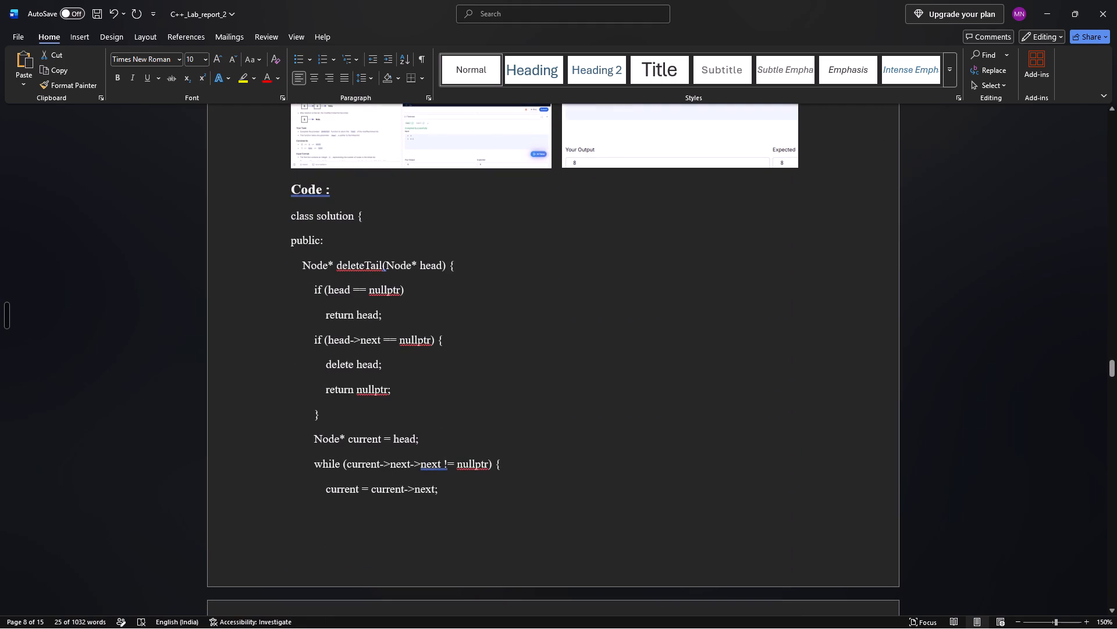
drag(290, 214, 418, 535)
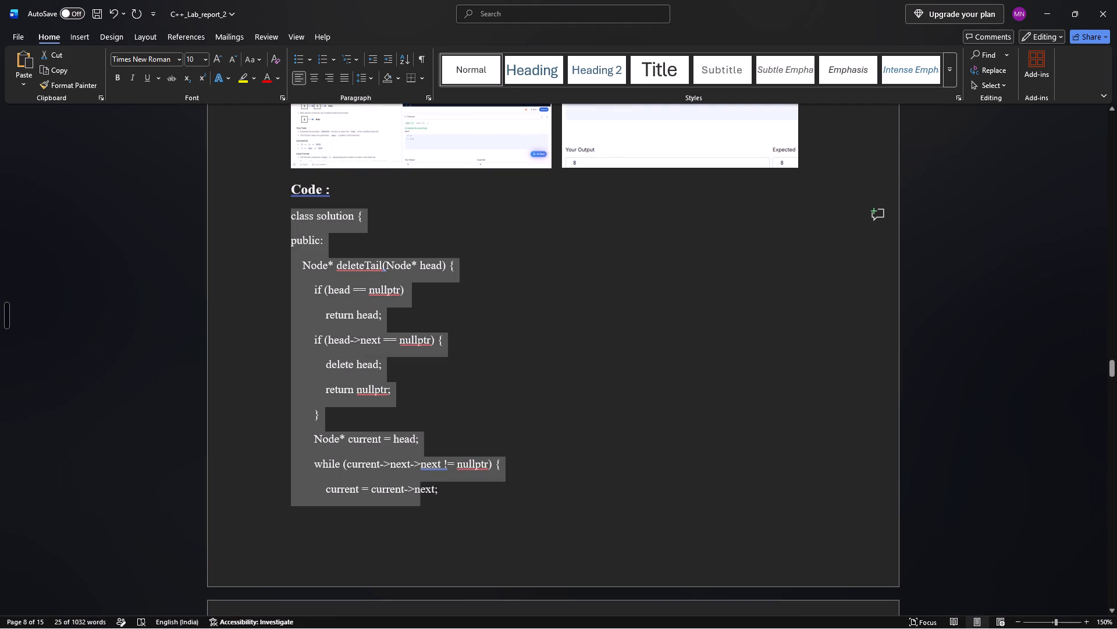
drag(418, 535, 458, 628)
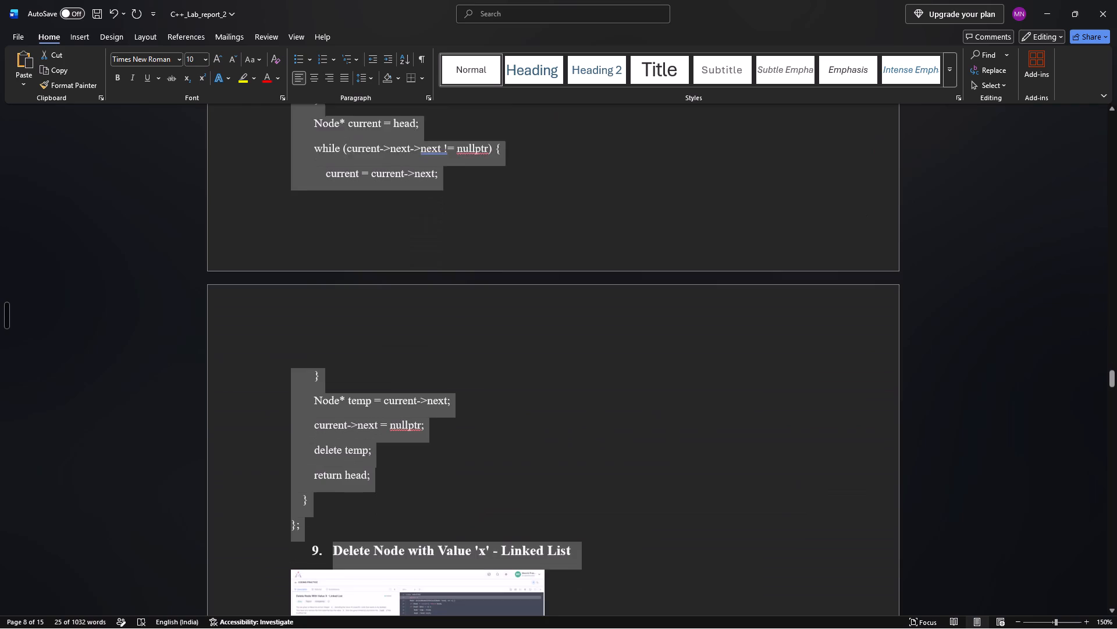
drag(458, 628, 347, 471)
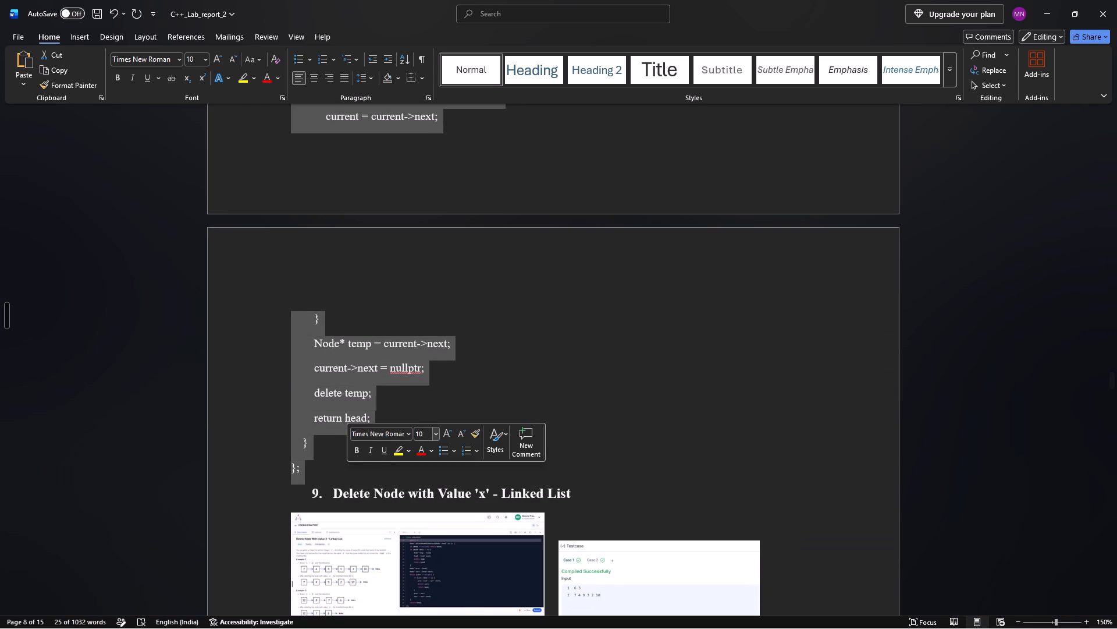
scroll(448, 354, down, 2)
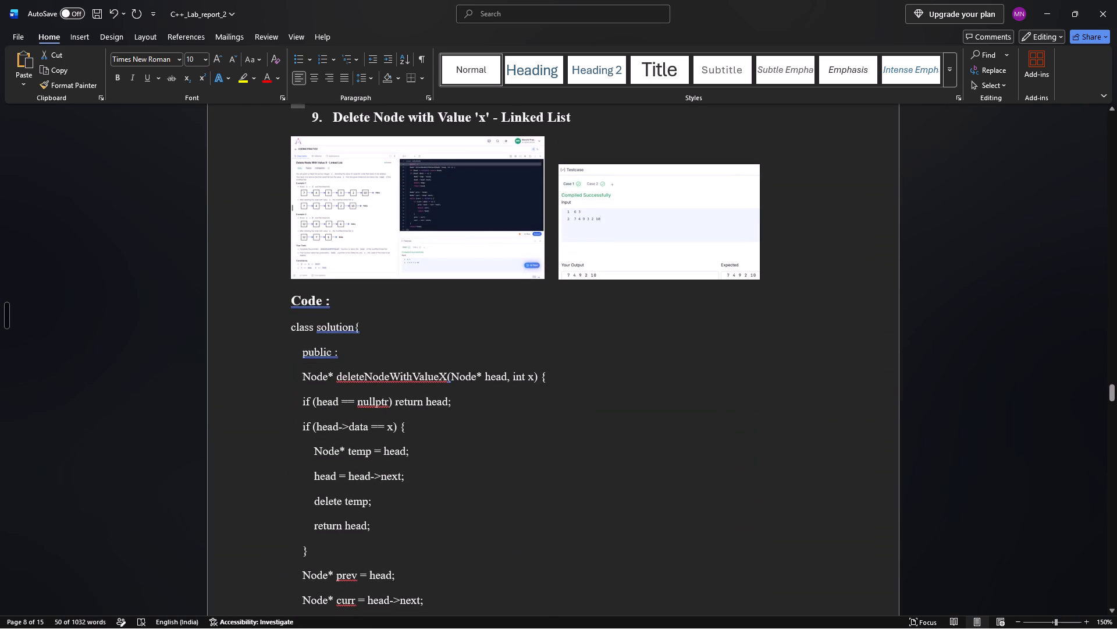
click(290, 330)
drag(290, 330, 403, 556)
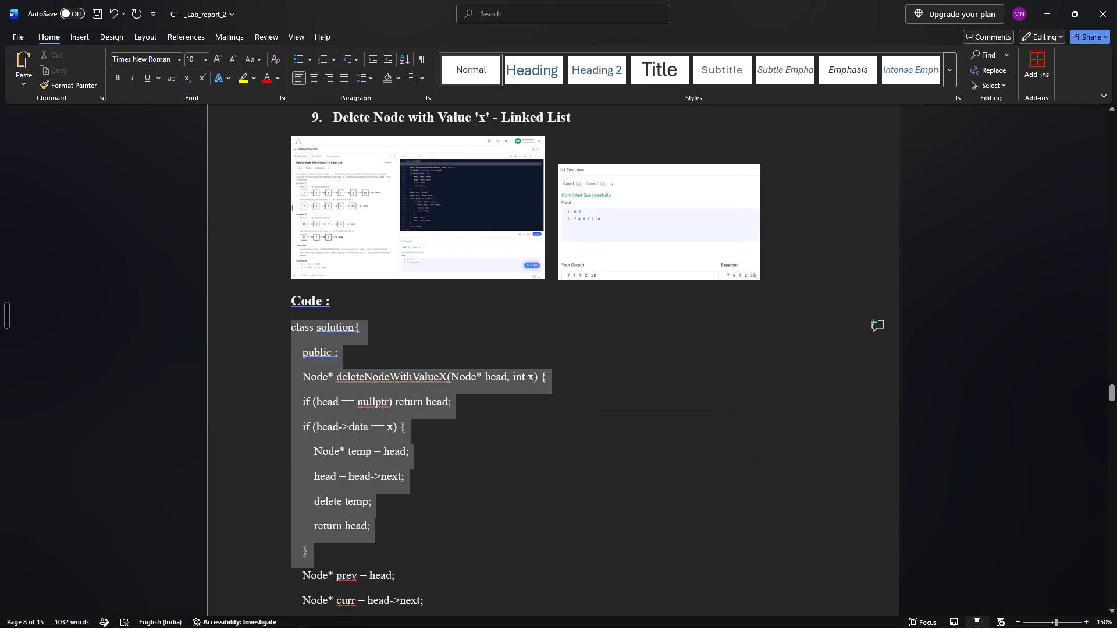
drag(403, 556, 392, 628)
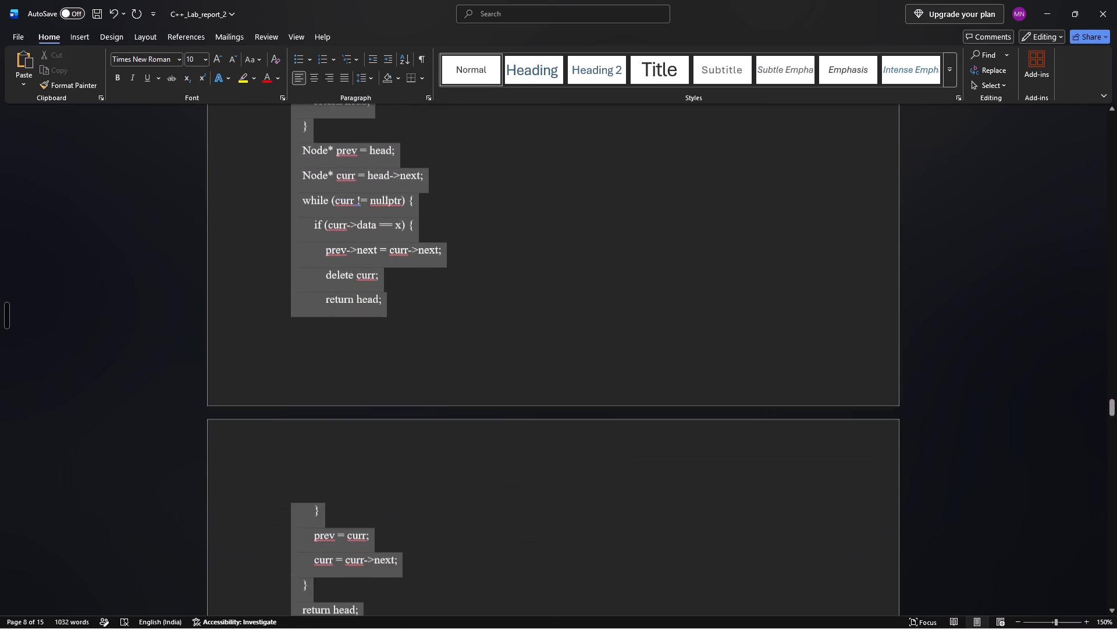
drag(392, 628, 340, 463)
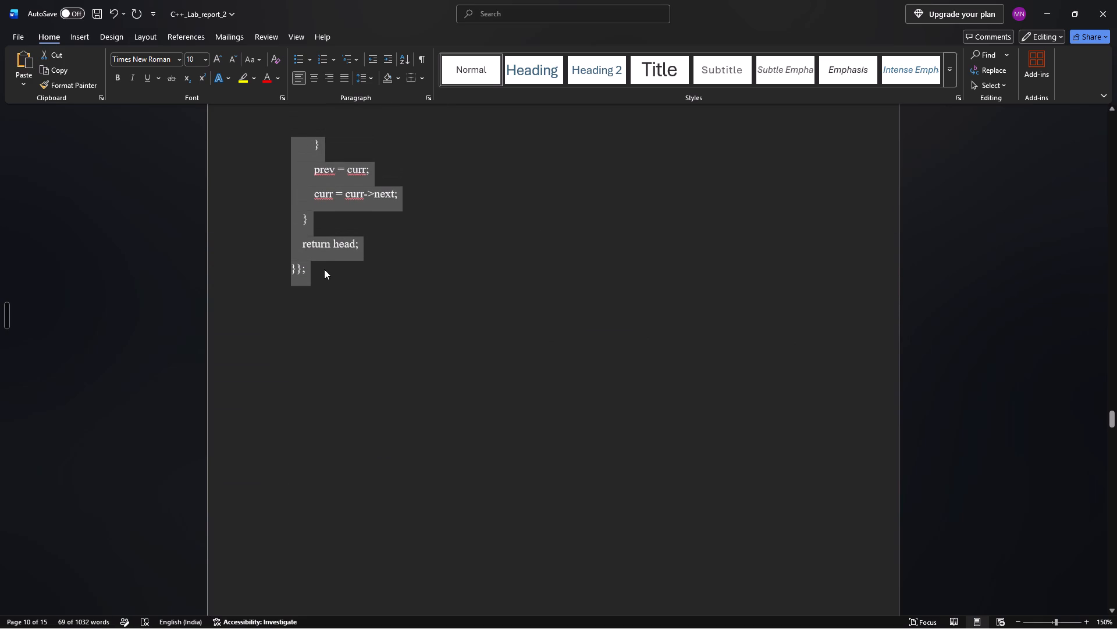
Remove the page break after problem 9's code so problem 10's heading follows on the same page after one blank line.
click(324, 269)
key(Return)
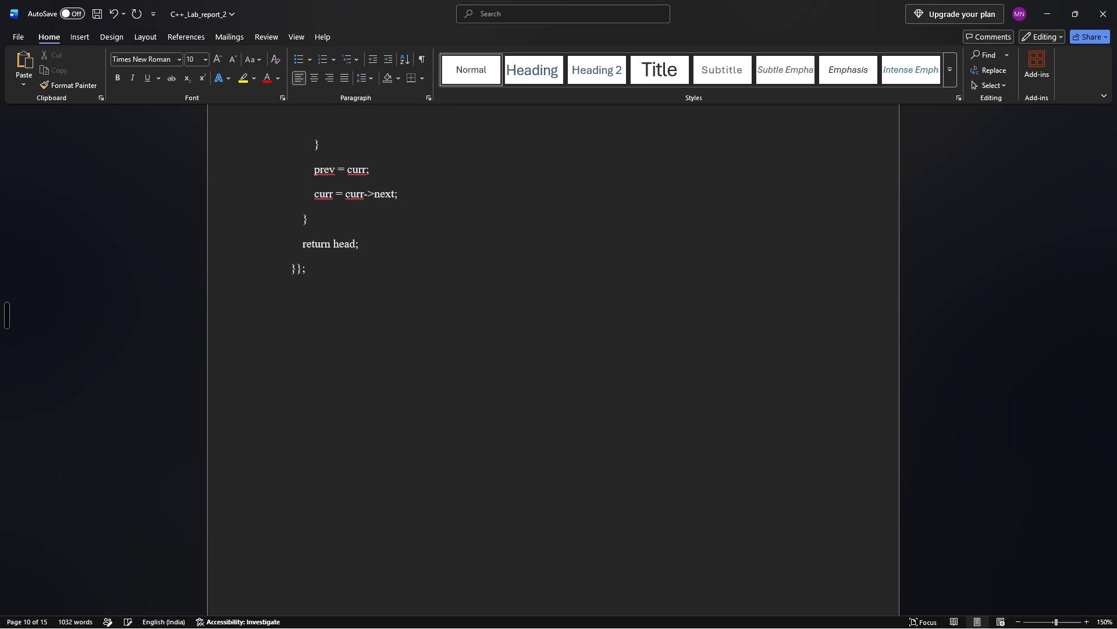
key(Delete)
key(Delete)
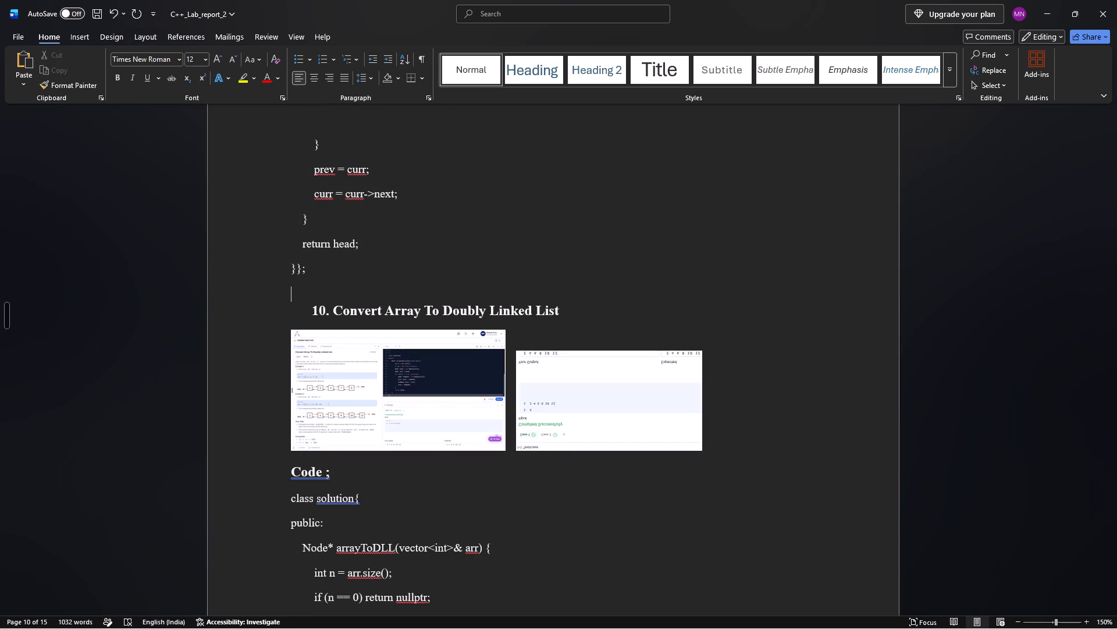
Check the font size of the Doubly Linked List solution code in problems 10 through 13.
scroll(324, 269, down, 3)
drag(290, 223, 311, 454)
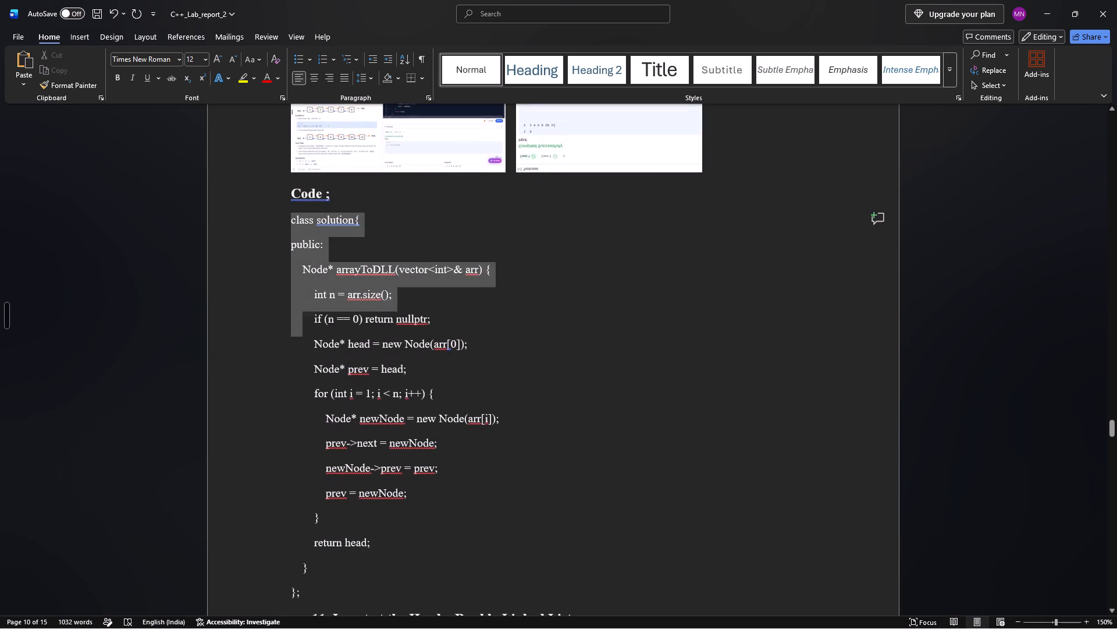
drag(311, 454, 310, 536)
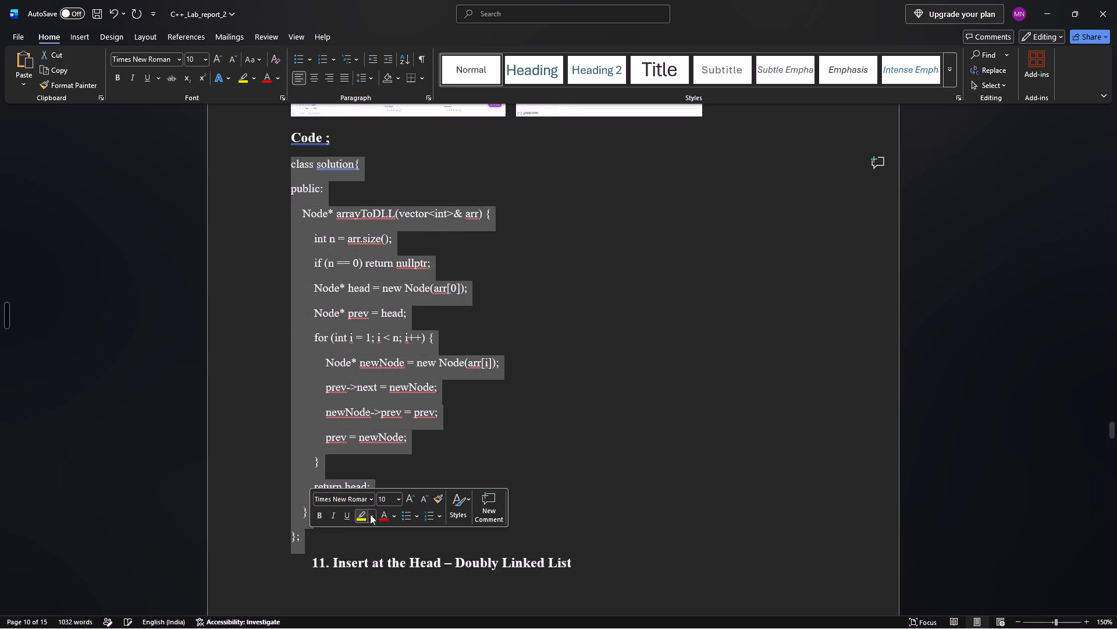
scroll(289, 549, down, 4)
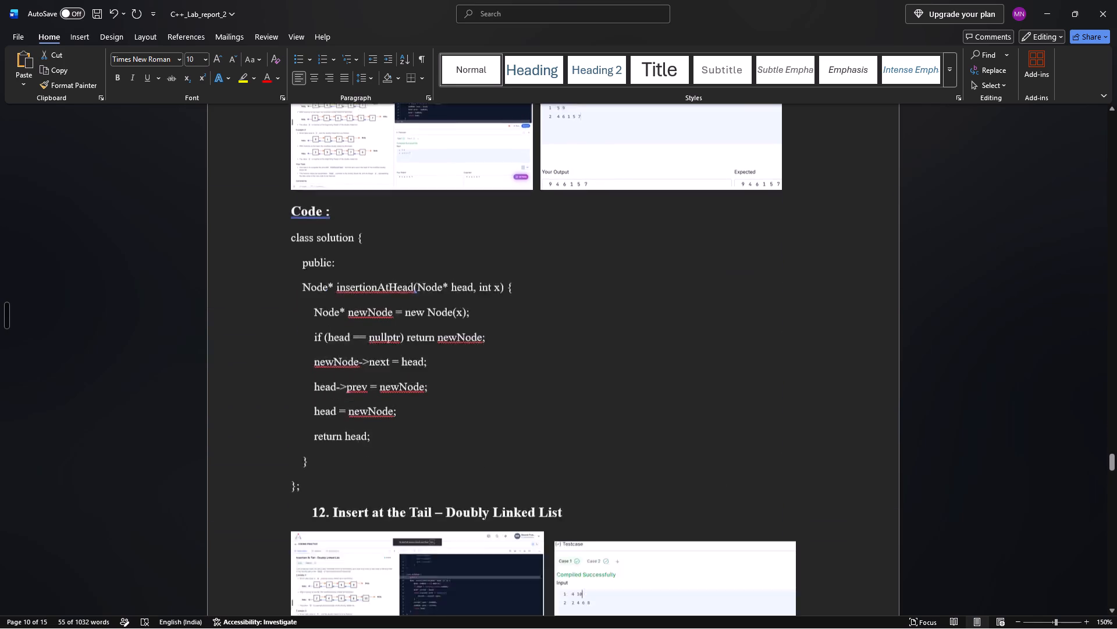
scroll(289, 543, down, 1)
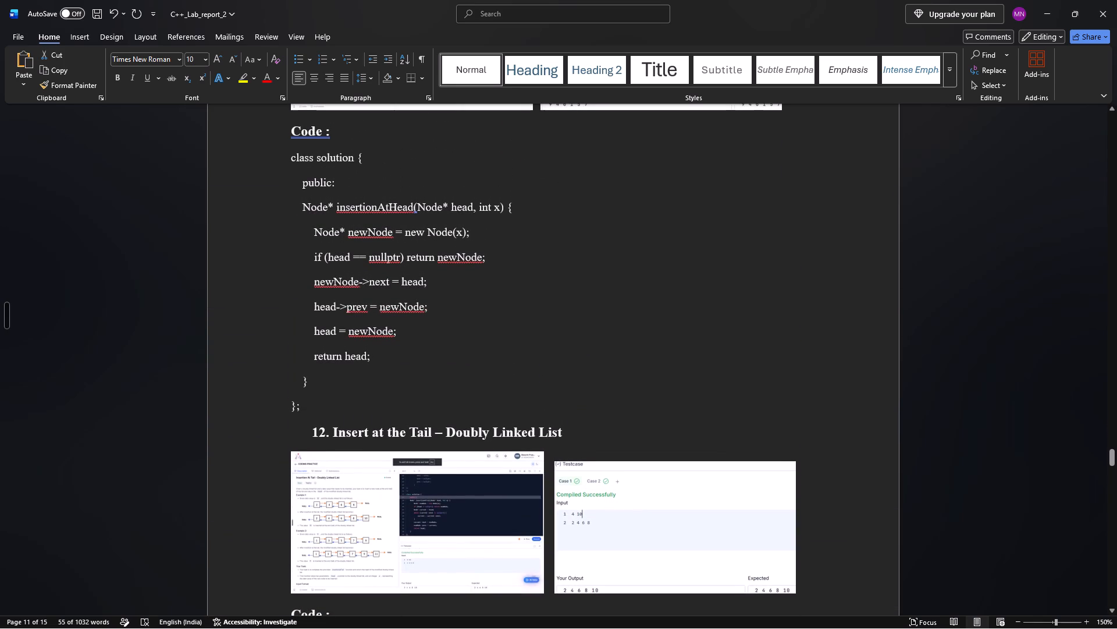
drag(289, 158, 335, 401)
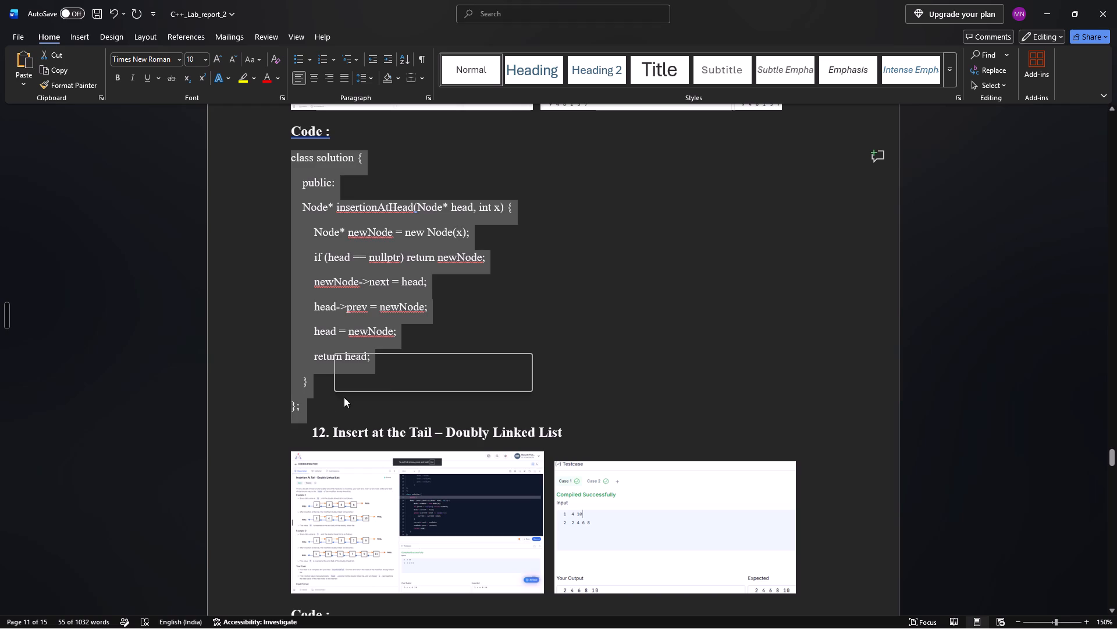
scroll(320, 444, down, 2)
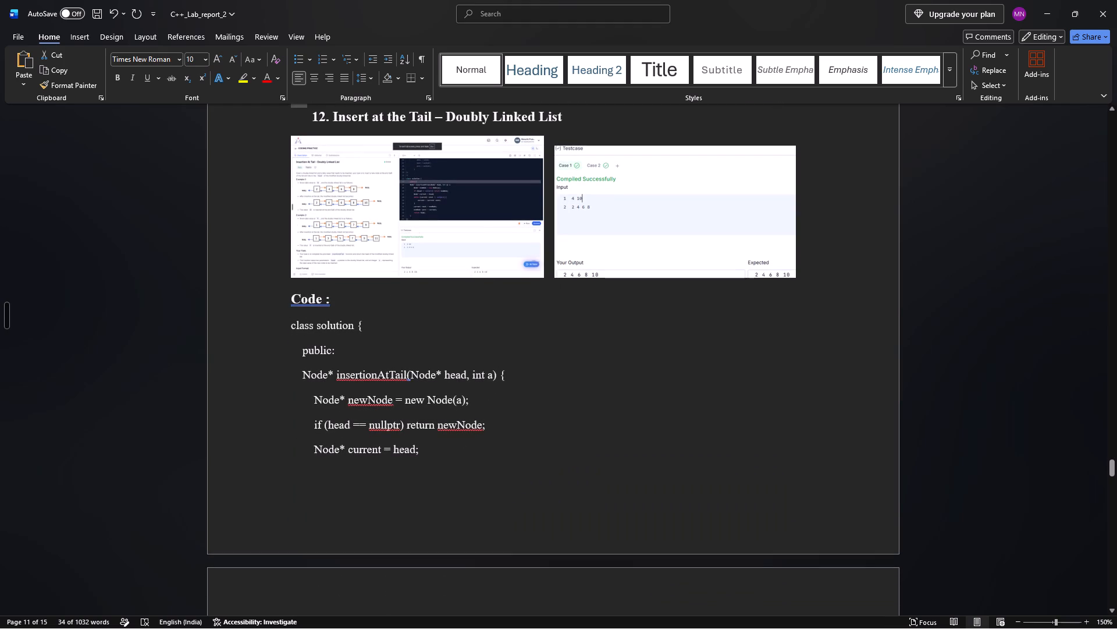
drag(288, 320, 394, 585)
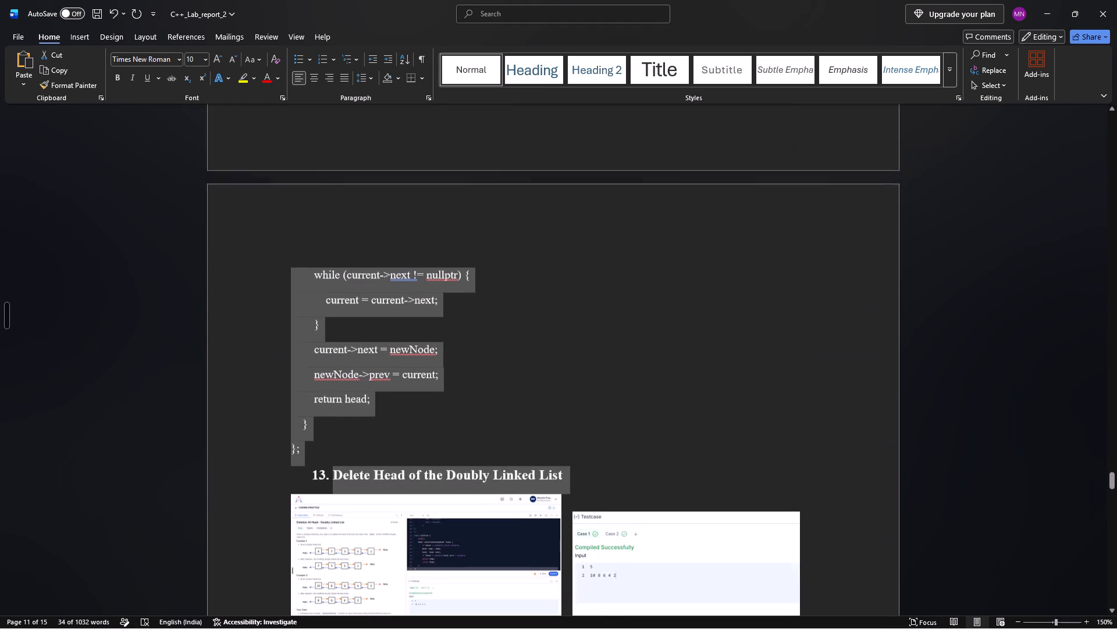
drag(394, 585, 344, 437)
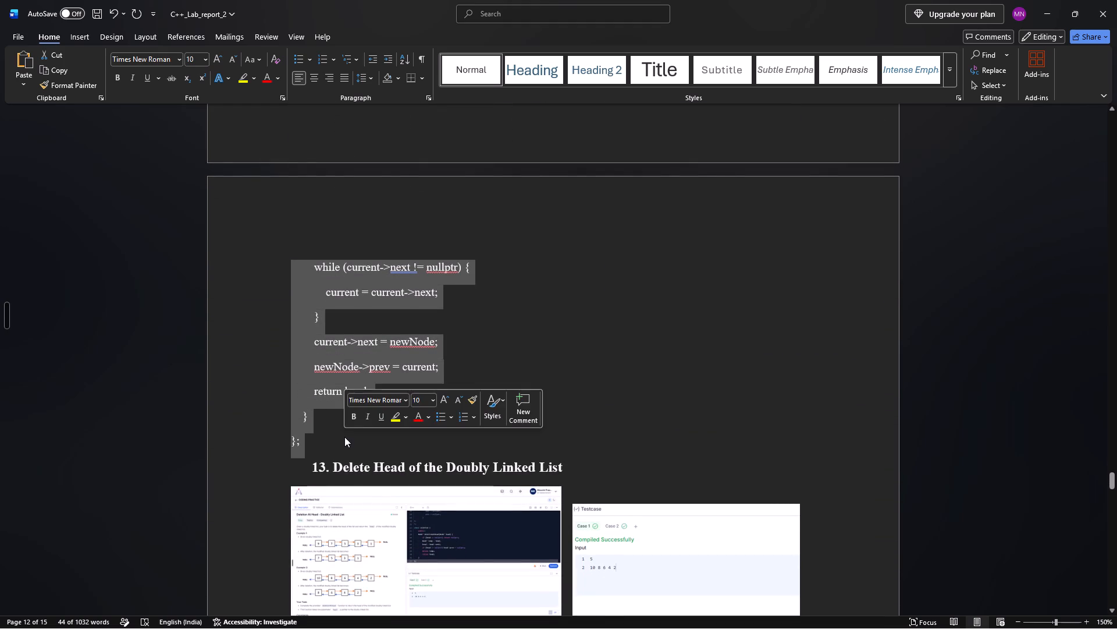
scroll(344, 437, down, 2)
drag(288, 397, 396, 619)
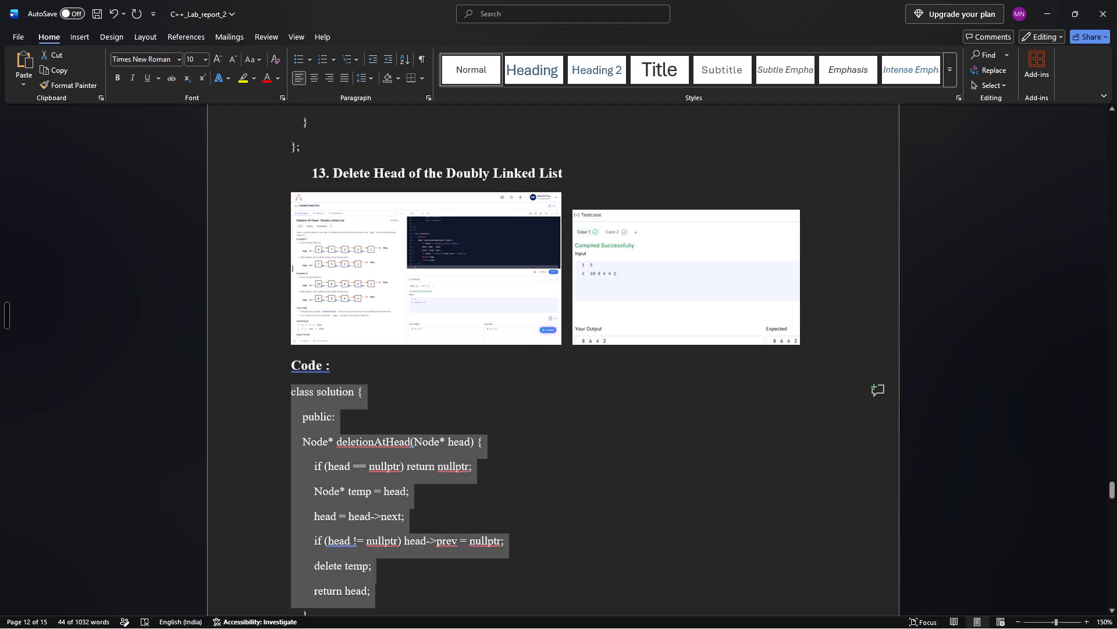
drag(396, 619, 354, 493)
scroll(354, 493, down, 1)
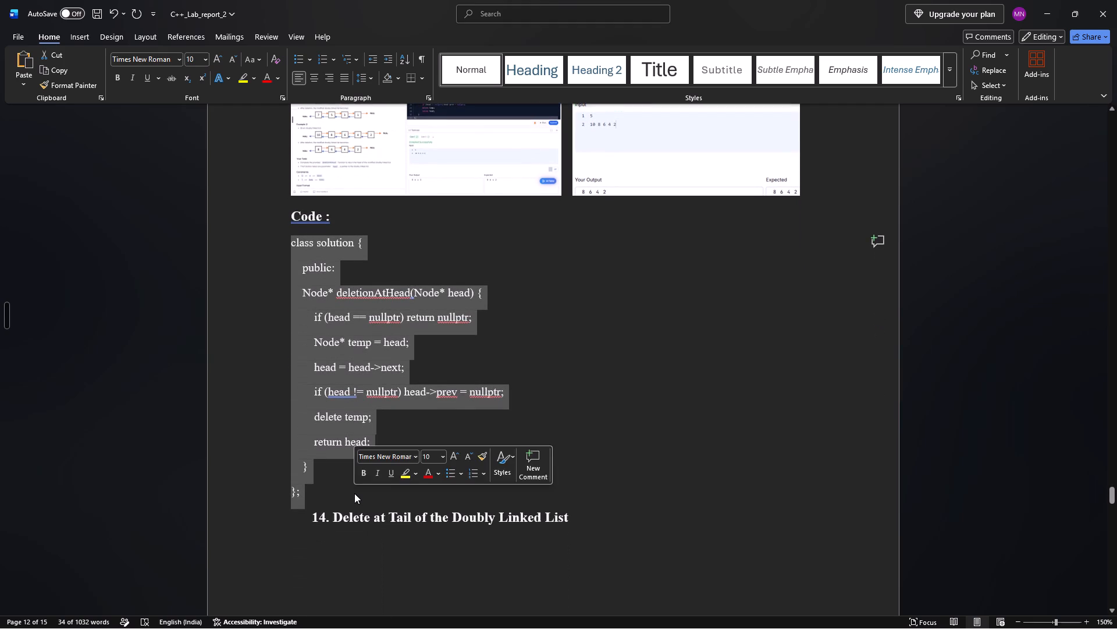
Review the page layout of the Linked Lists problems, checking where each problem's heading, screenshots and code fall across pages.
scroll(354, 493, down, 8)
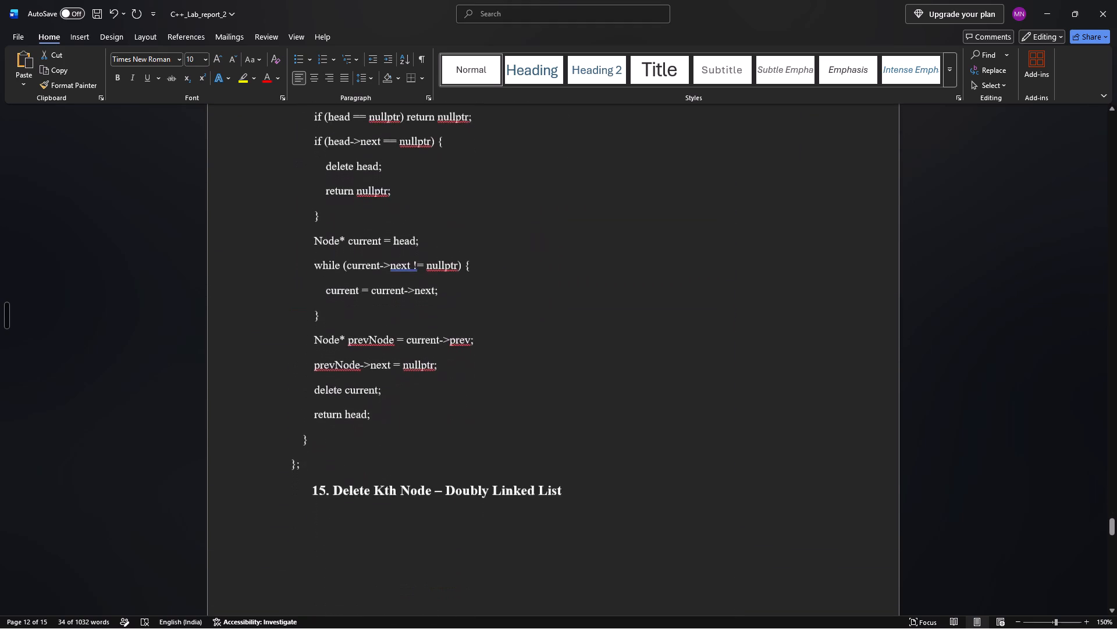
scroll(354, 493, down, 8)
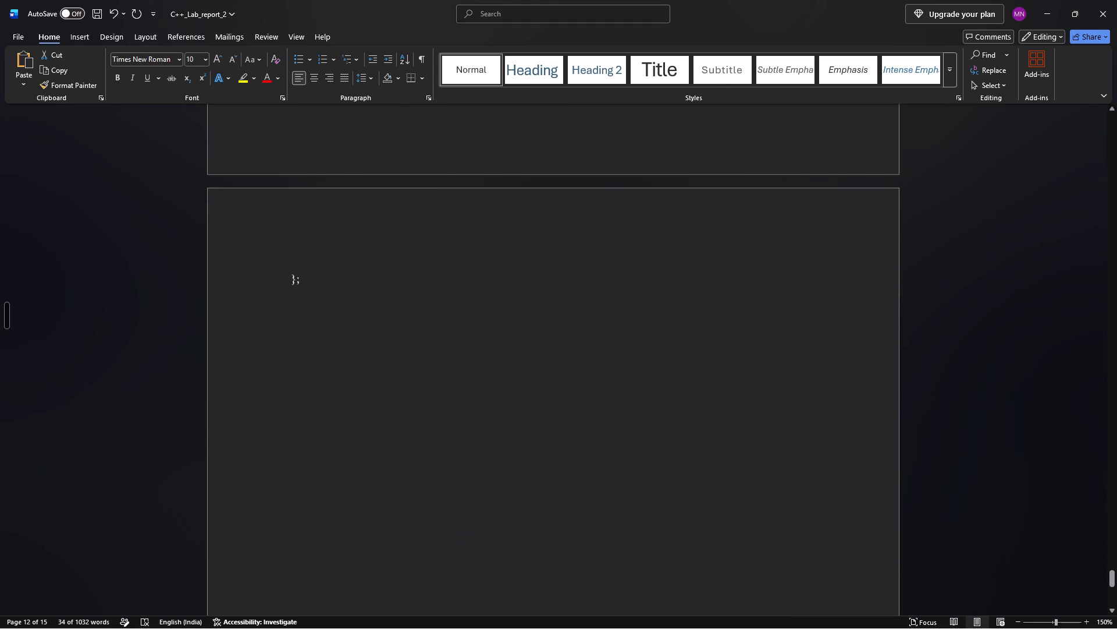
scroll(354, 493, down, 5)
ctrl+scroll(354, 493, down, 3)
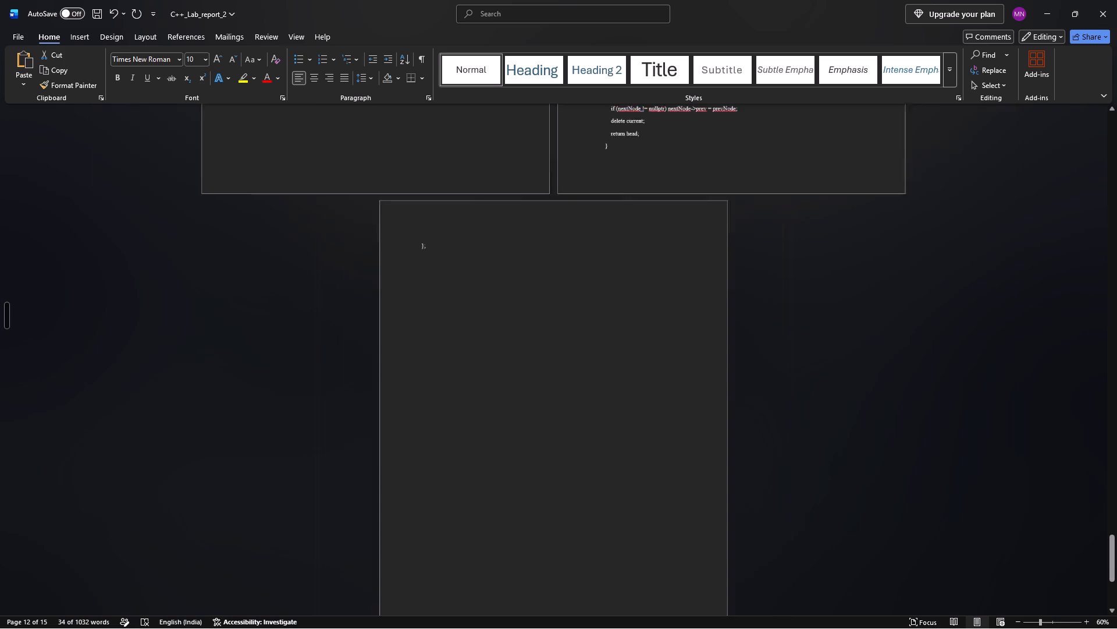
ctrl+scroll(354, 493, down, 3)
scroll(421, 433, up, 8)
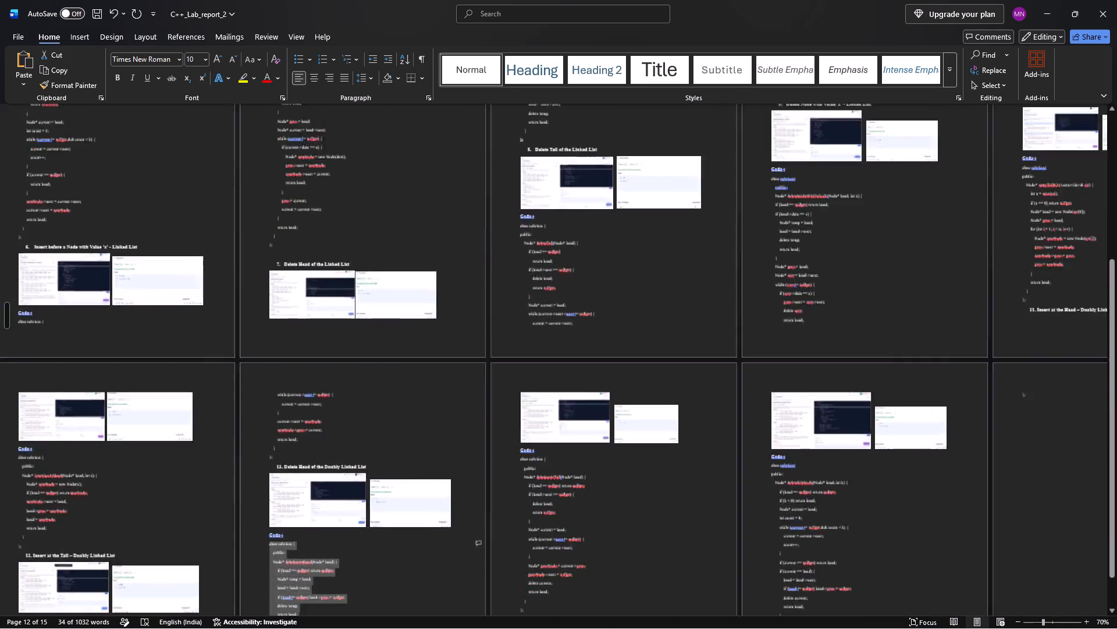
scroll(421, 433, up, 11)
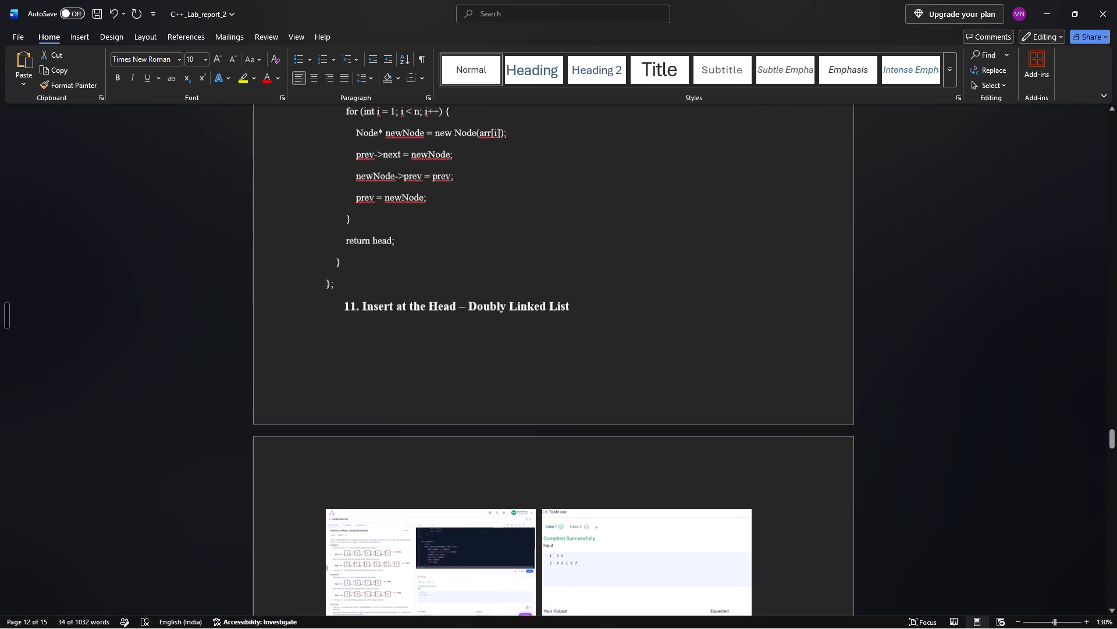
ctrl+scroll(421, 433, down, 4)
scroll(421, 433, up, 6)
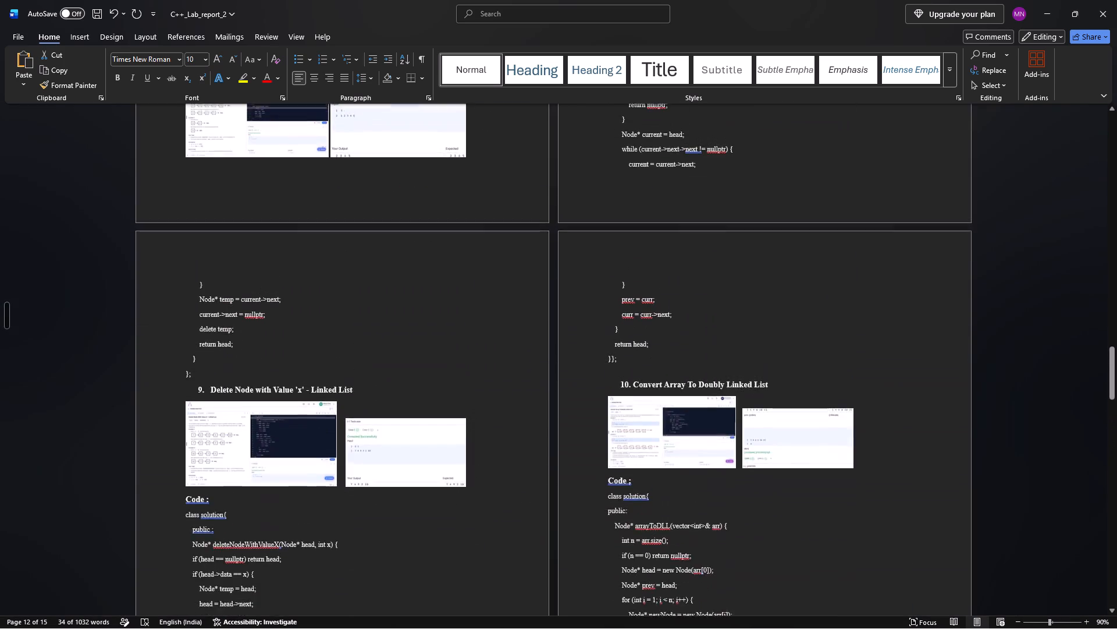
scroll(421, 433, up, 18)
scroll(421, 433, down, 3)
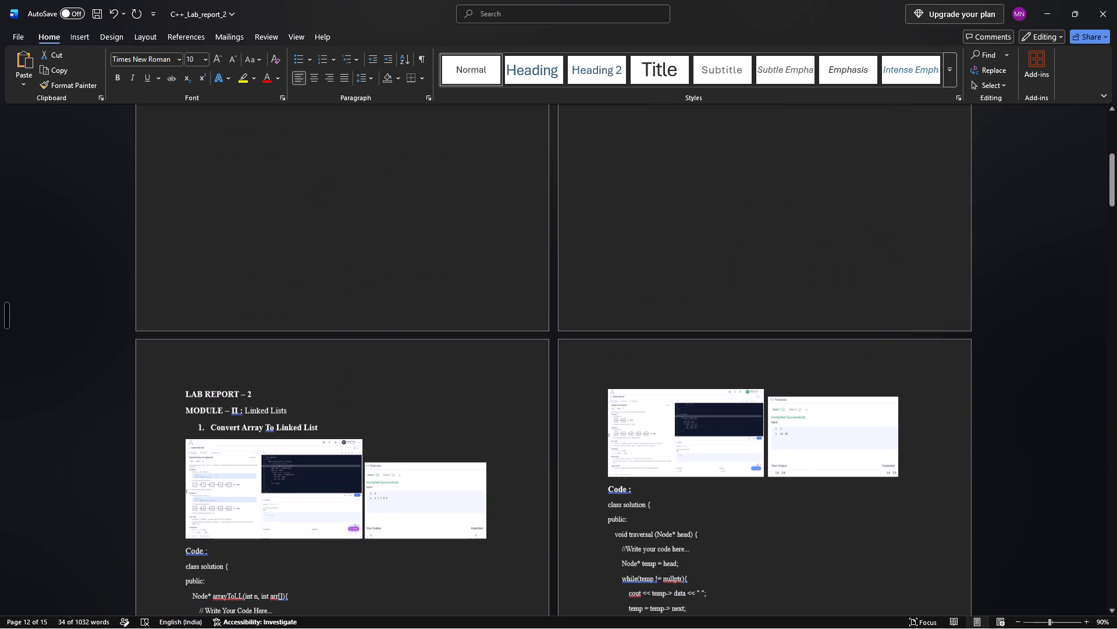
scroll(421, 433, down, 5)
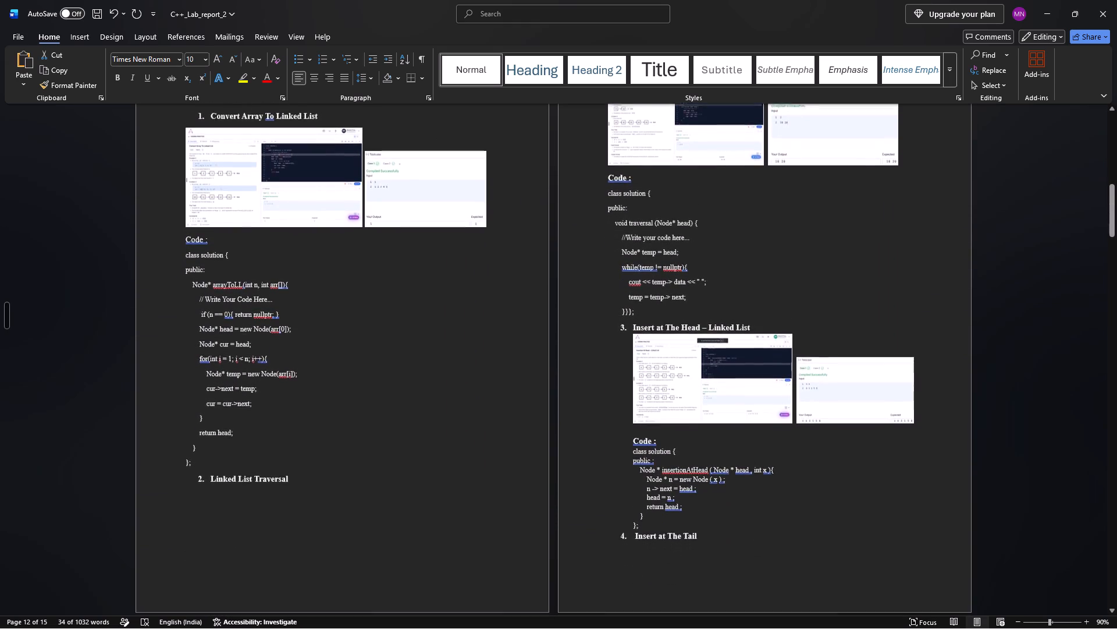
scroll(421, 433, down, 2)
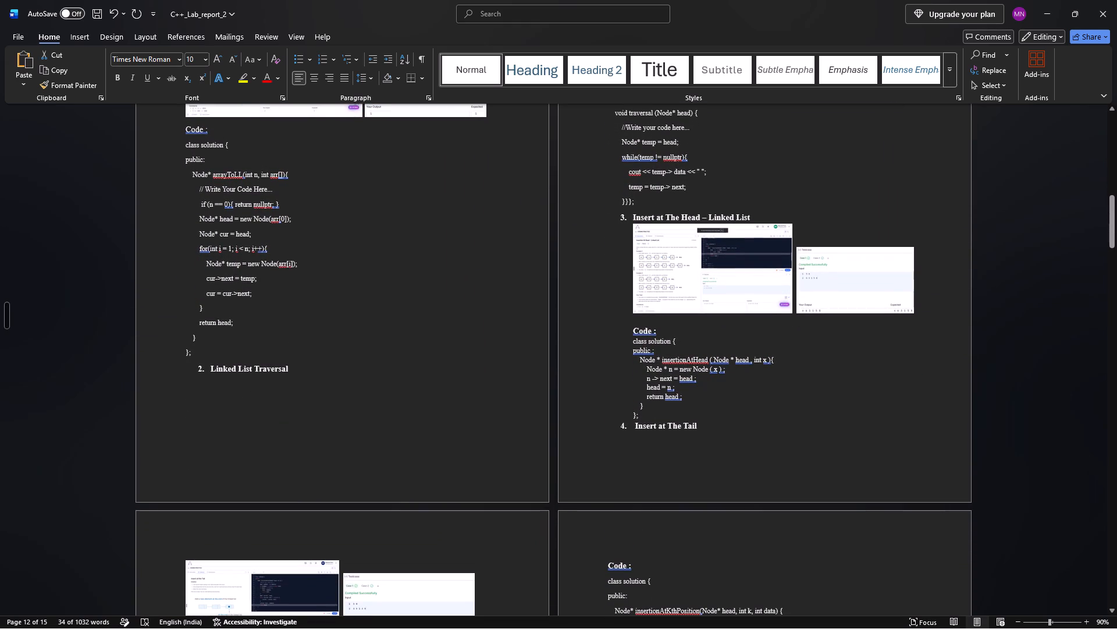
scroll(198, 365, up, 1)
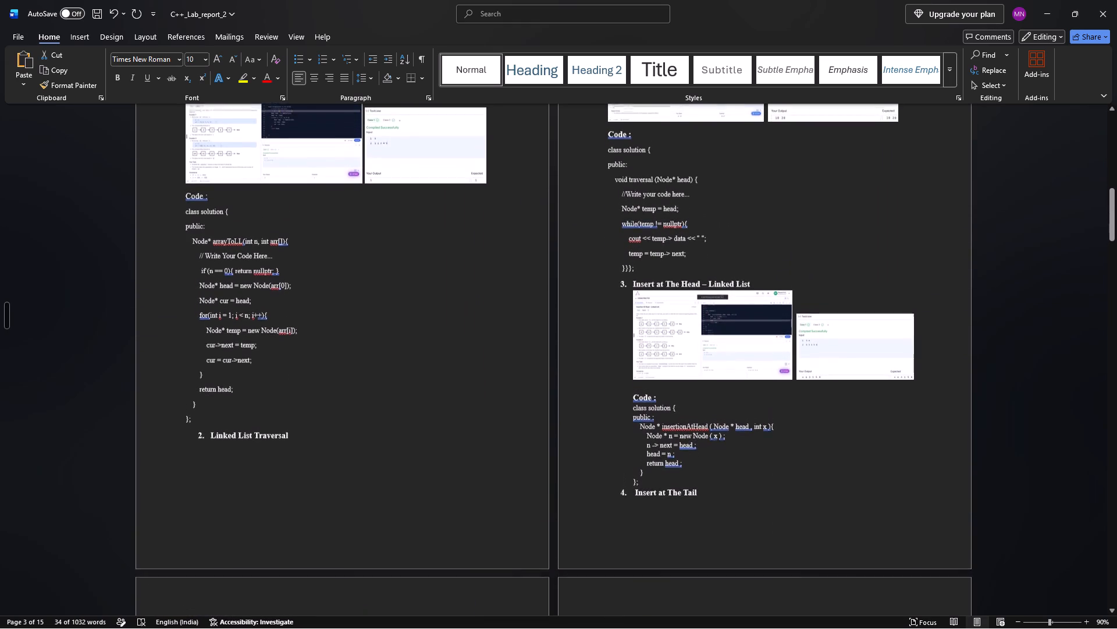
scroll(198, 365, up, 2)
scroll(198, 365, right, 1)
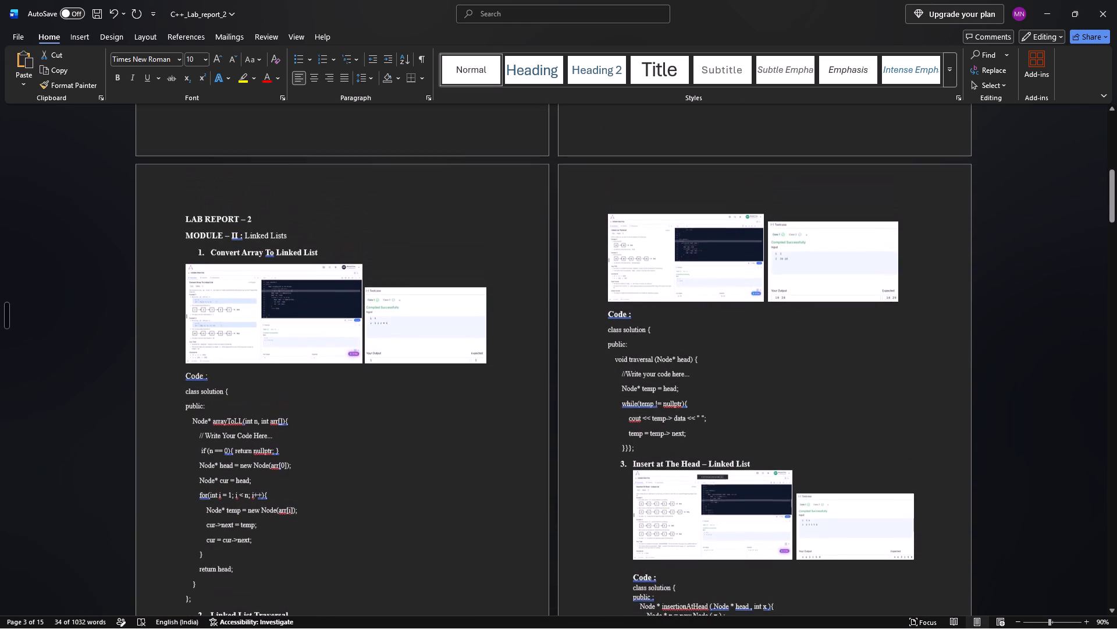
scroll(198, 365, right, 1)
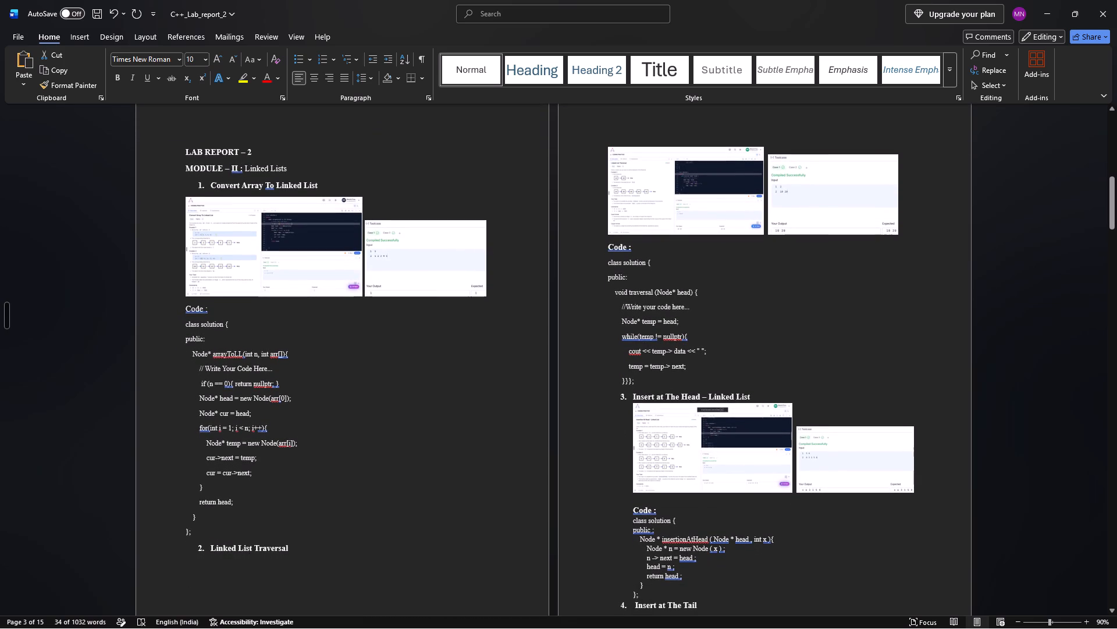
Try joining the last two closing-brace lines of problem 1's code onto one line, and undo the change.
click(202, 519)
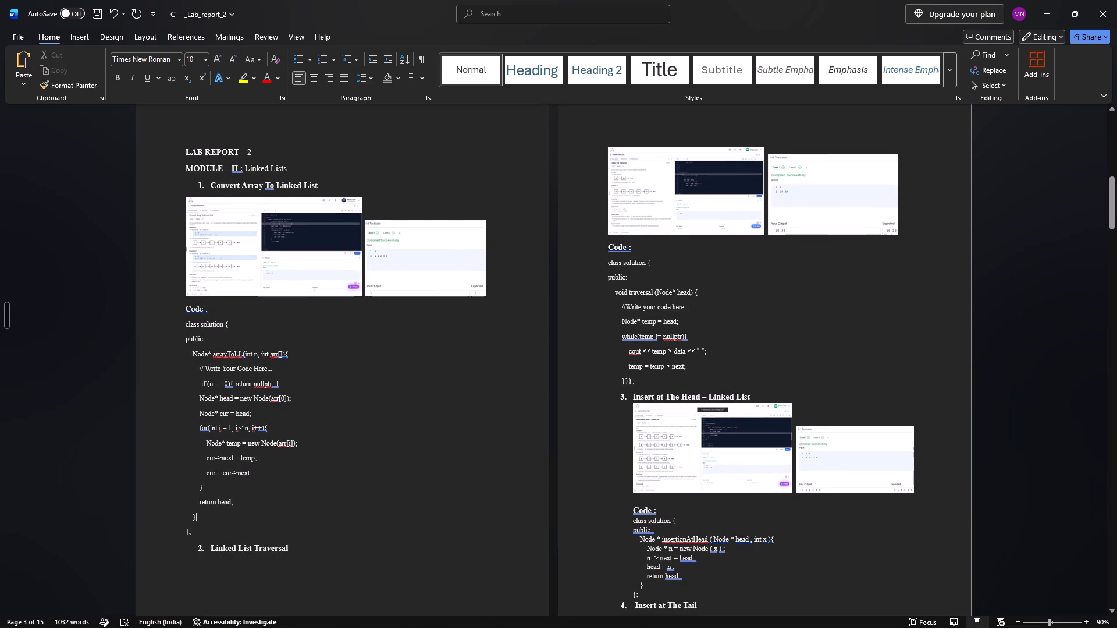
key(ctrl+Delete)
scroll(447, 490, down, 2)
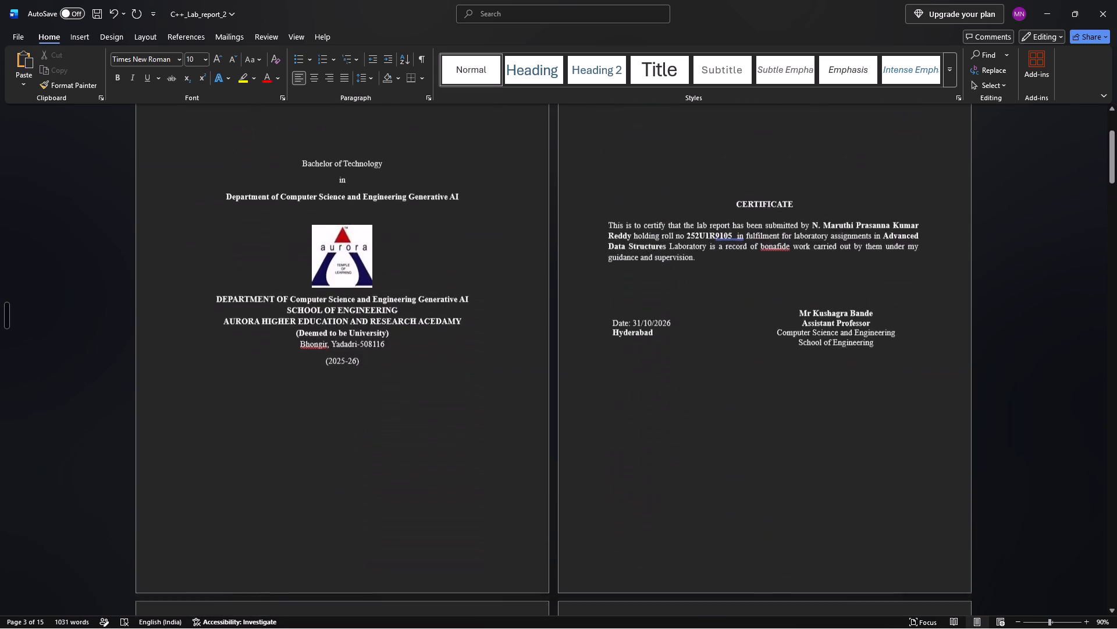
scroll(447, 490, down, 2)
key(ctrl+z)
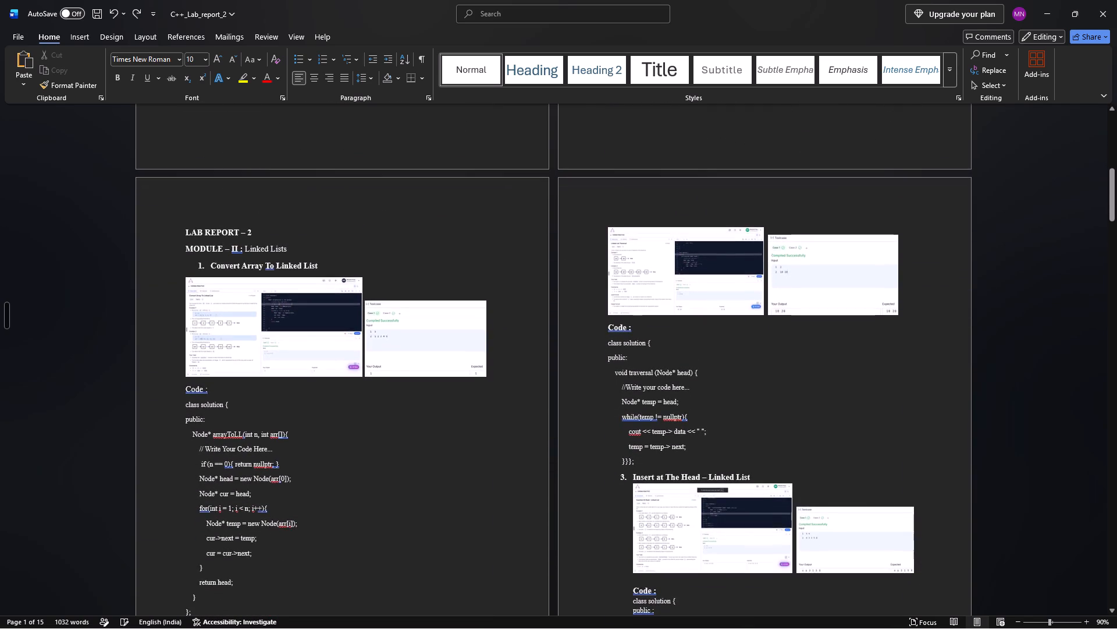
Add six blank lines after problem 1's code so the 'Linked List Traversal' heading starts on the next page with its screenshots.
scroll(447, 490, down, 4)
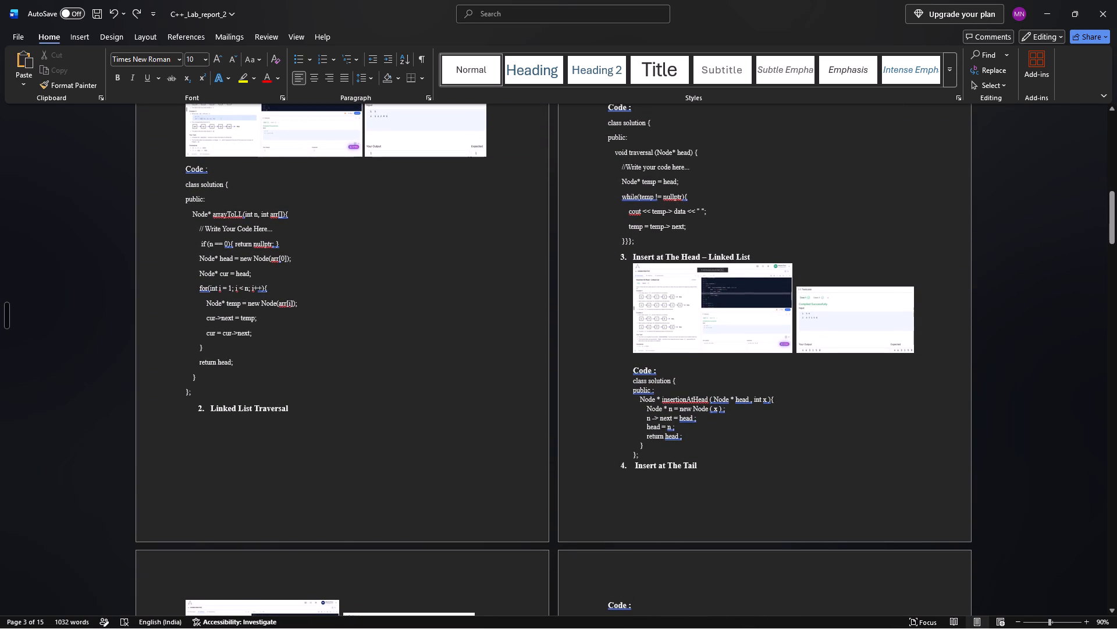
click(196, 387)
key(Down)
key(Return)
key(Return)
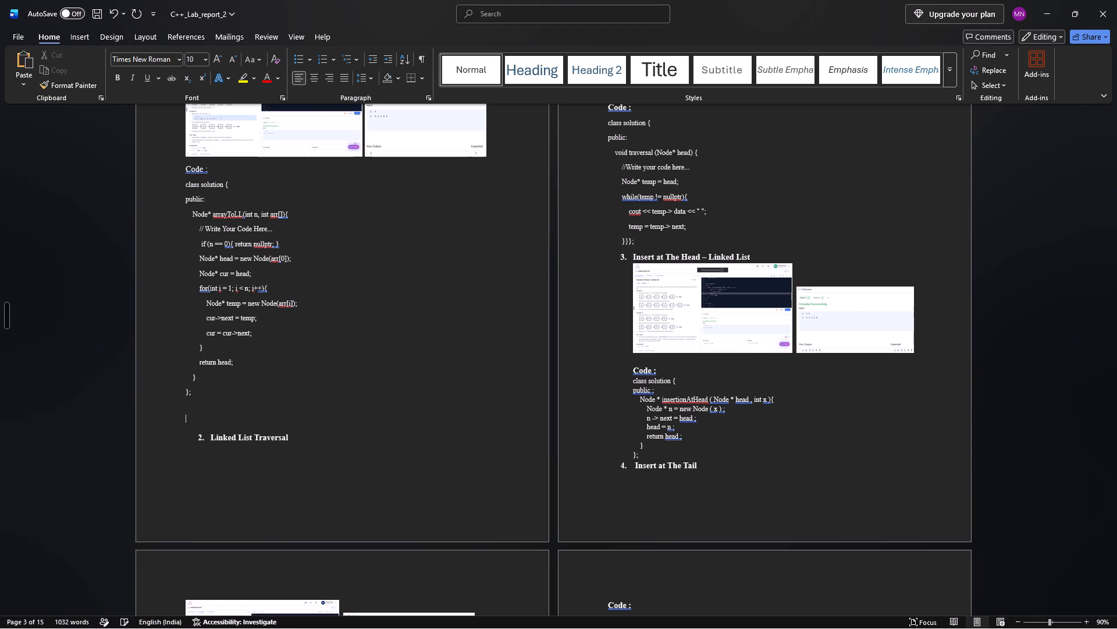
key(Return)
key(Return)
key(Return)
key(Return)
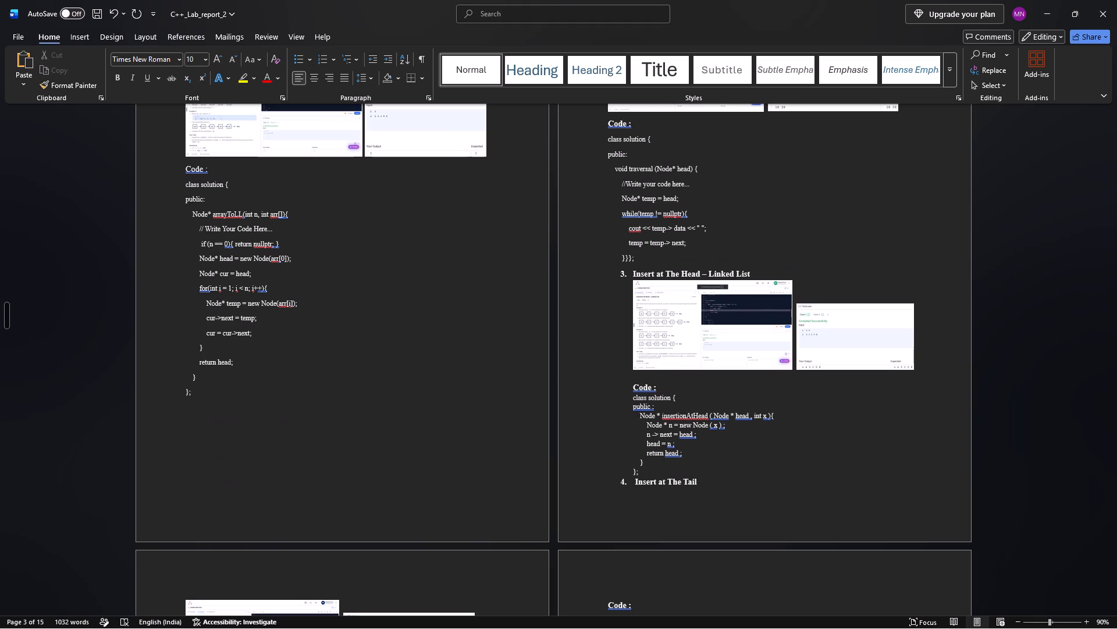
scroll(196, 387, up, 3)
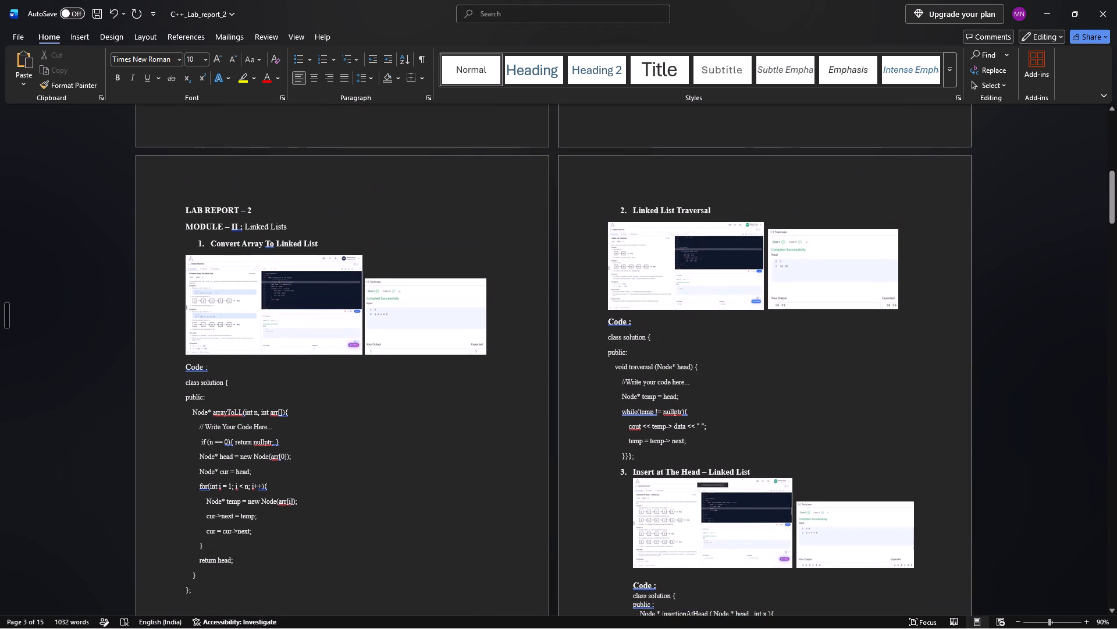
Add a blank line after problem 3's code so the 'Insert at The Tail' heading moves to the next page.
scroll(609, 408, down, 2)
click(642, 513)
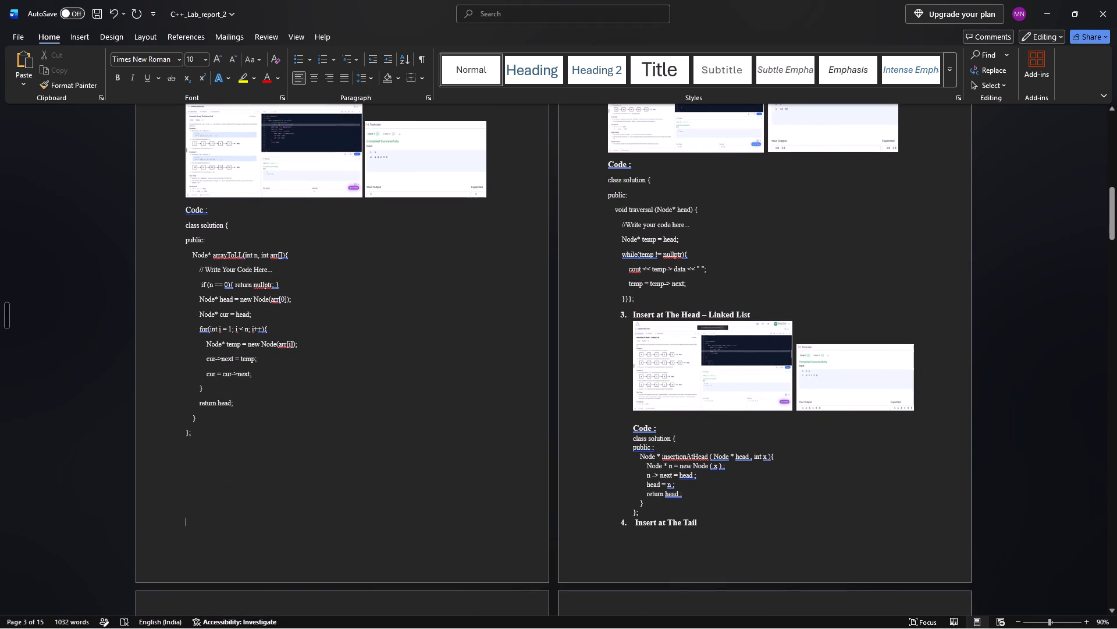
key(Return)
Add six blank lines after problem 4's code so the 'Insert at the Kth Position – Linked List' heading moves to the next page.
scroll(642, 513, down, 2)
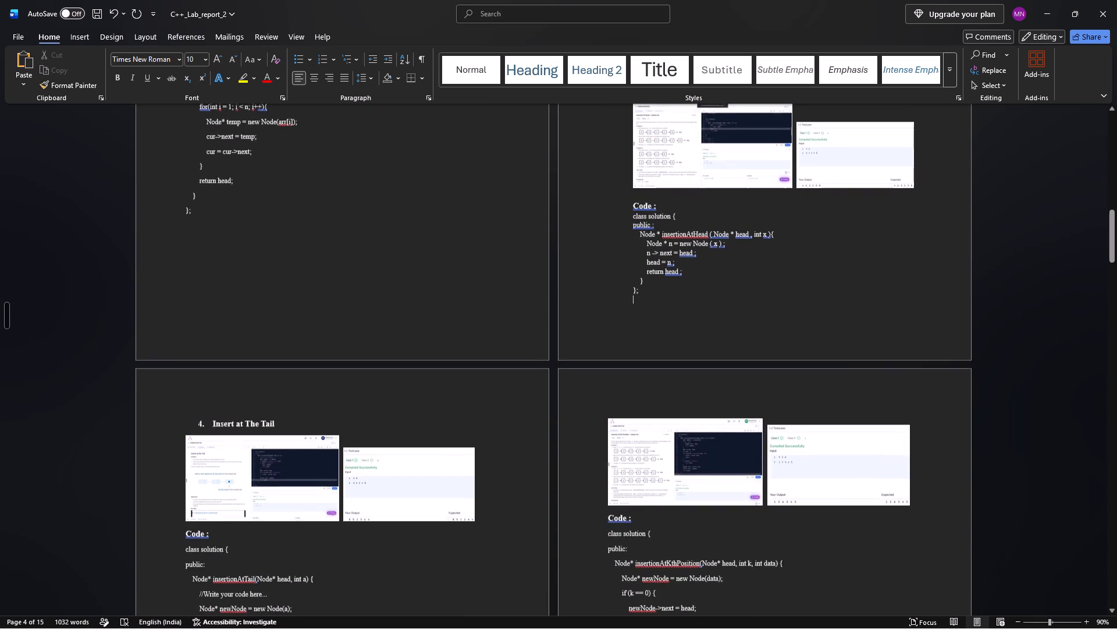
scroll(382, 490, down, 3)
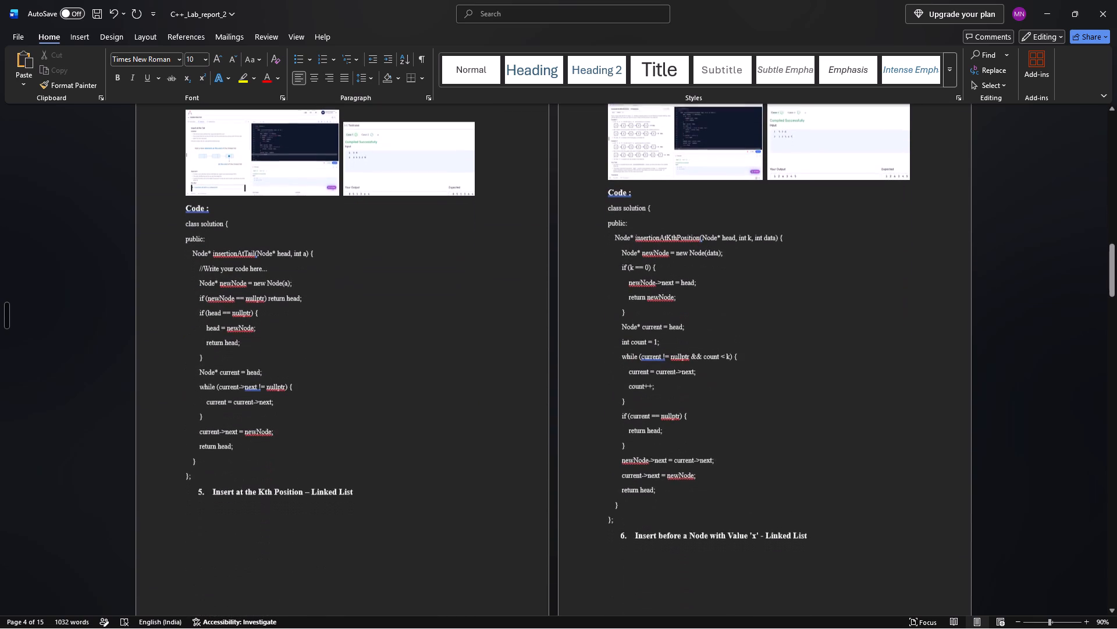
scroll(382, 490, down, 1)
scroll(304, 482, down, 1)
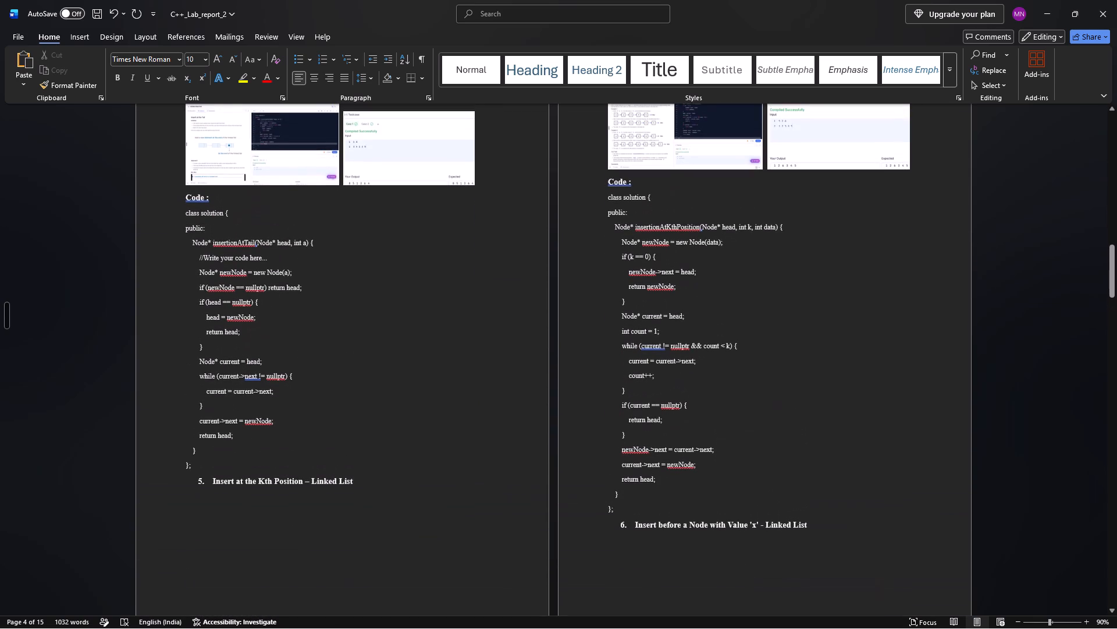
click(216, 463)
key(Return)
key(Return)
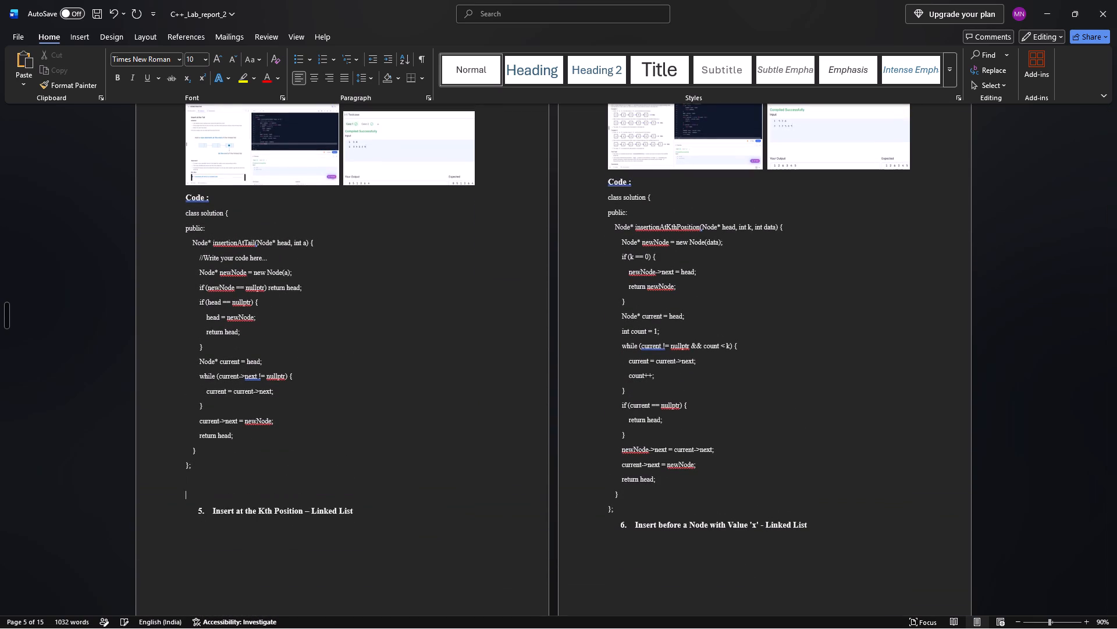
key(Return)
key(Return)
key(Return)
key(Return)
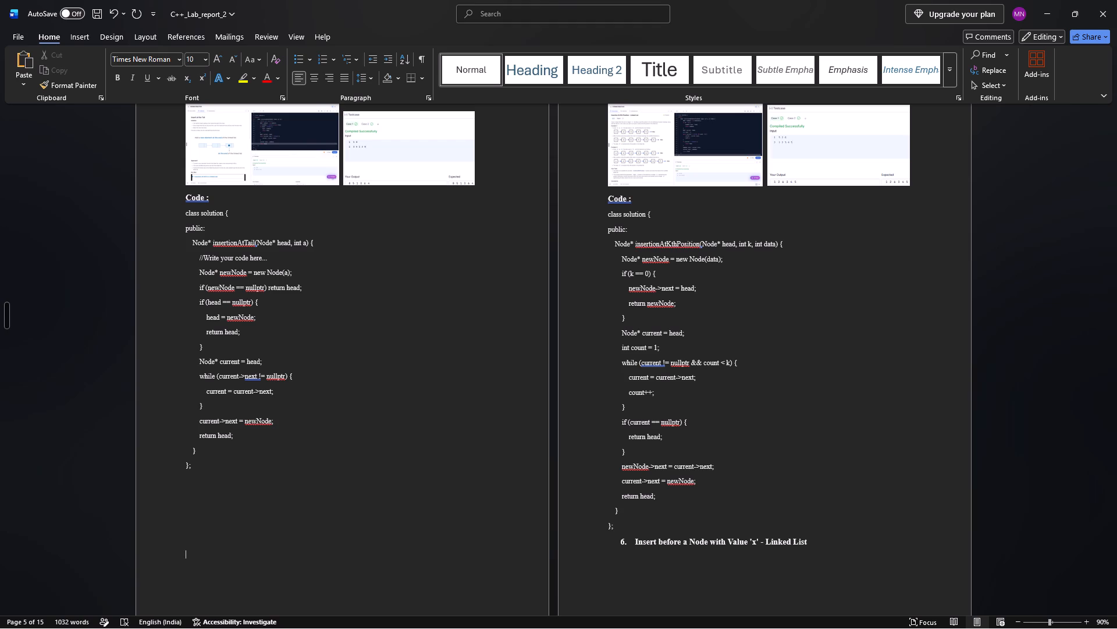
Add two blank lines after problem 5's code so the 'Insert before a Node with Value 'x'' heading moves to the next page.
scroll(577, 443, right, 1)
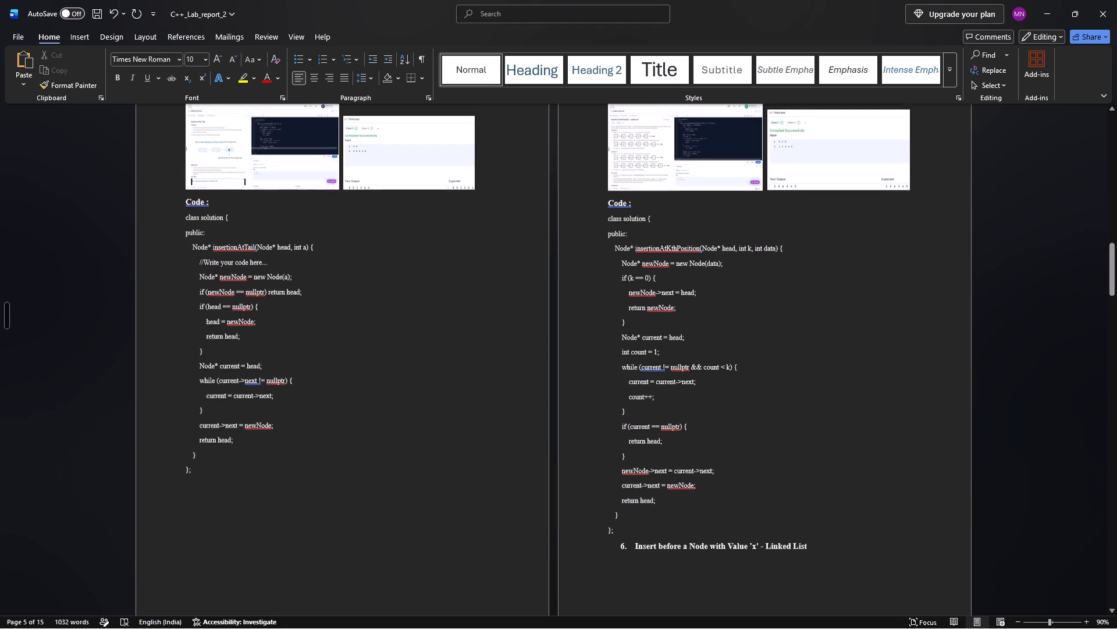
scroll(577, 443, right, 1)
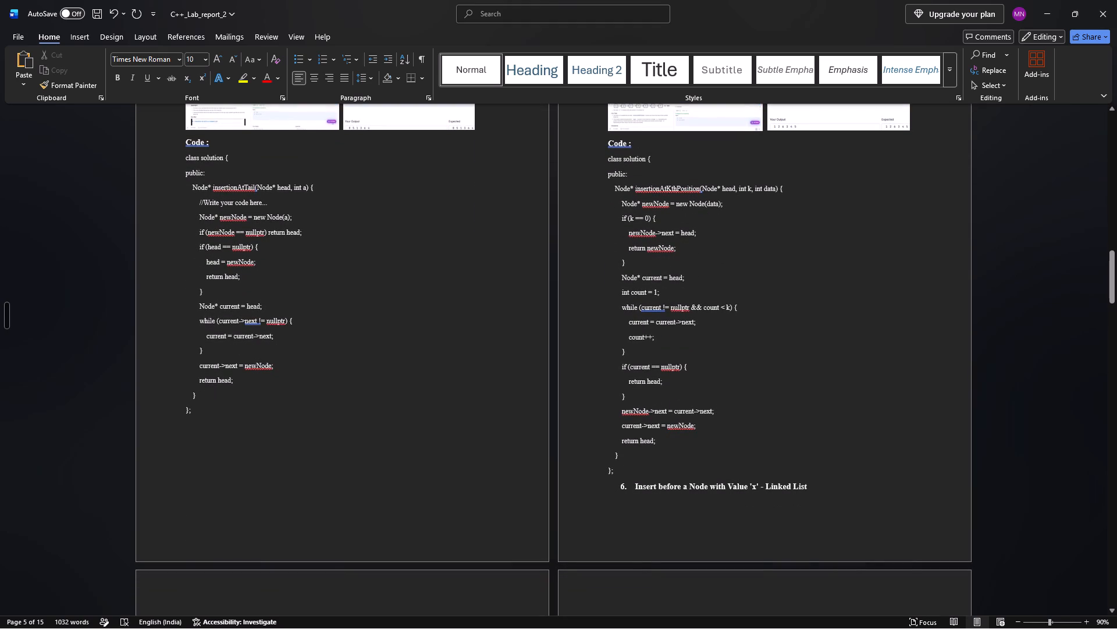
click(627, 478)
key(Return)
key(Return)
Shrink the test-case screenshot under 'Insert before a Node with Value 'x'' so it is smaller than the problem screenshot beside it.
scroll(627, 478, down, 1)
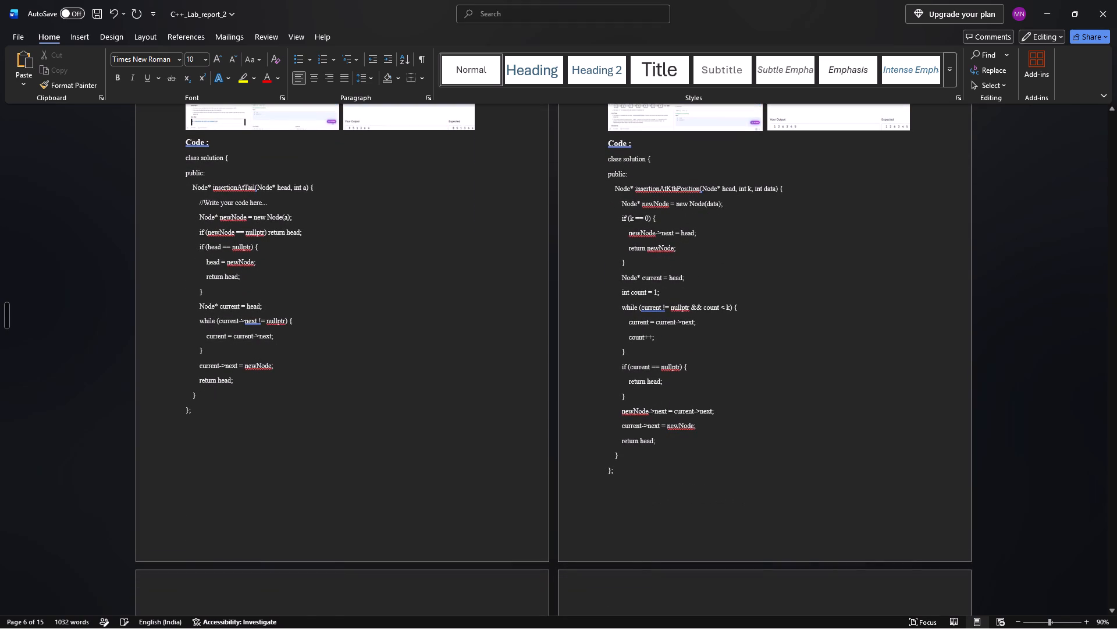
scroll(627, 478, down, 1)
scroll(383, 400, down, 1)
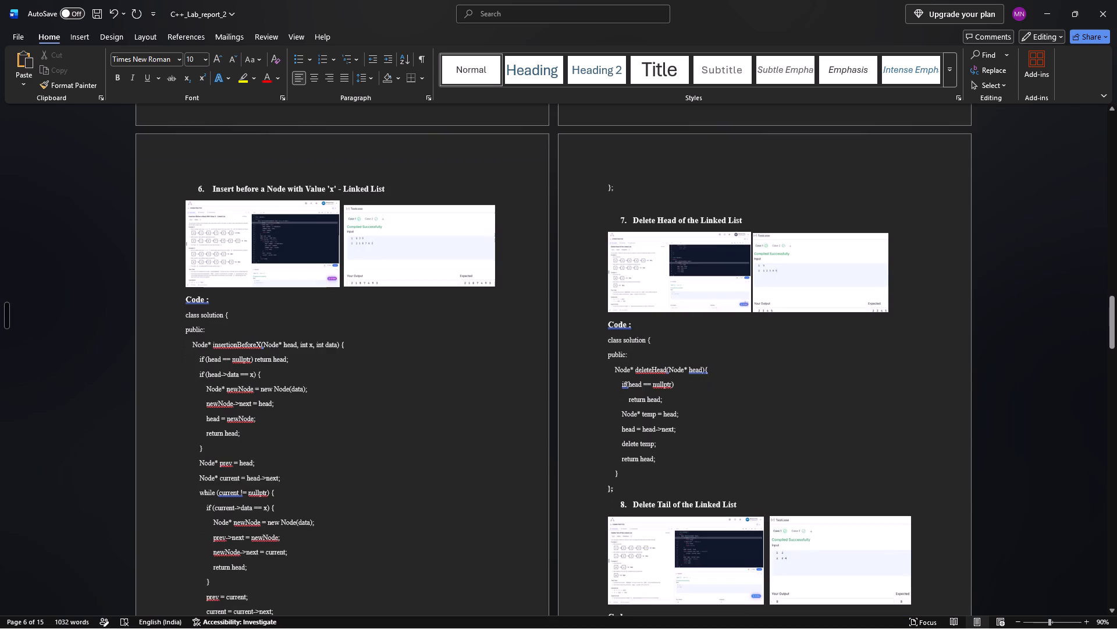
scroll(383, 400, down, 1)
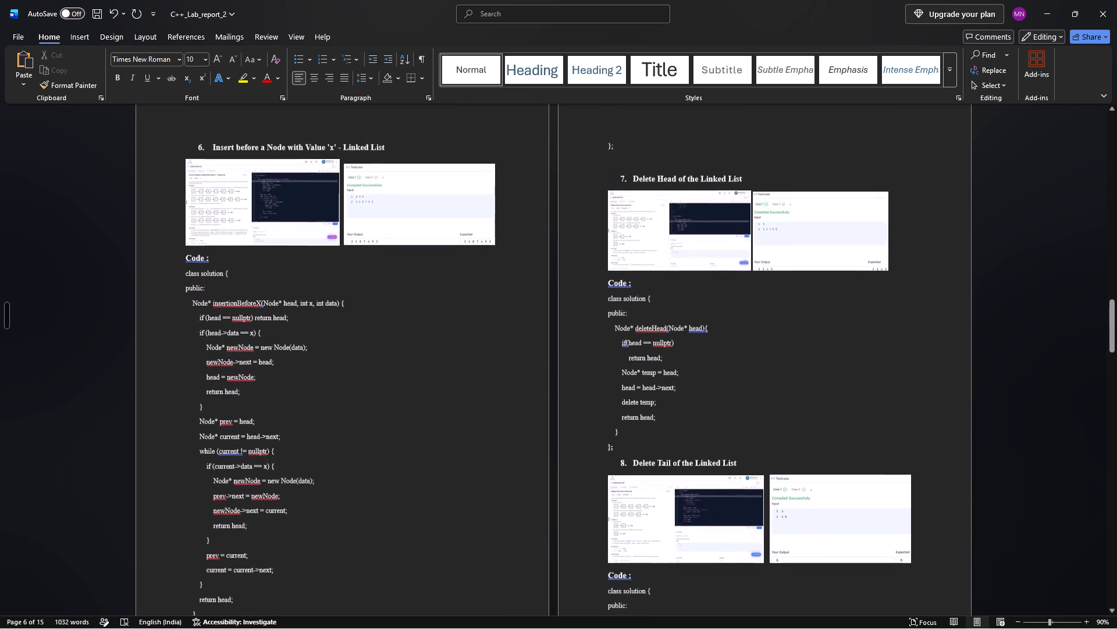
scroll(383, 400, down, 1)
scroll(296, 363, up, 1)
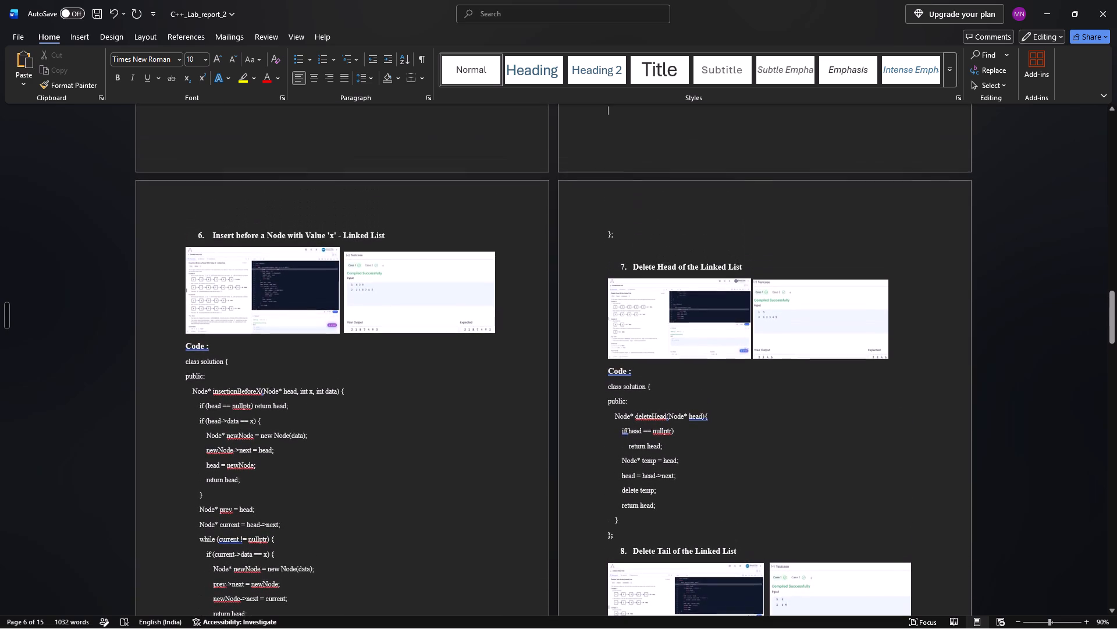
scroll(298, 288, up, 1)
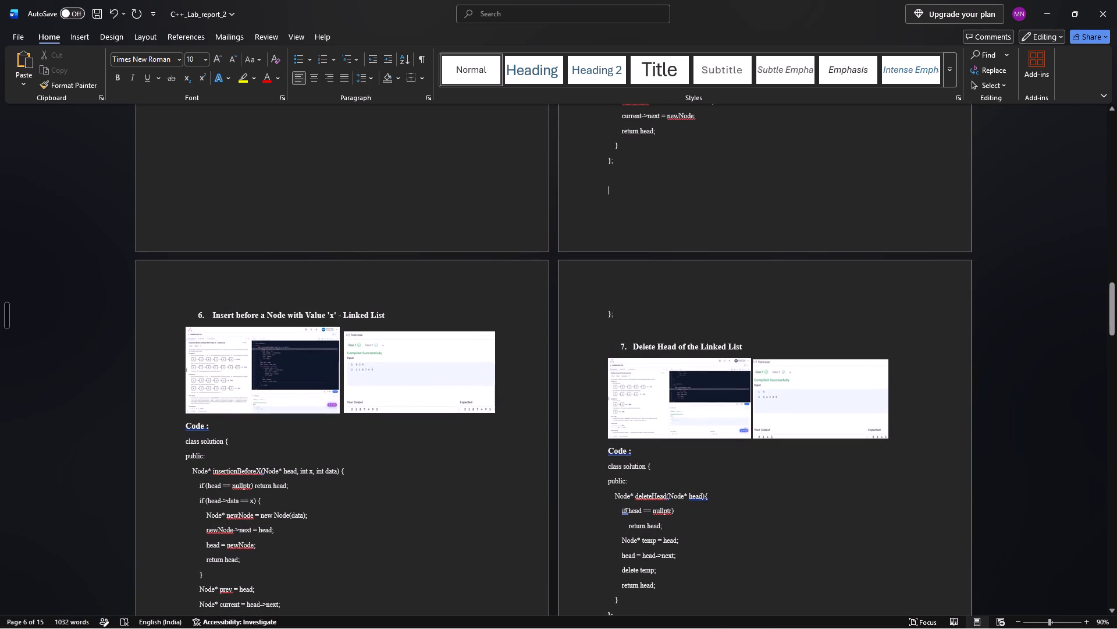
click(262, 381)
click(403, 398)
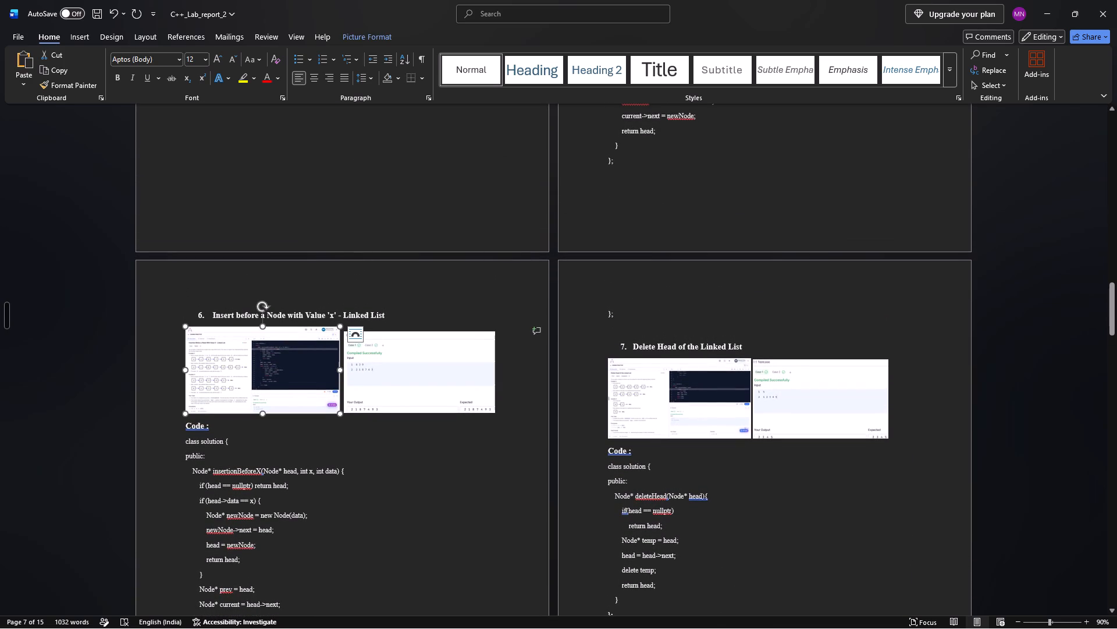
drag(344, 413, 351, 411)
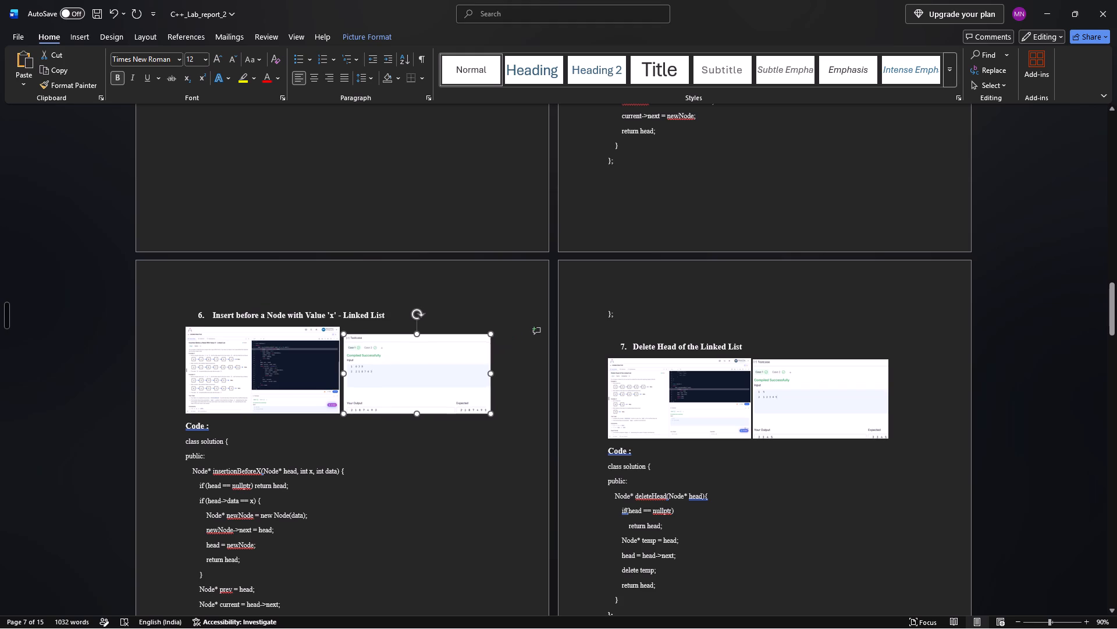
drag(351, 411, 367, 400)
click(307, 387)
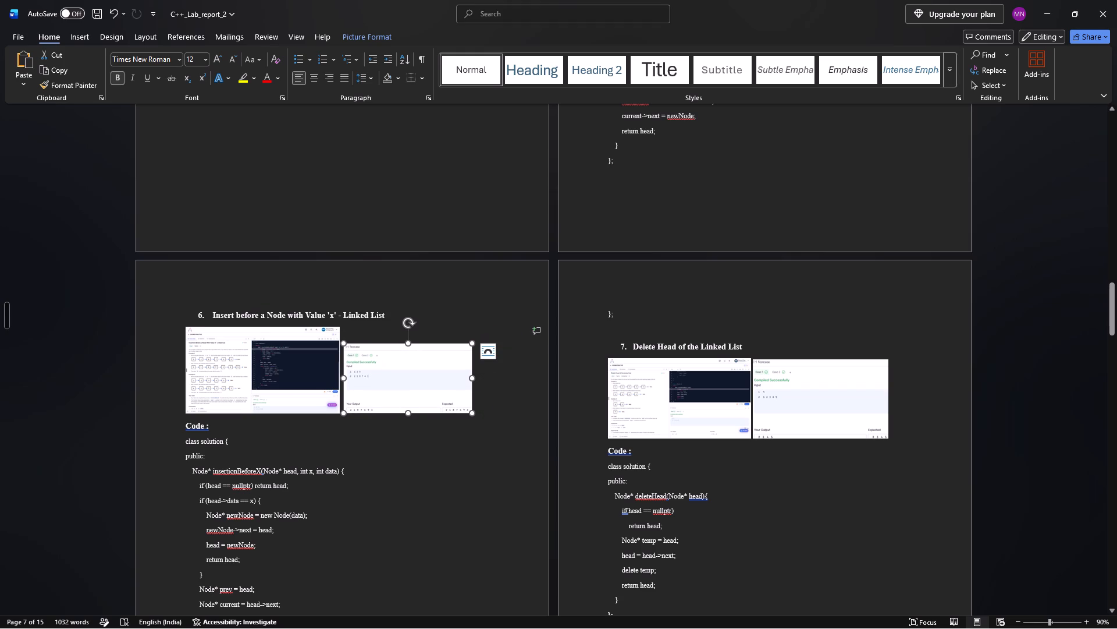
Reduce the font size of all of problem 6's code, from 'class solution {' to '};', trying 9.8 and settling on 9.5.
scroll(269, 426, down, 1)
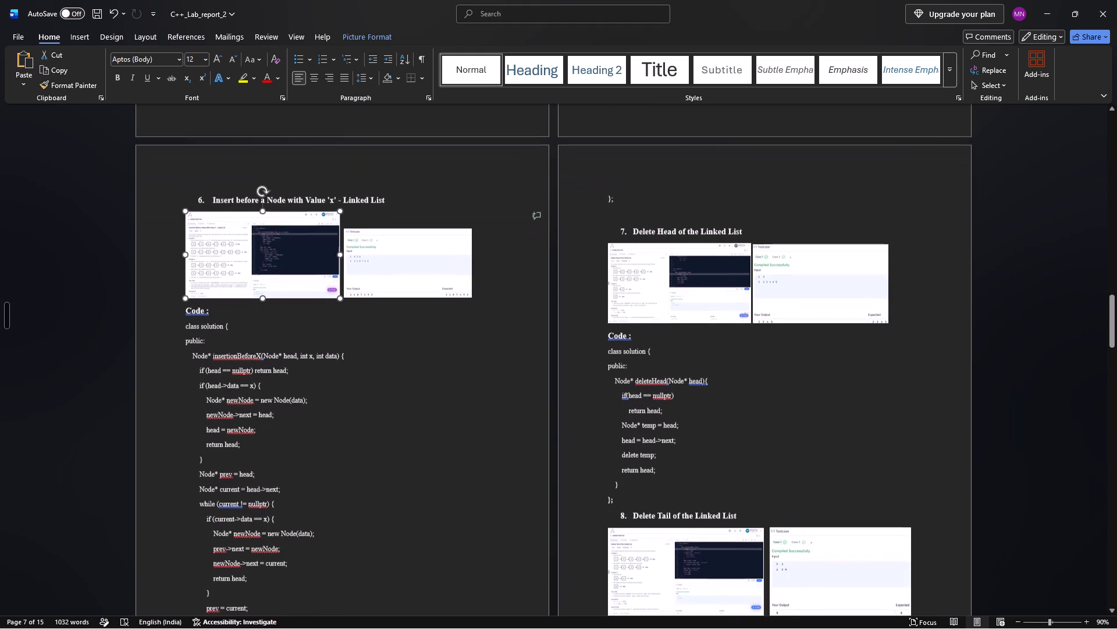
scroll(269, 426, down, 1)
drag(183, 330, 627, 195)
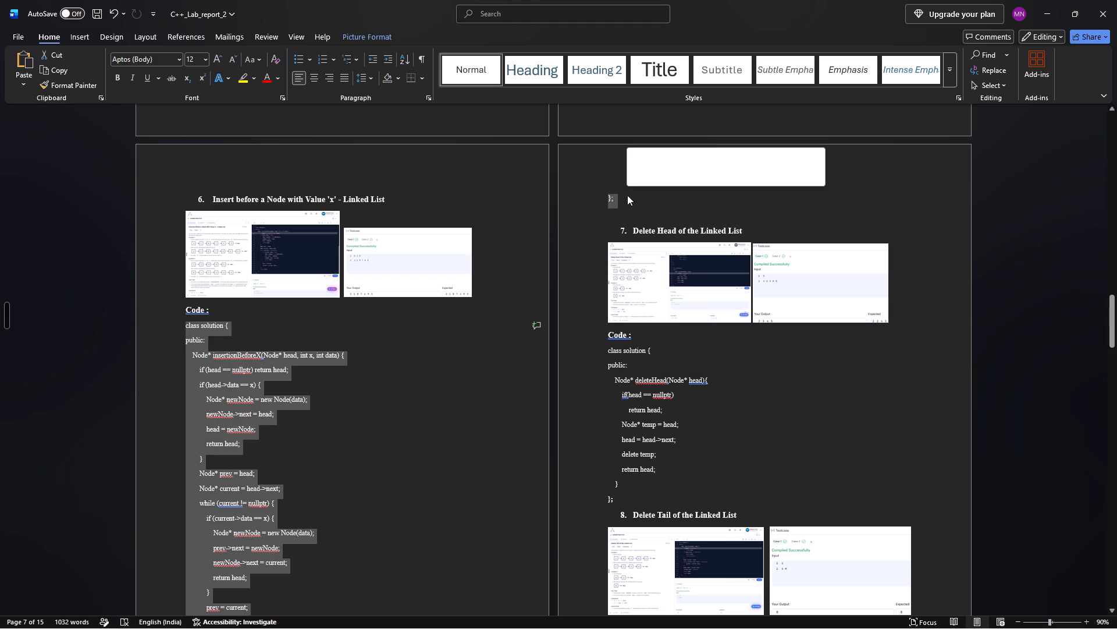
click(700, 160)
text(9.8)
key(Return)
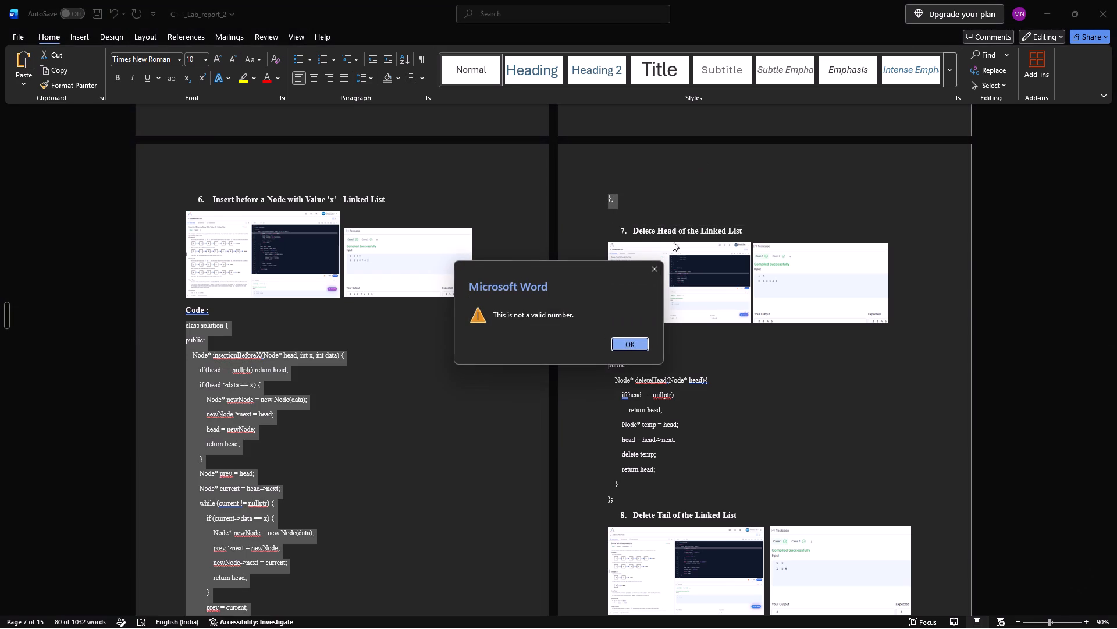
click(628, 337)
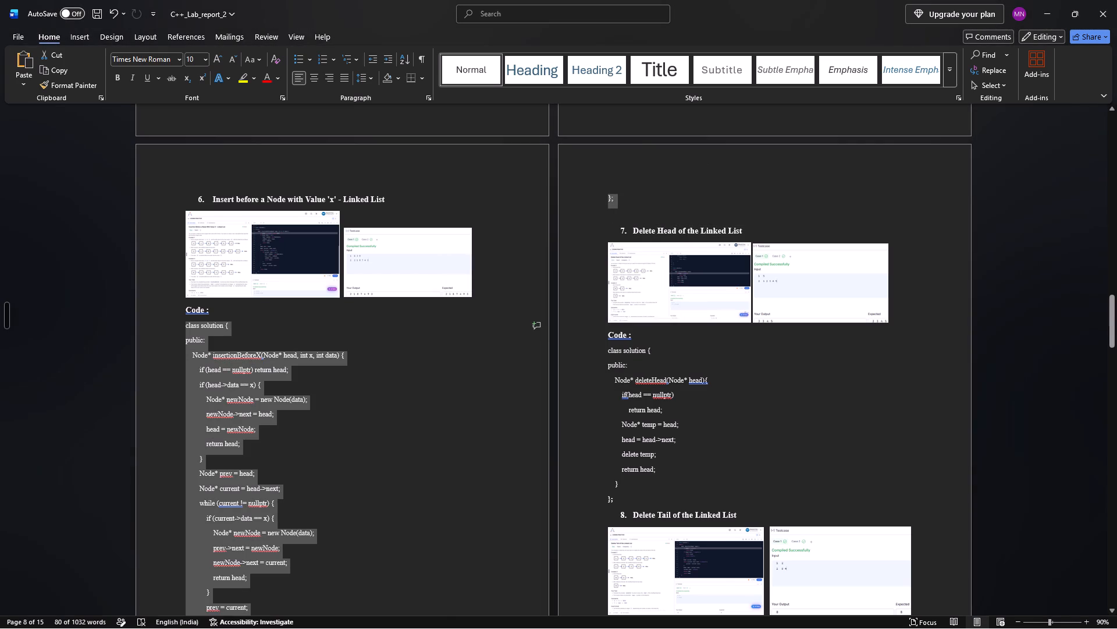
right_click(613, 205)
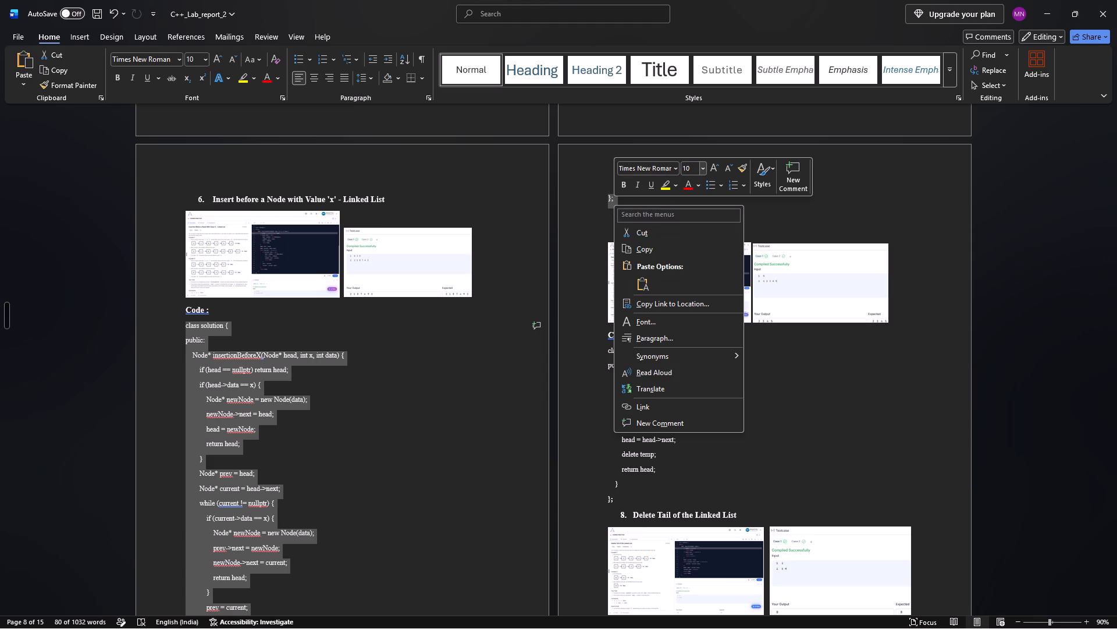
click(702, 169)
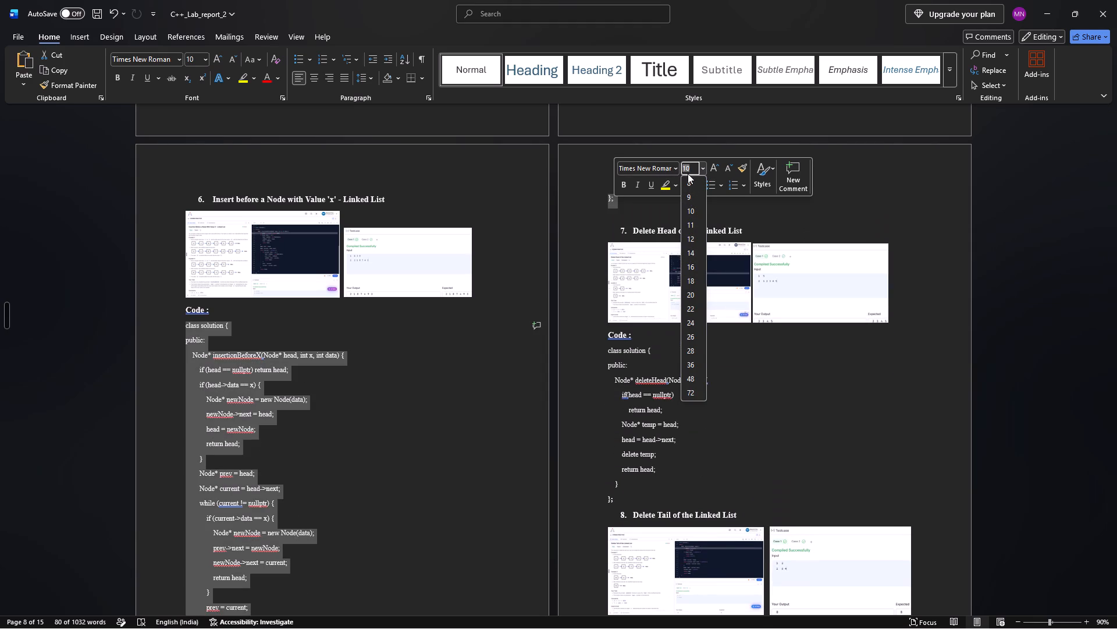
text(9.5)
key(Return)
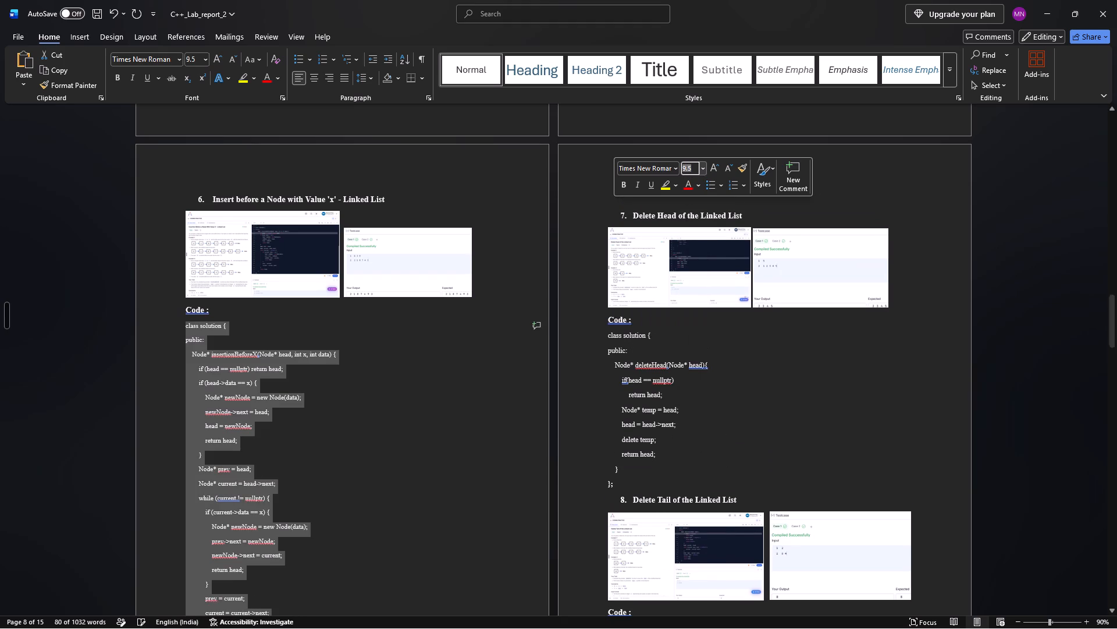
click(527, 323)
Delete the blank line above the 'Delete Head of the Linked List' heading so it starts at the top of its page.
scroll(433, 384, down, 1)
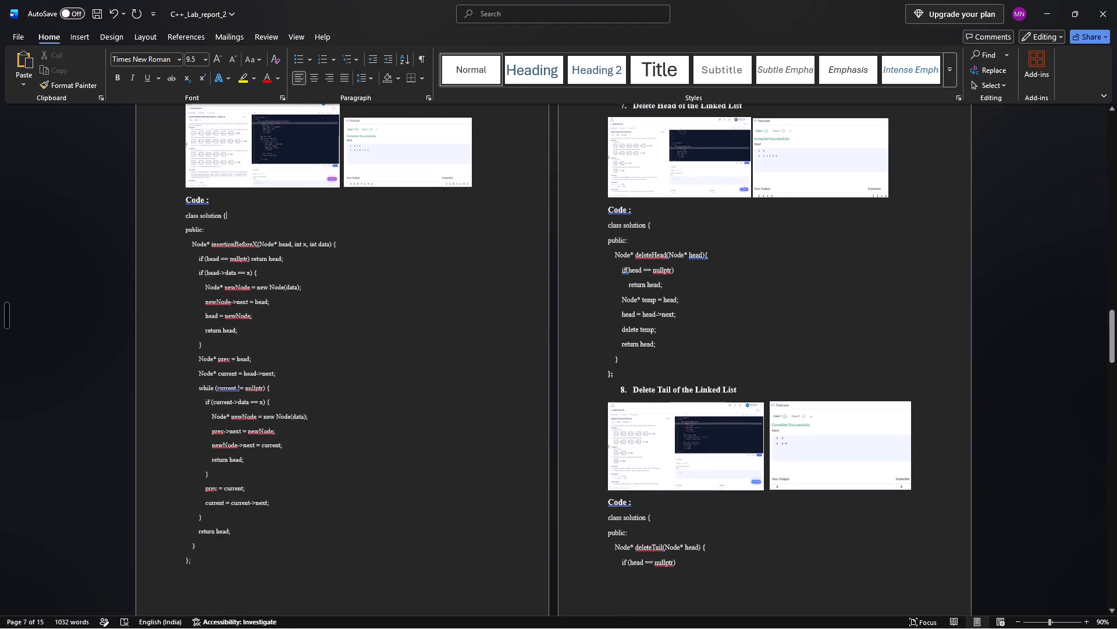
scroll(433, 384, down, 2)
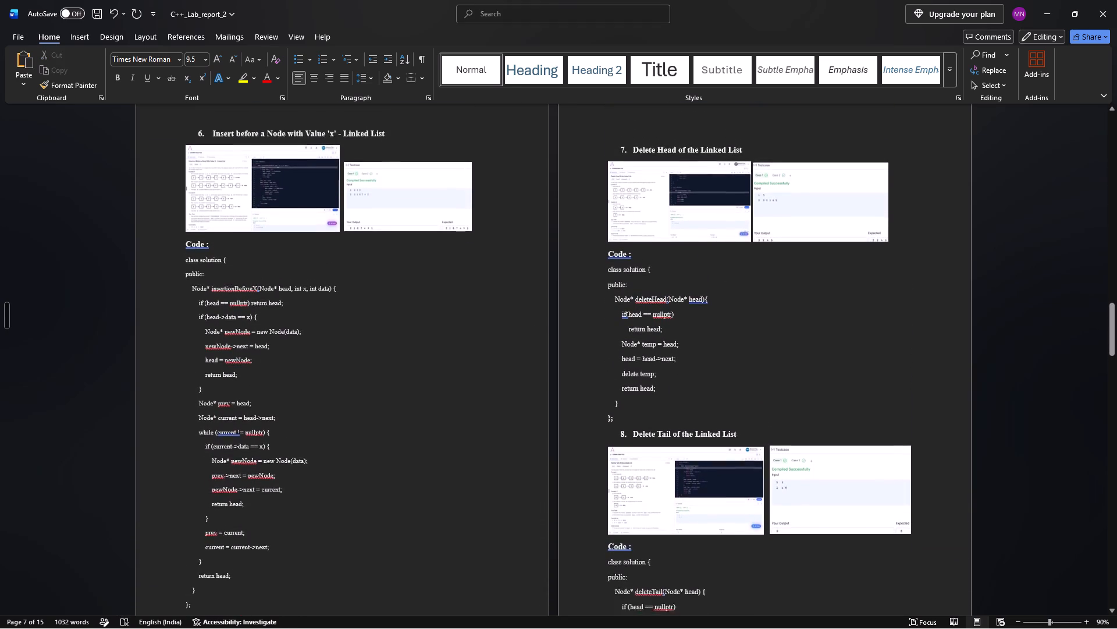
scroll(433, 384, down, 1)
scroll(433, 384, up, 1)
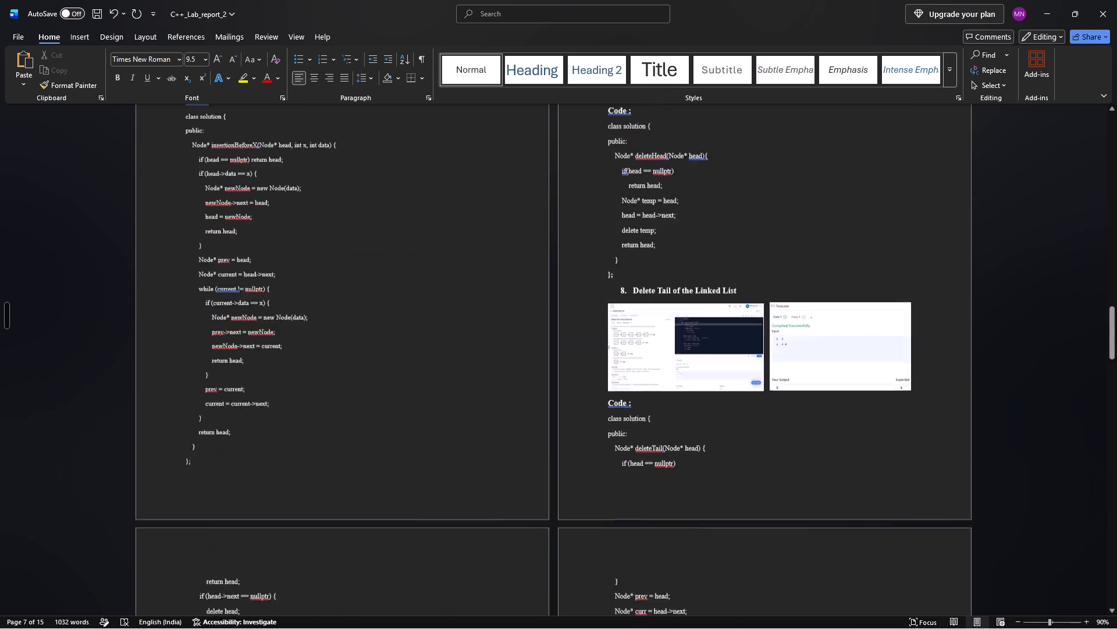
scroll(433, 384, up, 1)
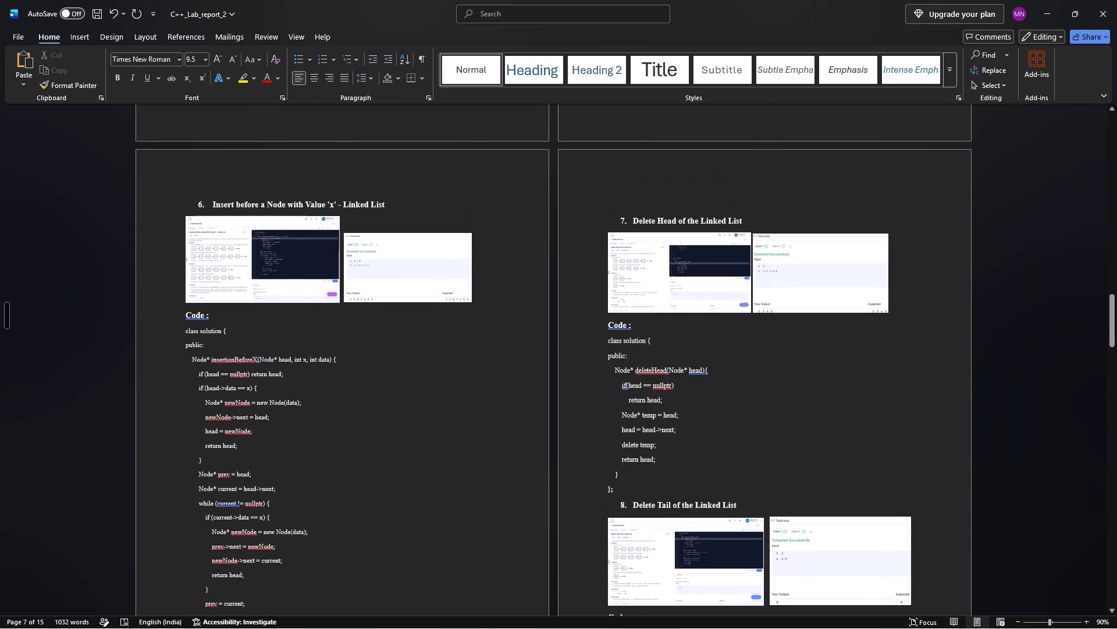
click(634, 206)
key(BackSpace)
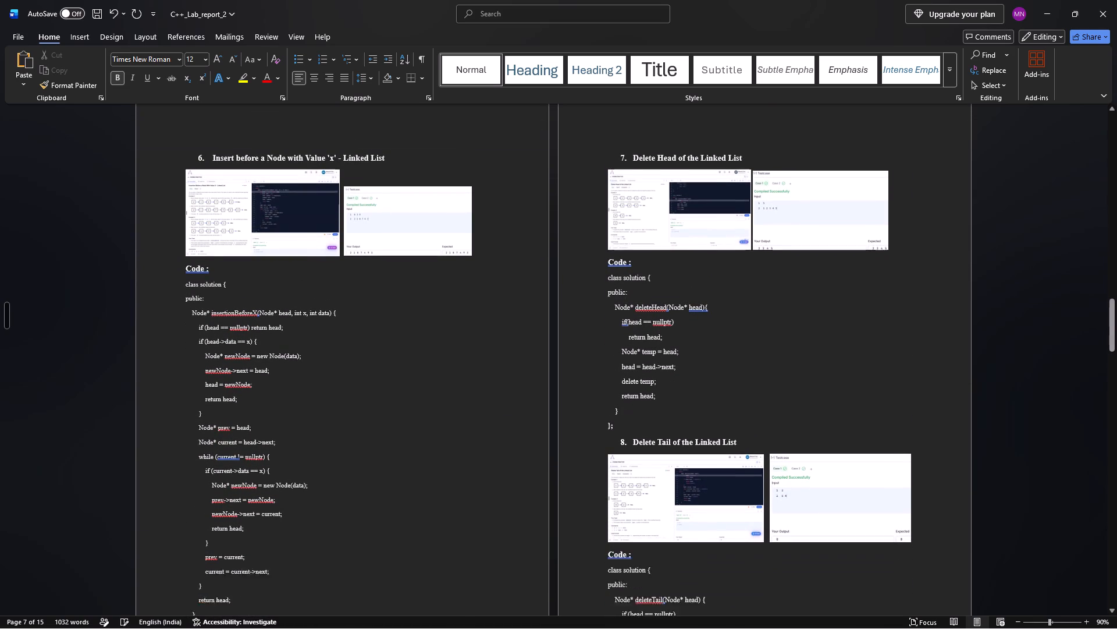
Add a blank line before problem 12's 'Code :' label so it moves to the next page with its code.
scroll(634, 206, right, 1)
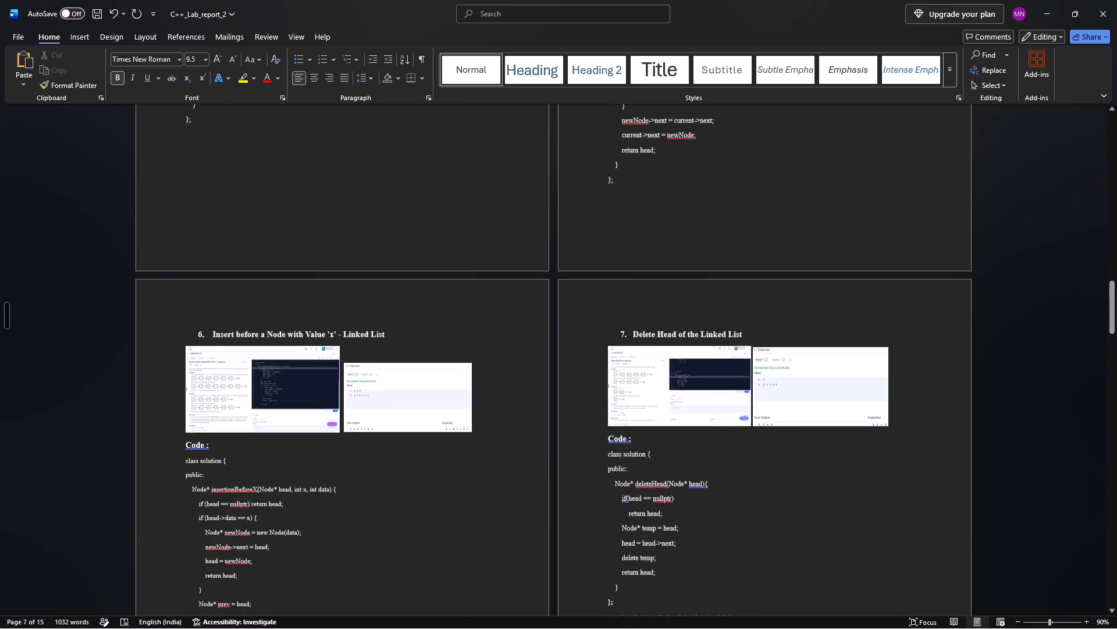
scroll(634, 206, down, 3)
scroll(639, 398, down, 1)
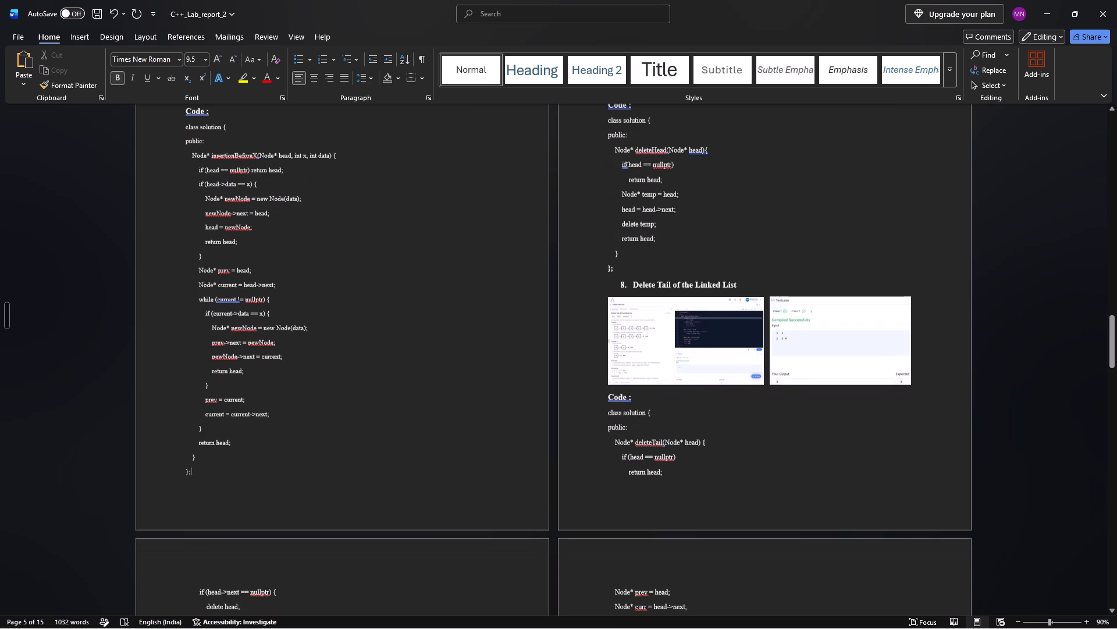
scroll(639, 398, down, 4)
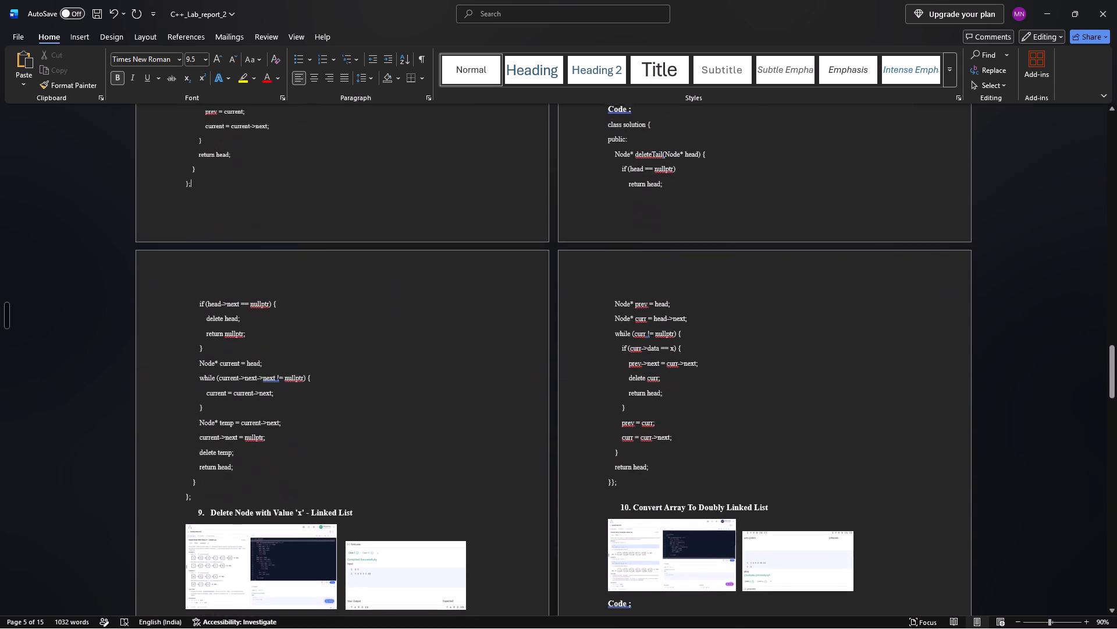
scroll(639, 398, down, 1)
scroll(419, 442, down, 2)
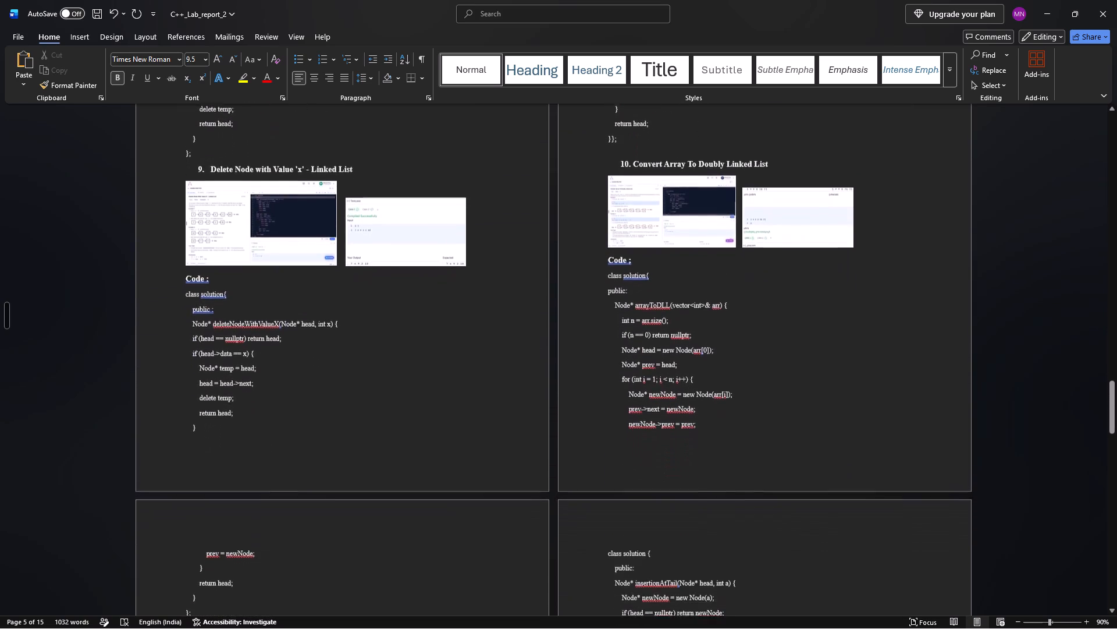
scroll(419, 442, down, 2)
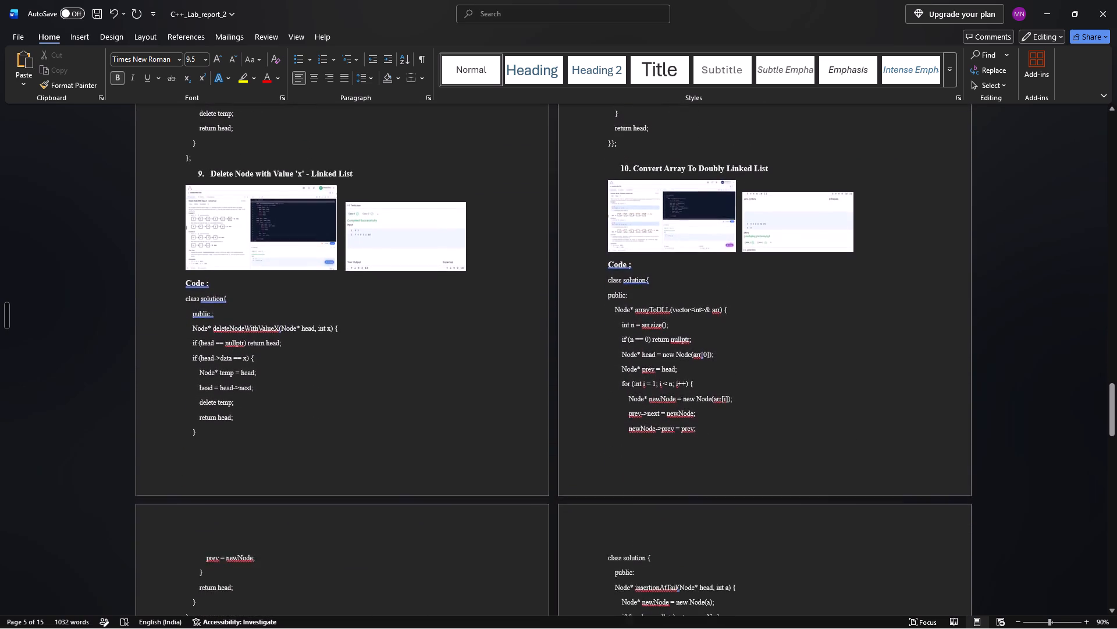
scroll(419, 442, down, 2)
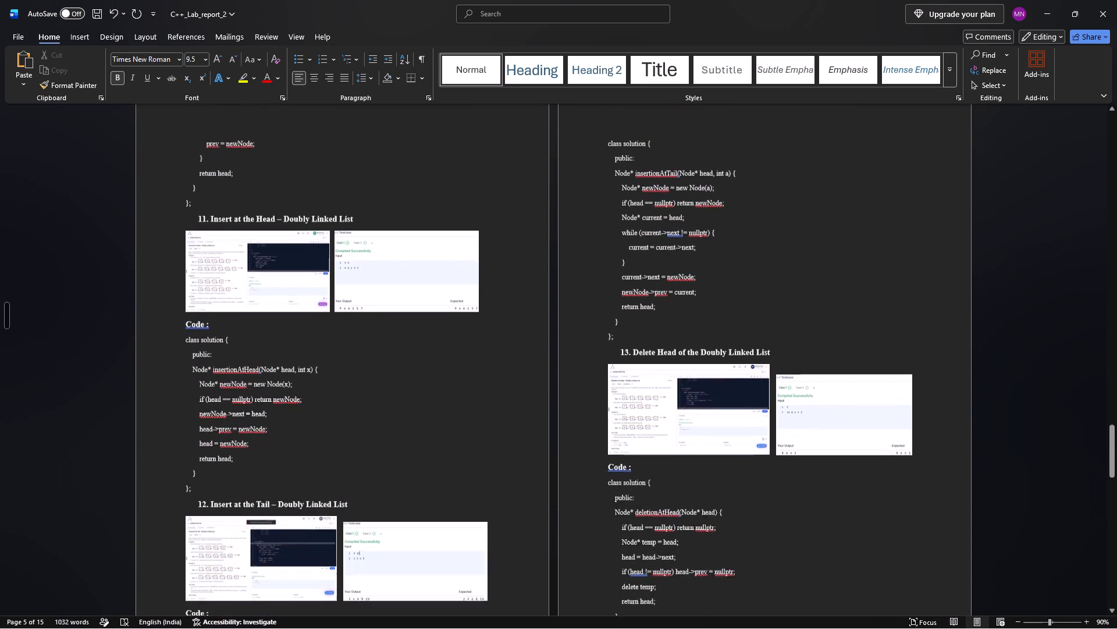
scroll(419, 442, down, 2)
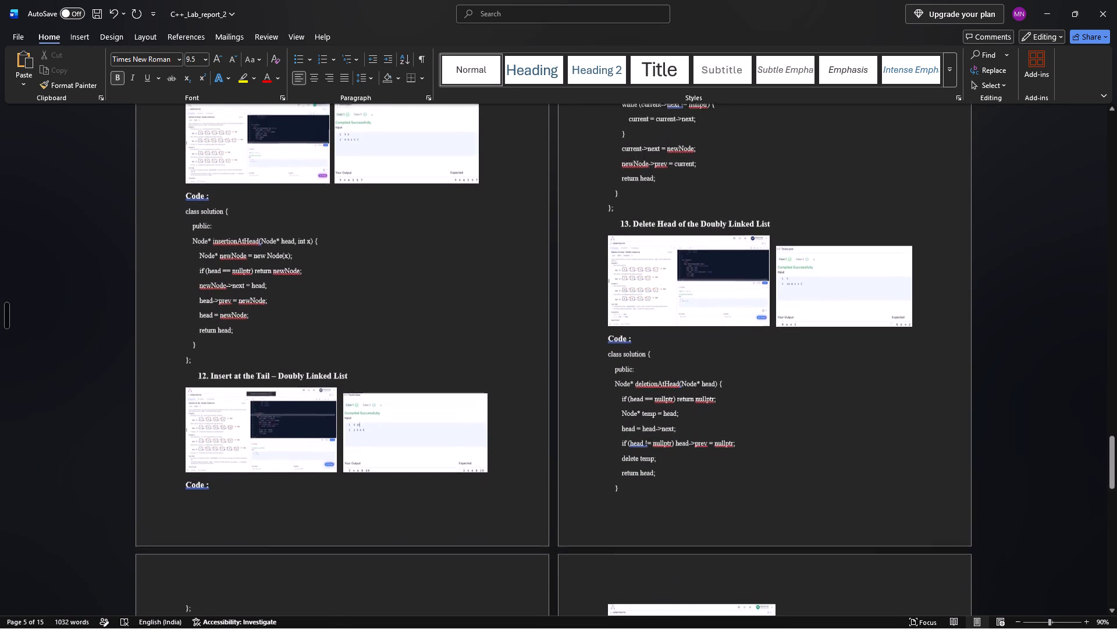
scroll(419, 442, down, 2)
click(184, 481)
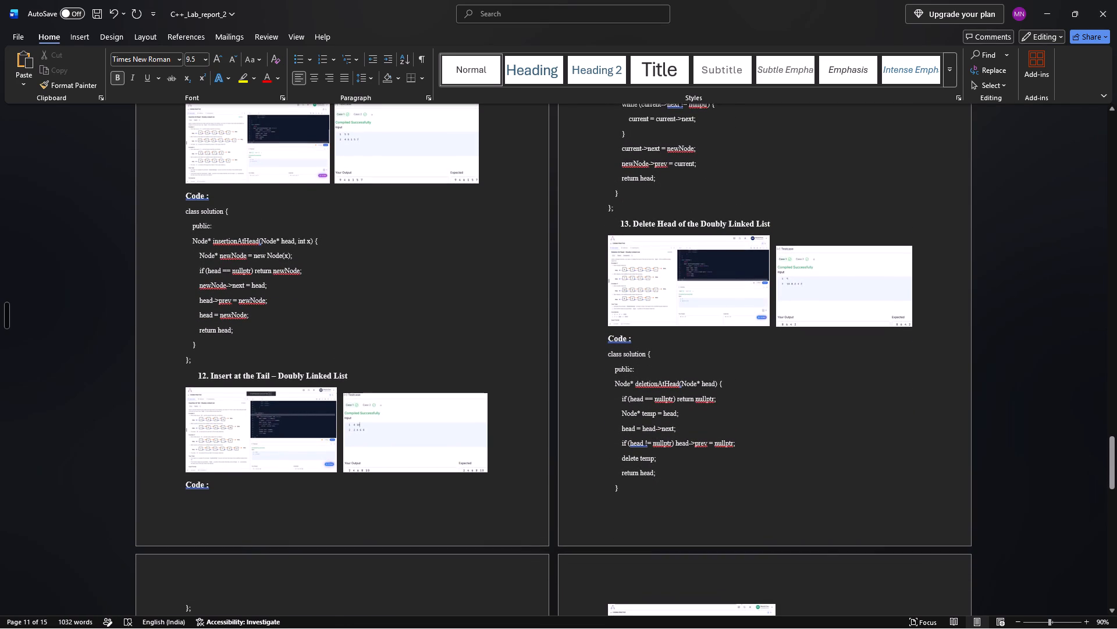
key(Return)
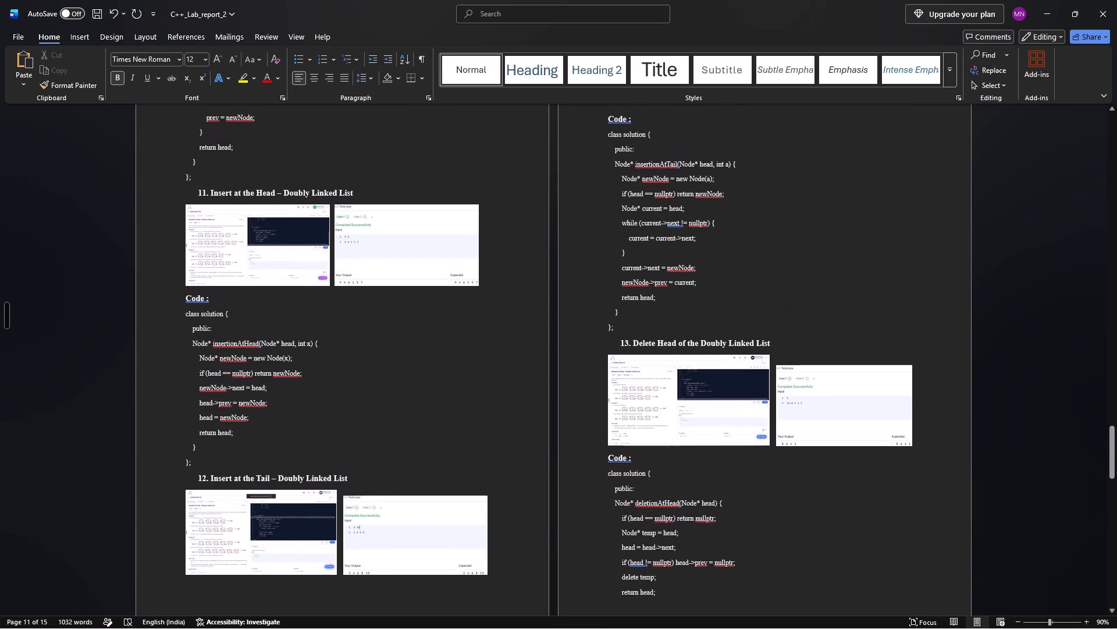
Shrink the problem screenshot under 'Delete Head of the Doubly Linked List' slightly to free space for the code on that page.
scroll(718, 304, up, 2)
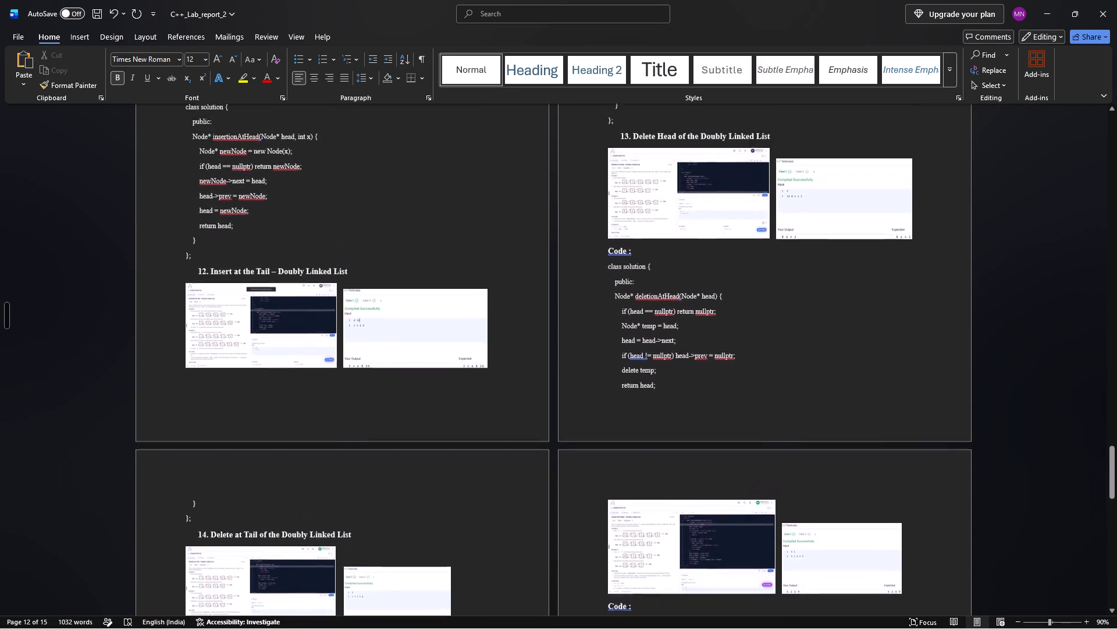
scroll(718, 304, up, 3)
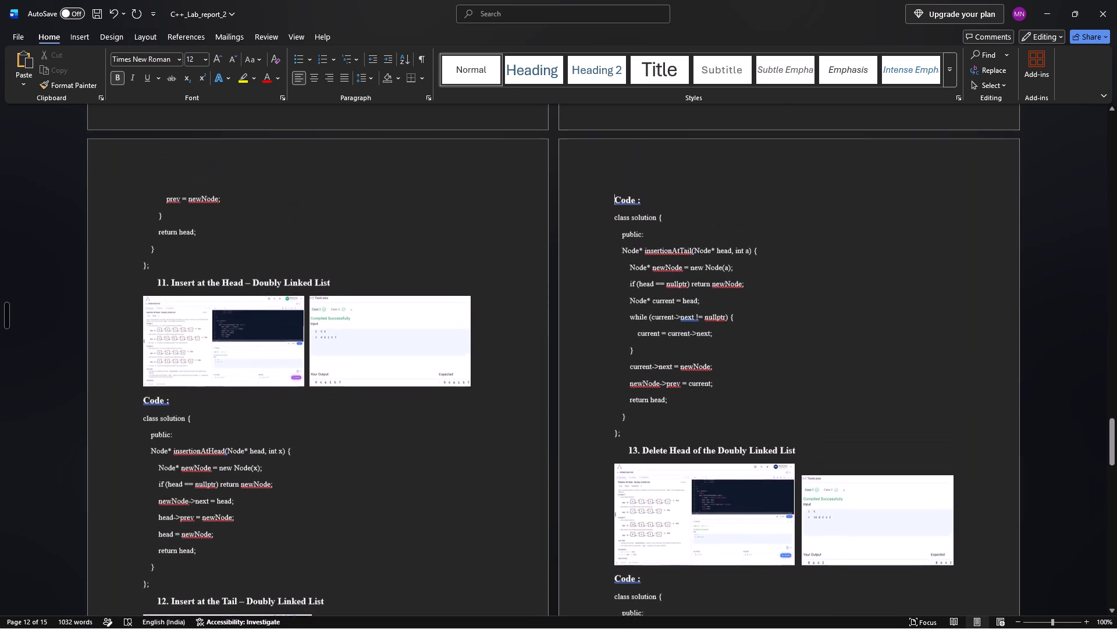
scroll(718, 304, up, 1)
scroll(718, 304, down, 3)
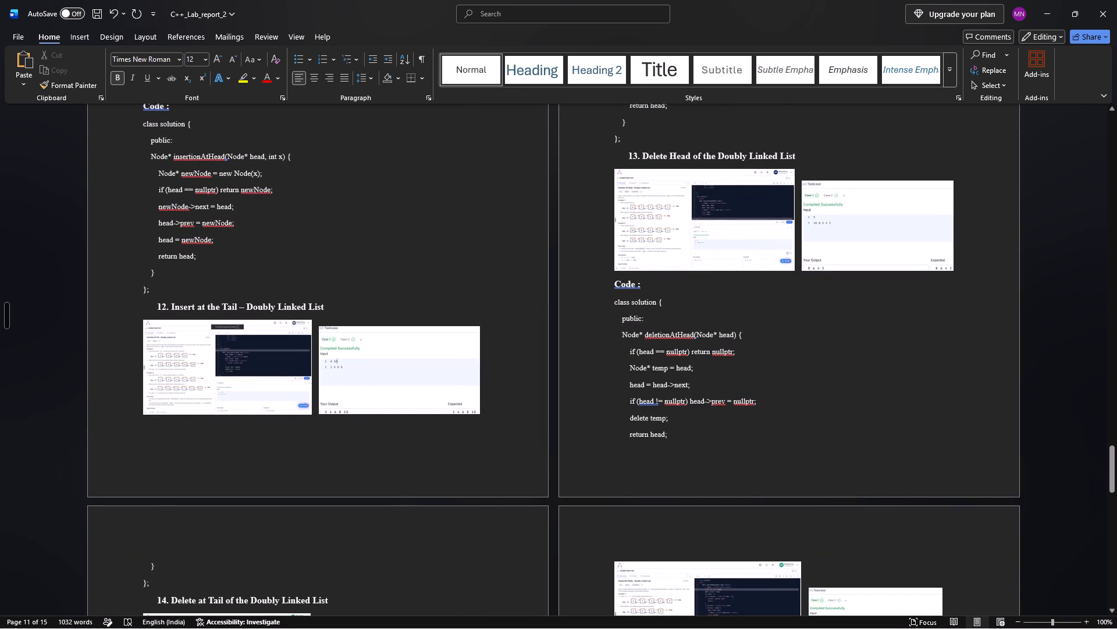
click(688, 249)
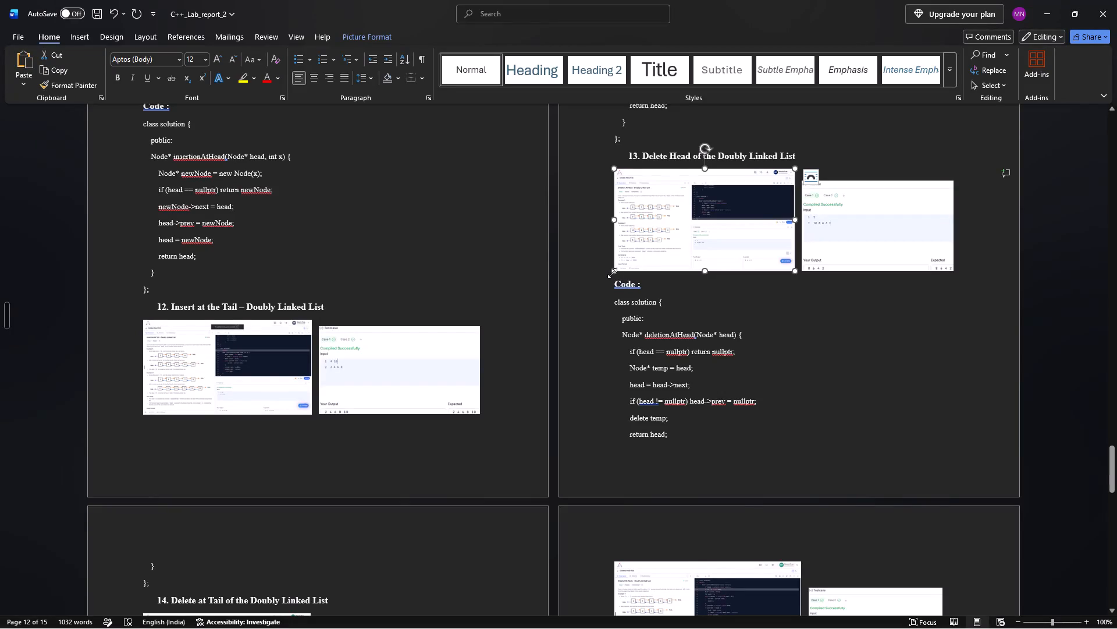
drag(612, 273, 642, 257)
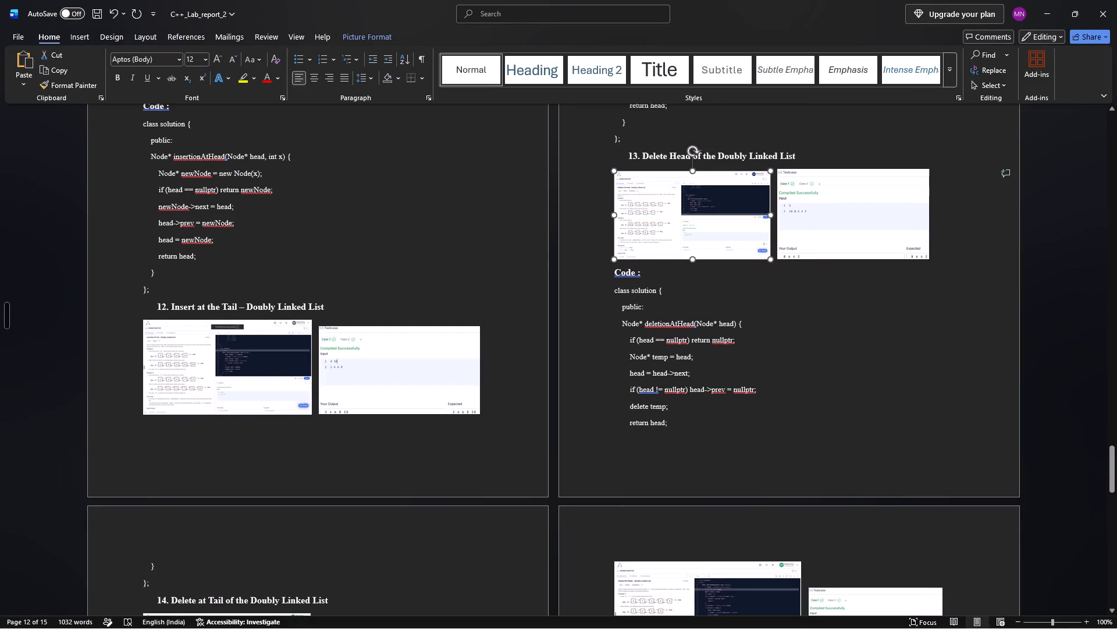
click(680, 426)
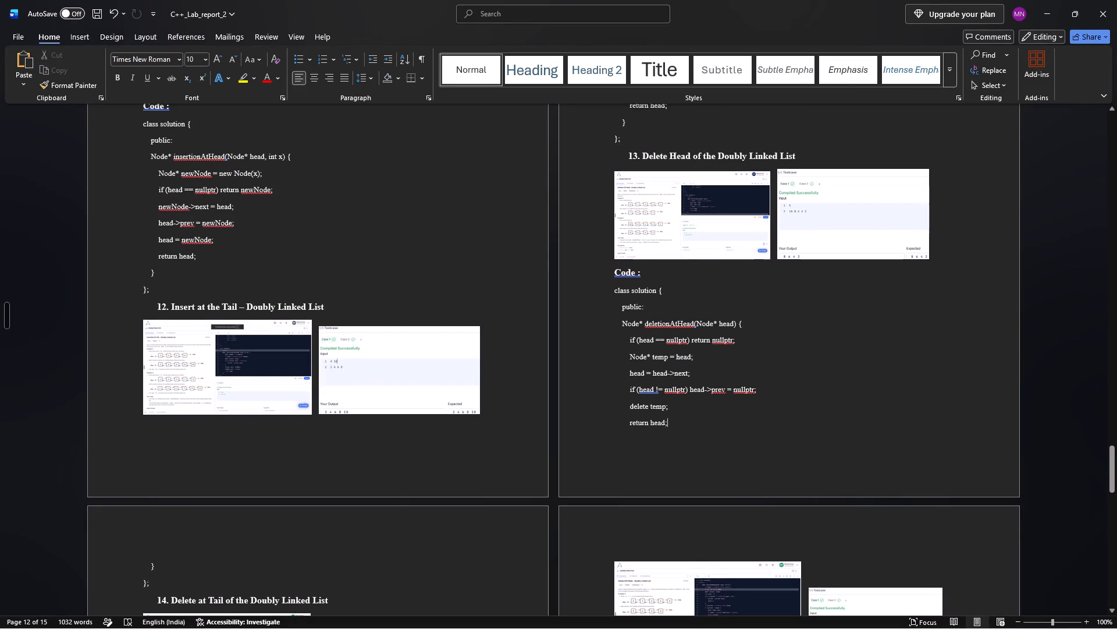
Join both closing braces of problem 13's code onto its 'return head;' line so the code ends on that page.
key(Delete)
key(Delete)
key(Delete)
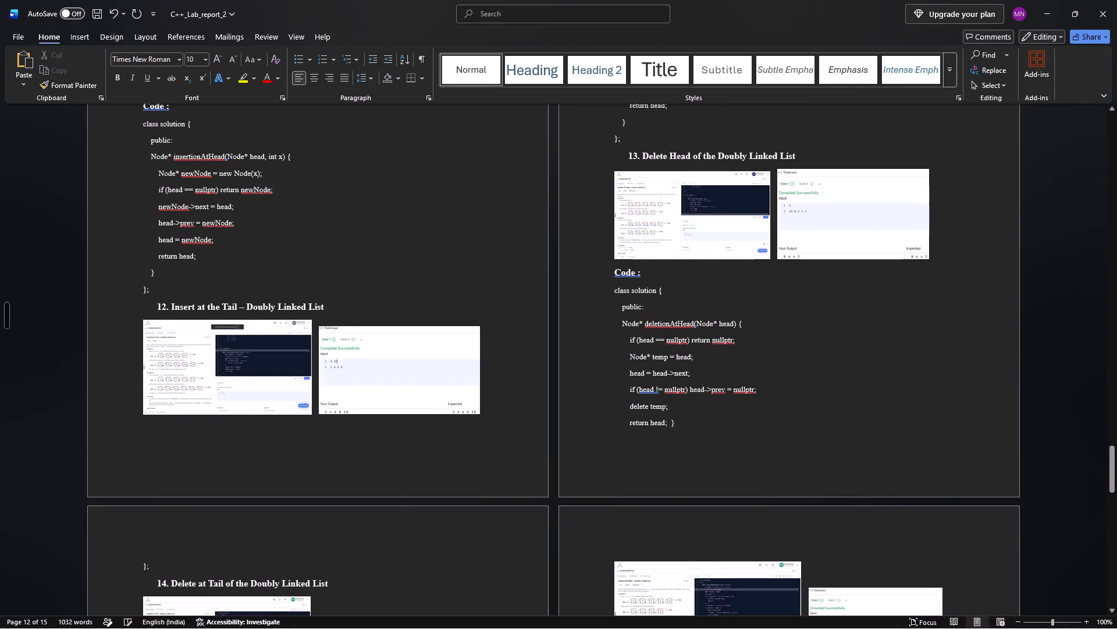
key(Delete)
key(Right)
key(Right)
key(Delete)
Join the last two closing braces of problem 15's code onto one line so the code no longer spills onto another page.
scroll(680, 426, down, 1)
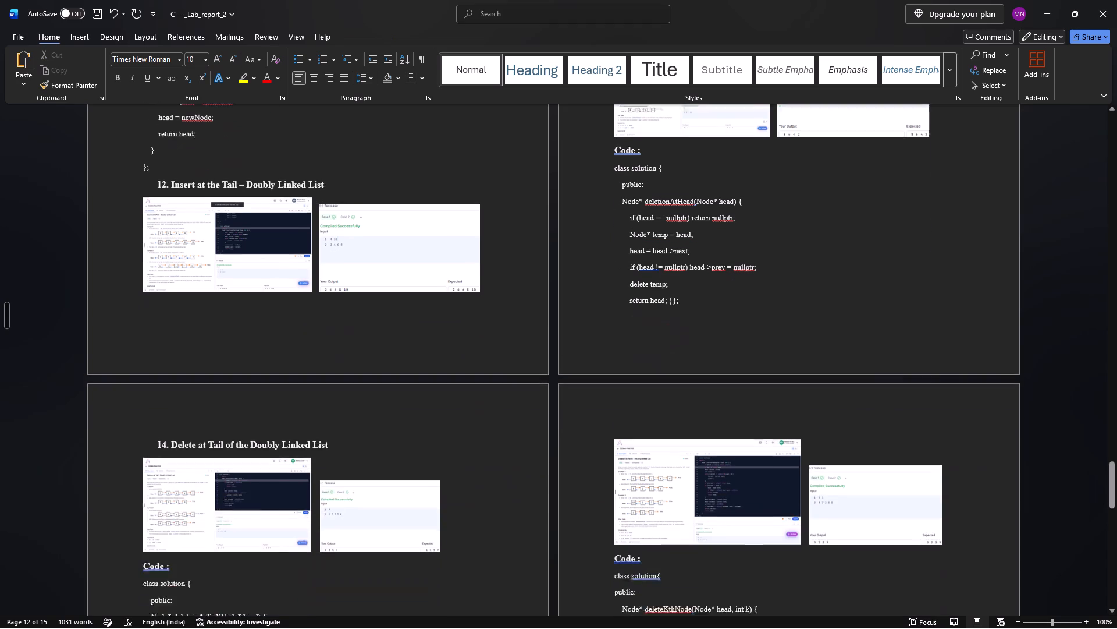
scroll(680, 426, down, 1)
scroll(464, 468, down, 3)
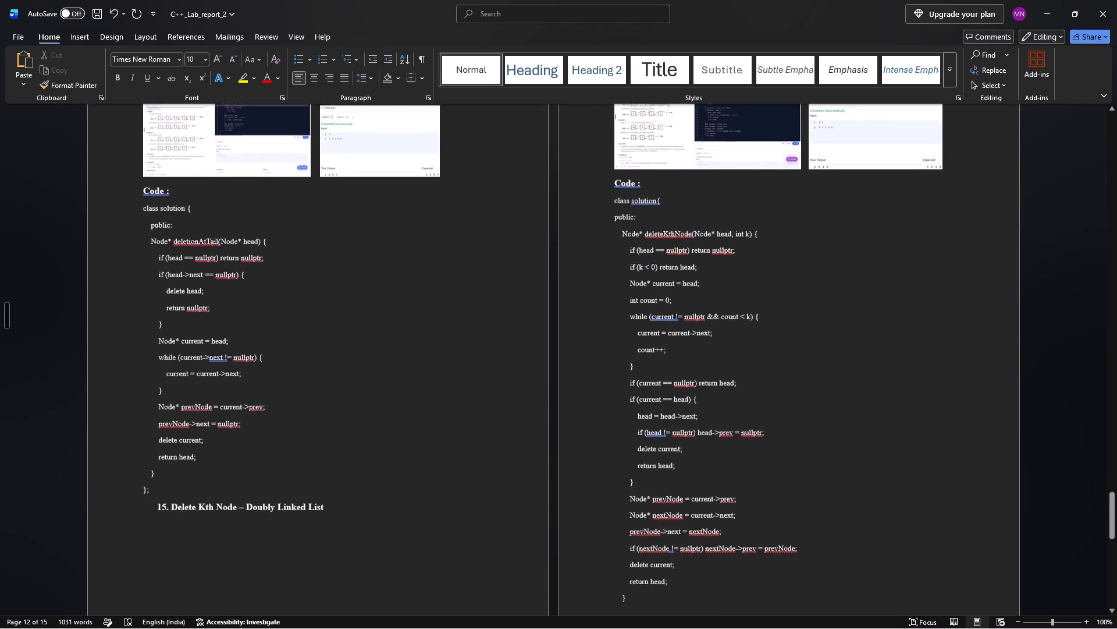
scroll(464, 468, down, 3)
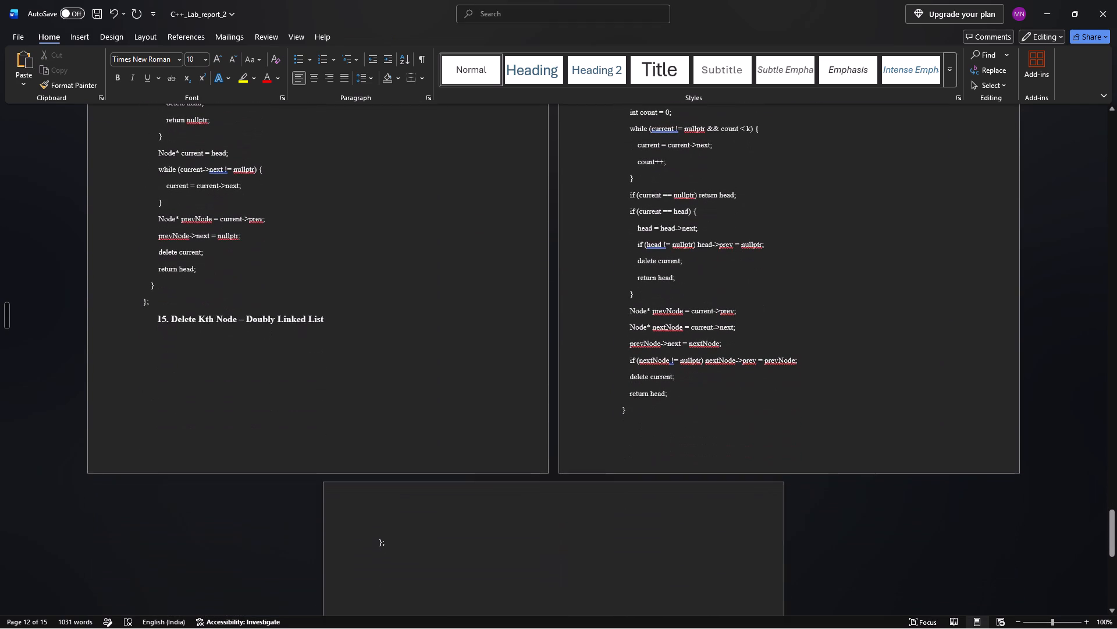
click(635, 418)
key(Delete)
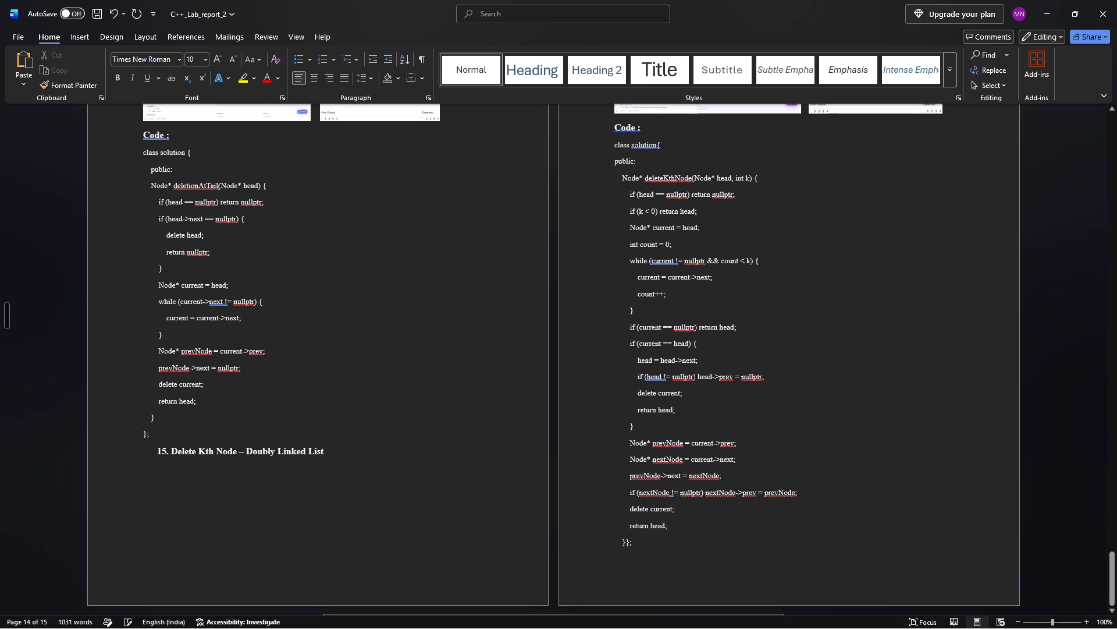
scroll(635, 418, down, 3)
click(712, 531)
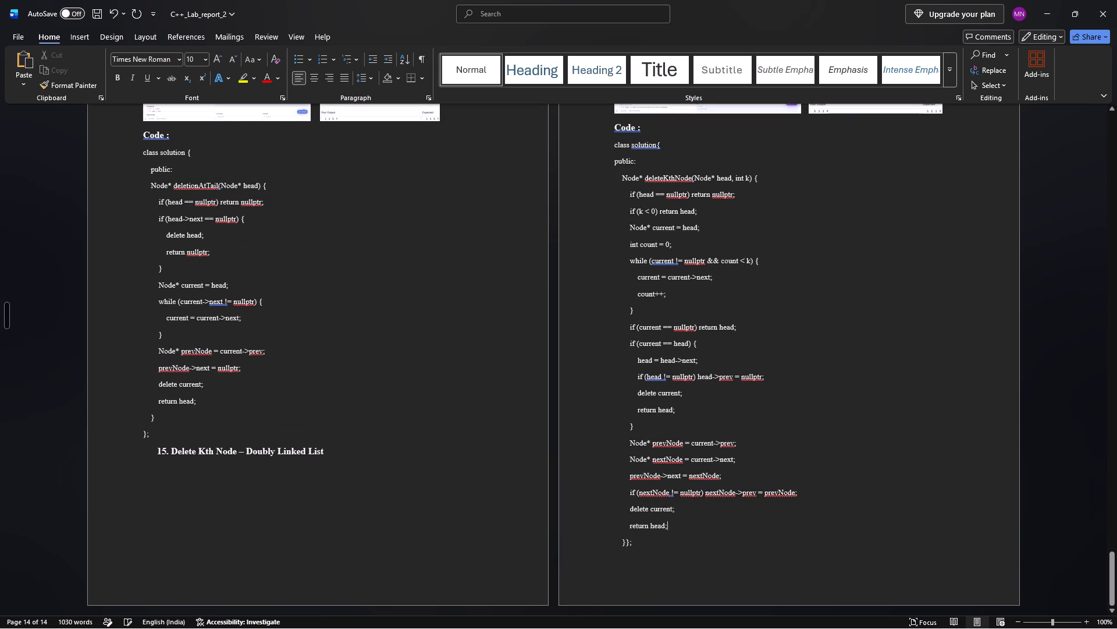
Add six blank lines after problem 14's code so the 'Delete Kth Node – Doubly Linked List' heading moves to its screenshots' page.
scroll(712, 531, up, 2)
scroll(712, 531, right, 1)
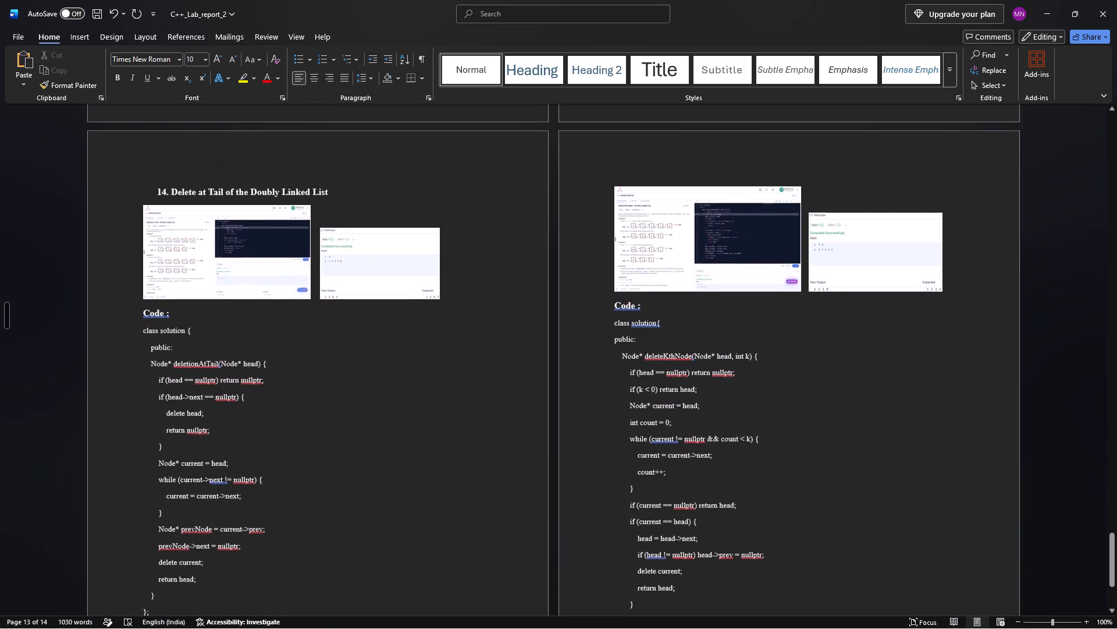
scroll(712, 531, right, 1)
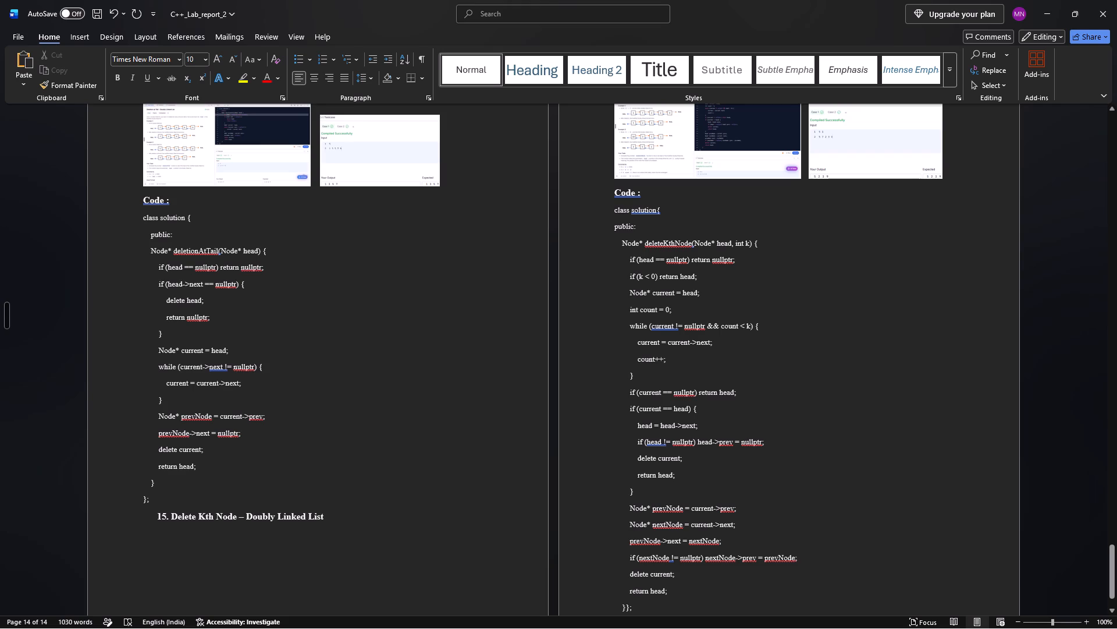
scroll(166, 483, up, 1)
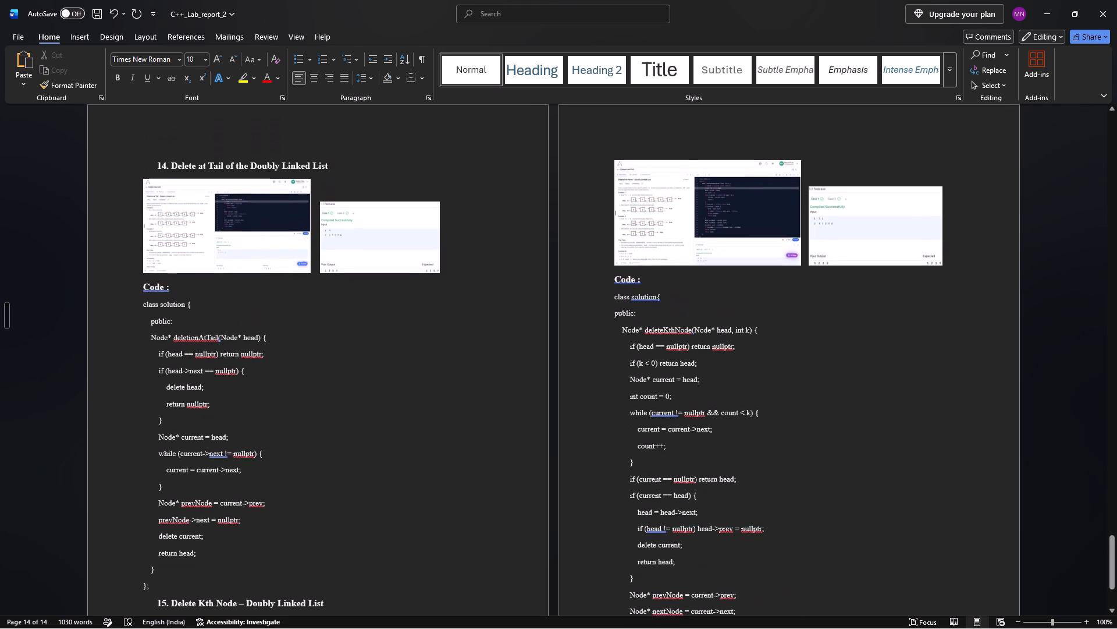
scroll(166, 483, up, 7)
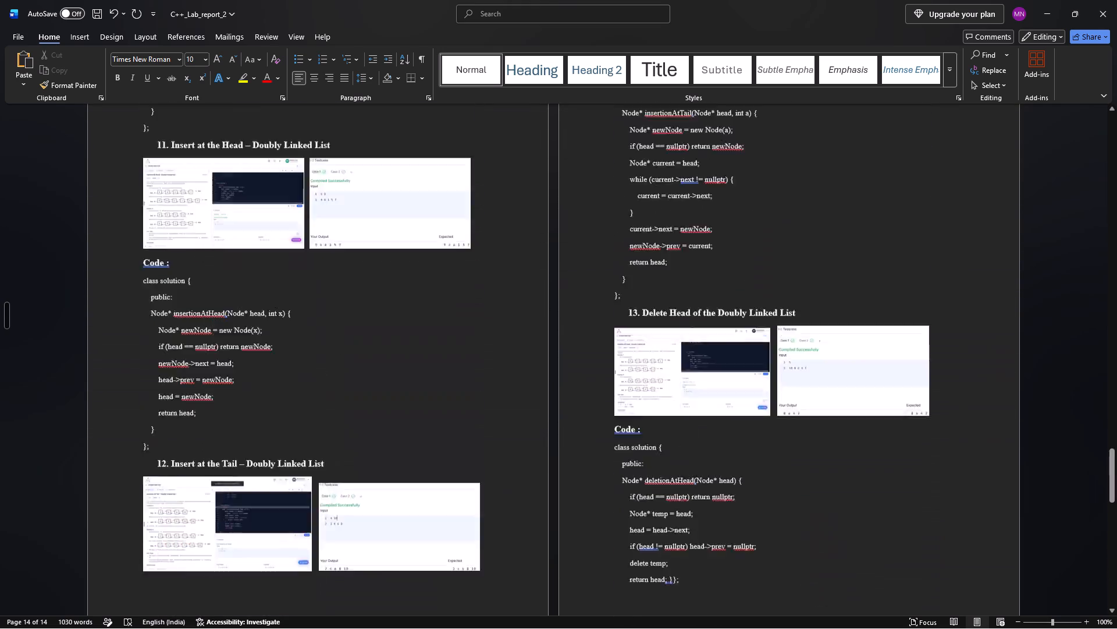
scroll(166, 483, up, 1)
scroll(166, 483, down, 4)
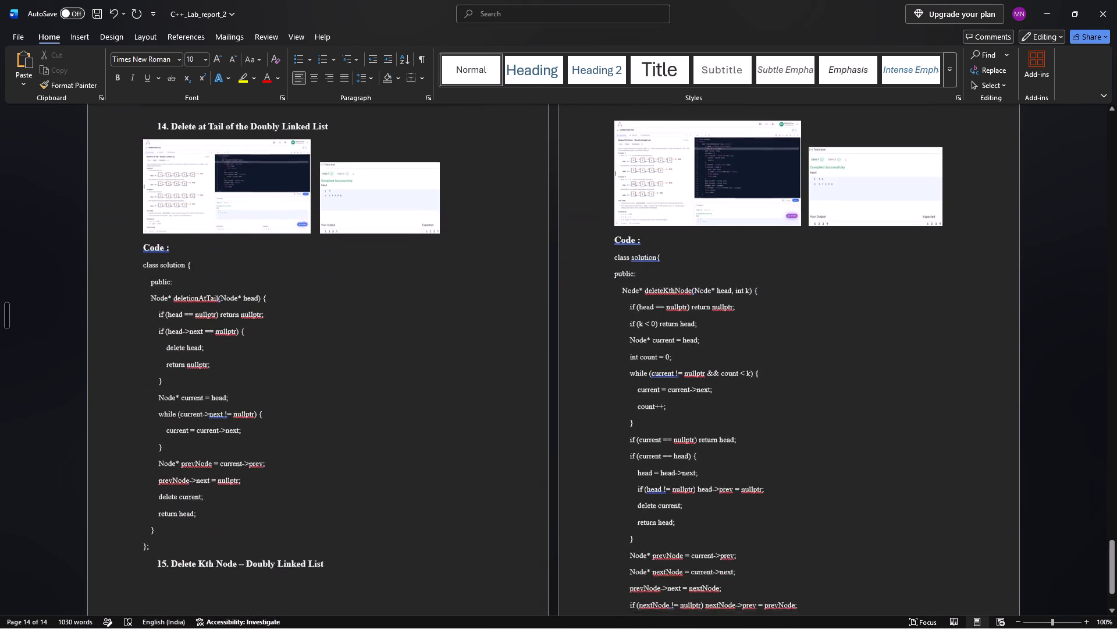
scroll(166, 483, down, 3)
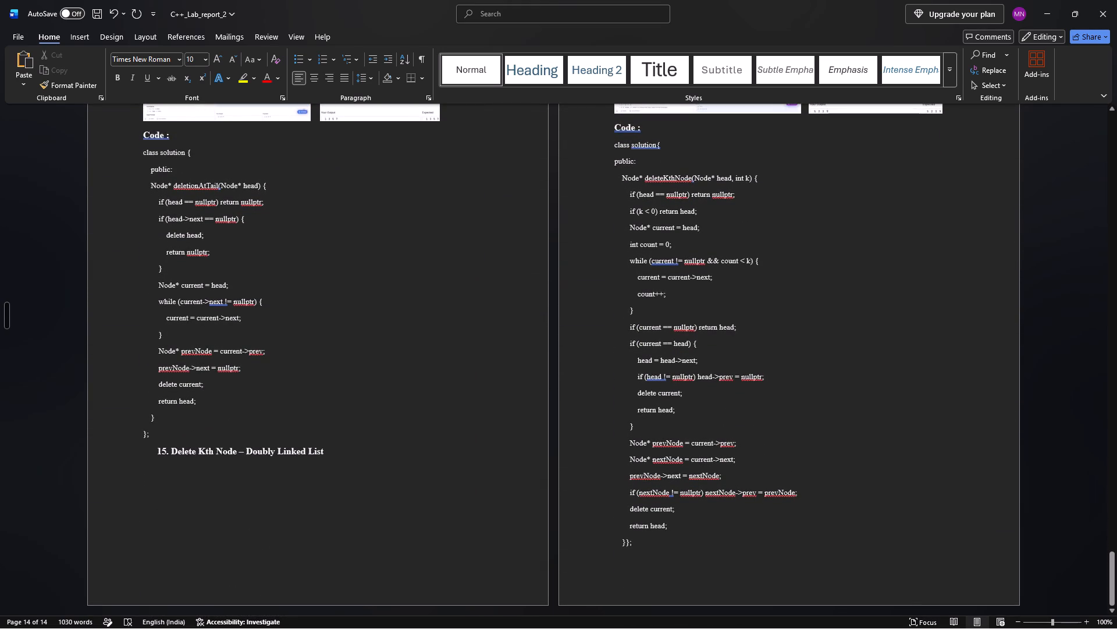
click(156, 441)
key(Return)
key(Return)
key(Return)
key(Return)
key(Return)
key(Return)
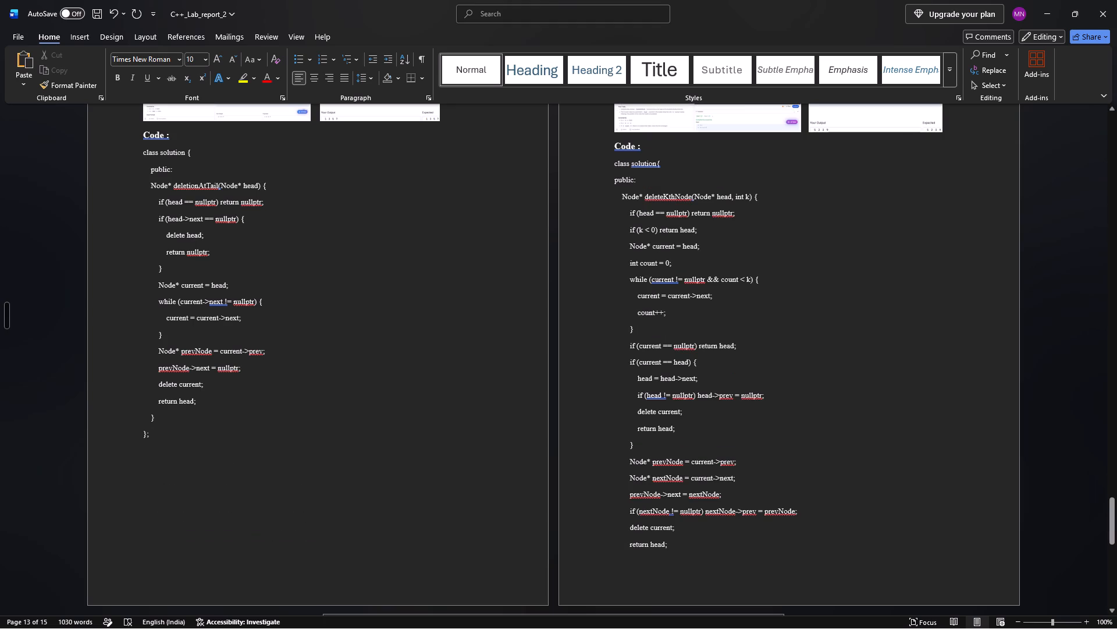
Reduce the font size of all of problem 15's code, from 'class solution' to the closing braces, trying 9.5 and settling on 9.
drag(615, 161, 634, 589)
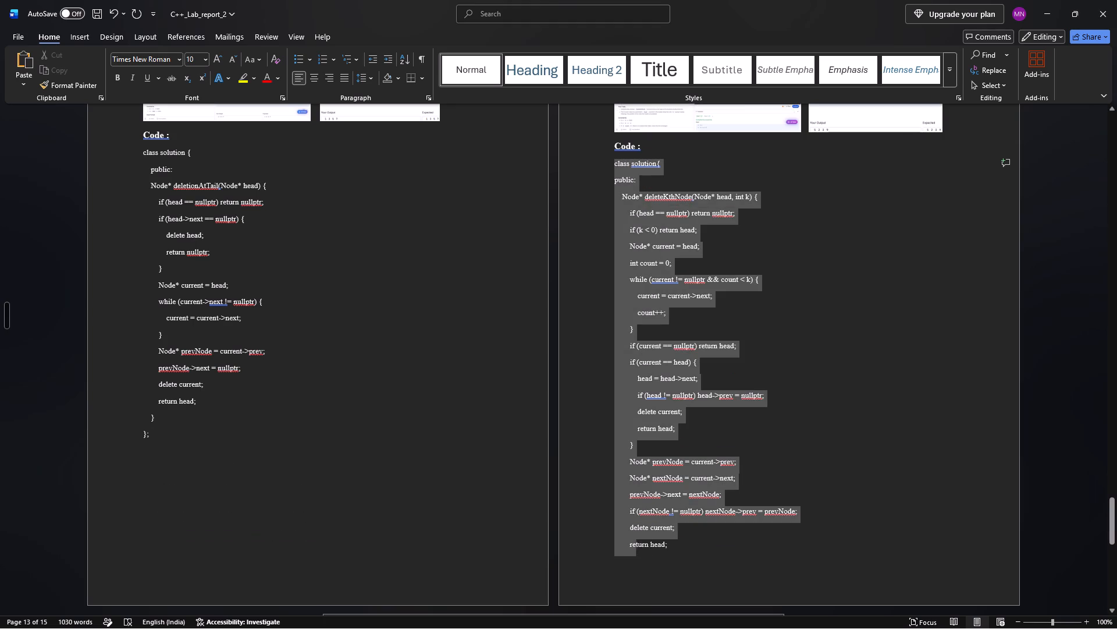
drag(634, 589, 554, 257)
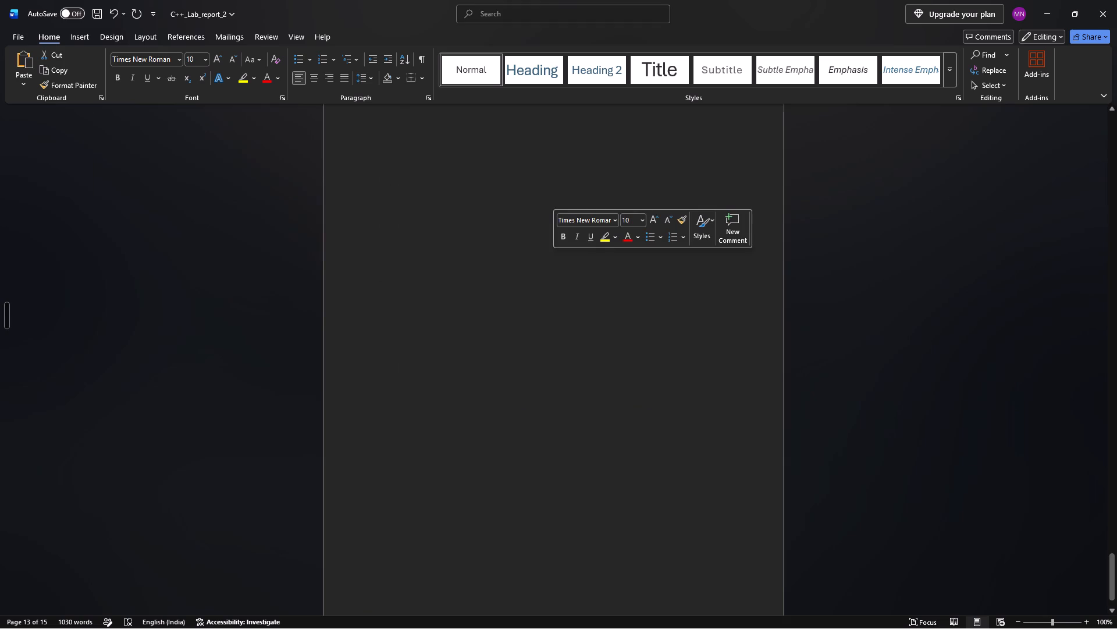
click(632, 215)
click(626, 219)
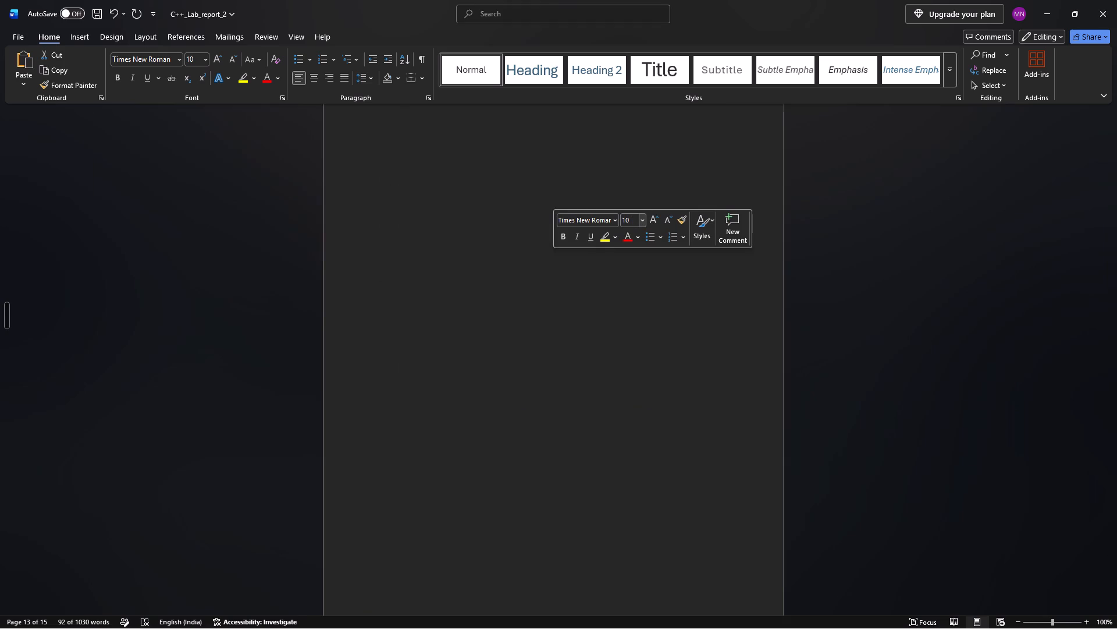
text(9.5)
key(Return)
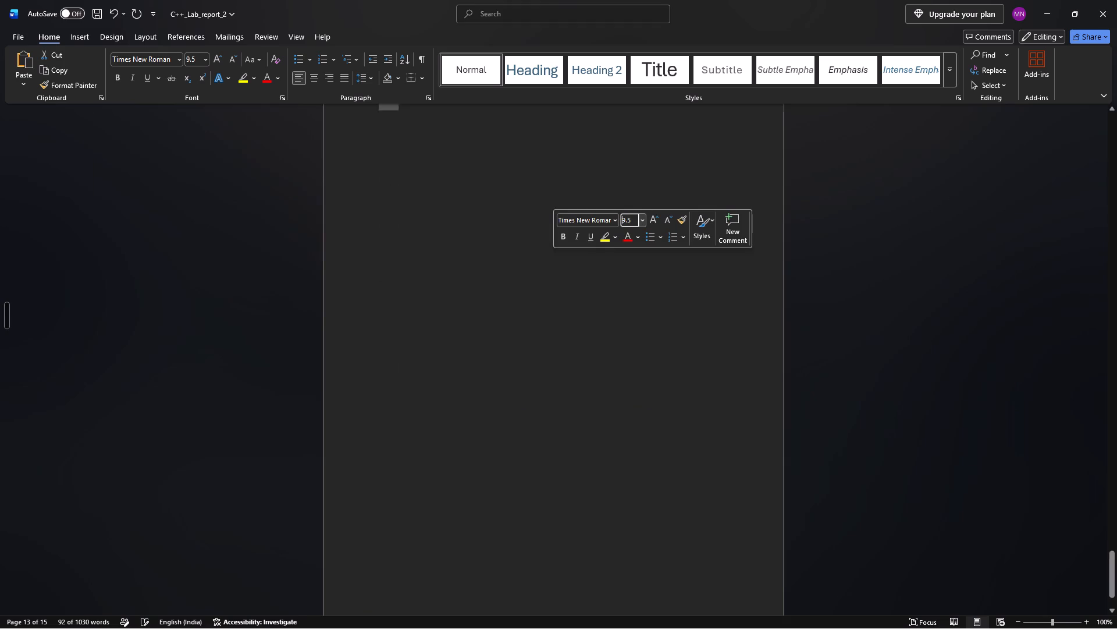
scroll(499, 248, up, 5)
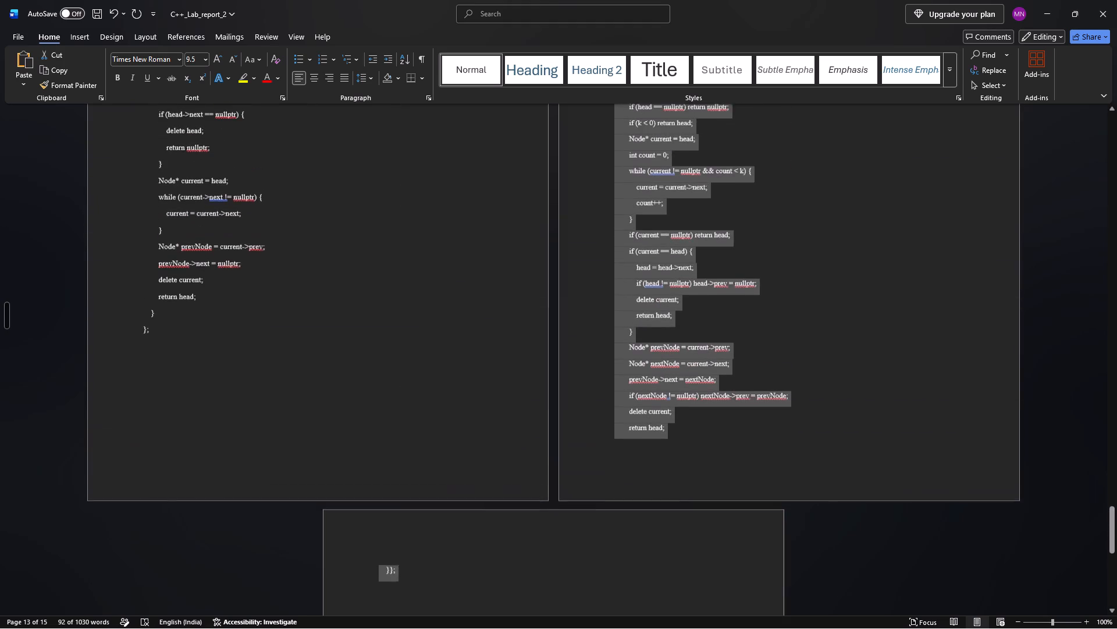
scroll(499, 248, up, 1)
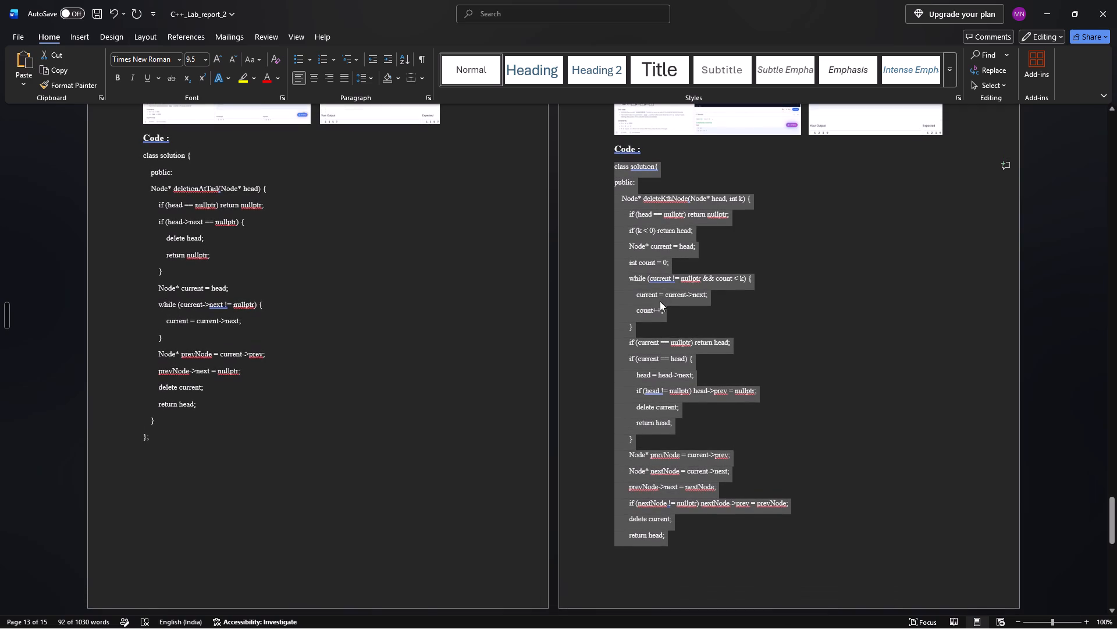
right_click(660, 301)
click(736, 260)
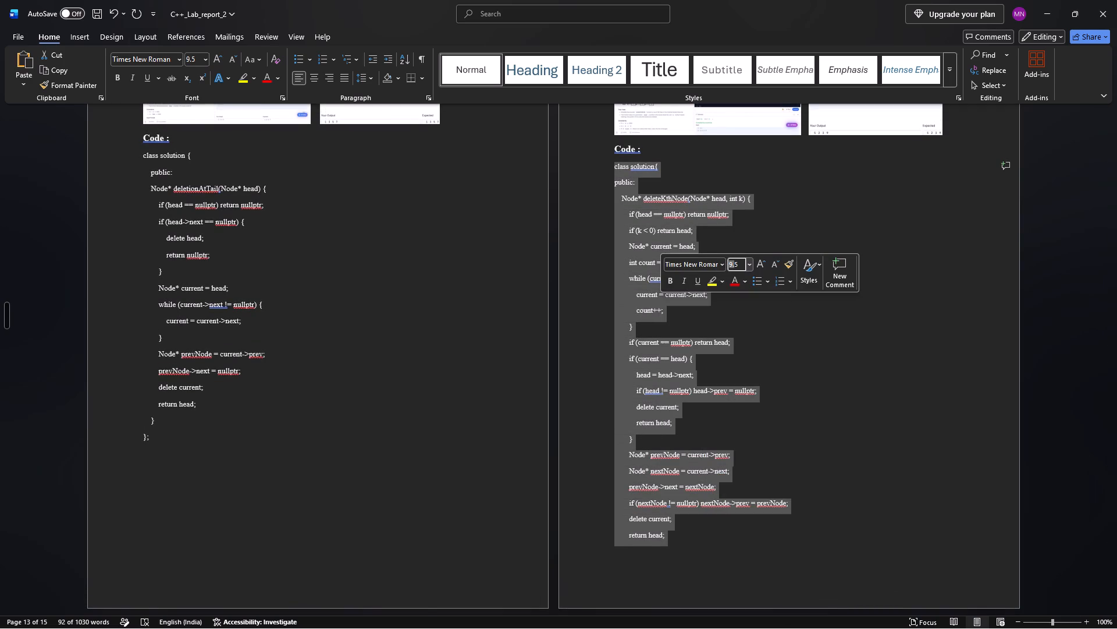
key(9)
key(Delete)
key(Return)
click(716, 388)
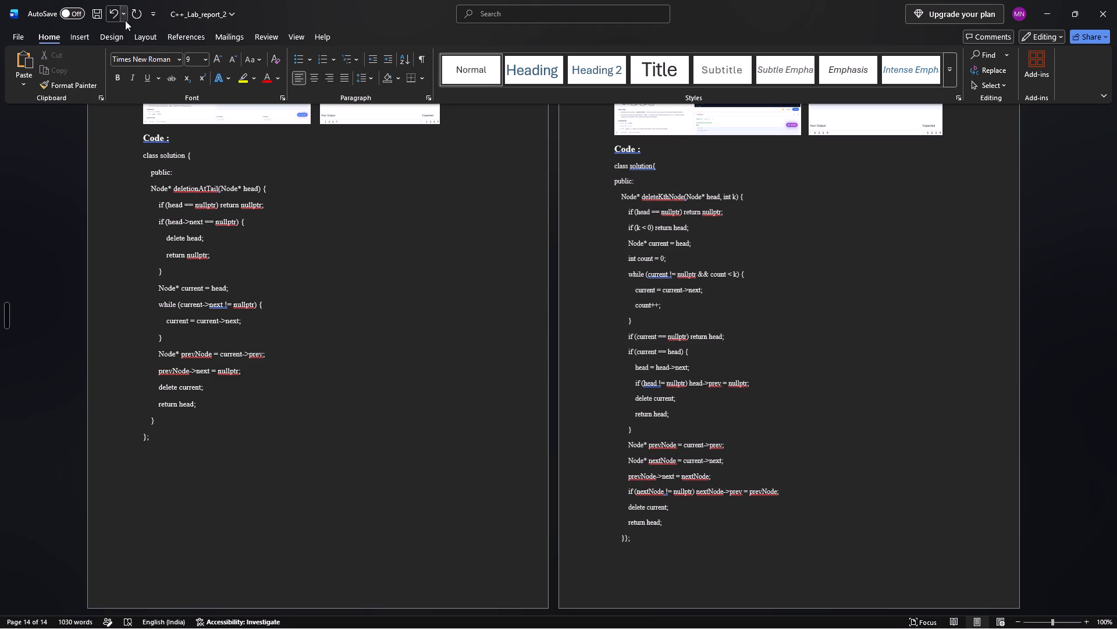
Save the C++_Lab_report_2 document.
click(100, 14)
Export the report as the PDF C++_Lab_report_2 in the C++ Assignments folder, replacing the existing file.
click(21, 34)
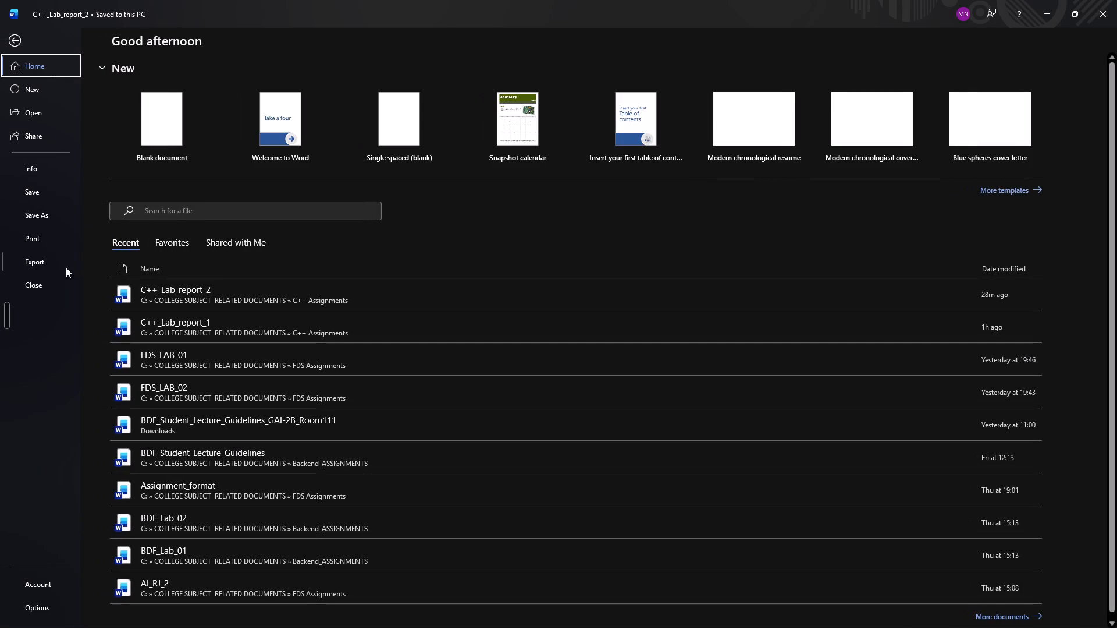
click(59, 262)
double_click(236, 84)
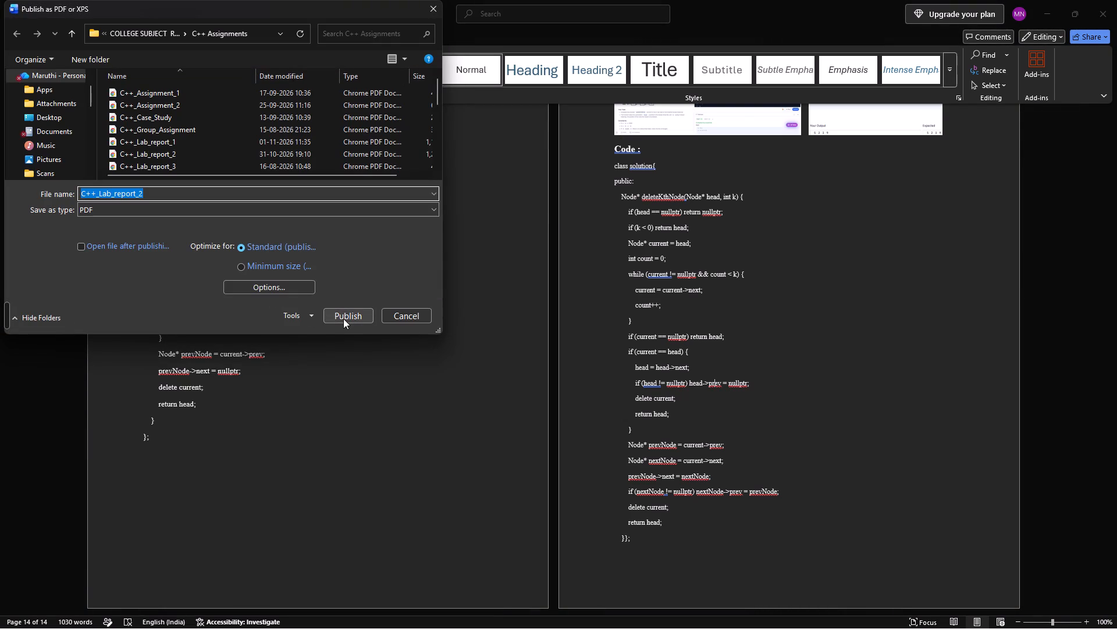
click(343, 319)
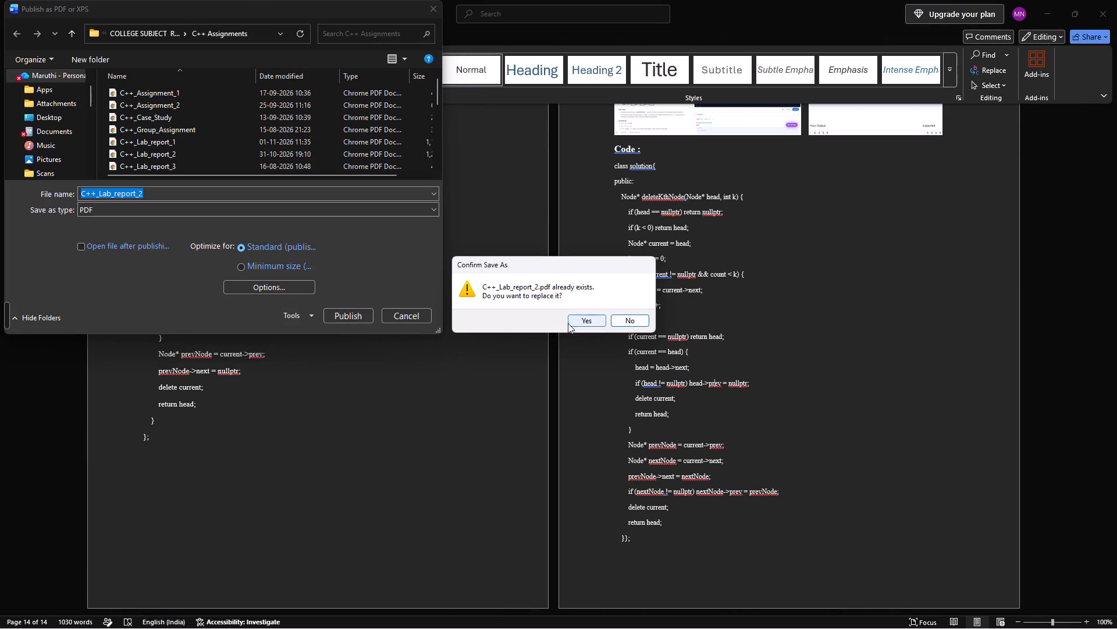
click(571, 318)
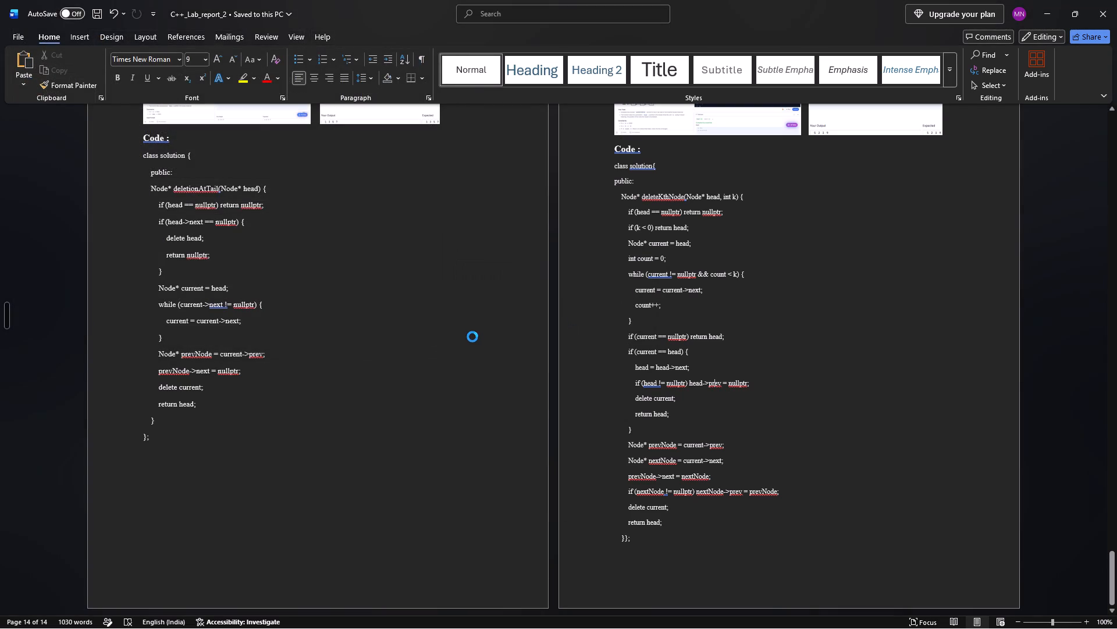
Close the report and, in Chrome, open the Advanced Data Structures assessments list in the Aurora University portal.
click(1105, 19)
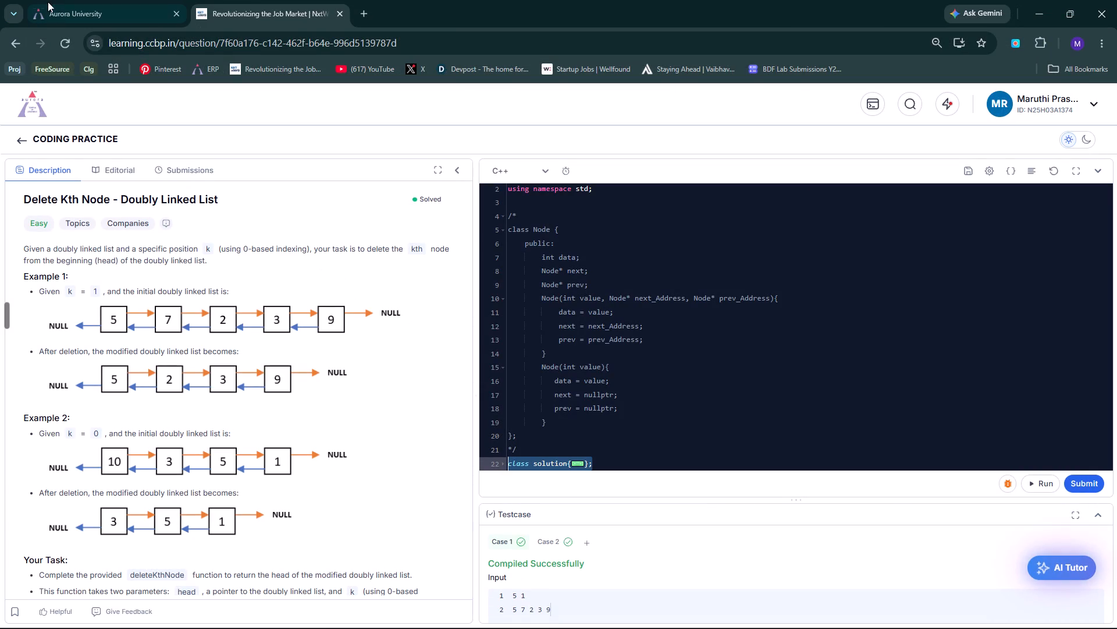
click(61, 11)
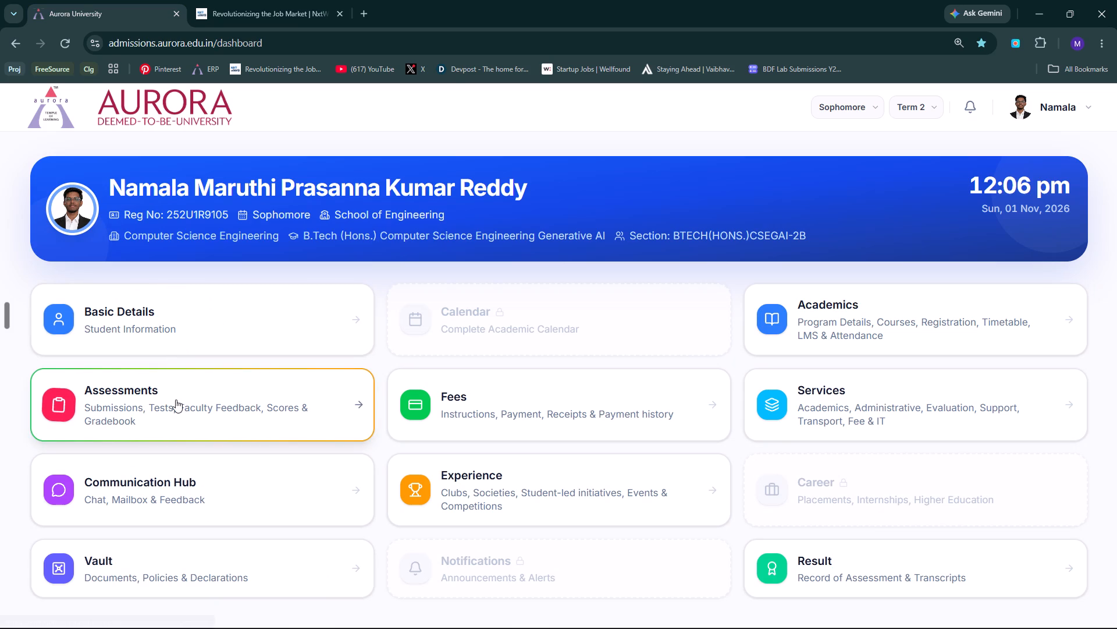
click(176, 400)
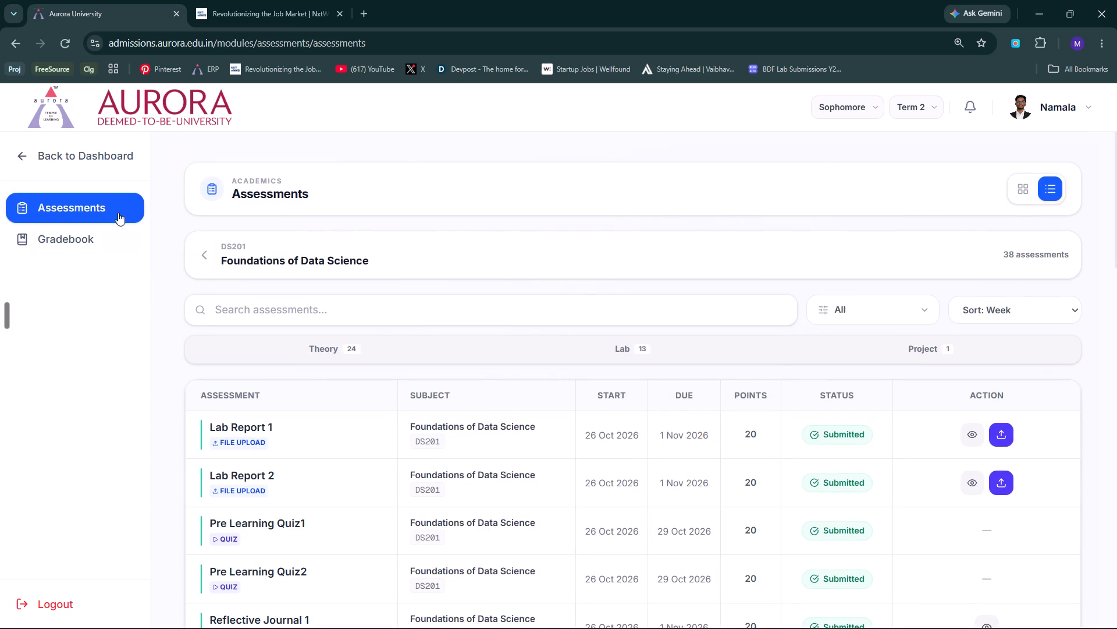
click(211, 250)
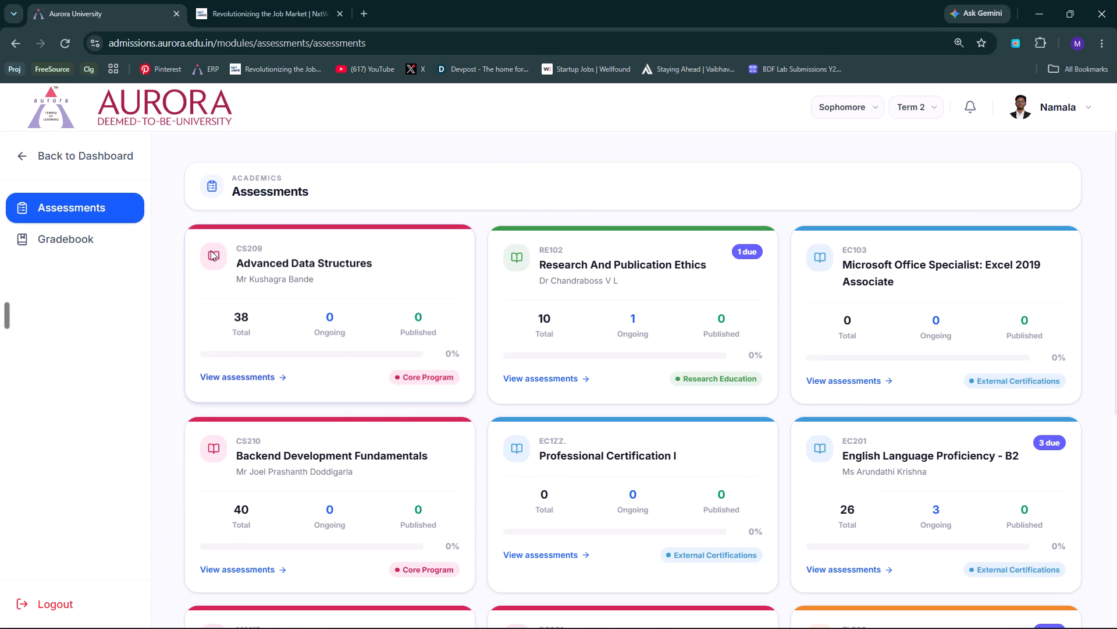
click(211, 250)
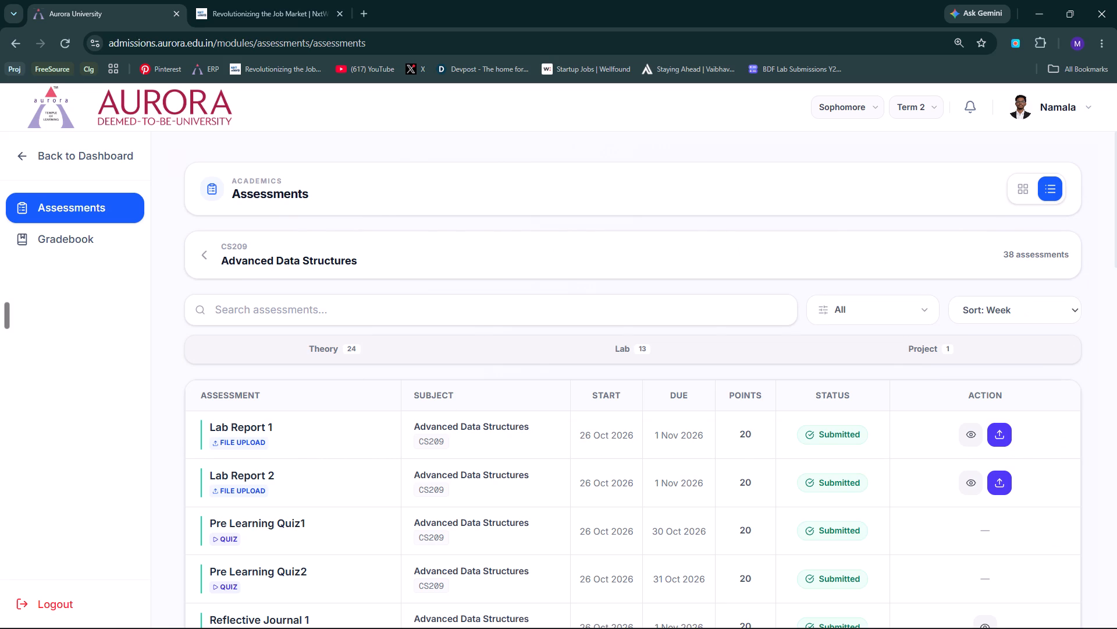
Upload C++_Lab_report_1 from the C++ Assignments folder as the submission for Lab Report 1.
click(993, 440)
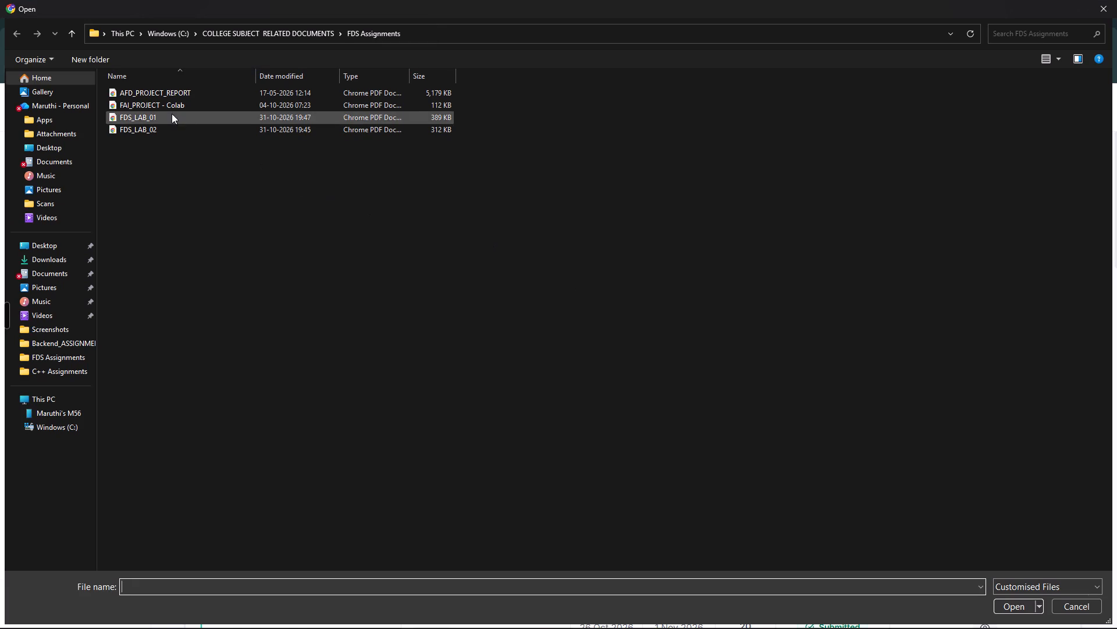
click(316, 33)
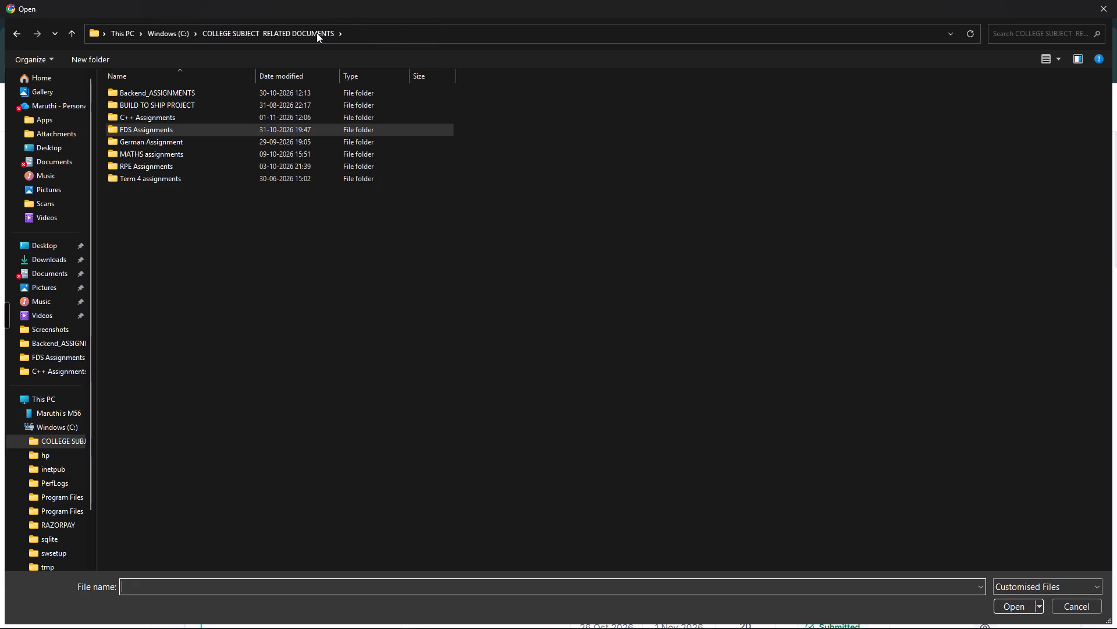
double_click(262, 122)
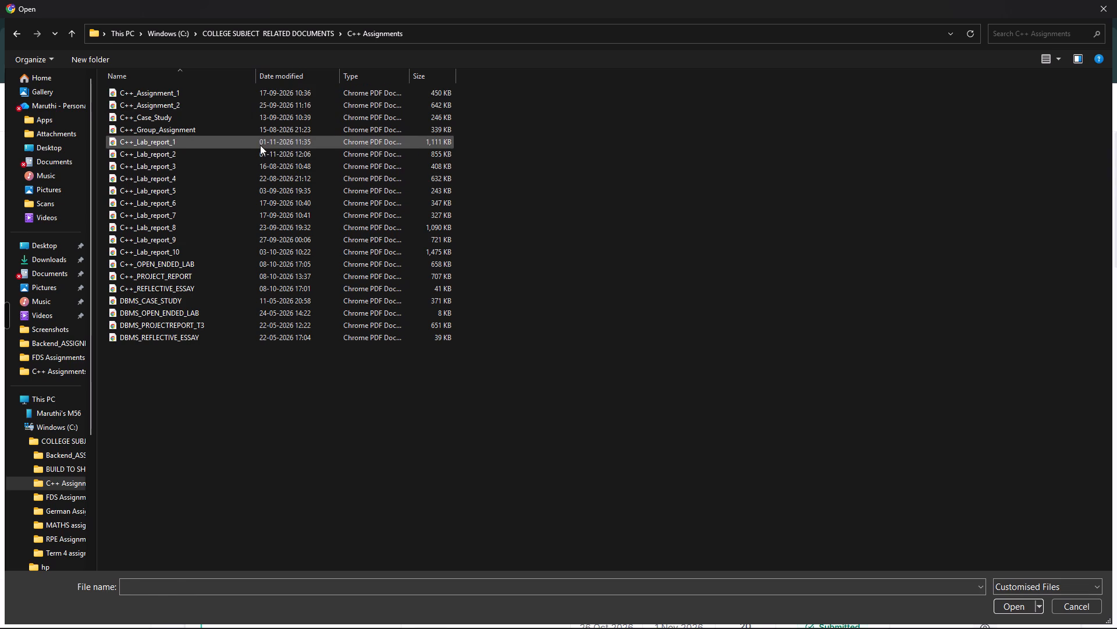
click(260, 145)
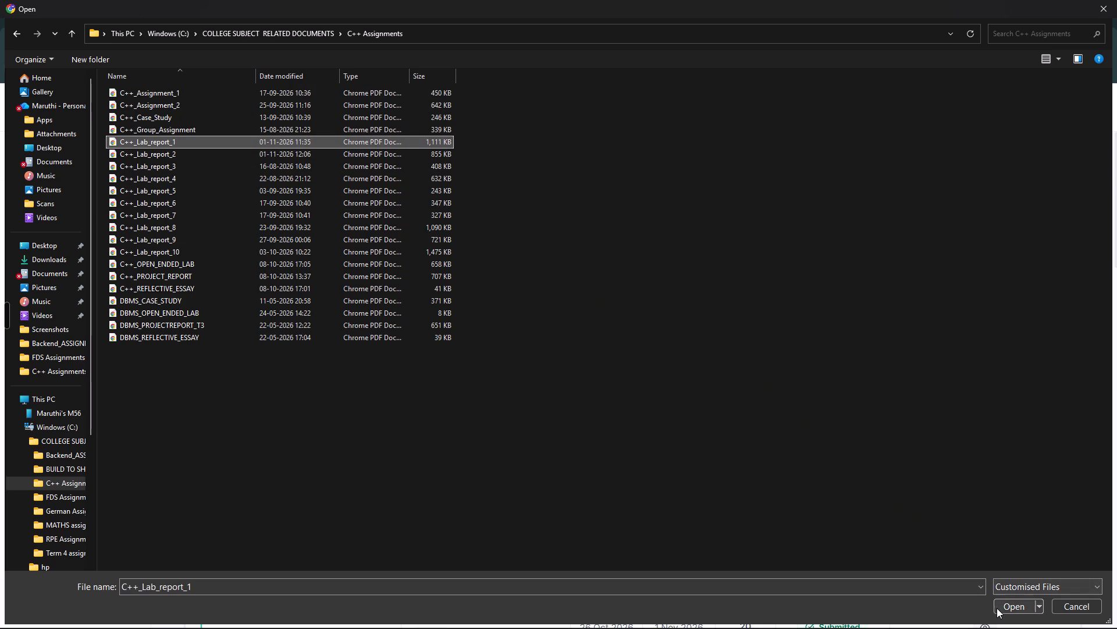
click(999, 606)
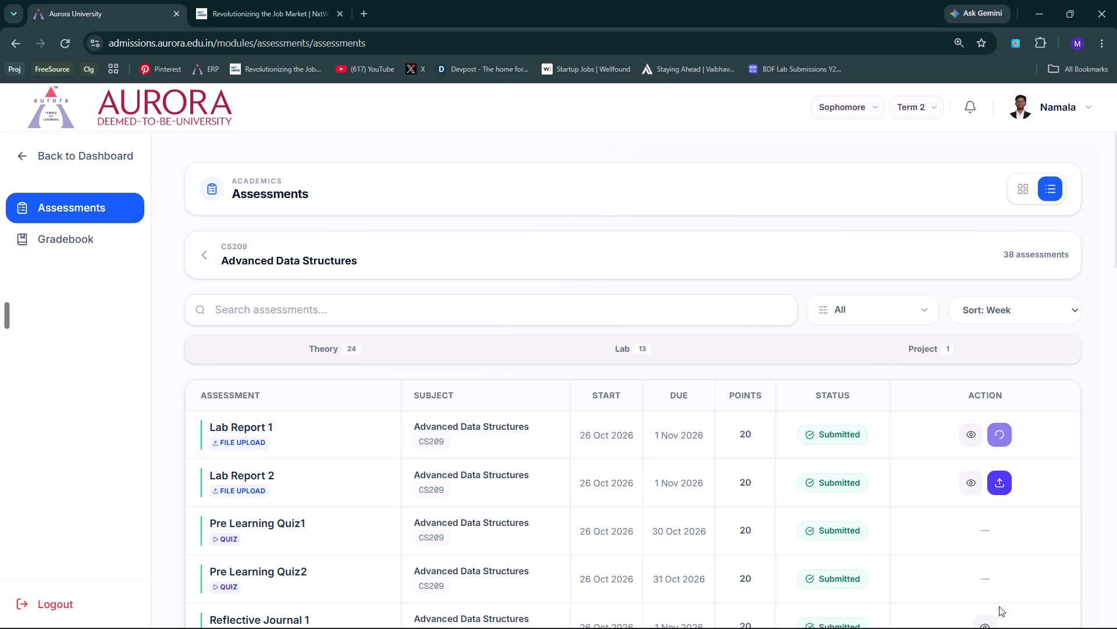
Upload C++_Lab_report_2 from the C++ Assignments folder as the submission for Lab Report 2.
click(998, 485)
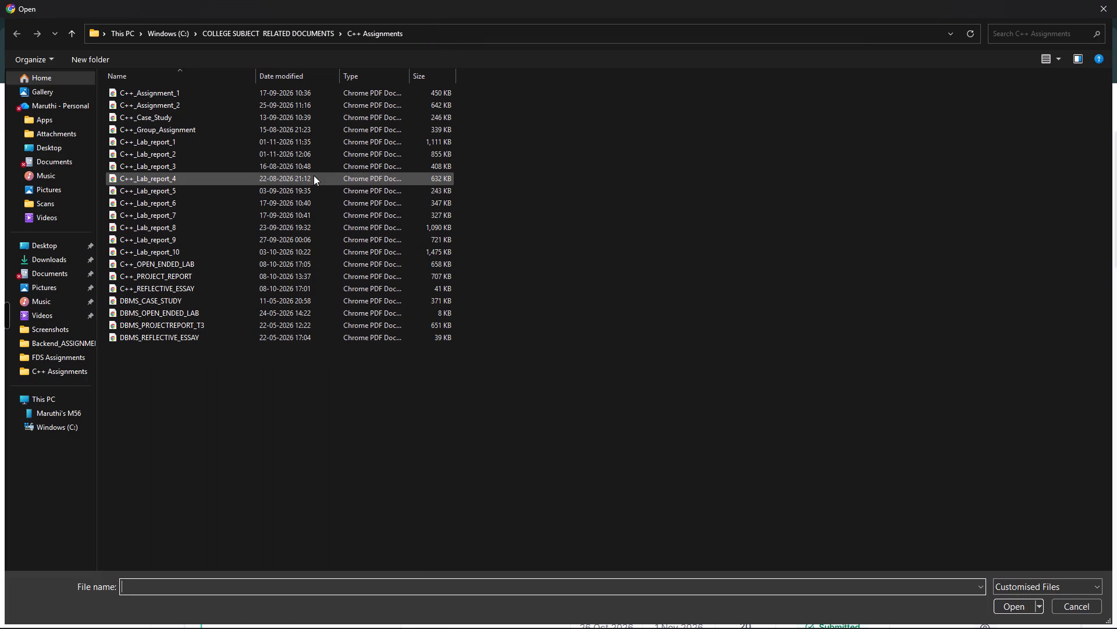
click(308, 157)
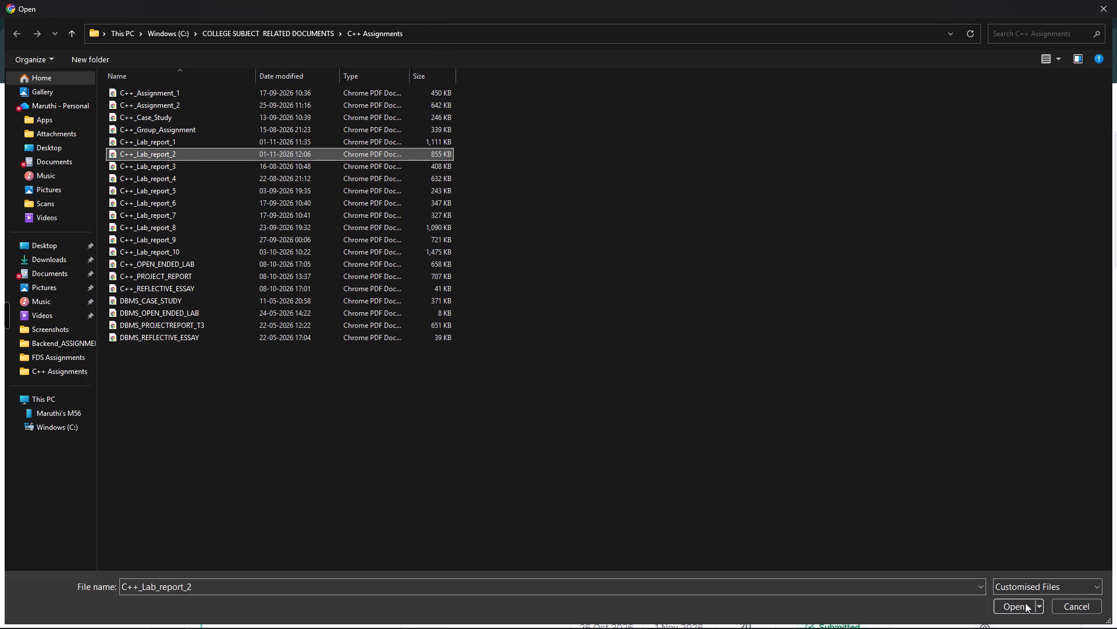
click(1014, 607)
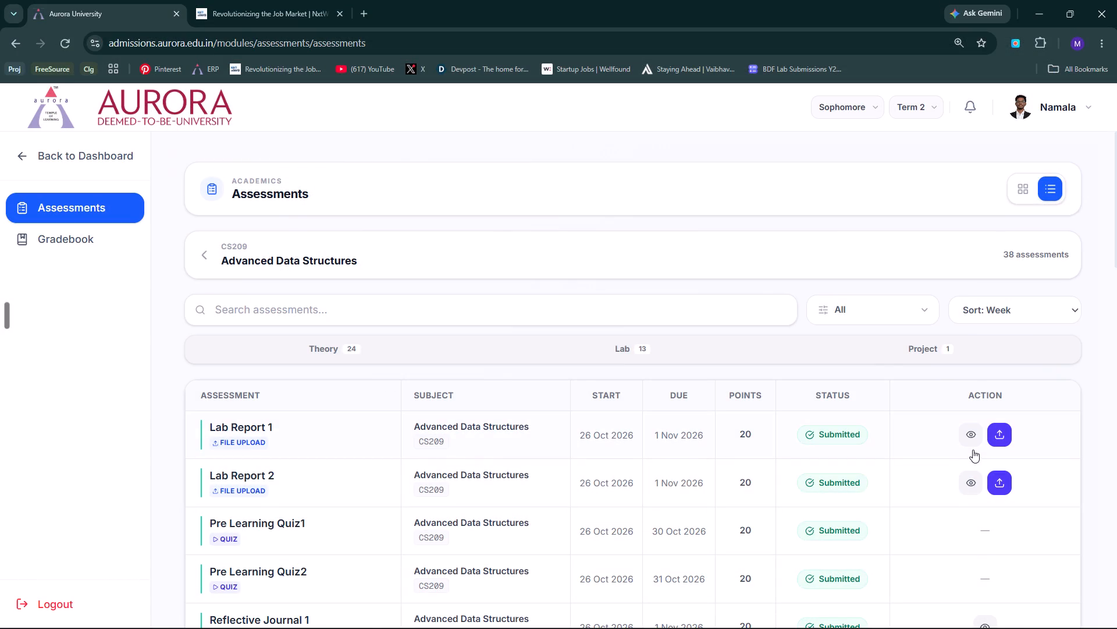
Review the submitted PDFs of Lab Report 1 and Lab Report 2, looking through their pages and closing each one.
click(969, 440)
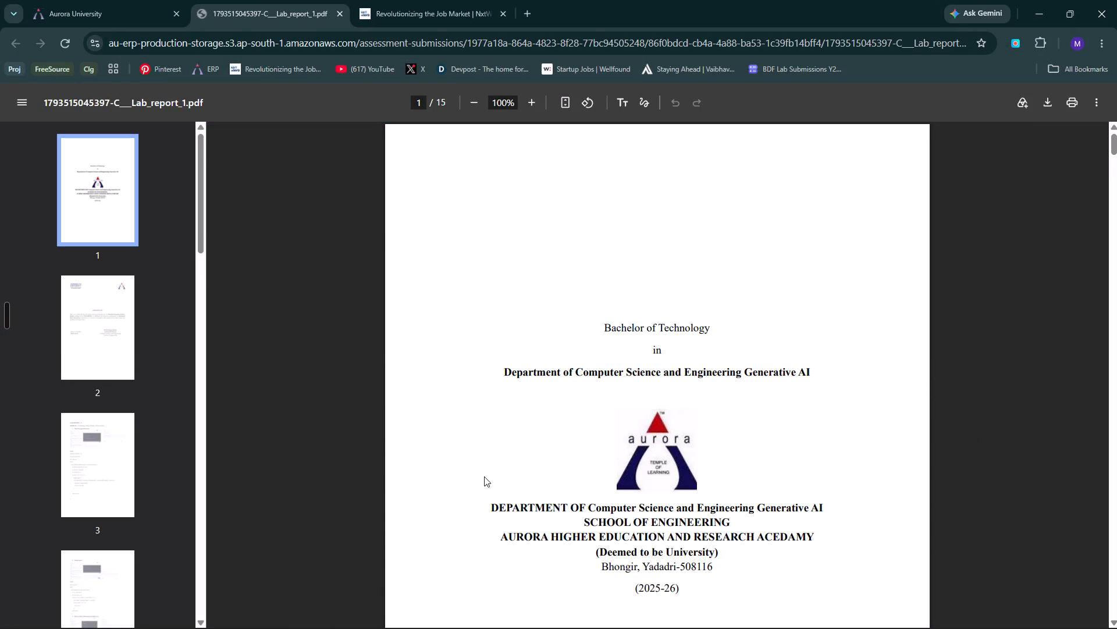
scroll(484, 476, down, 20)
scroll(484, 476, down, 7)
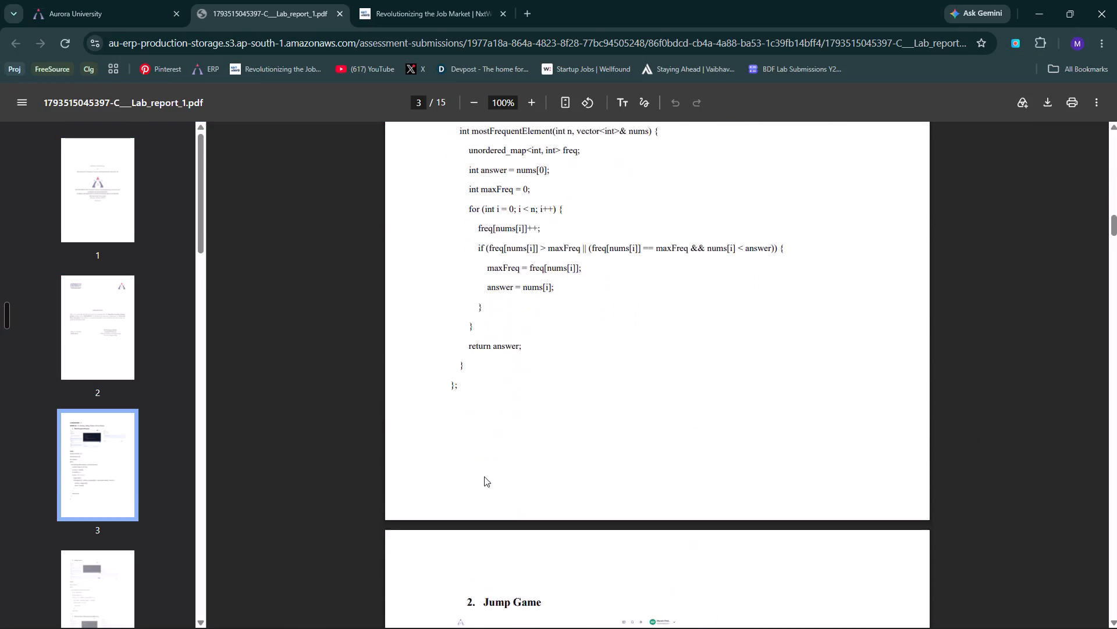
scroll(484, 476, down, 17)
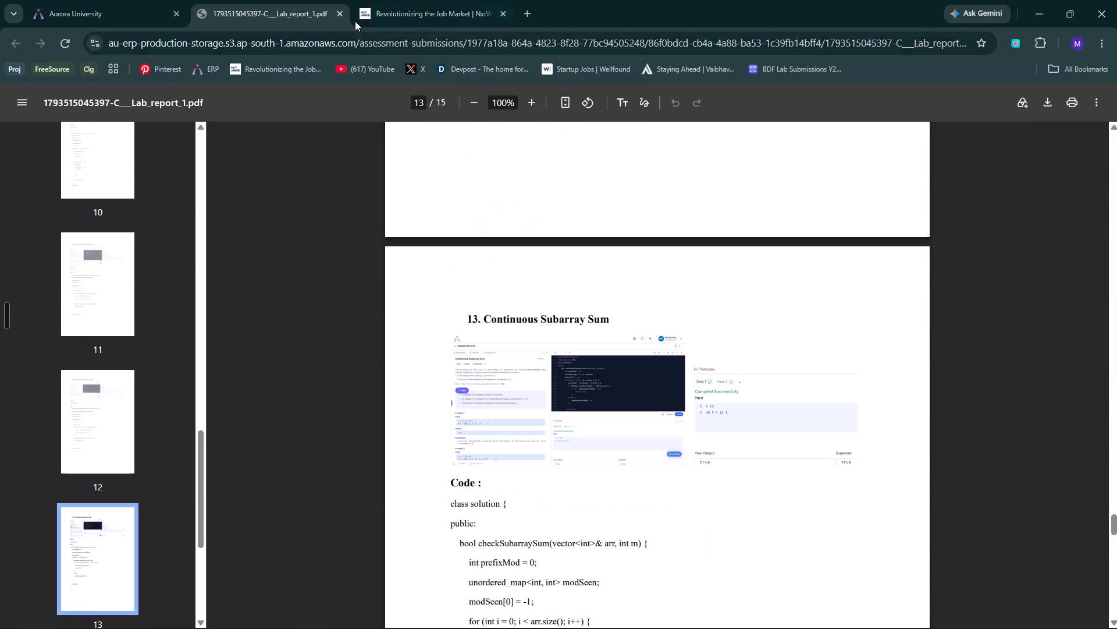
click(337, 10)
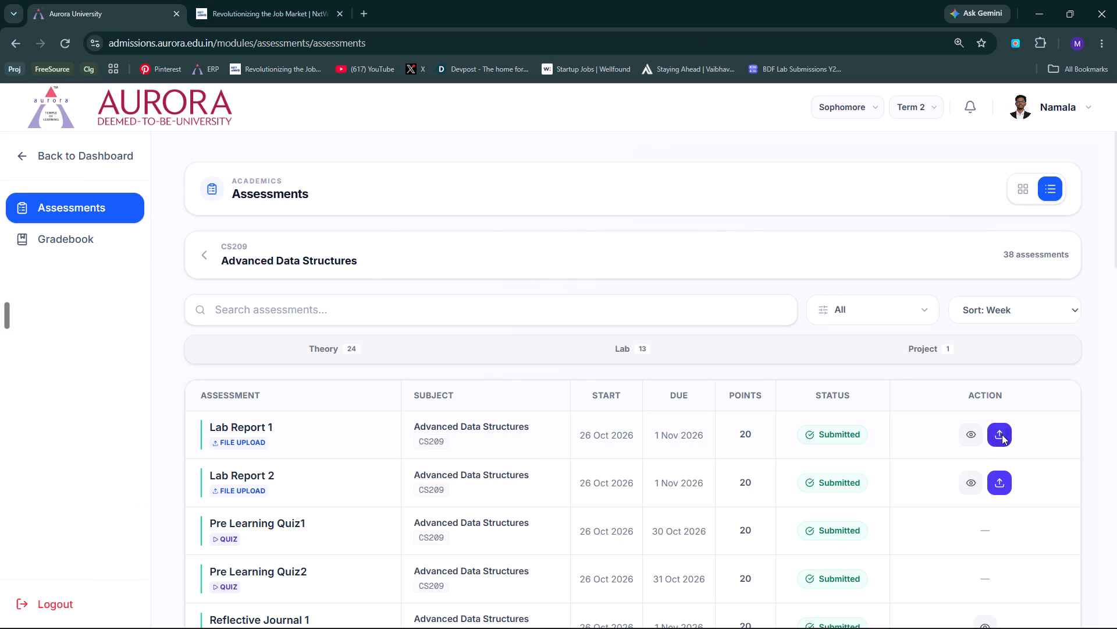
click(968, 475)
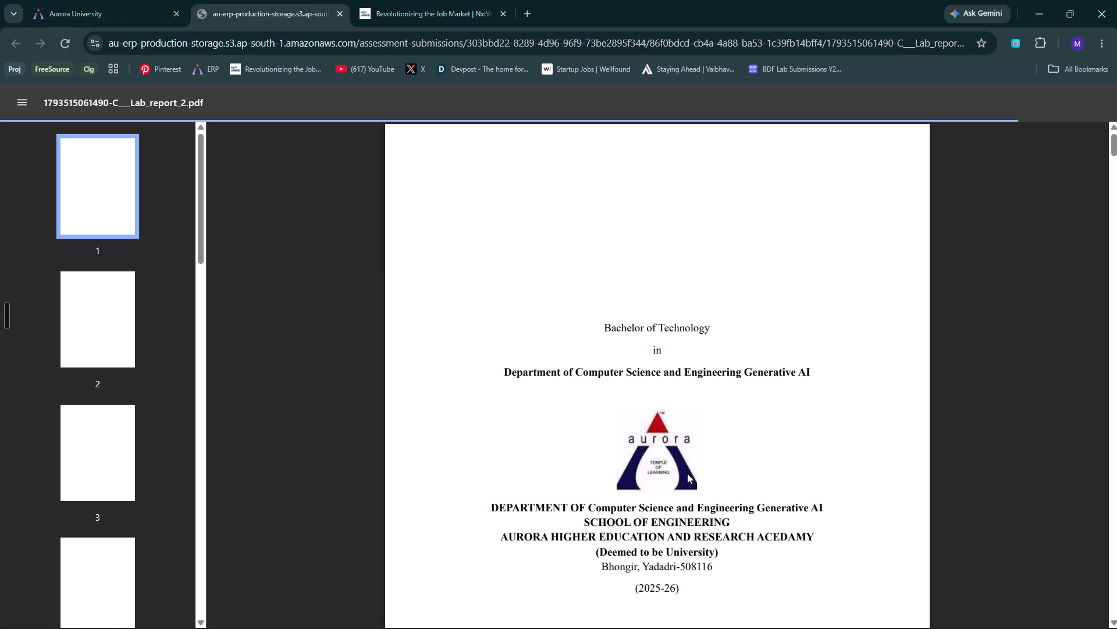
scroll(413, 437, down, 20)
scroll(413, 437, down, 10)
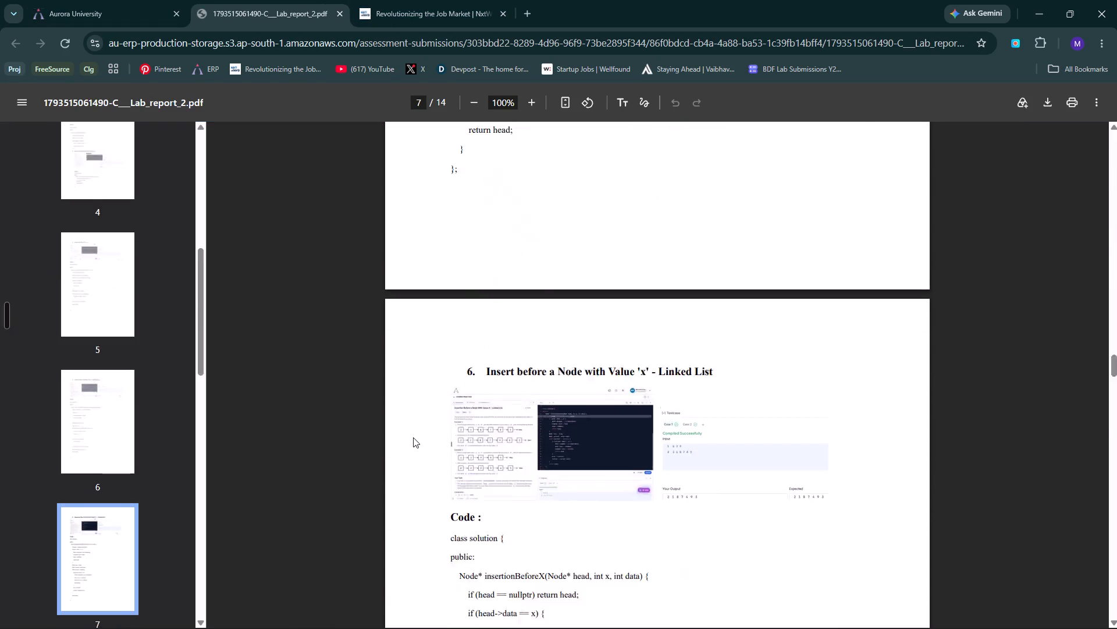
scroll(413, 437, down, 9)
click(338, 14)
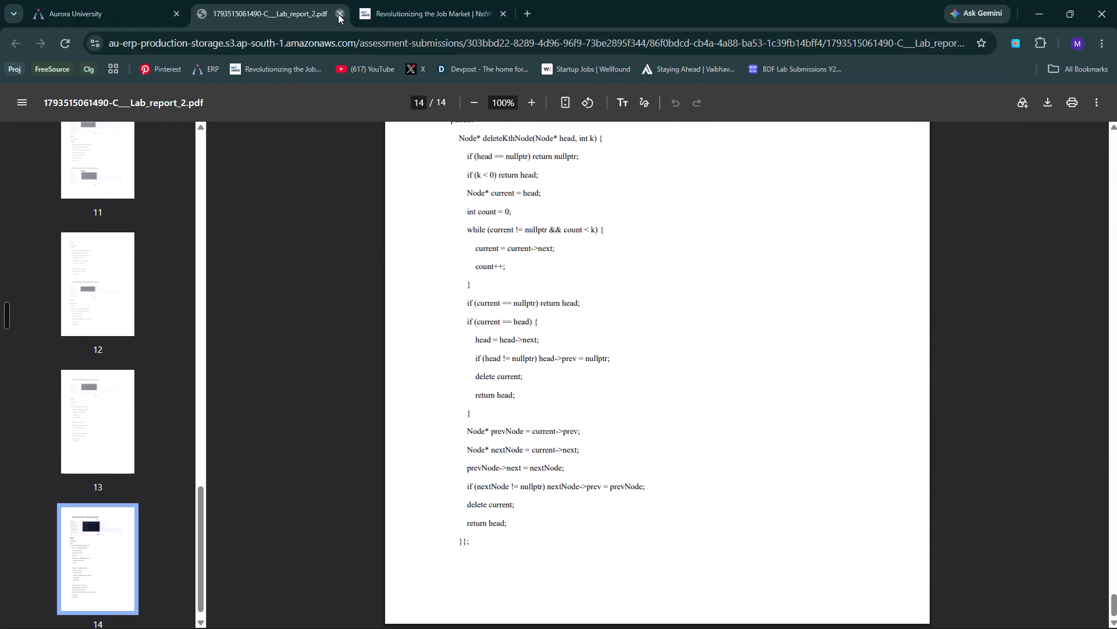
Return to the course overview, look through the course cards and open the German A2 assessments list.
click(204, 252)
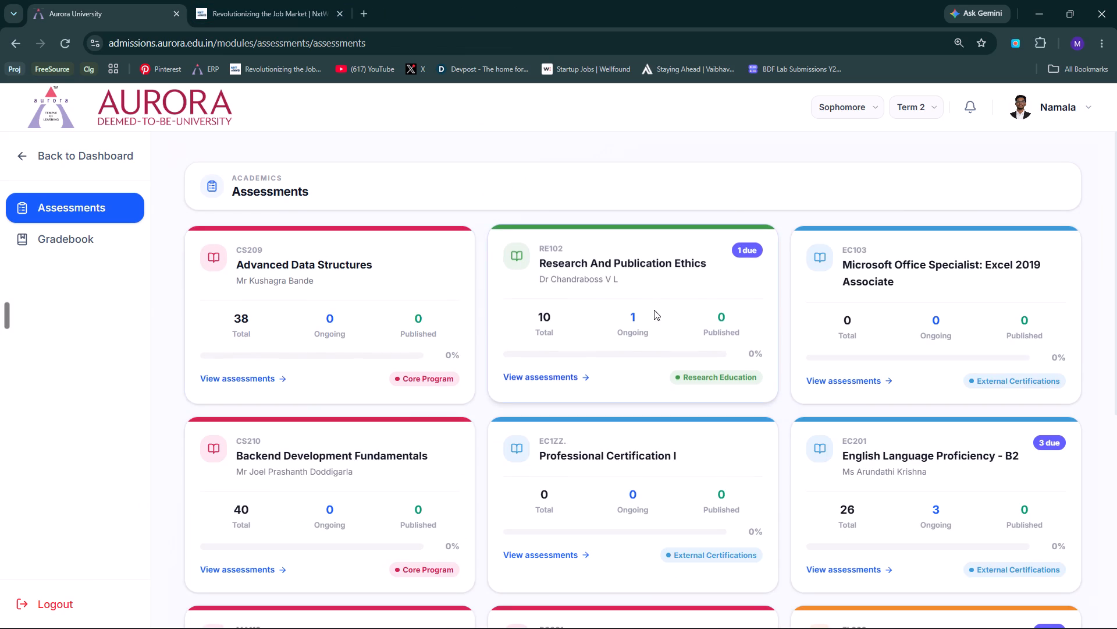
scroll(687, 317, down, 2)
scroll(593, 391, down, 1)
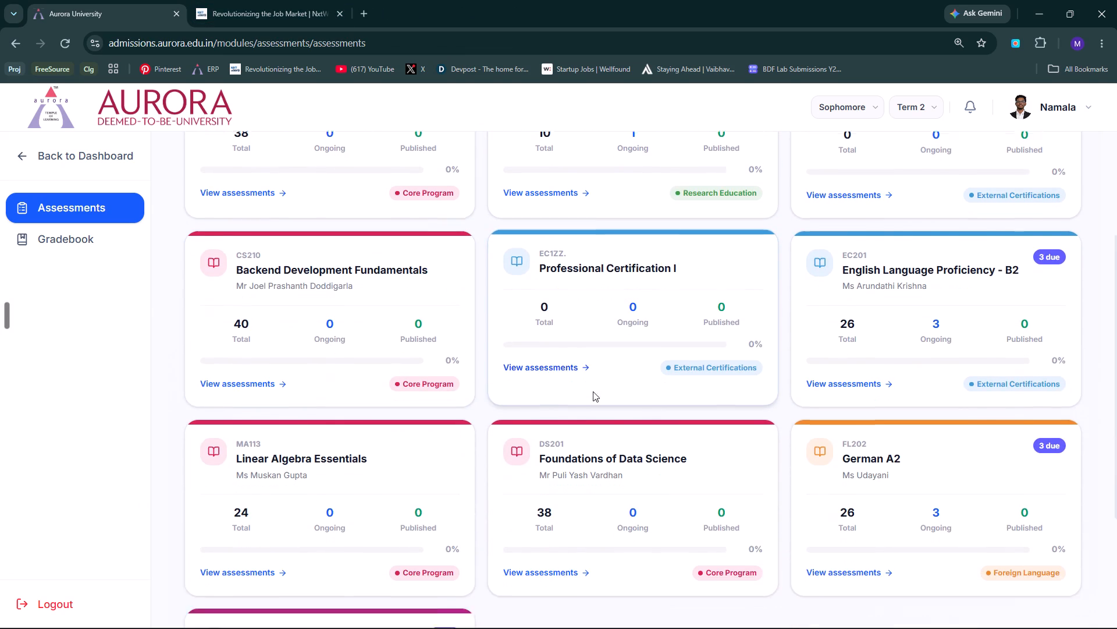
scroll(593, 391, down, 1)
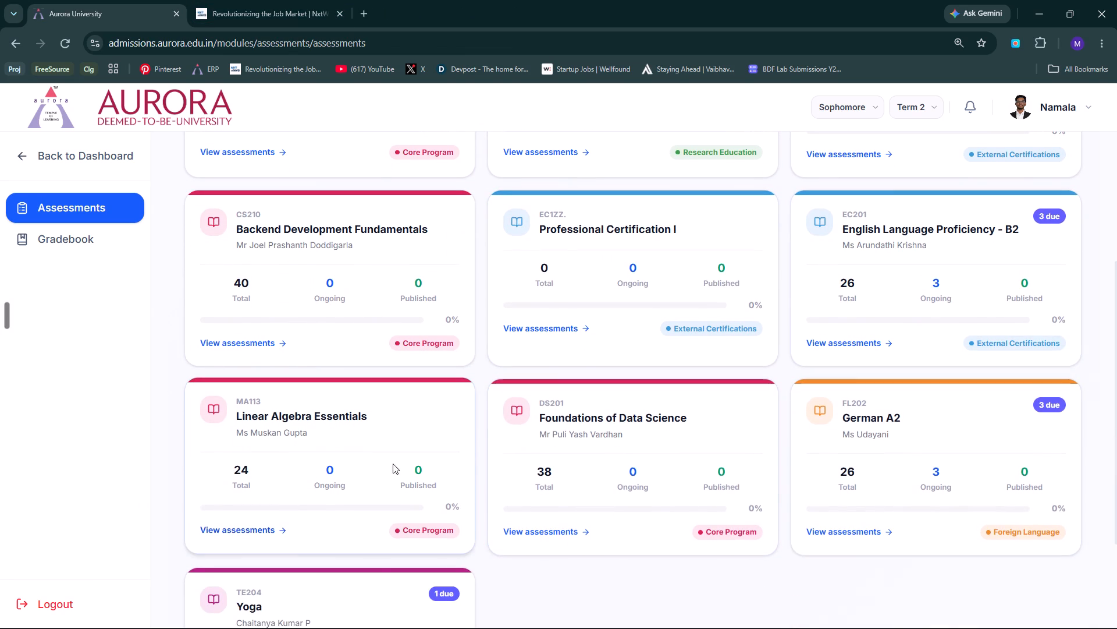
scroll(378, 478, down, 2)
click(919, 370)
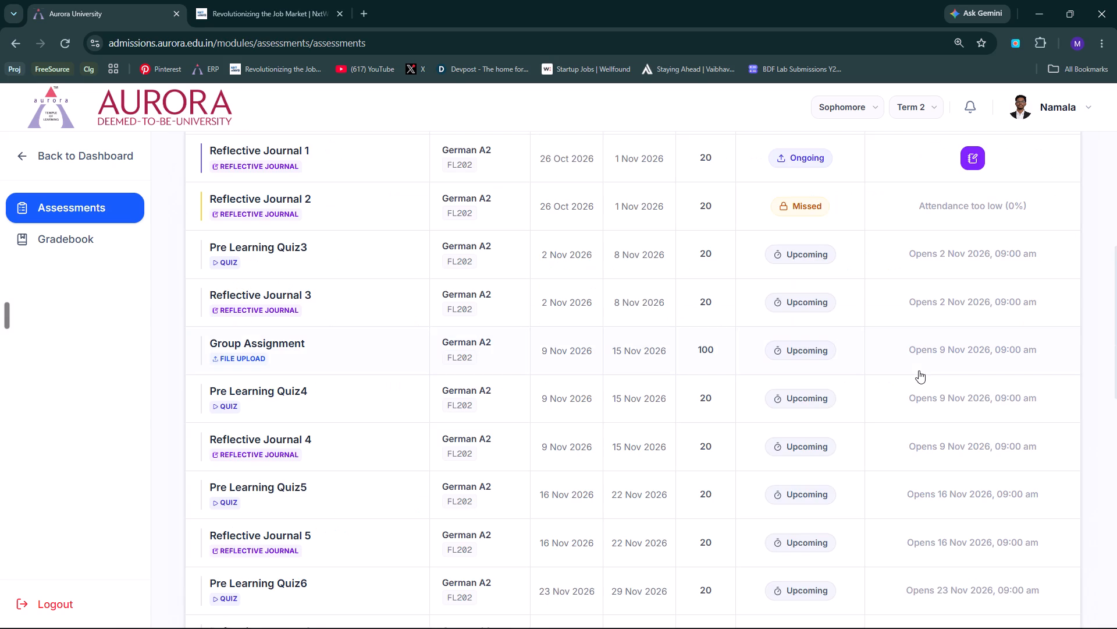
scroll(692, 367, up, 4)
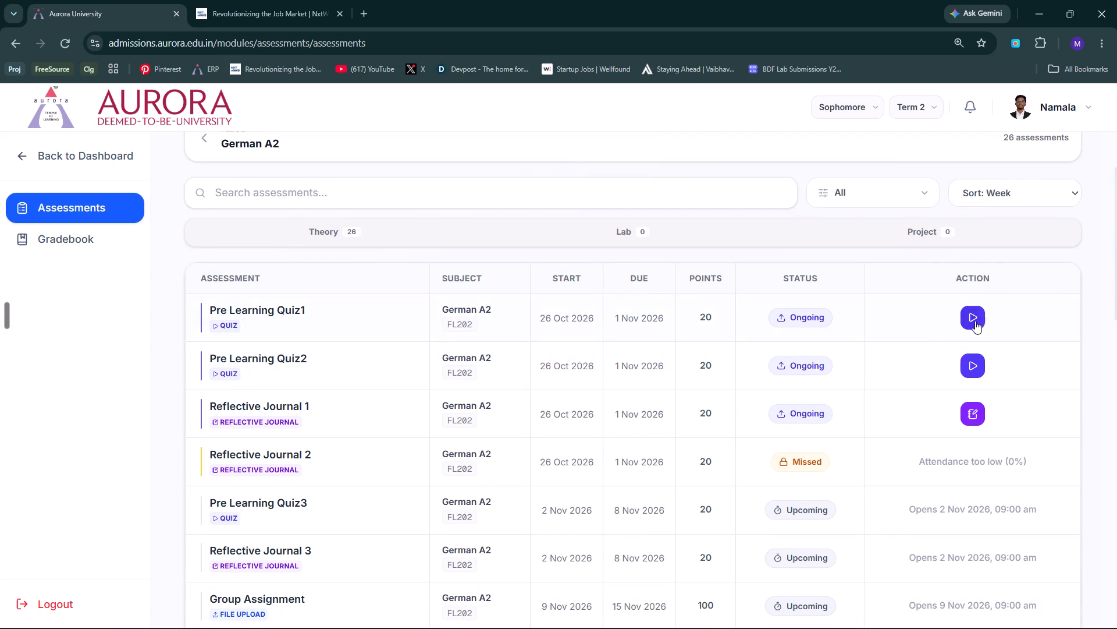
View the start page of German A2's Pre Learning Quiz1 and go back without starting the quiz.
click(972, 321)
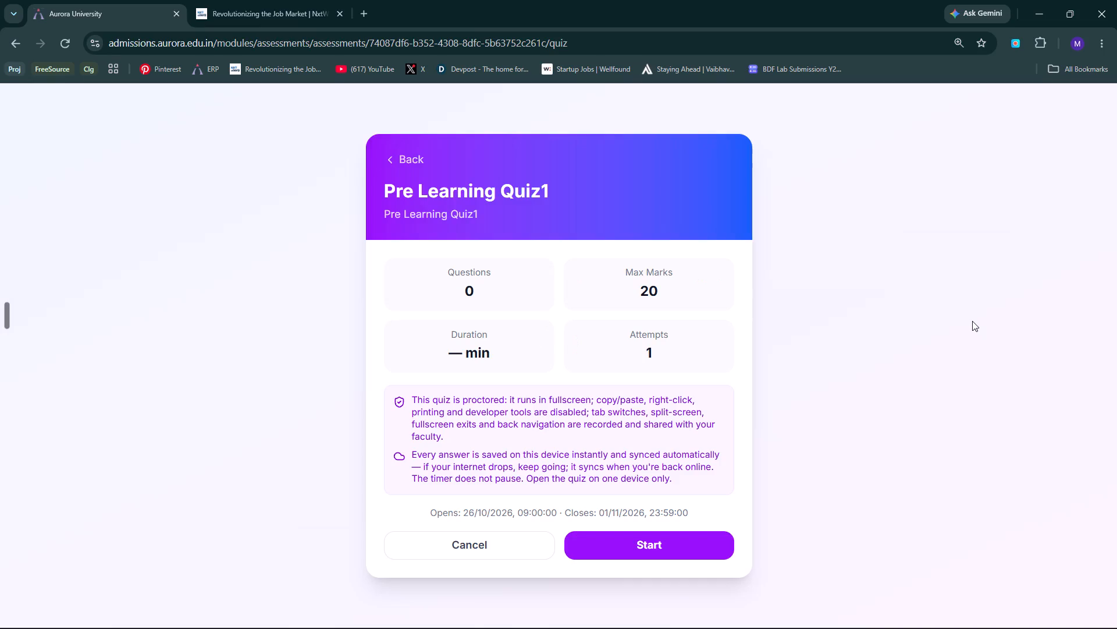
click(472, 545)
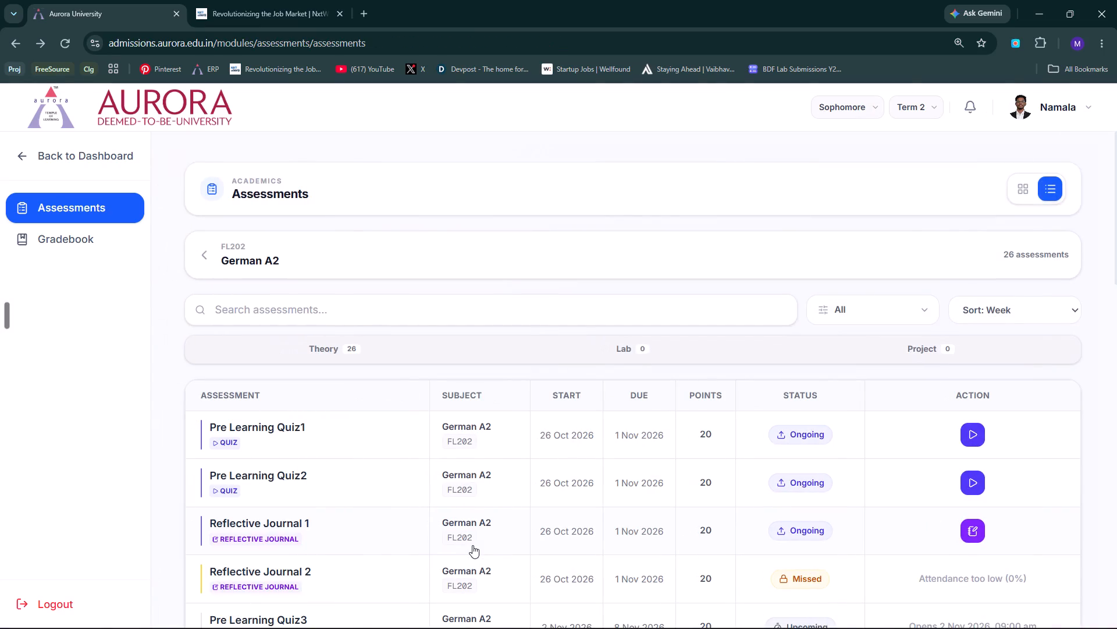